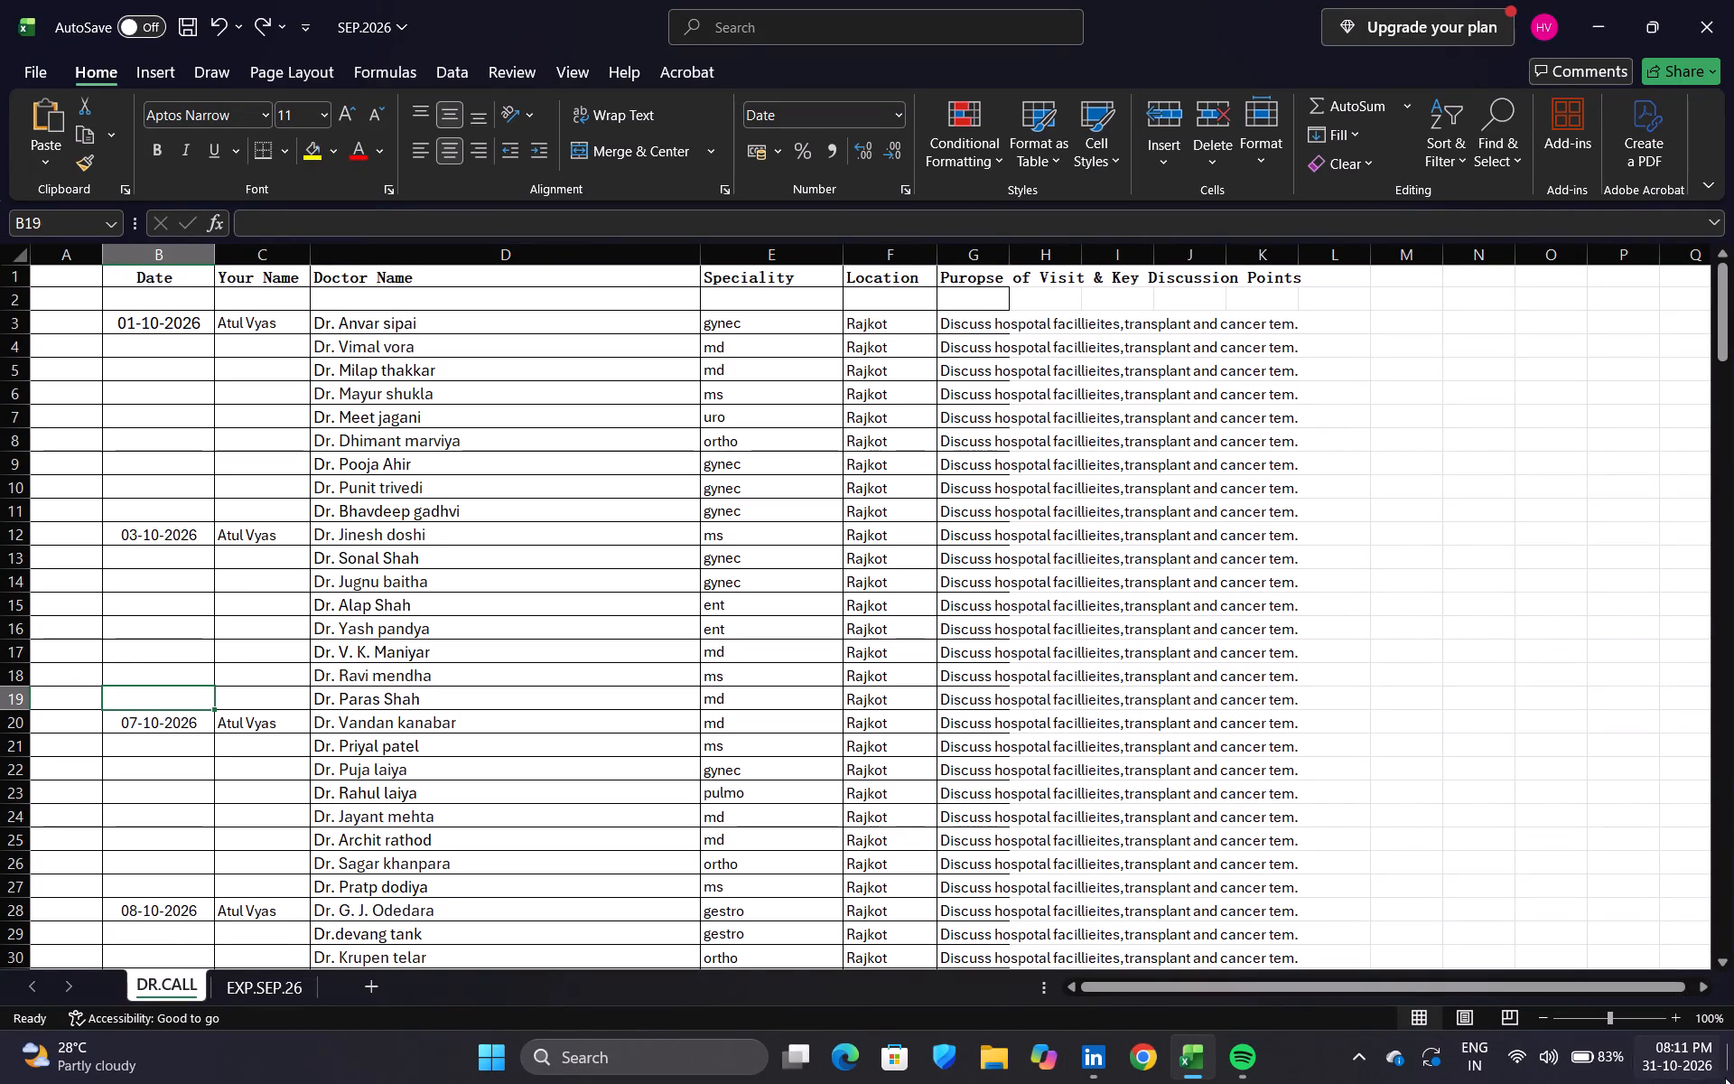
After checking the October calendar, enter 05-10-2026 and 06-10-2026 in cells A9 and A10 of the EXP.SEP.26 sheet.
click(1687, 1058)
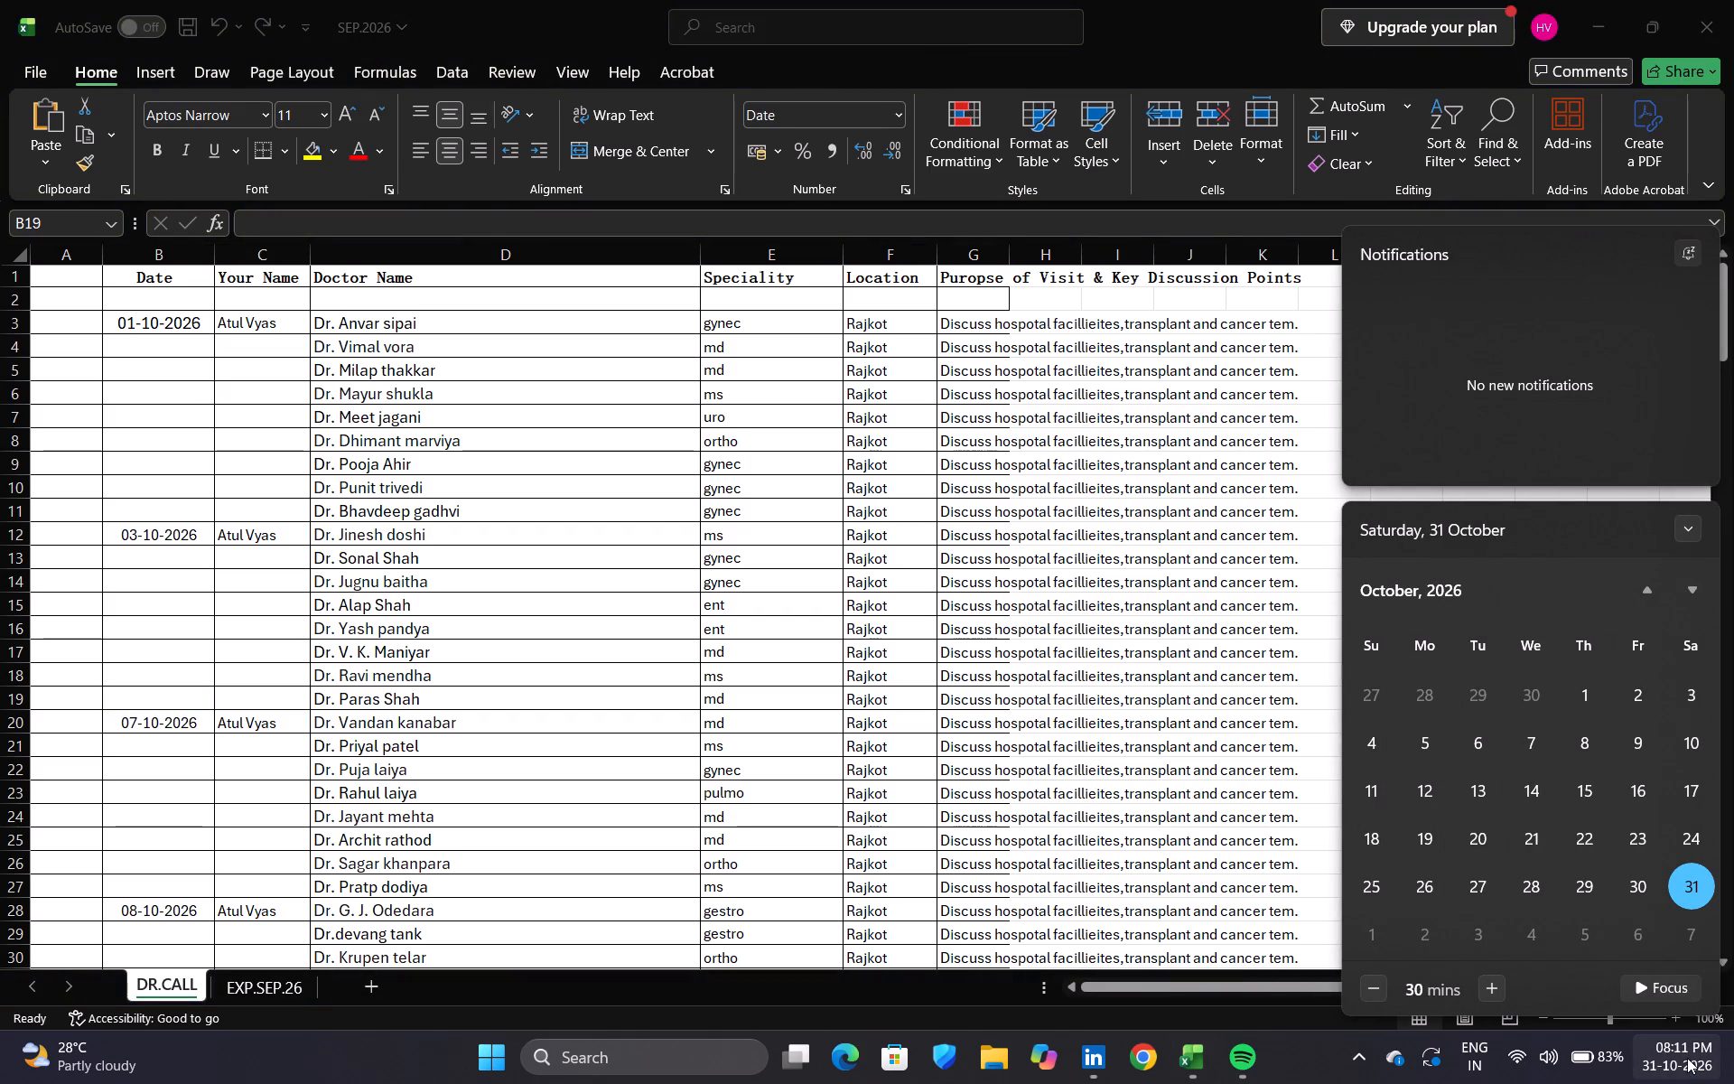
click(1687, 1058)
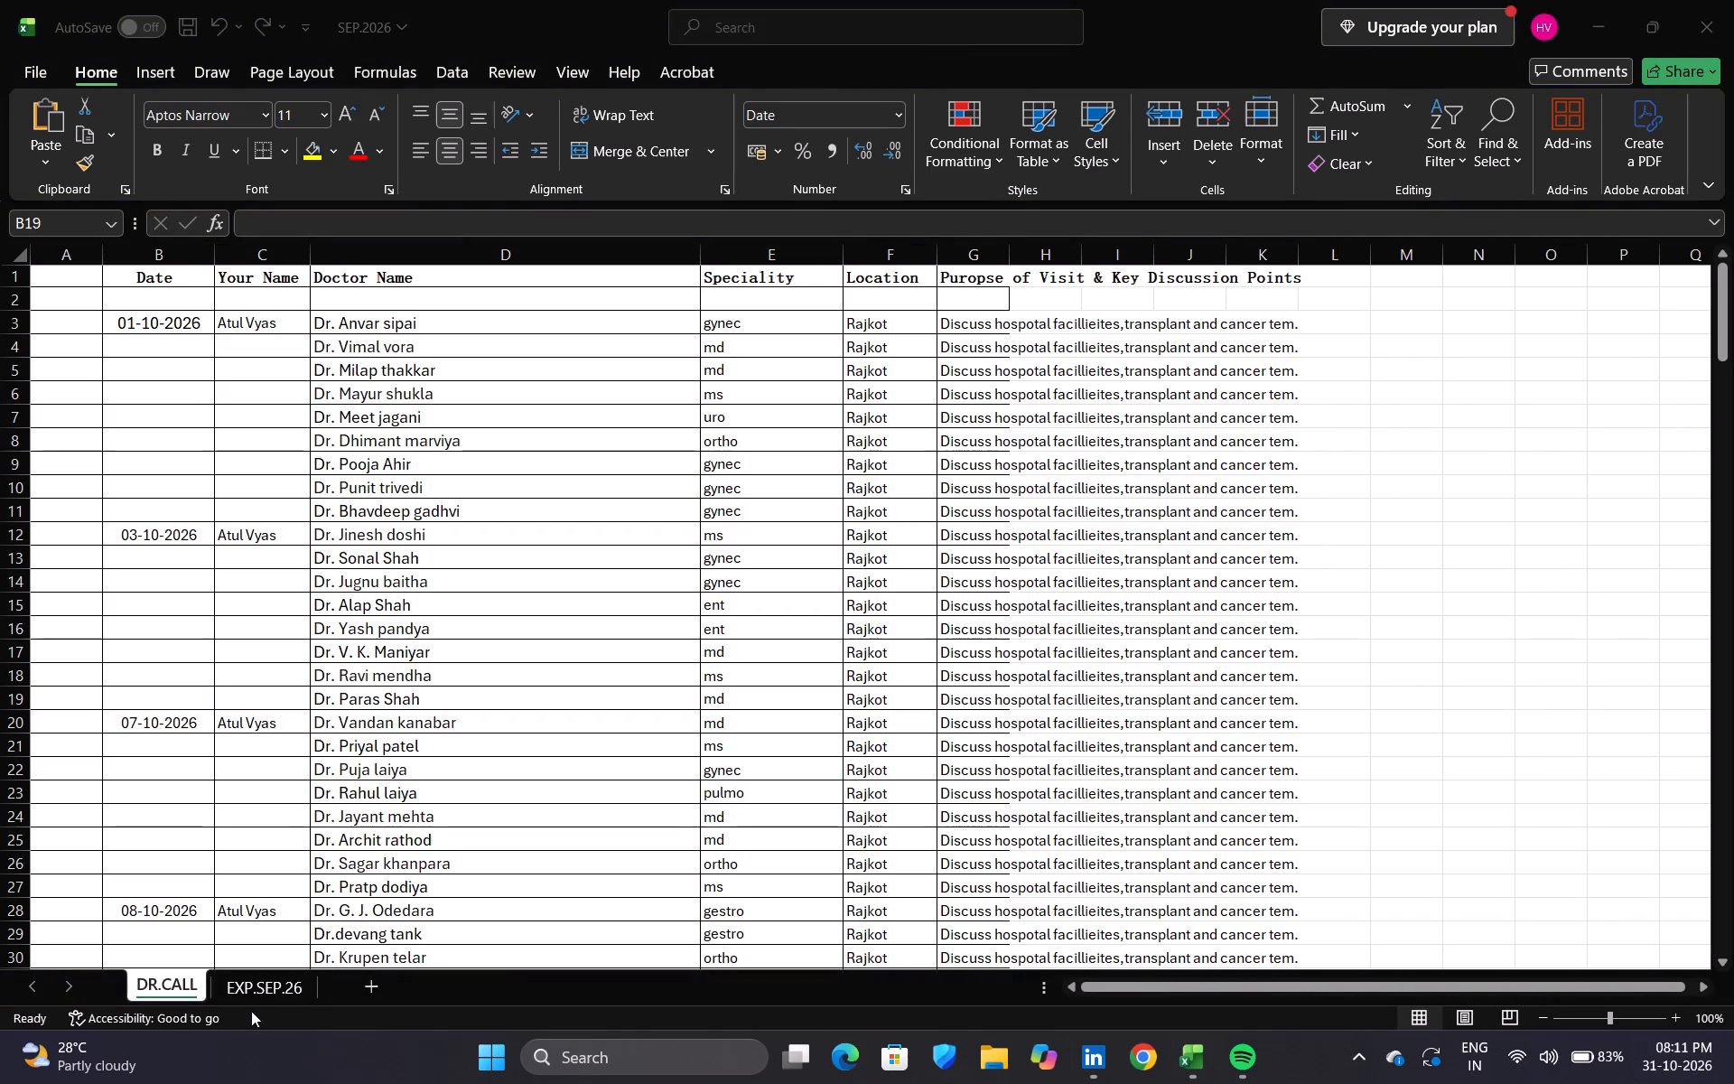
click(249, 995)
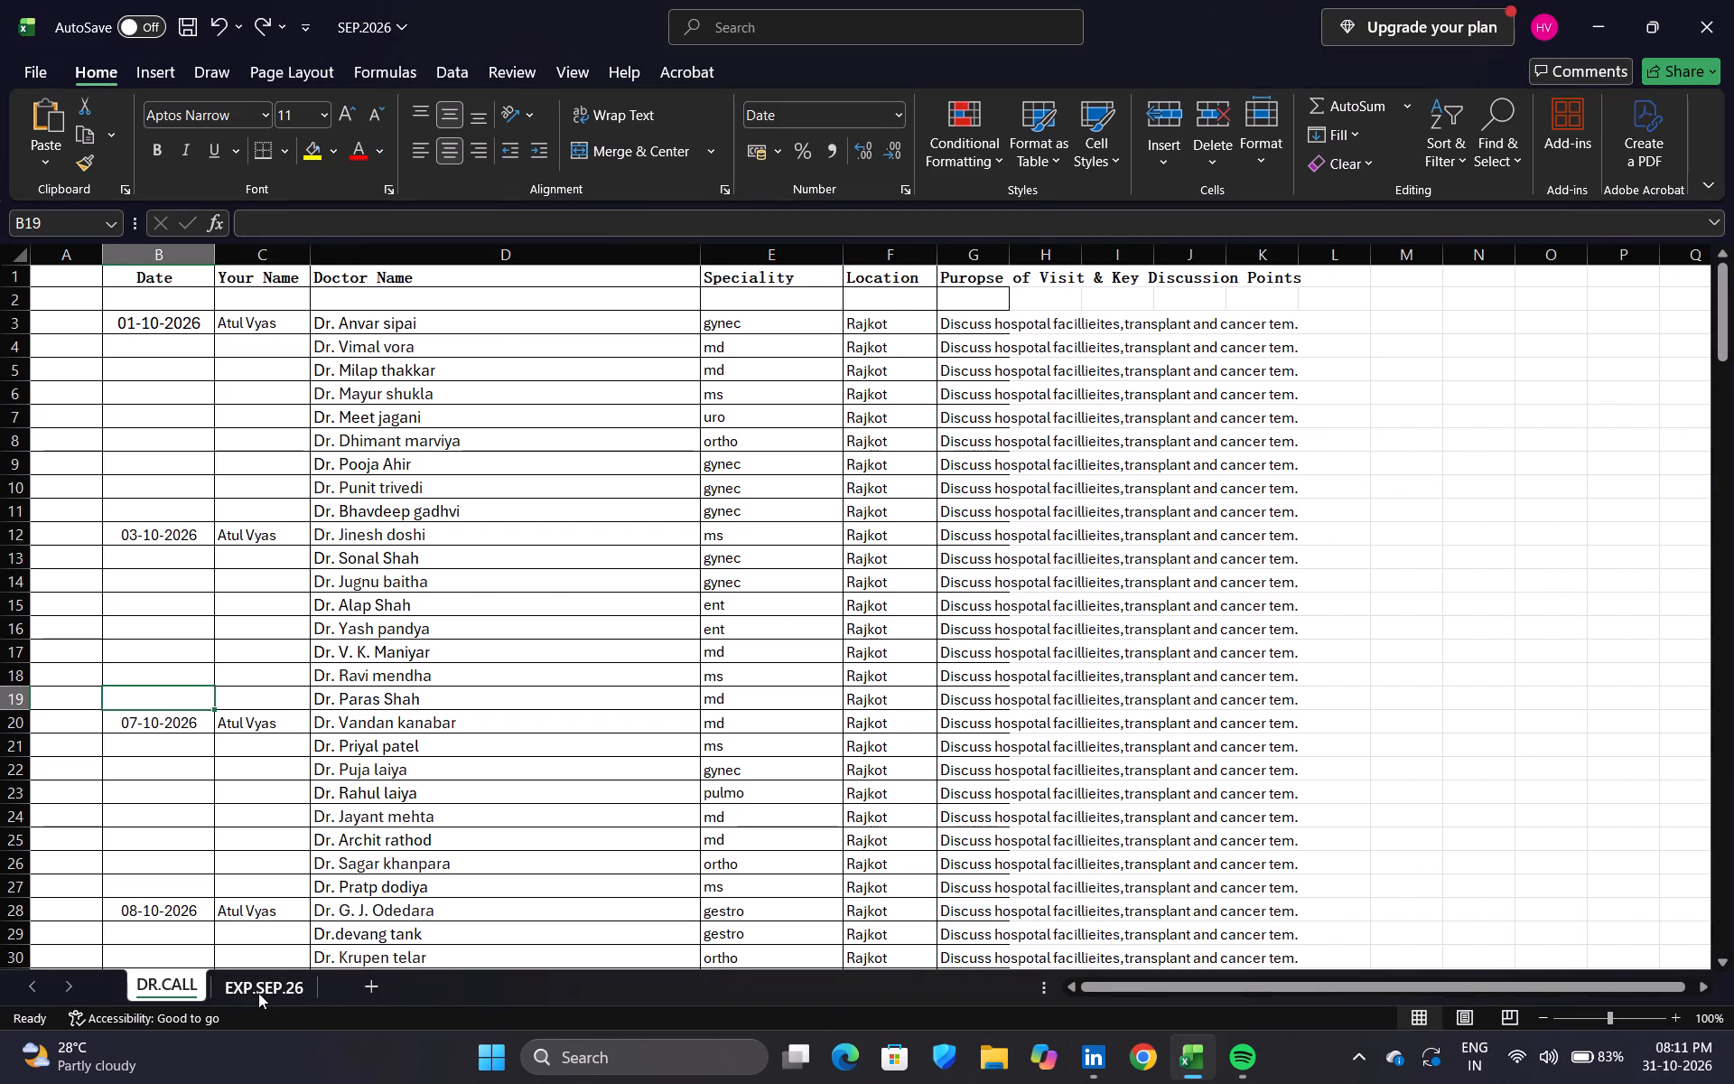
click(258, 993)
click(57, 388)
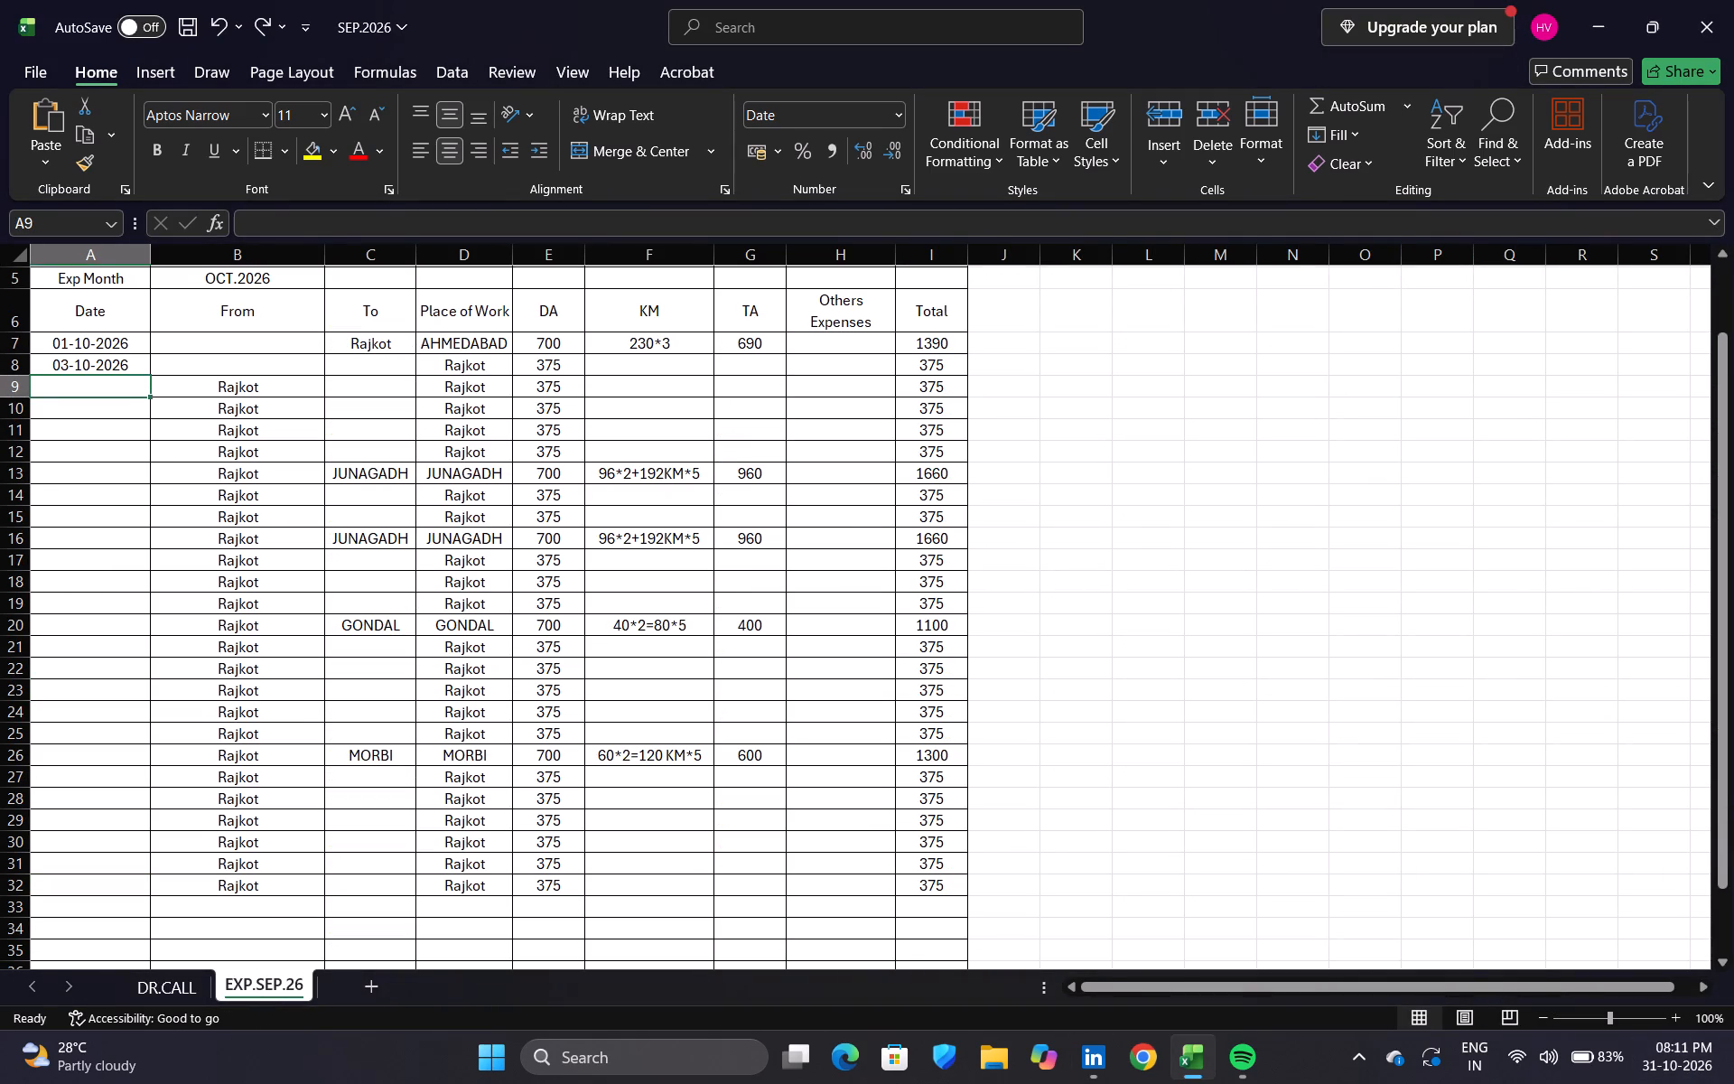
text(05)
text(-10-)
text(2026)
key(Return)
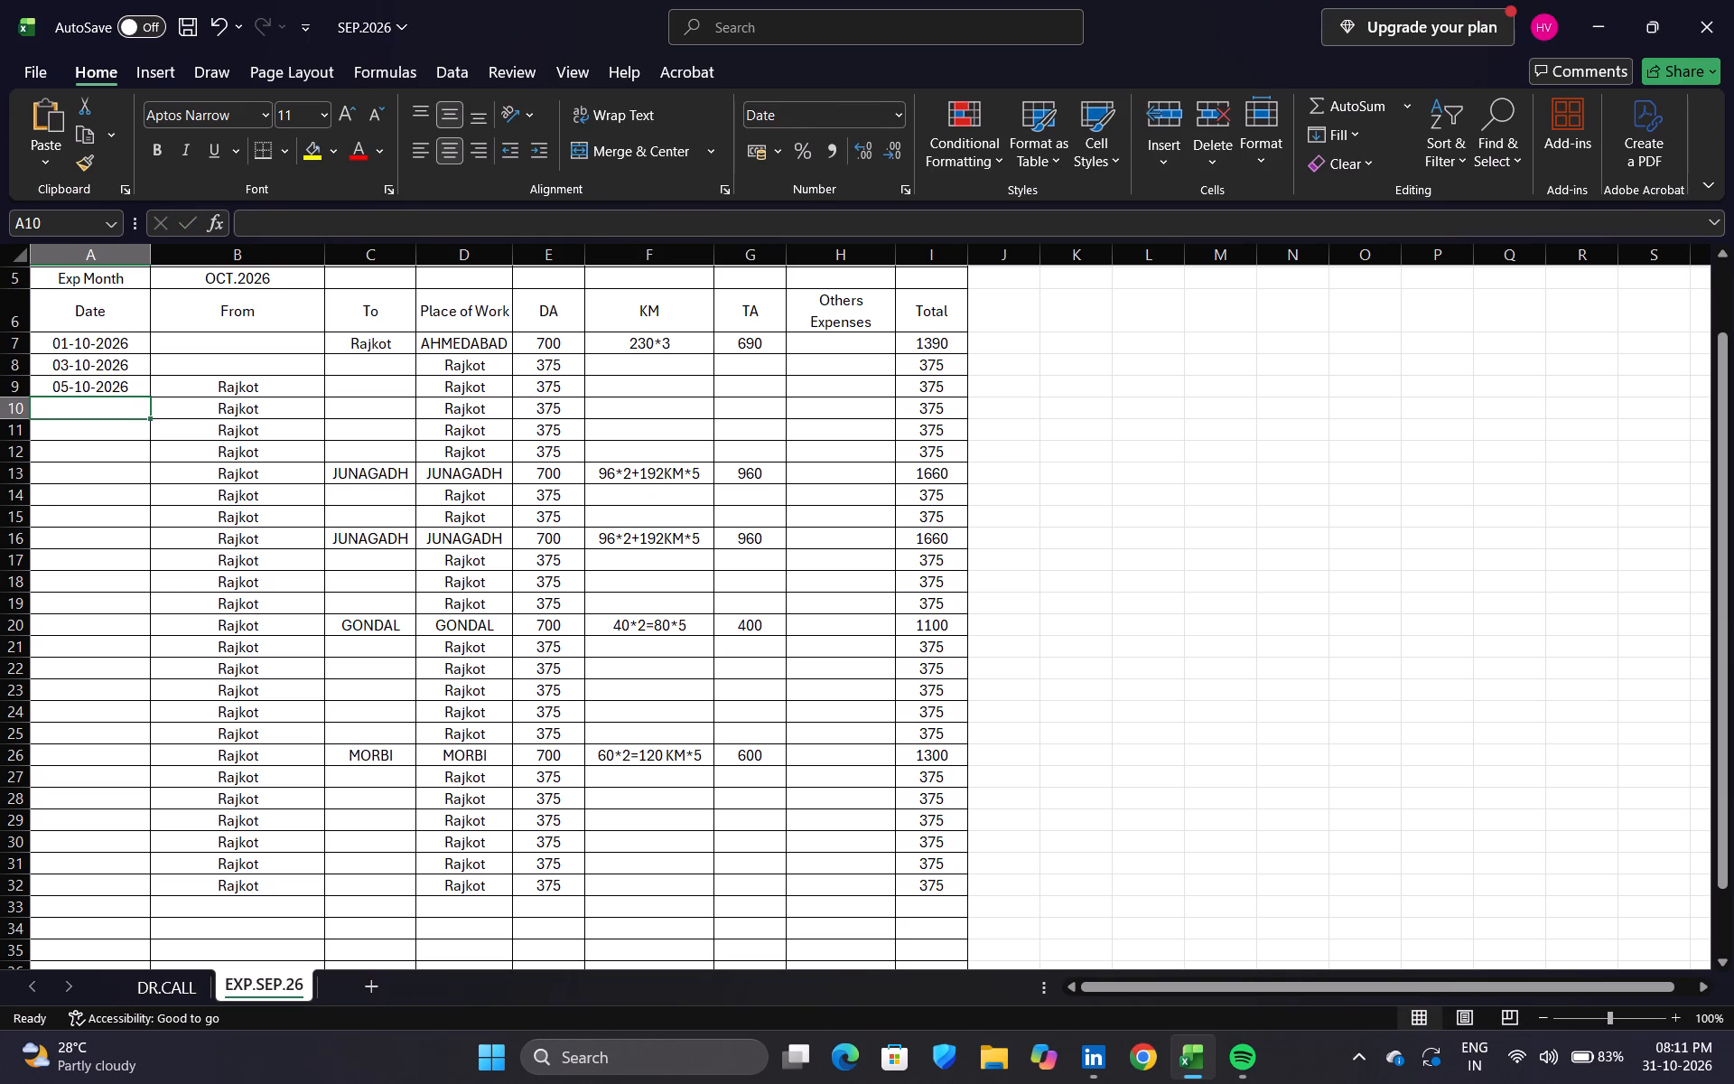
text(06)
text(-10)
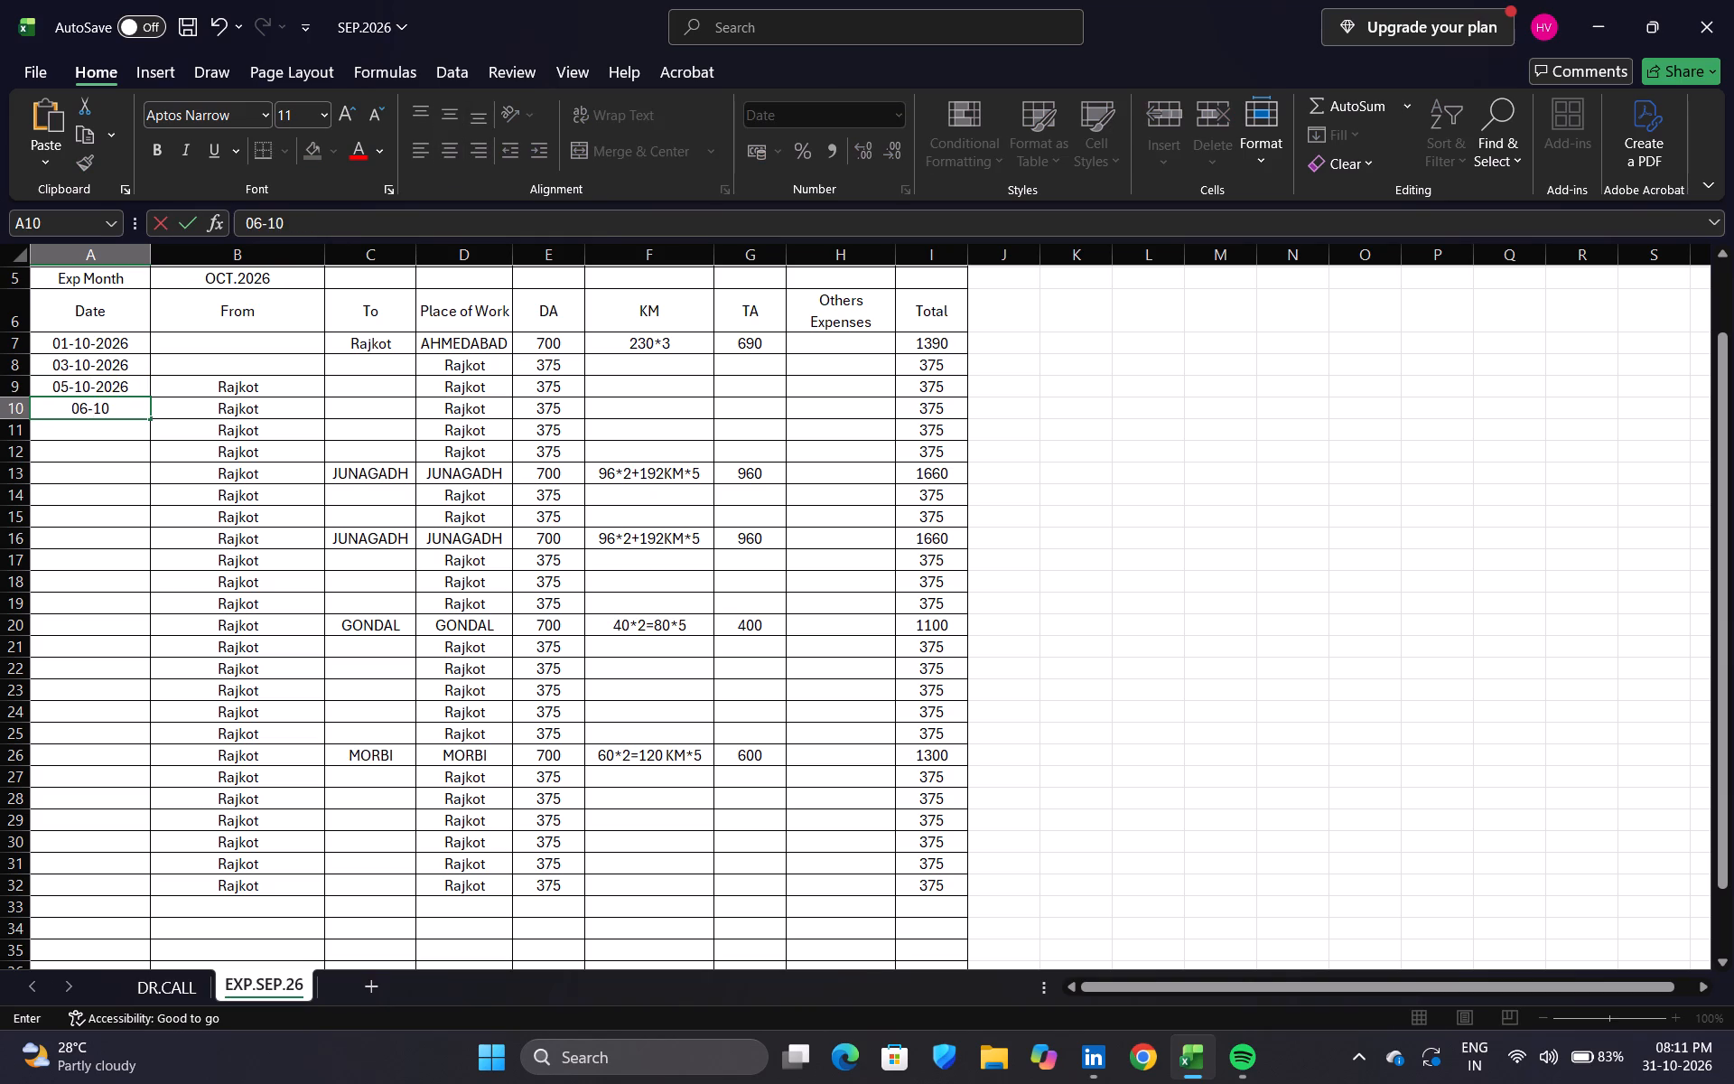
text(-2026)
key(Return)
Enter the date 07-10-2026 in cell A11 of the expense sheet's Date column.
key(alt+Tab)
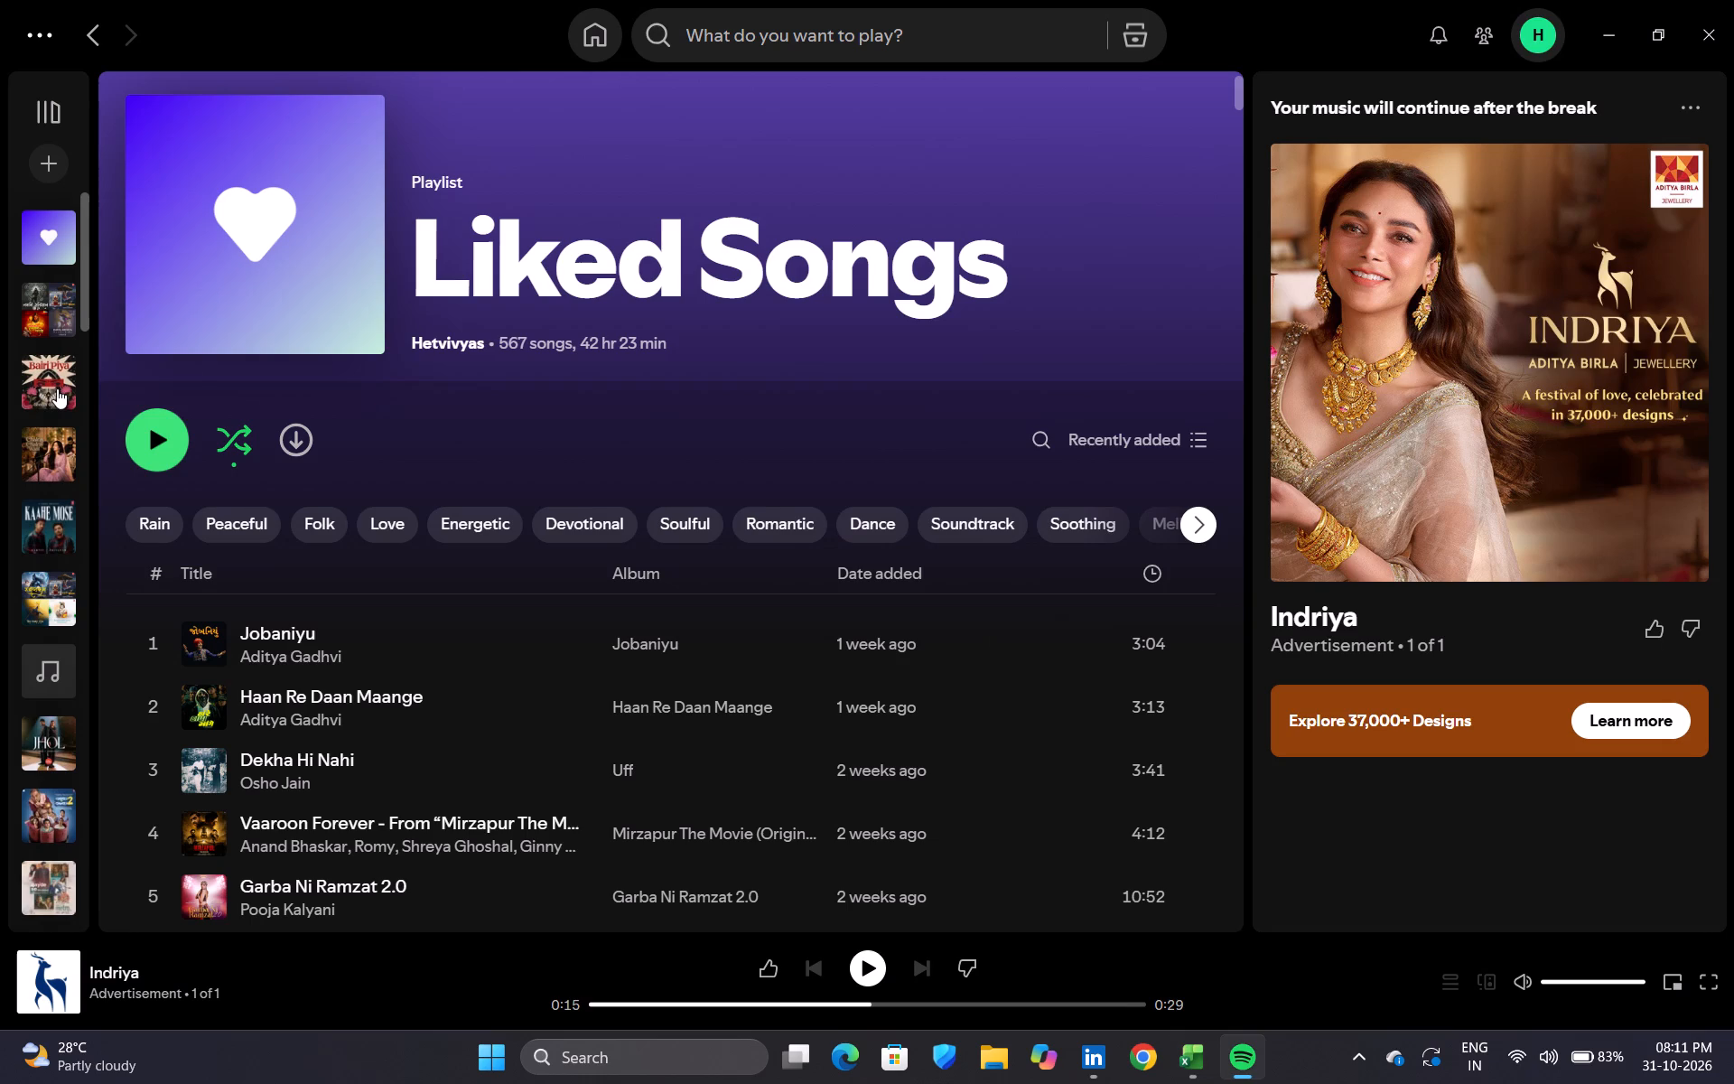
key(alt+Tab)
text(07)
text(-10-2026)
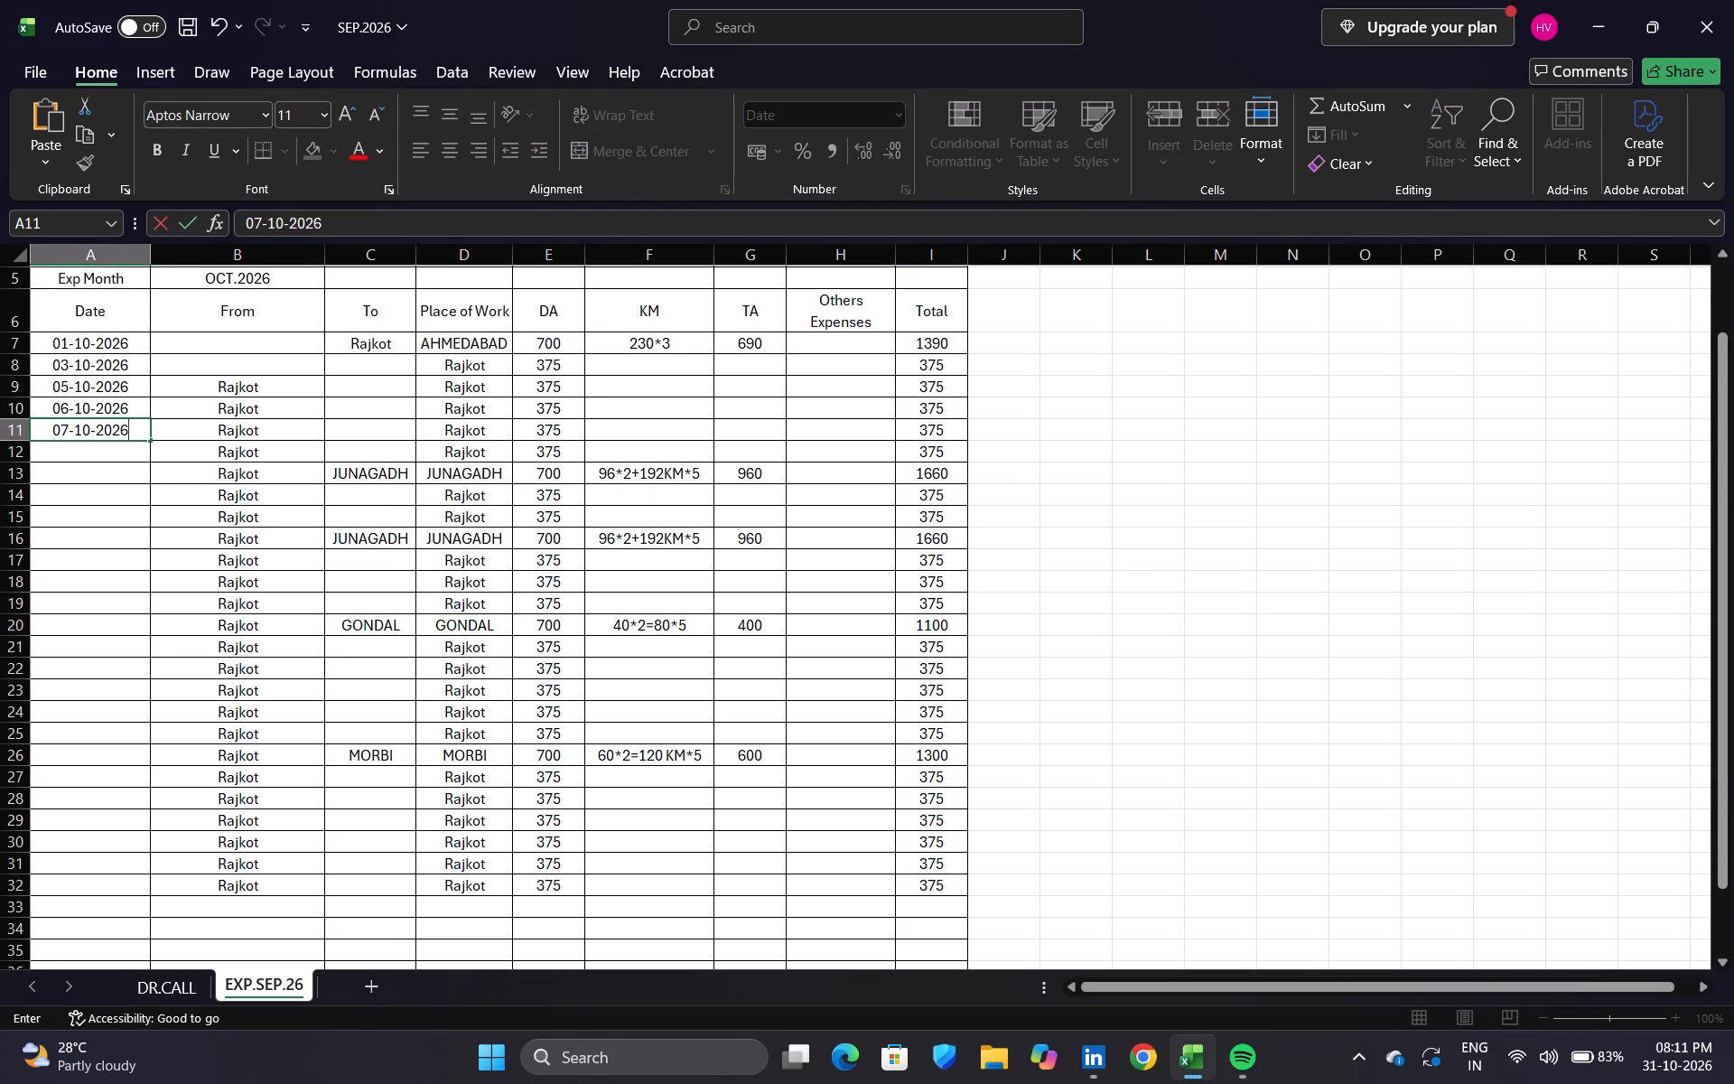
key(Return)
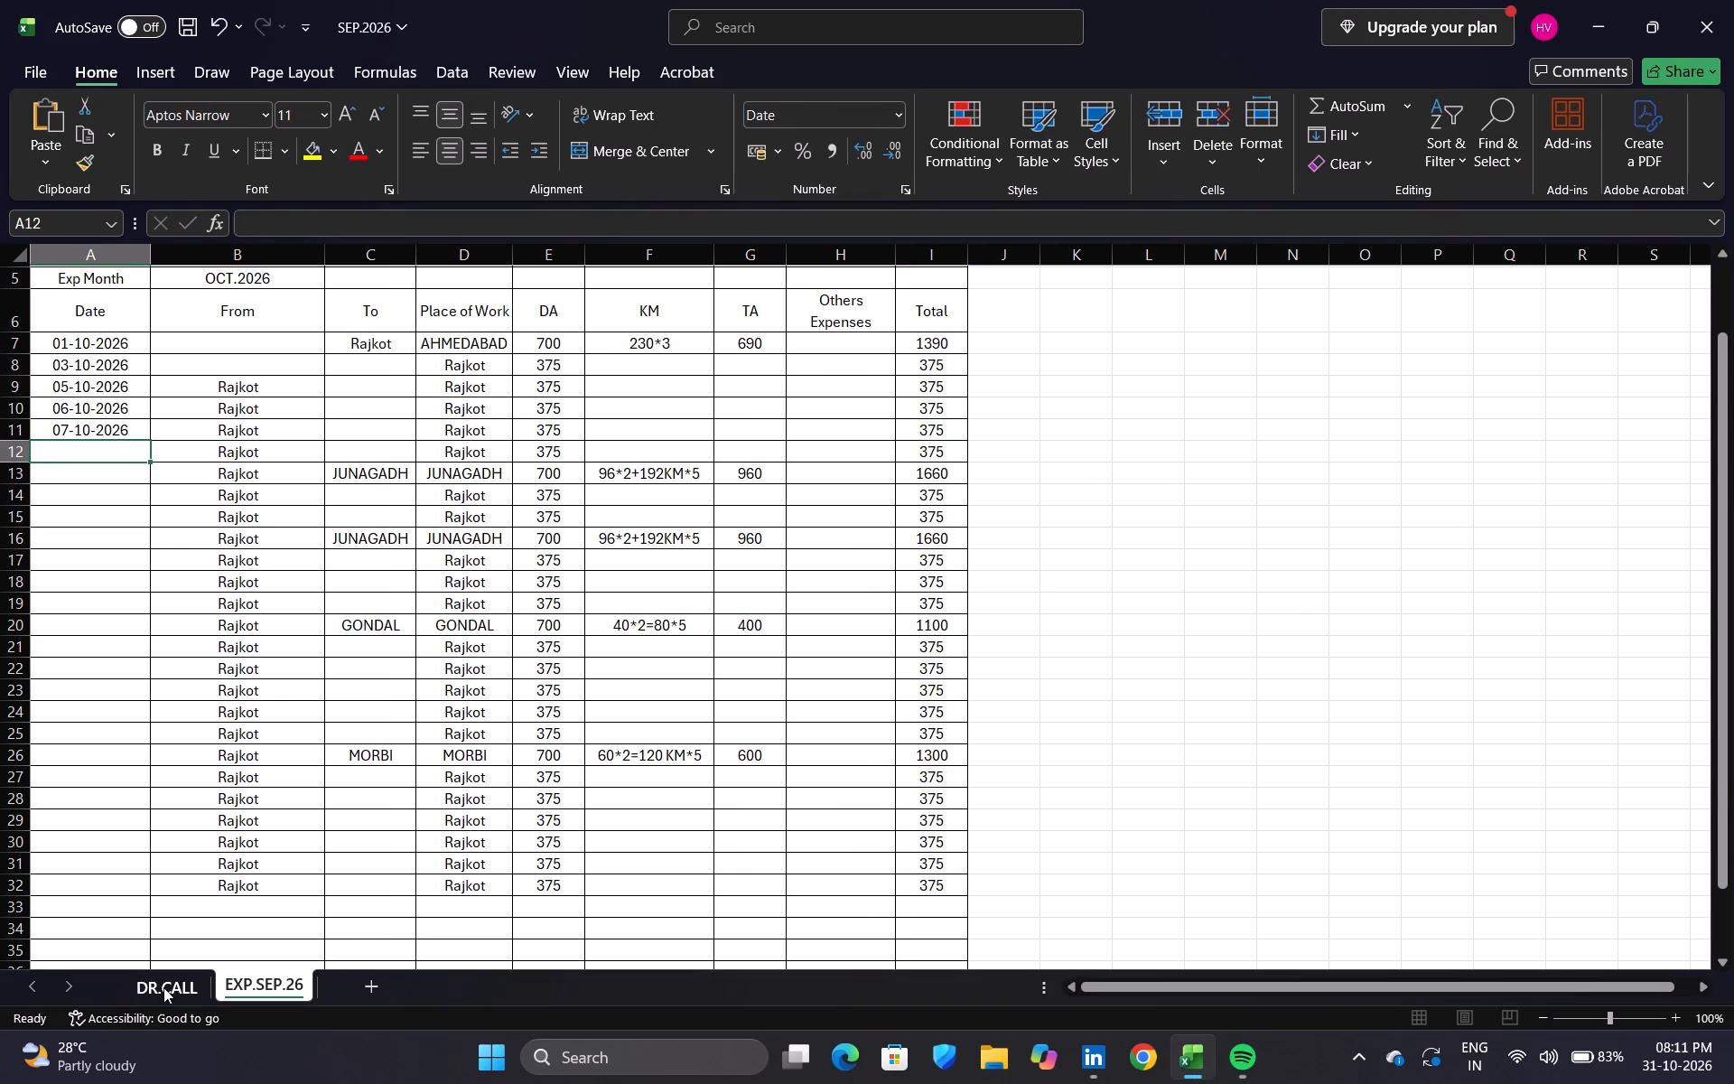
Consult the visit dates in the DR.CALL sheet and enter 08-10-2026 and 09-10-2026 in A12 and A13 of EXP.SEP.26.
click(164, 991)
scroll(288, 736, down, 3)
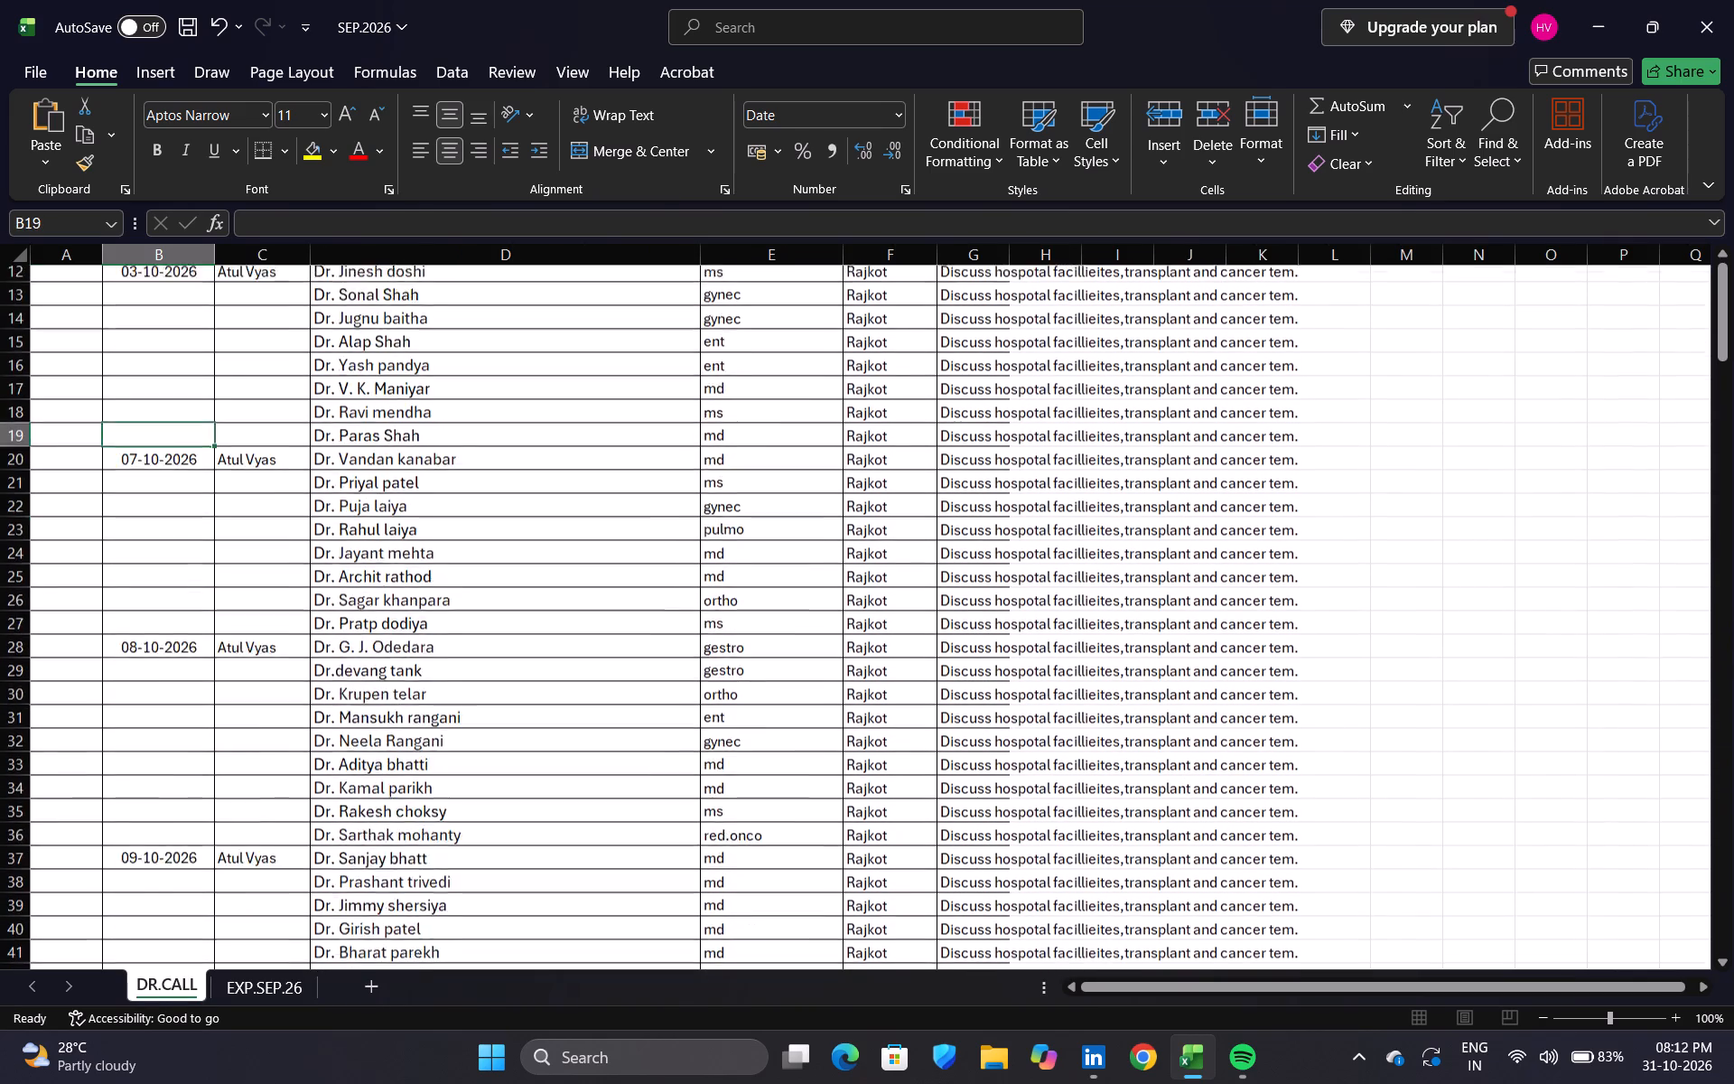
scroll(288, 736, down, 5)
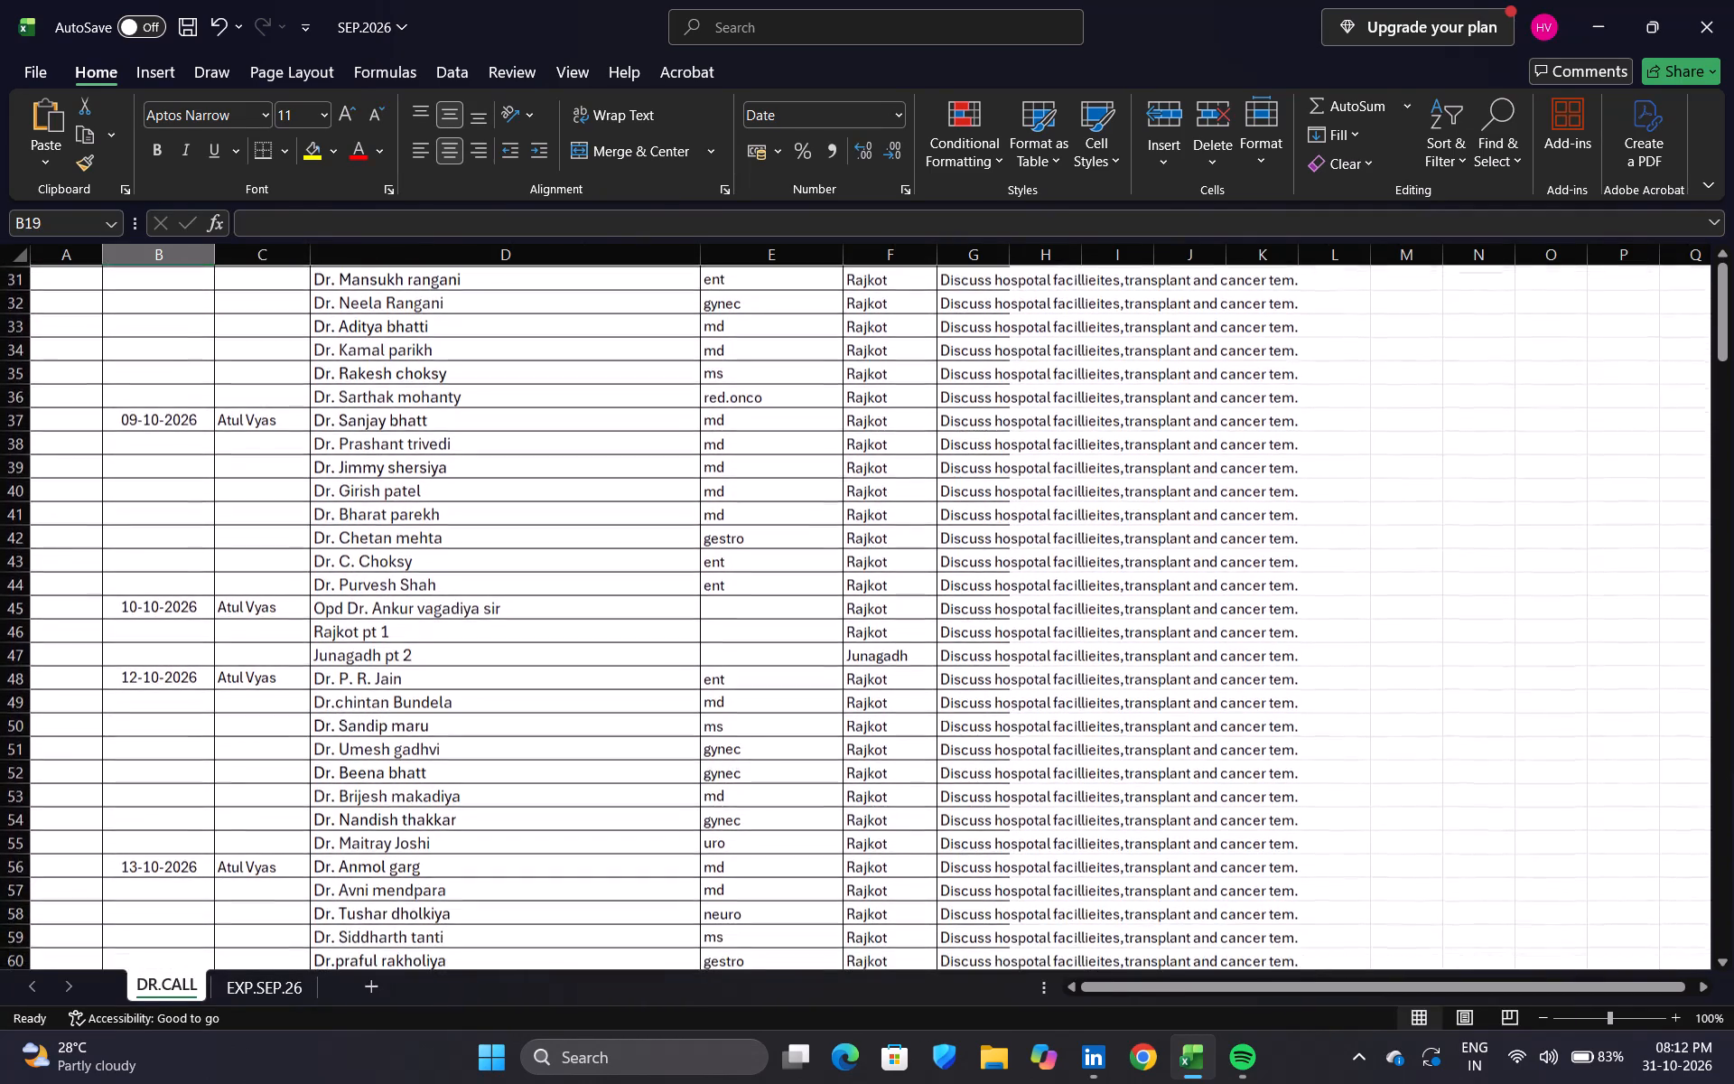
click(267, 986)
click(64, 448)
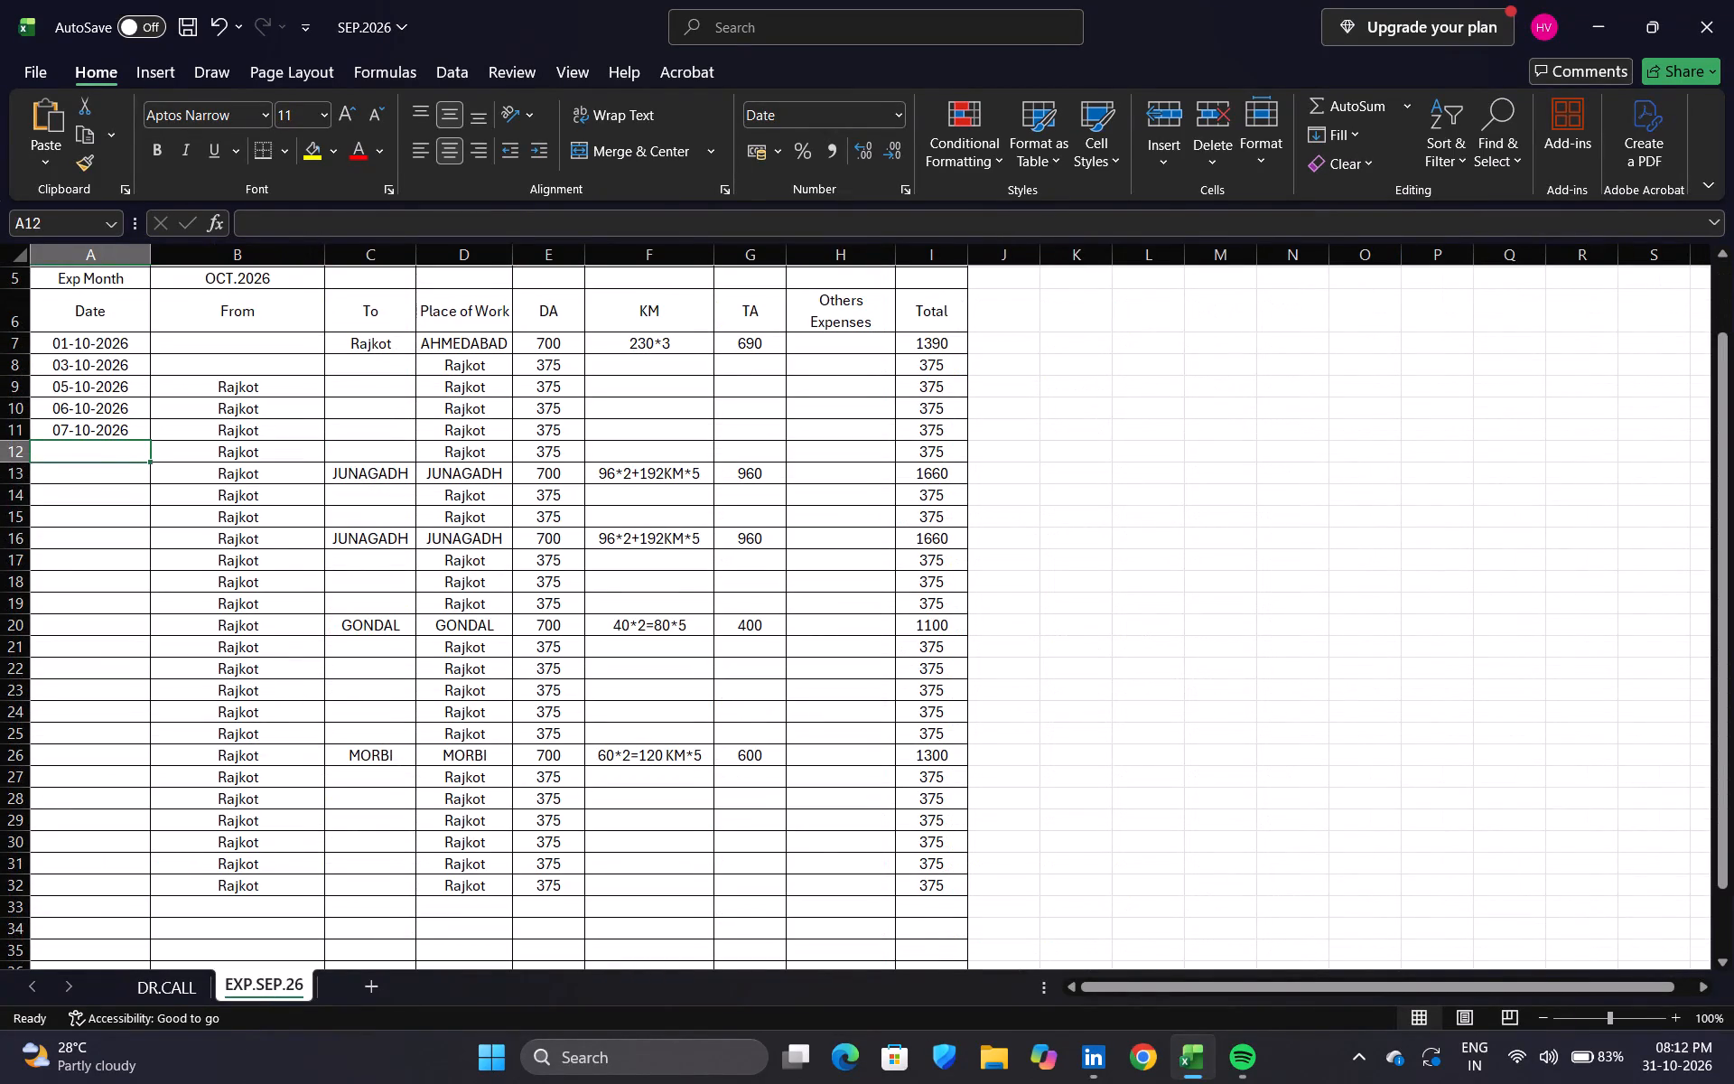
text(08)
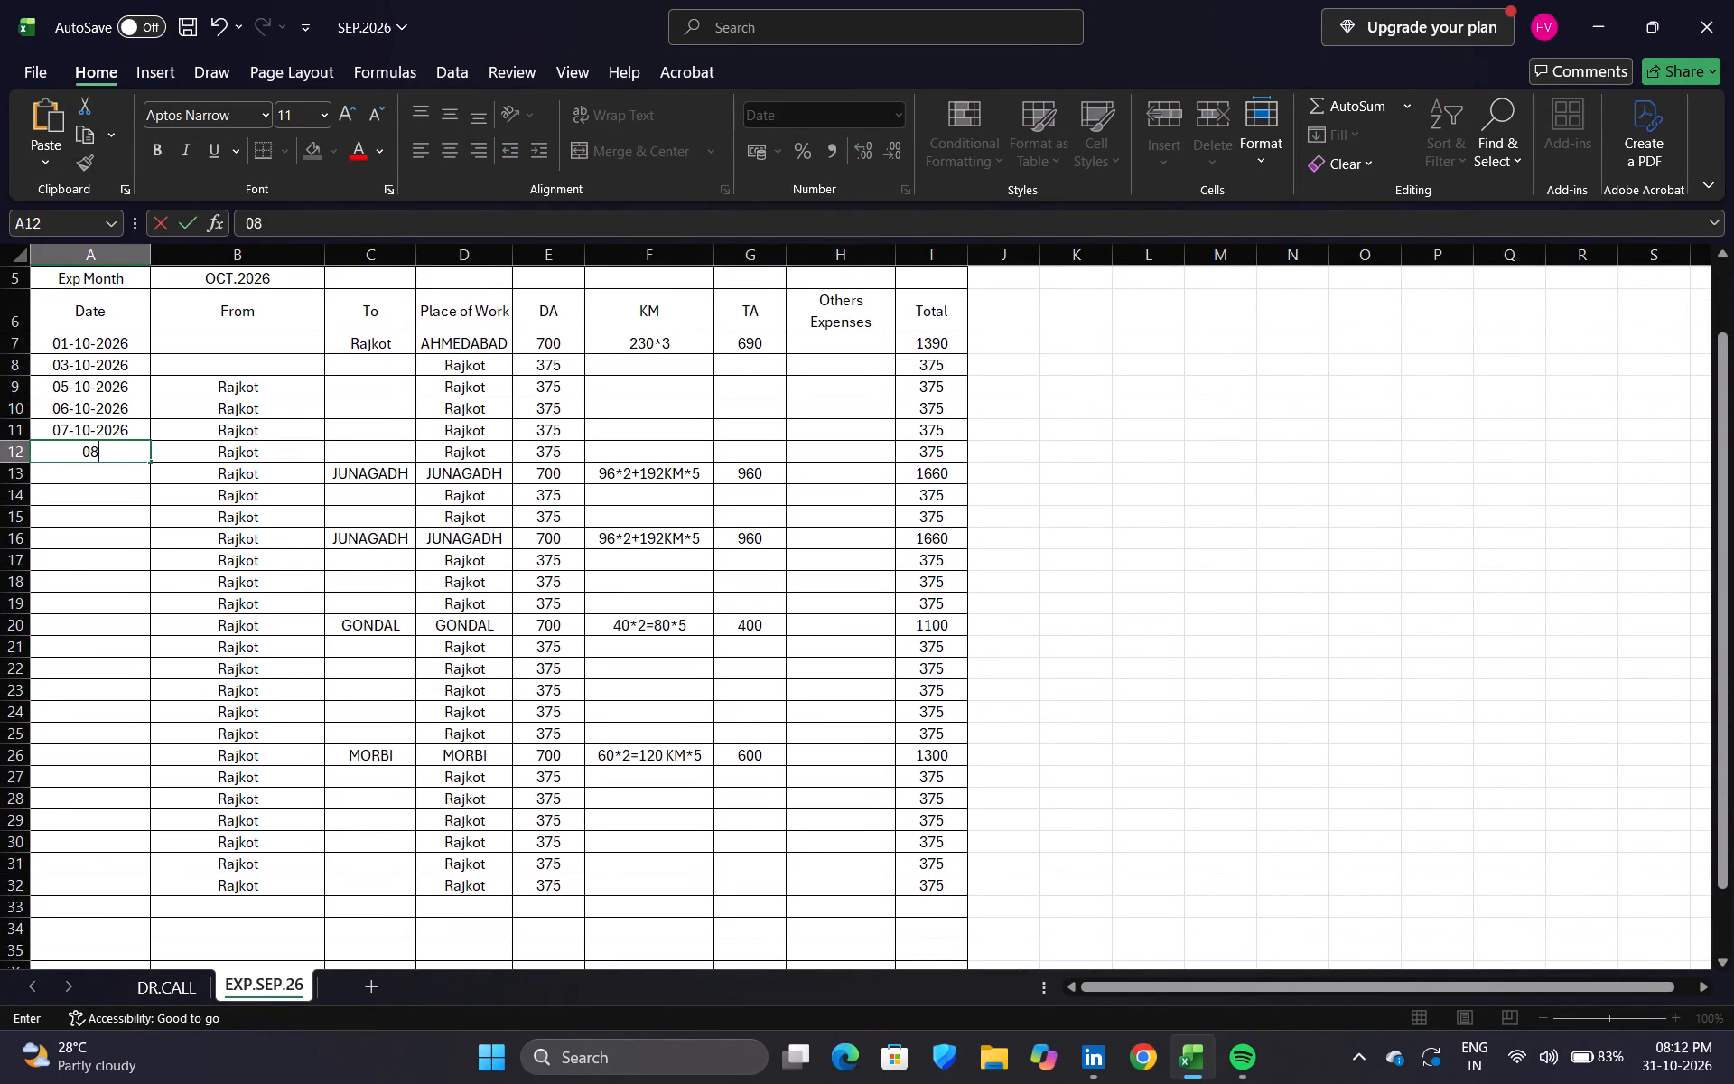
text(-10-2026)
key(Return)
text(09-10)
text(-2026)
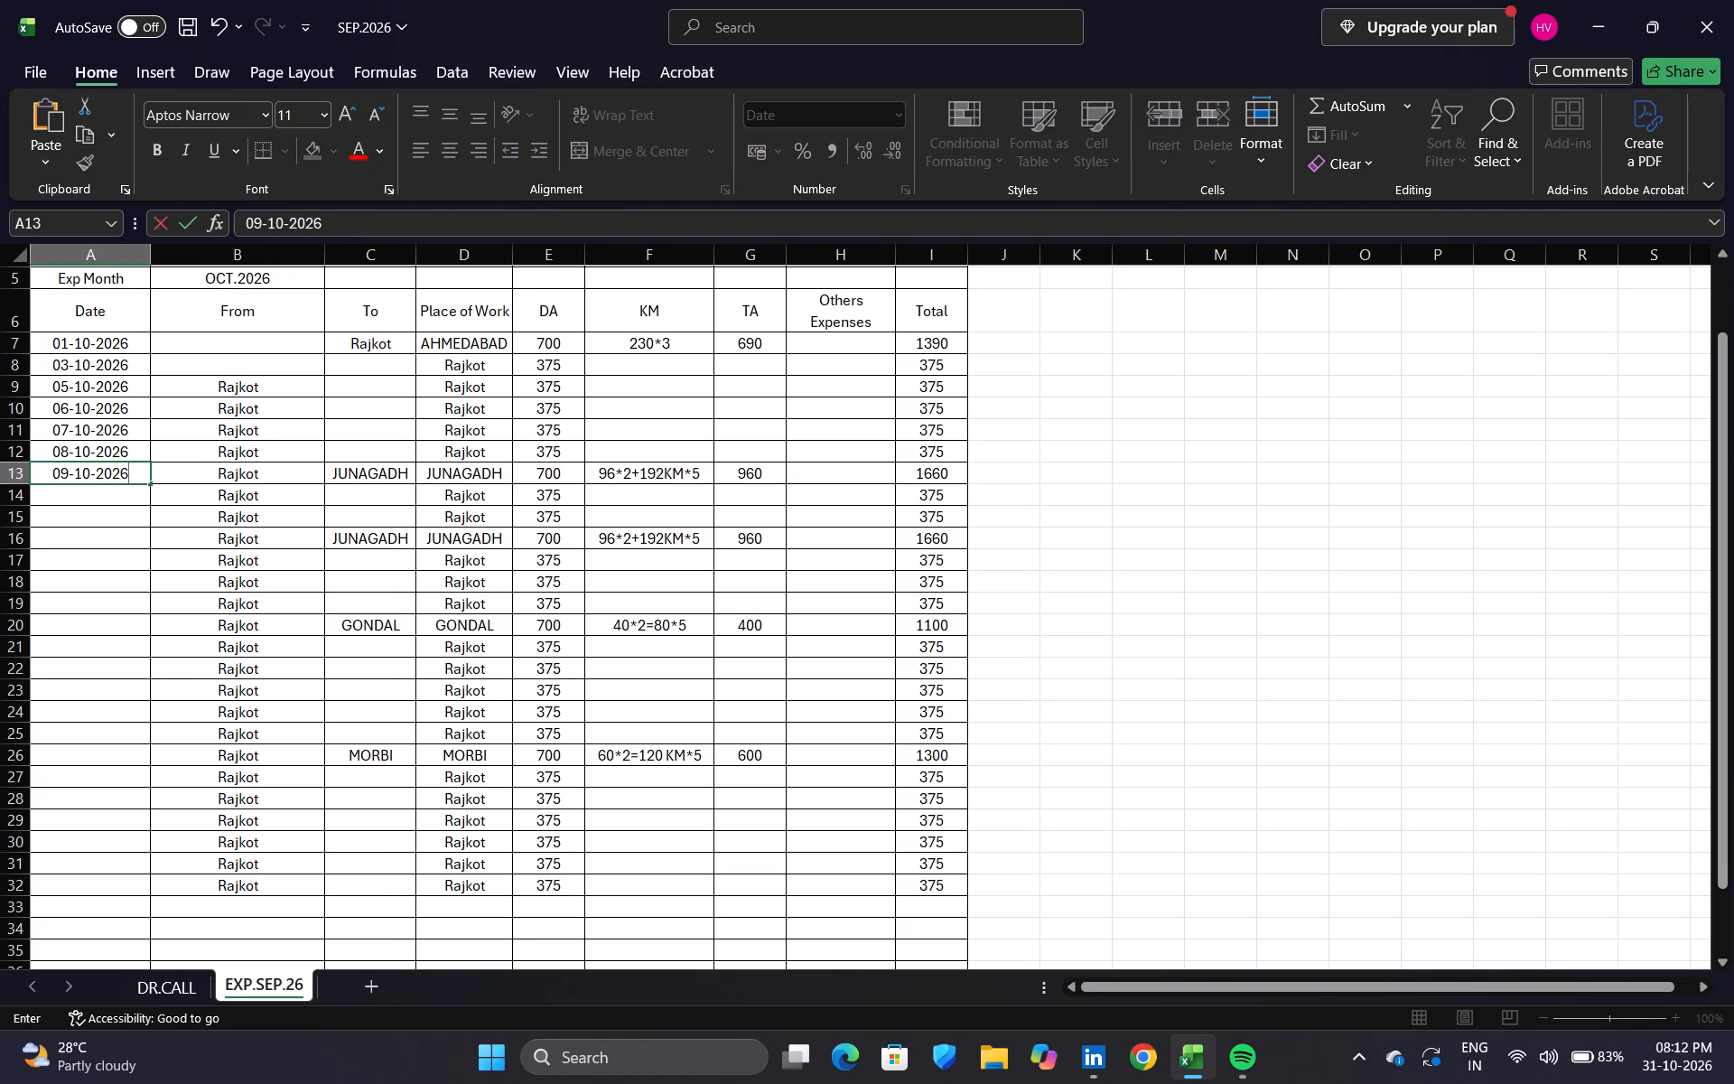
Enter the dates 10-10-2026 and 12-10-2026 in cells A14 and A15 of the expense sheet's Date column.
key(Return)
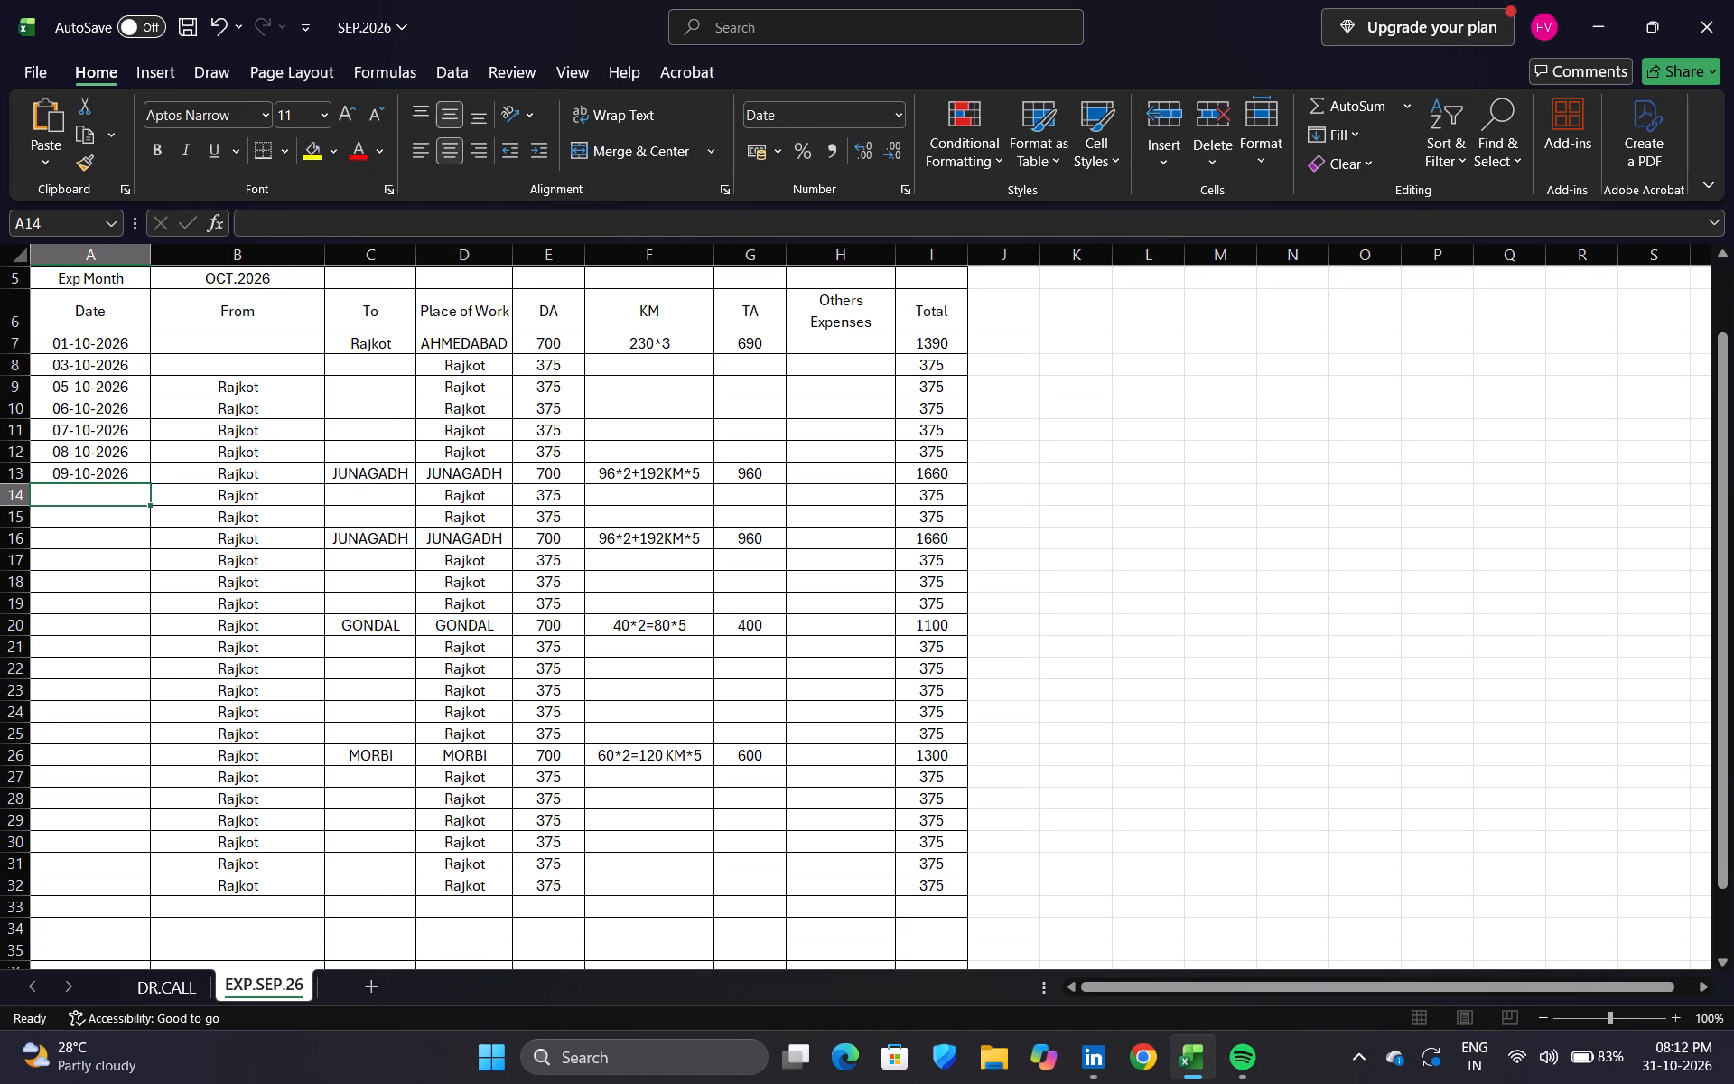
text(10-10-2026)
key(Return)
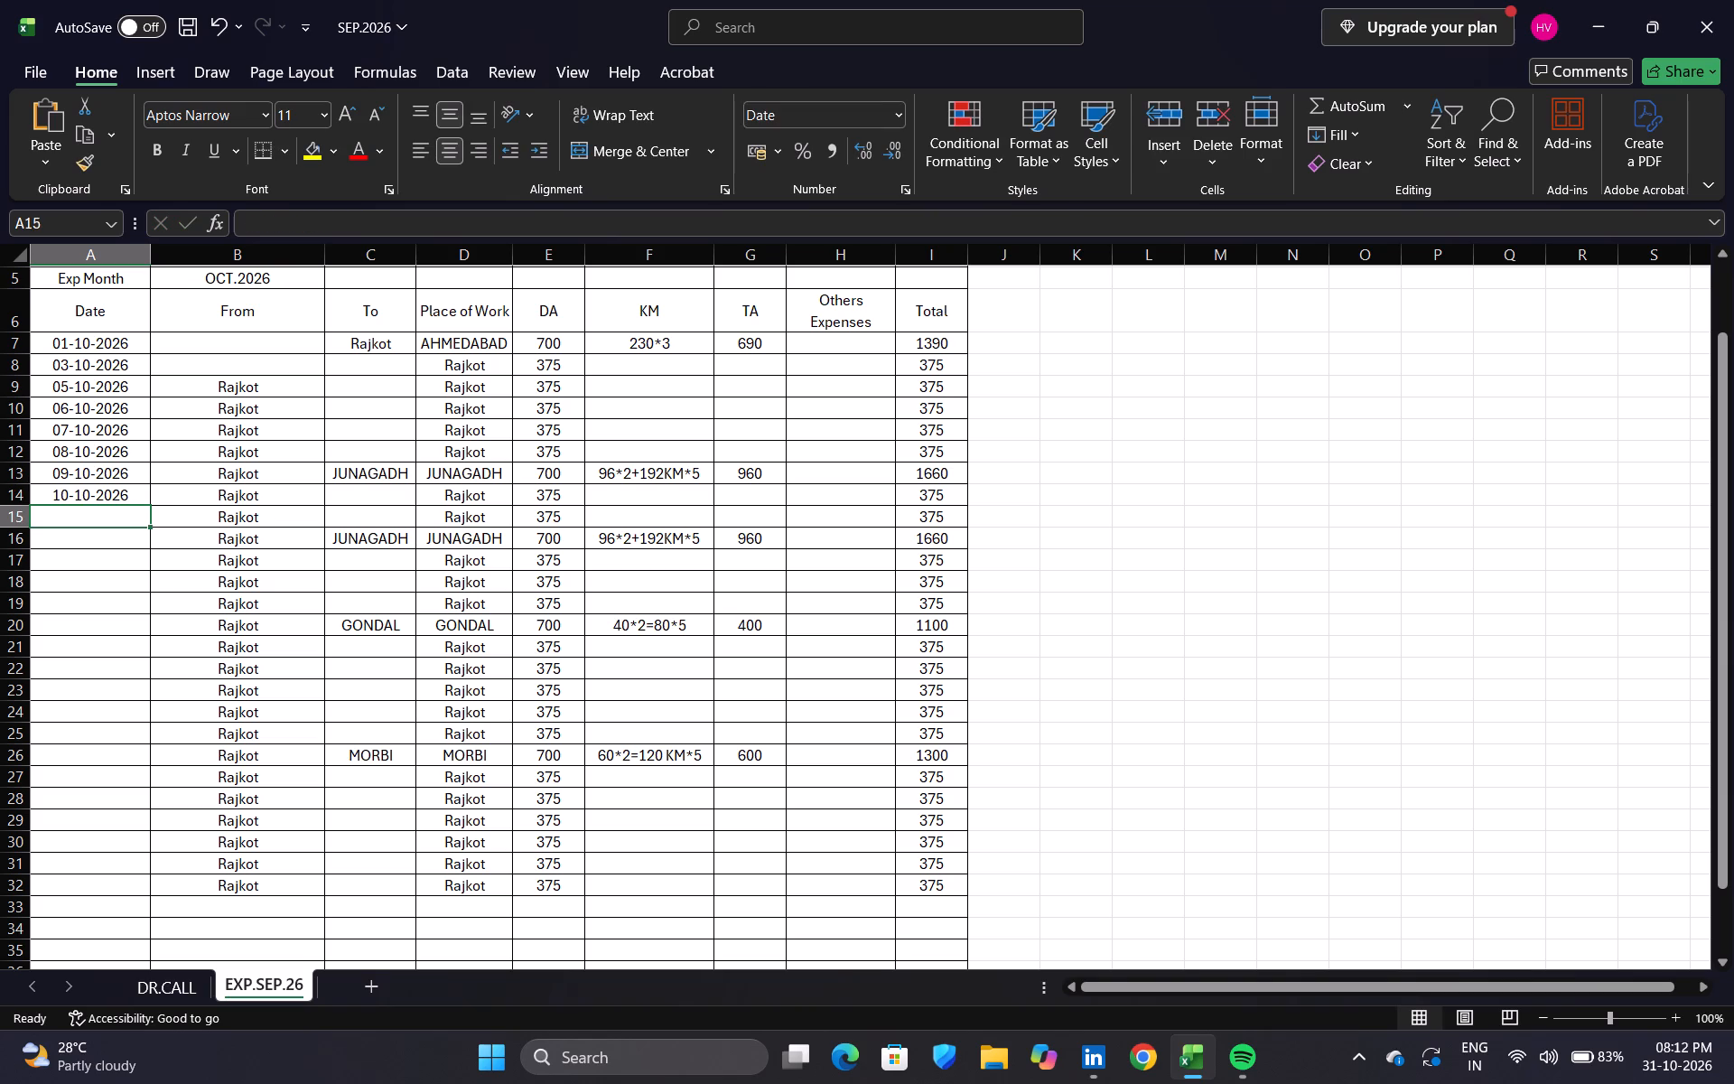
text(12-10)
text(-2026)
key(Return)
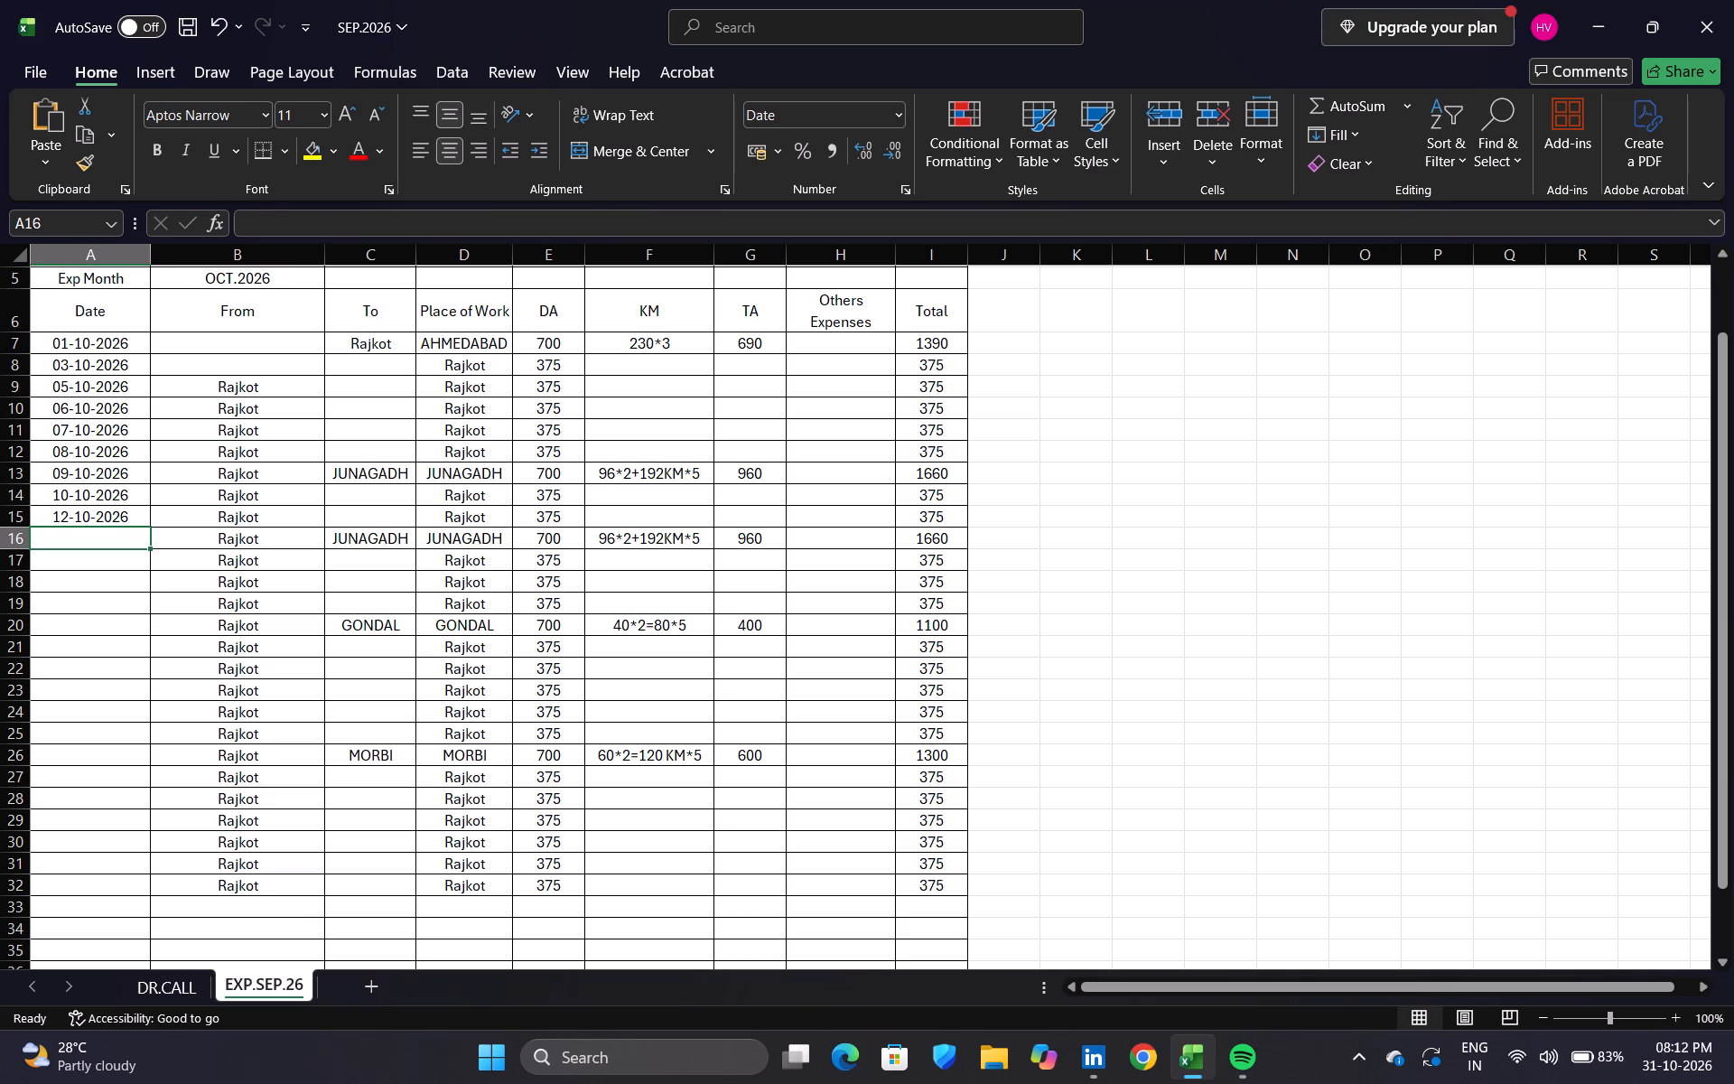
Check the visit dates after 12-10-2026 in the DR.CALL sheet and enter 03-10-2026 in cell A16 of EXP.SEP.26.
click(183, 986)
scroll(373, 763, down, 1)
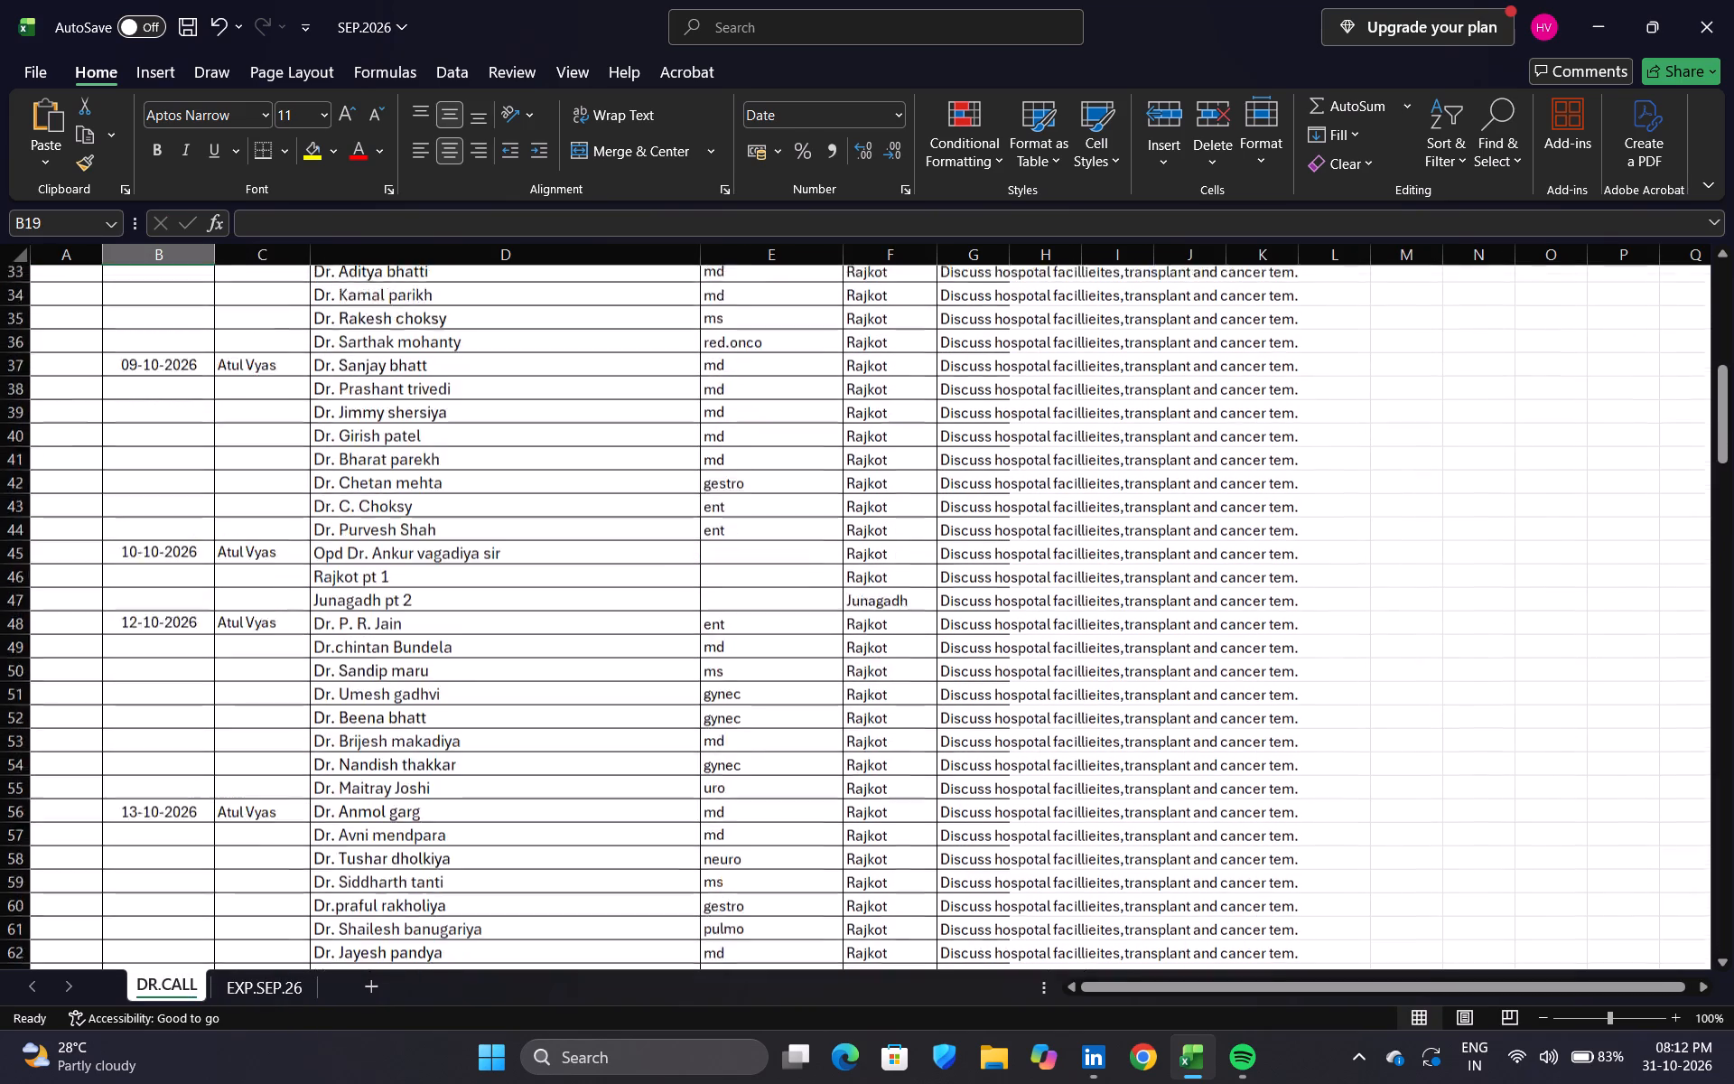
scroll(373, 763, down, 5)
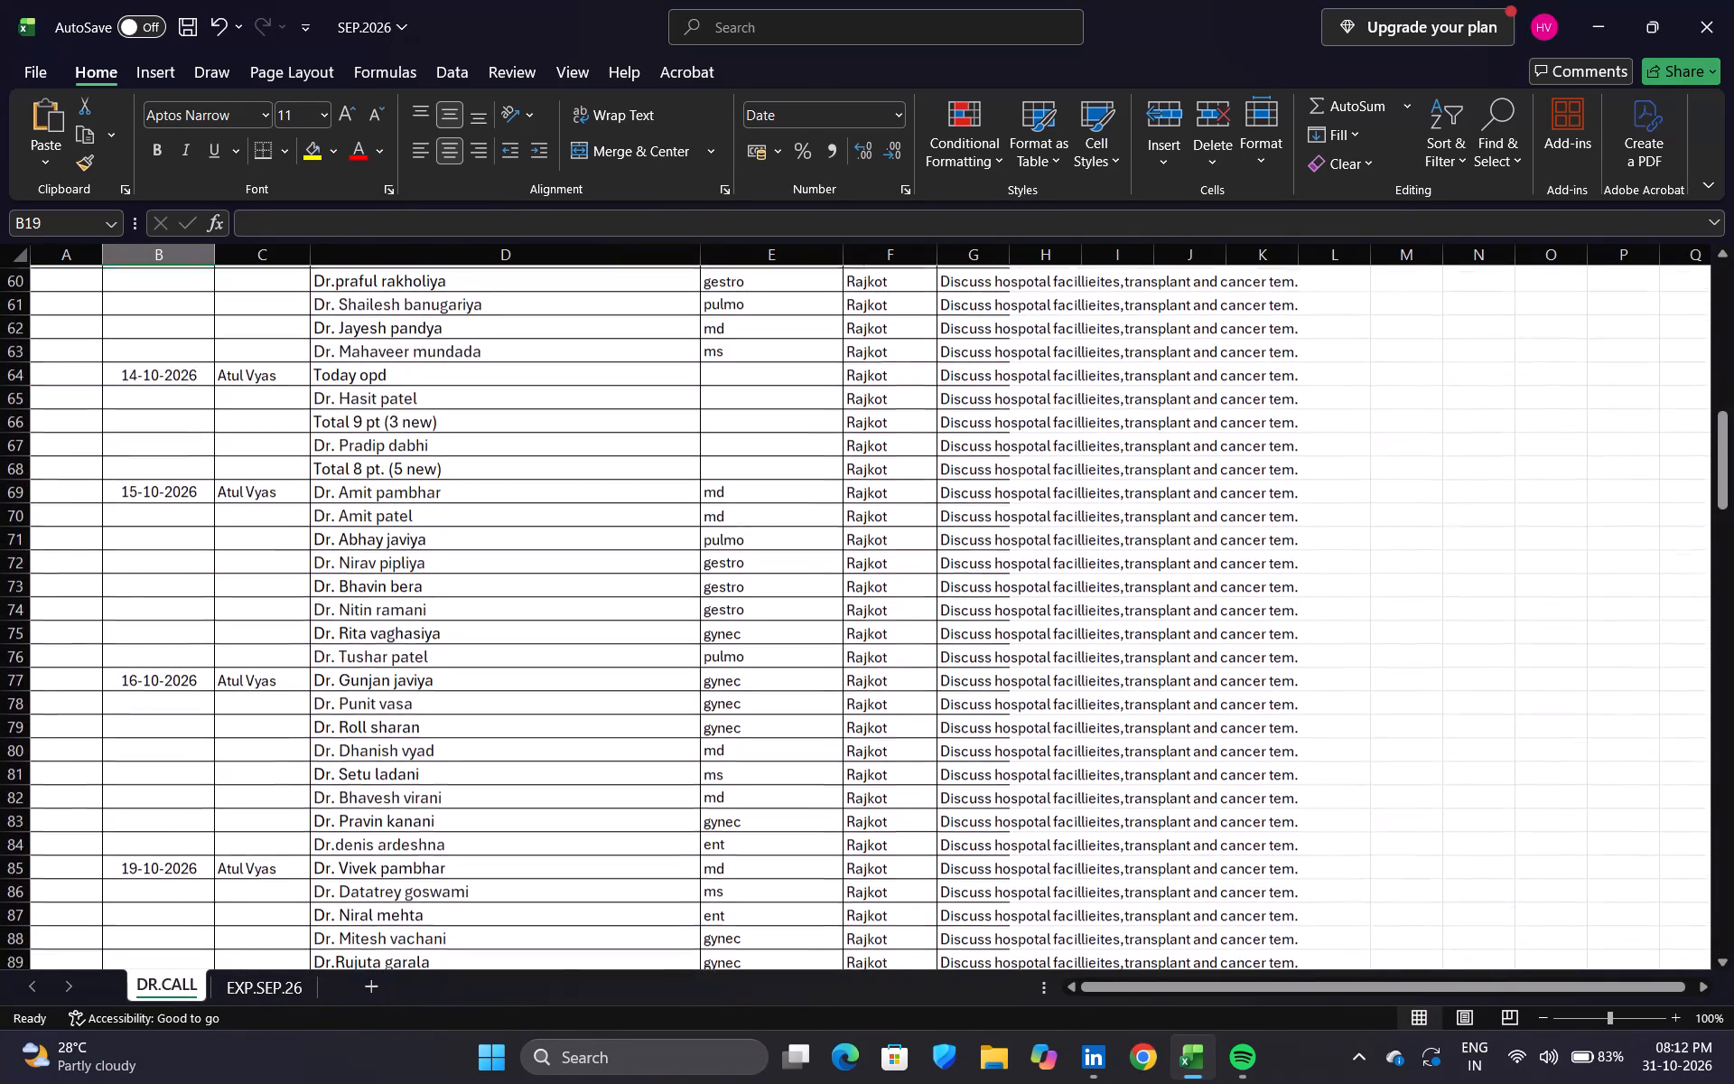
scroll(373, 763, down, 3)
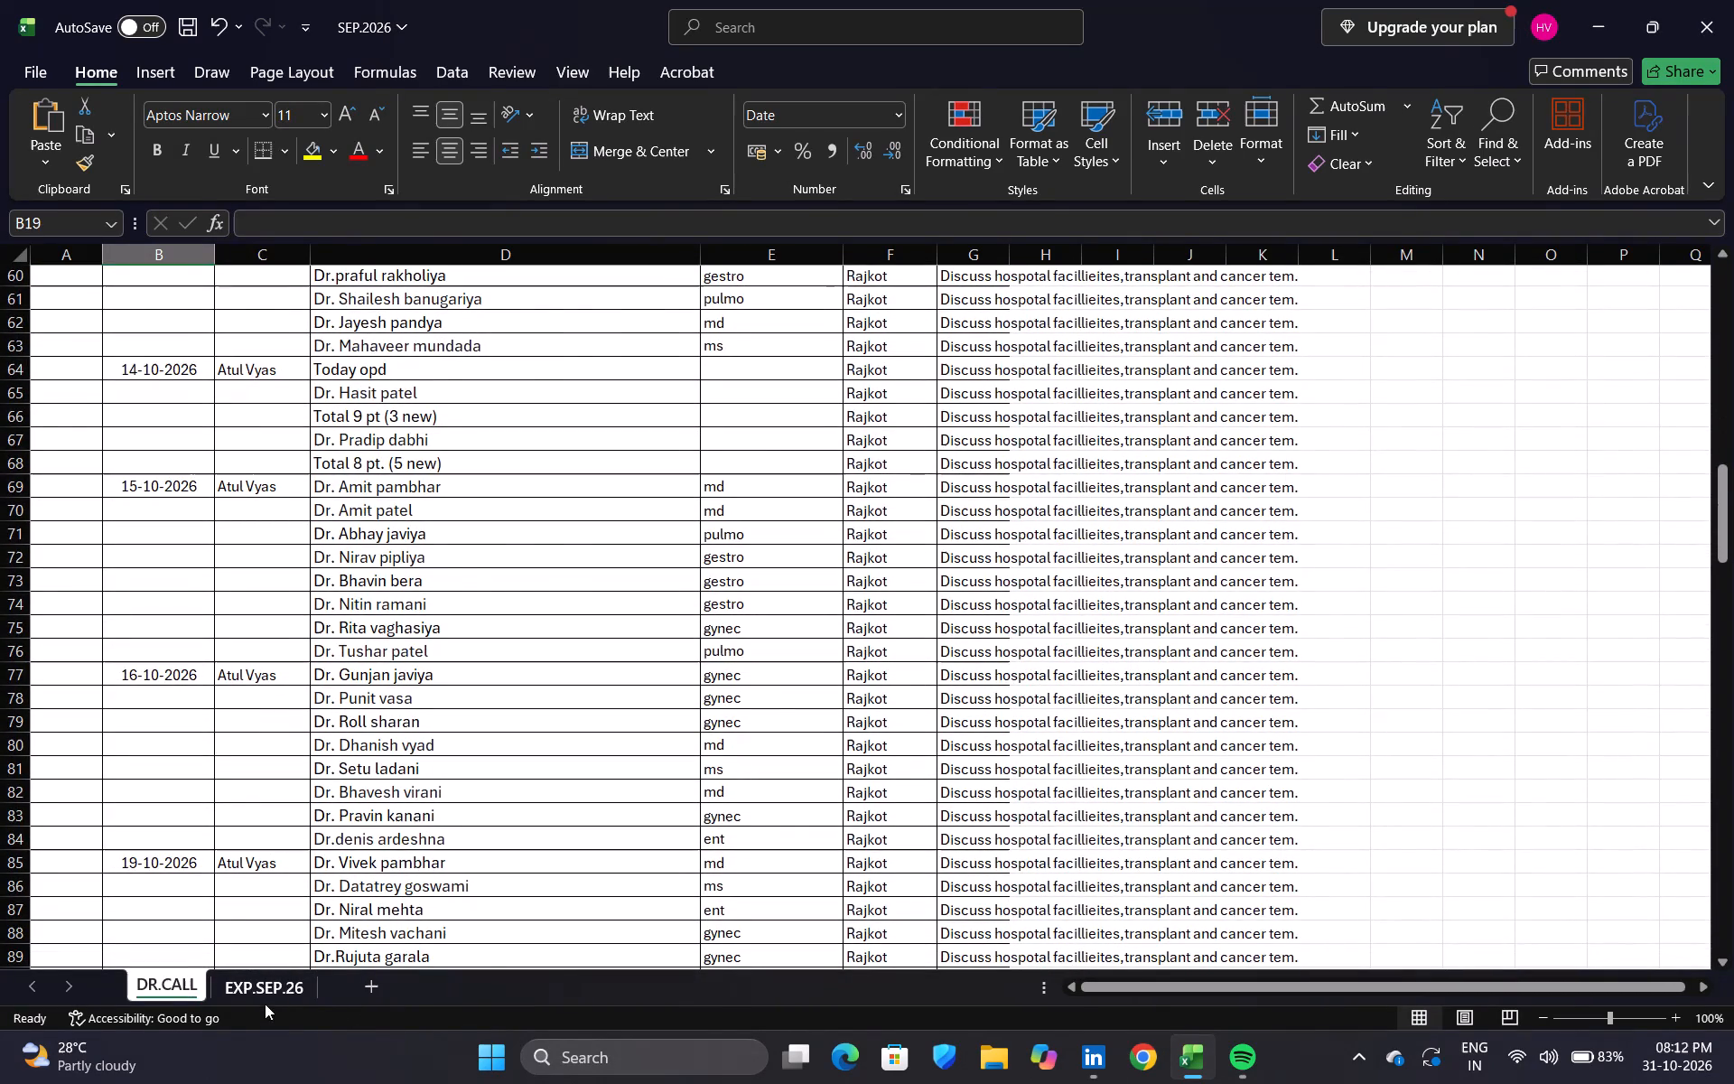
click(252, 986)
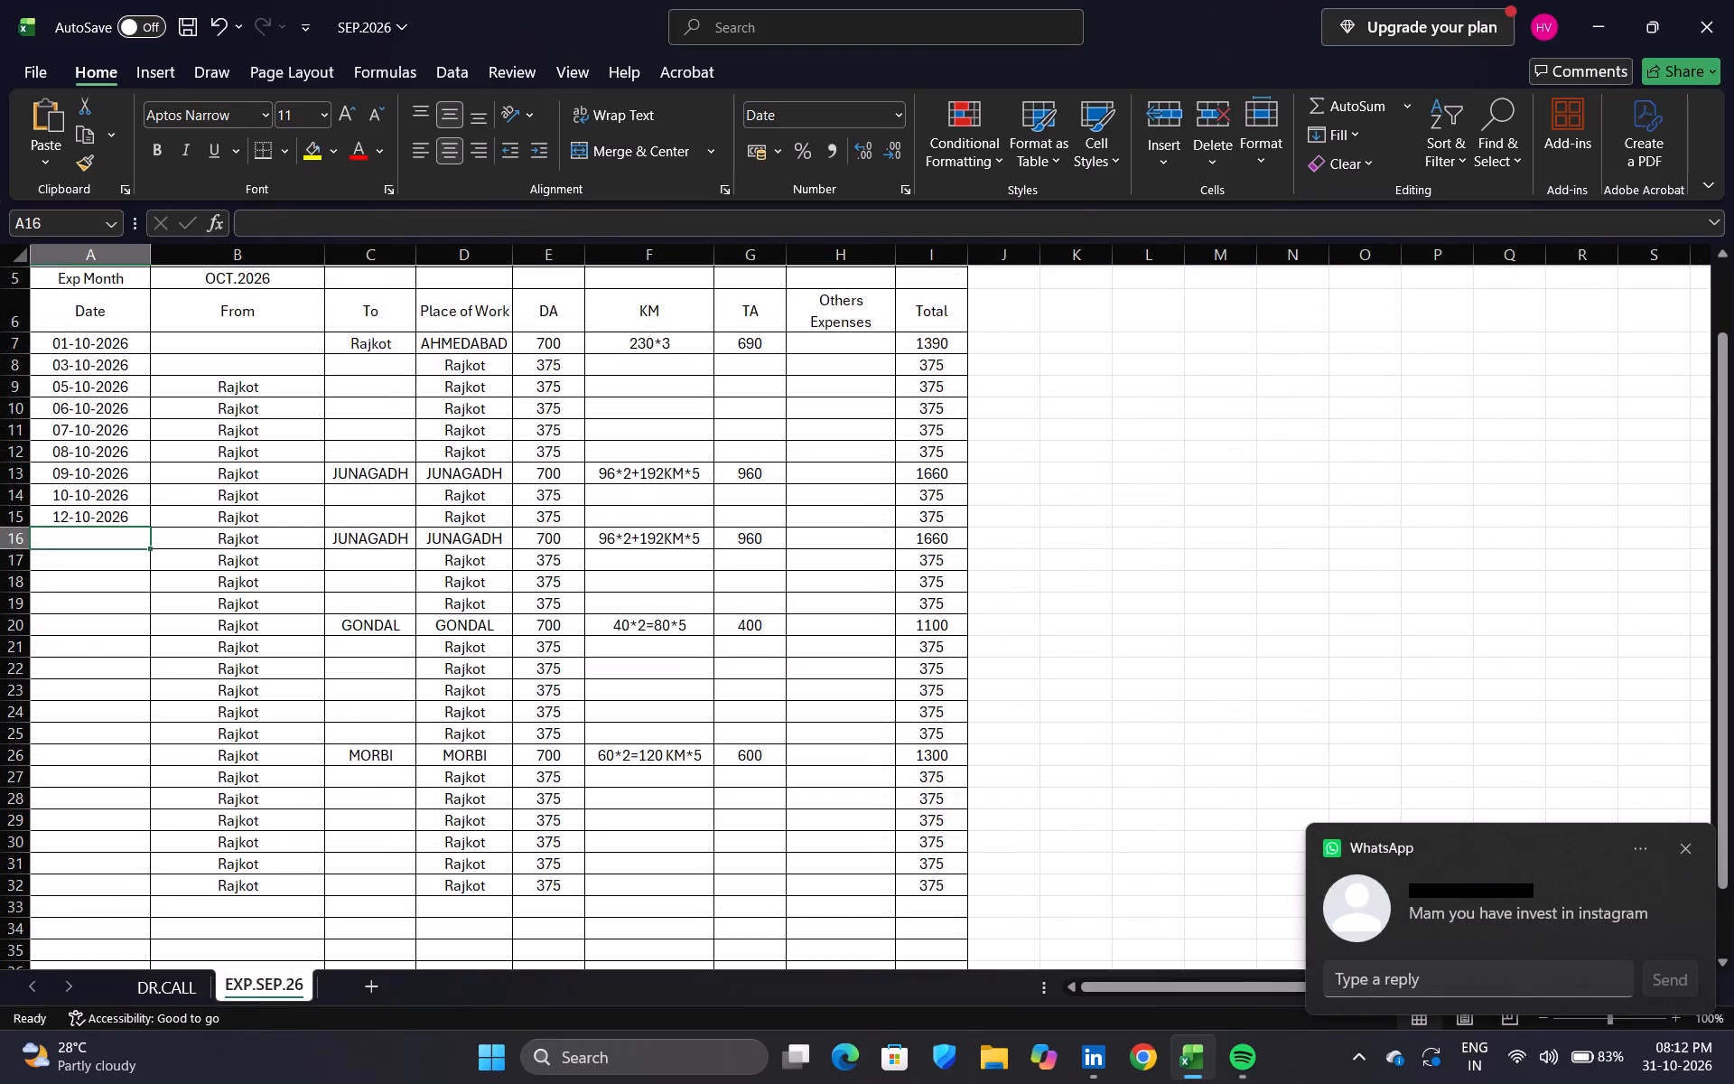
click(86, 528)
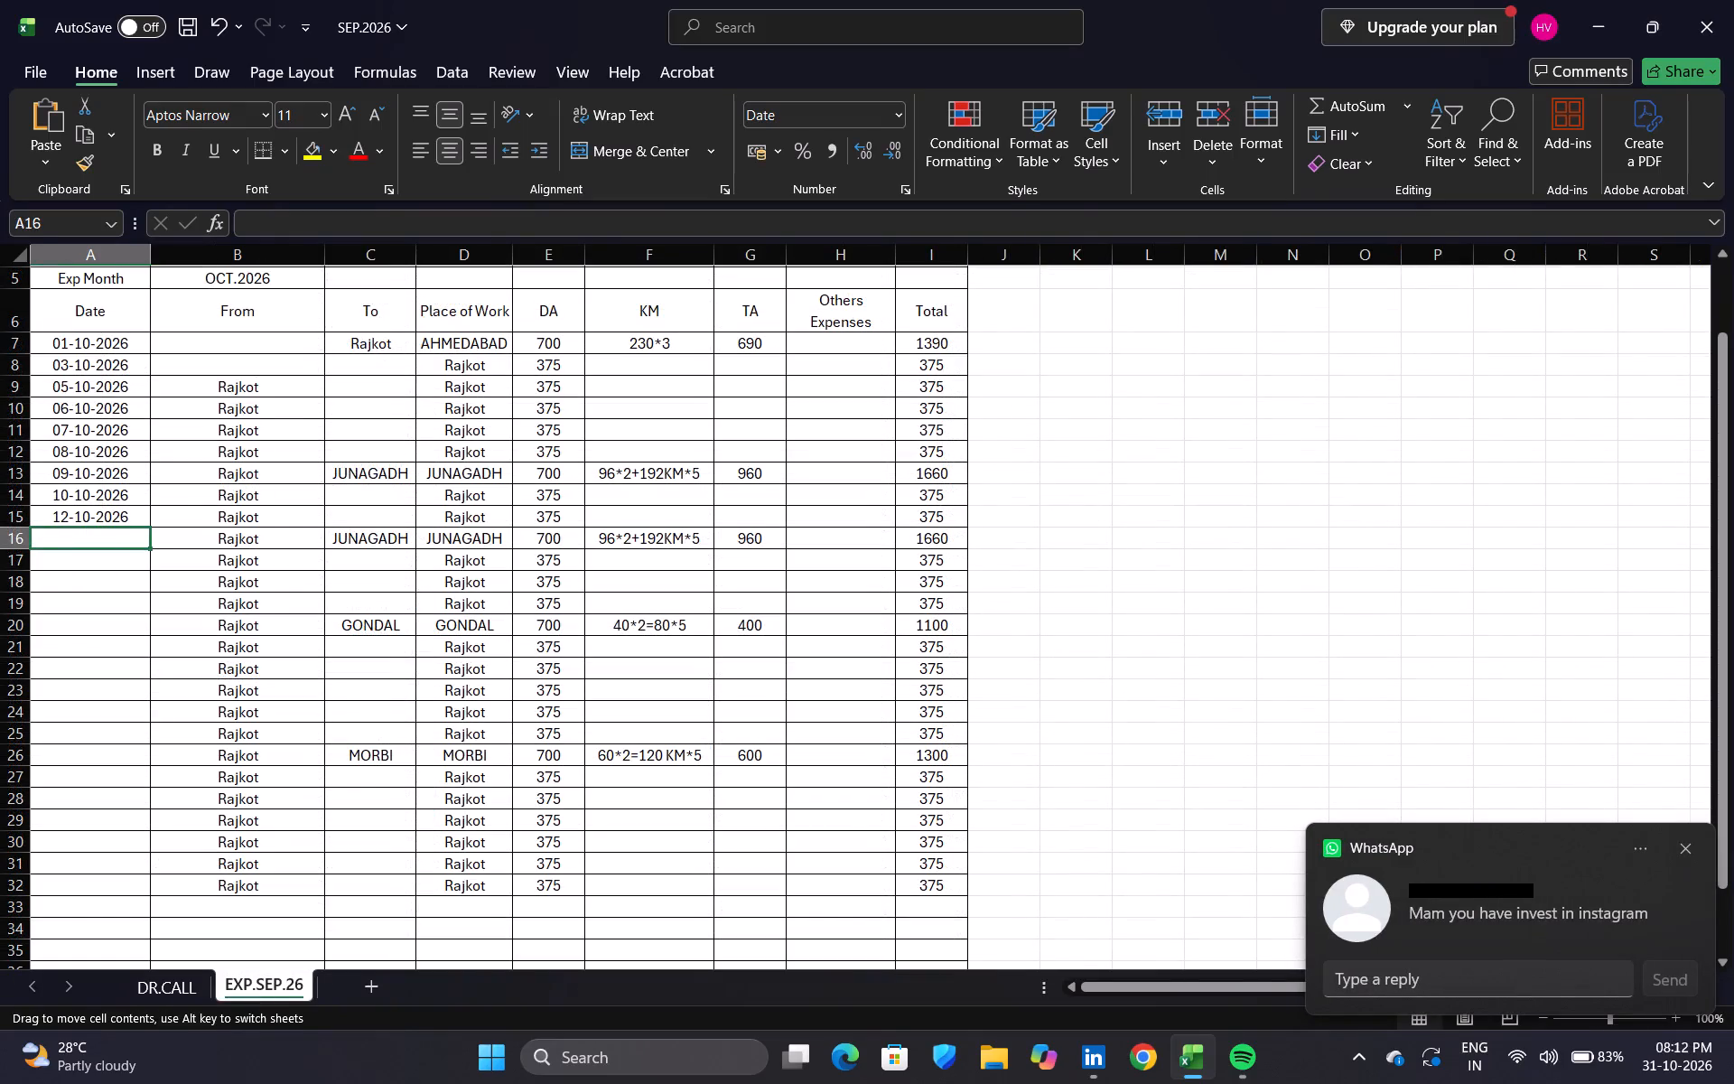
click(87, 533)
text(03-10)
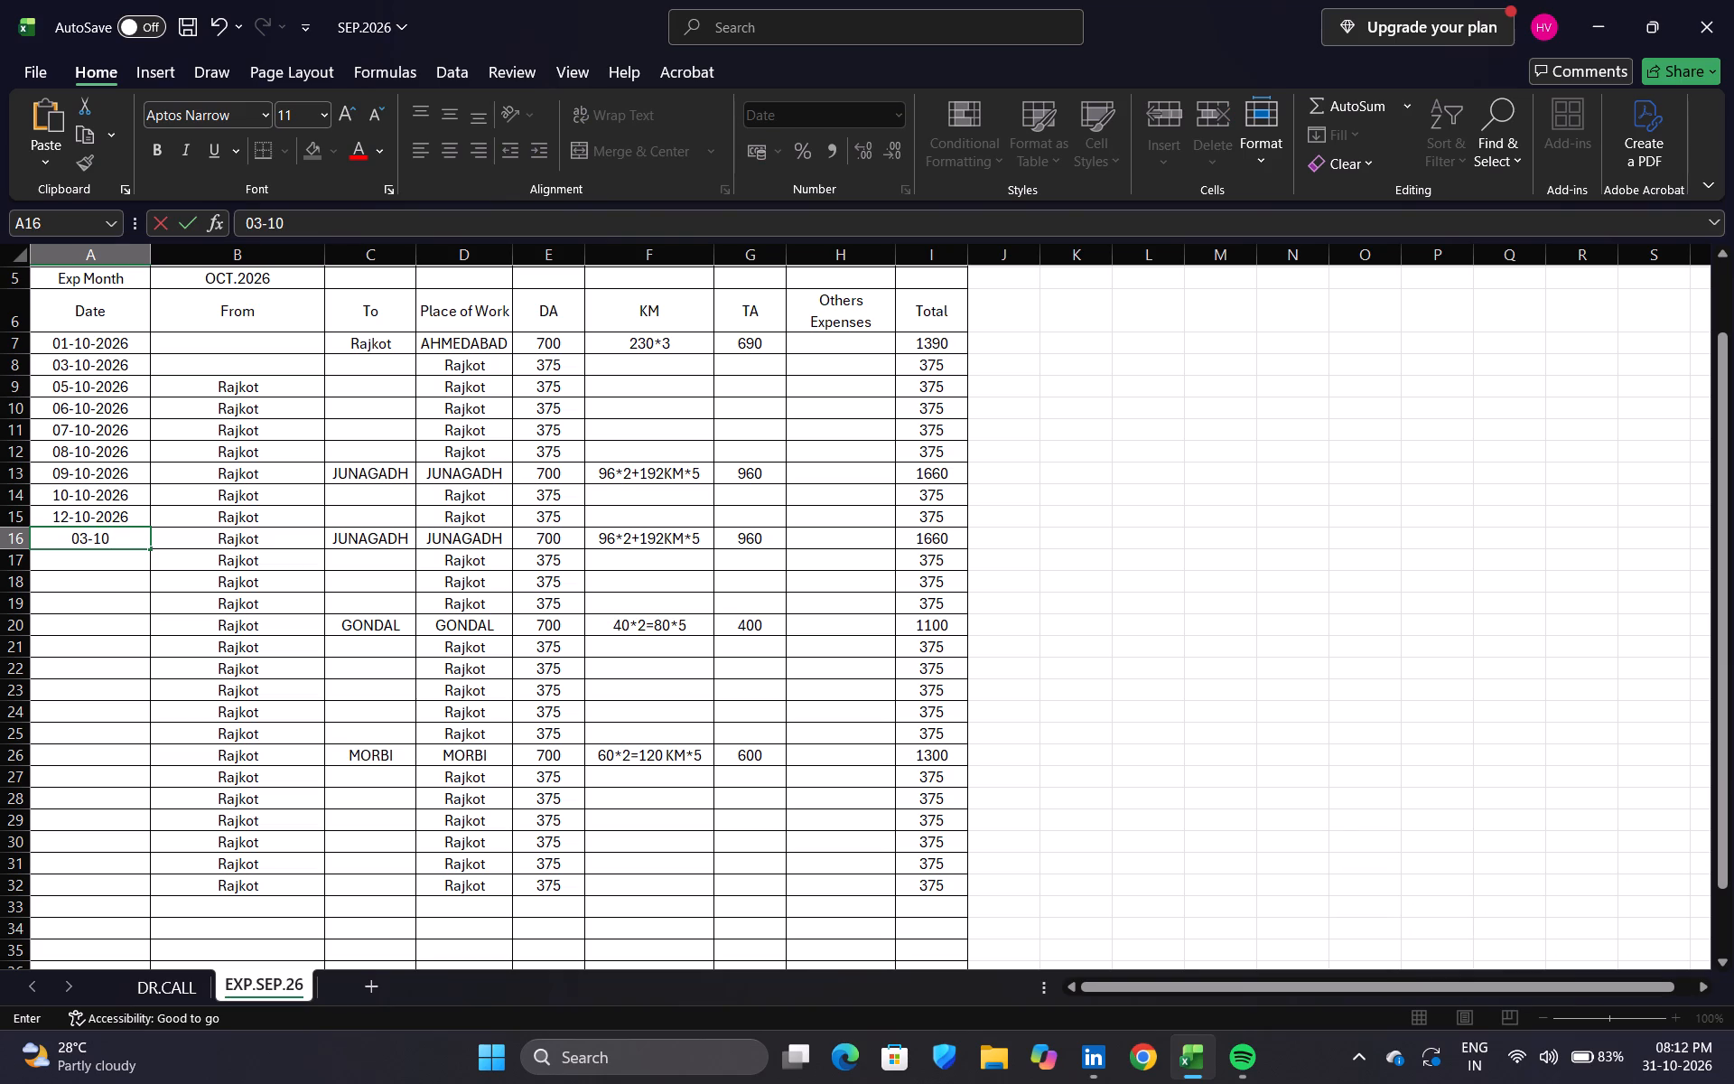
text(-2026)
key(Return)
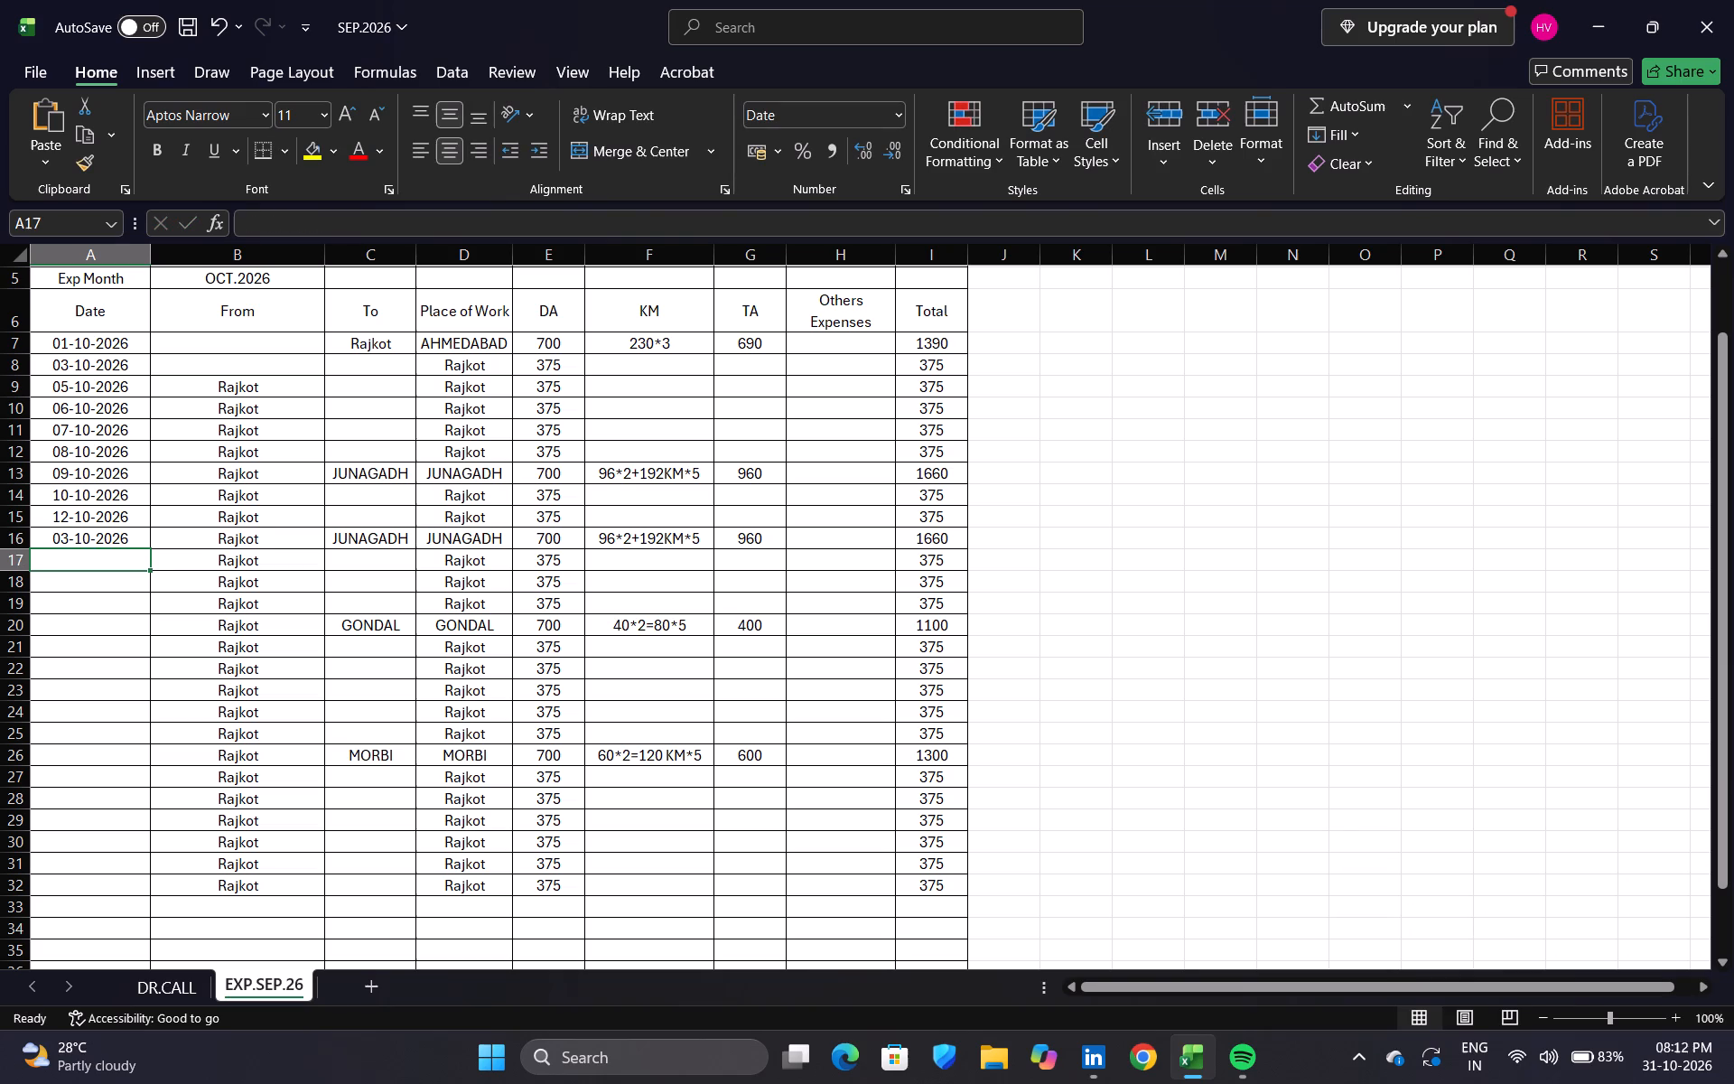
Correct the date in cell A16 to 13-10-2026.
click(79, 537)
key(BackSpace)
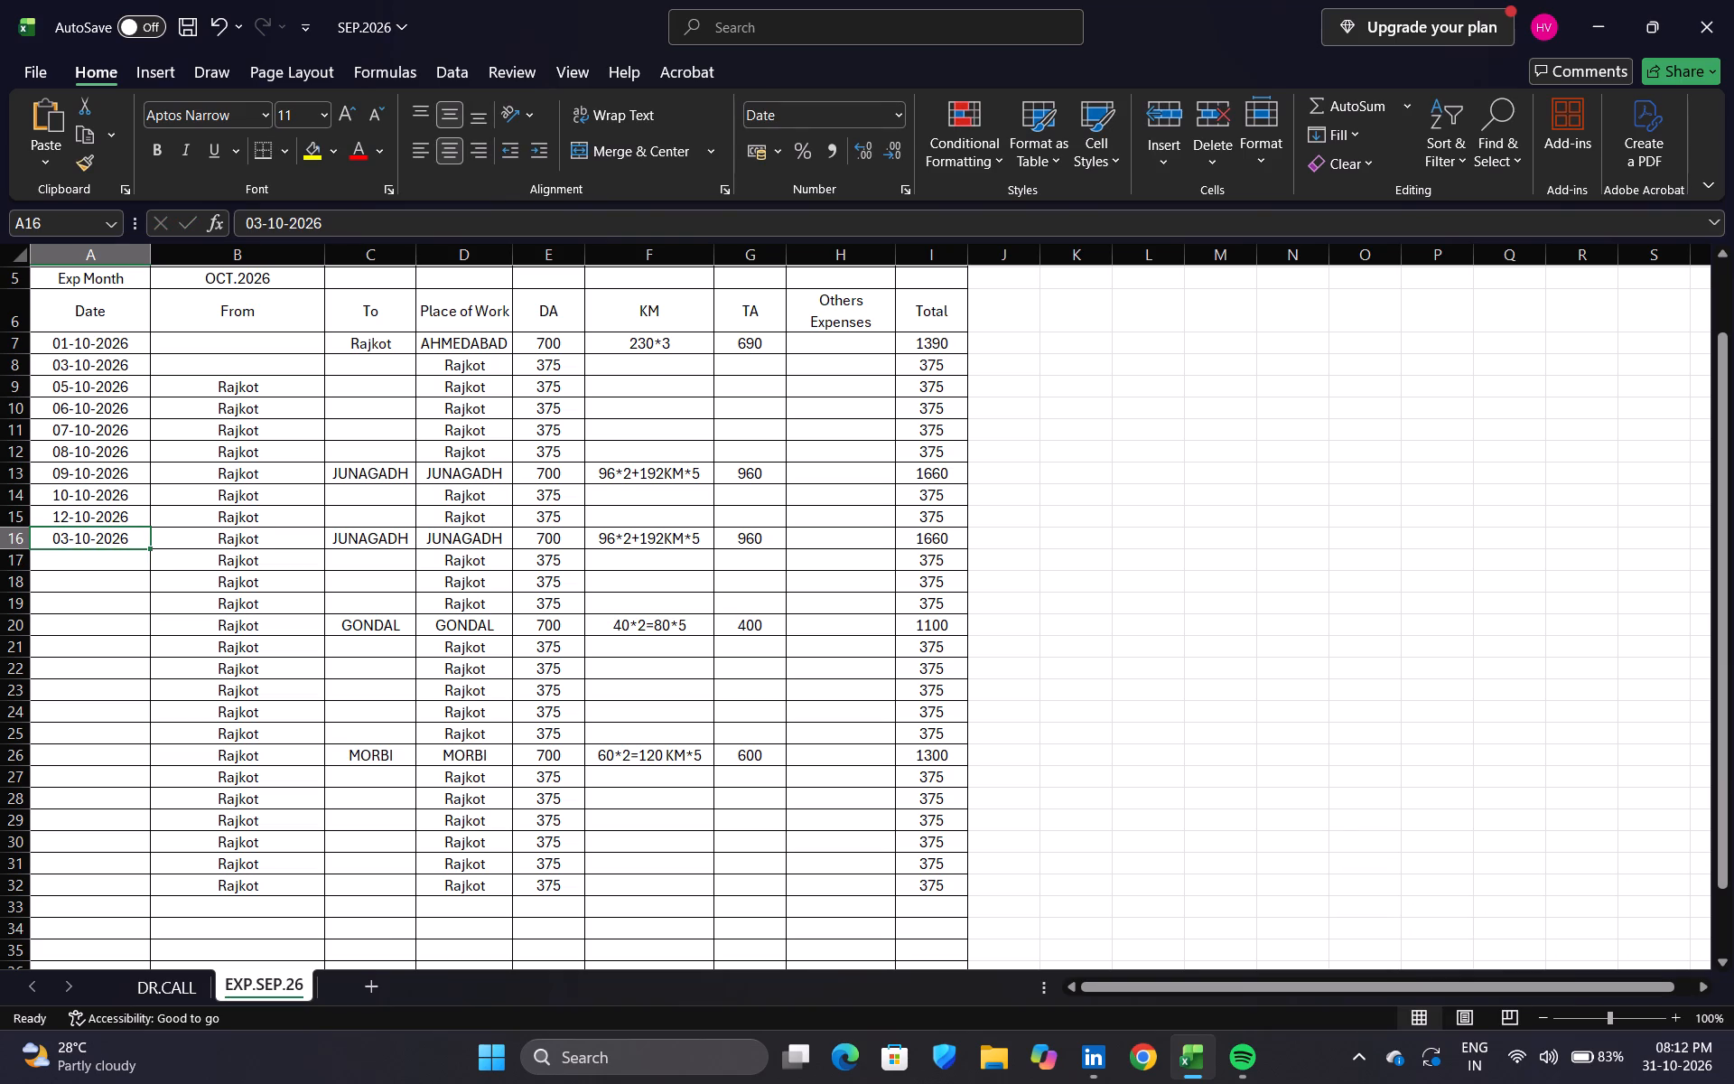
text(13-10-2026)
key(Return)
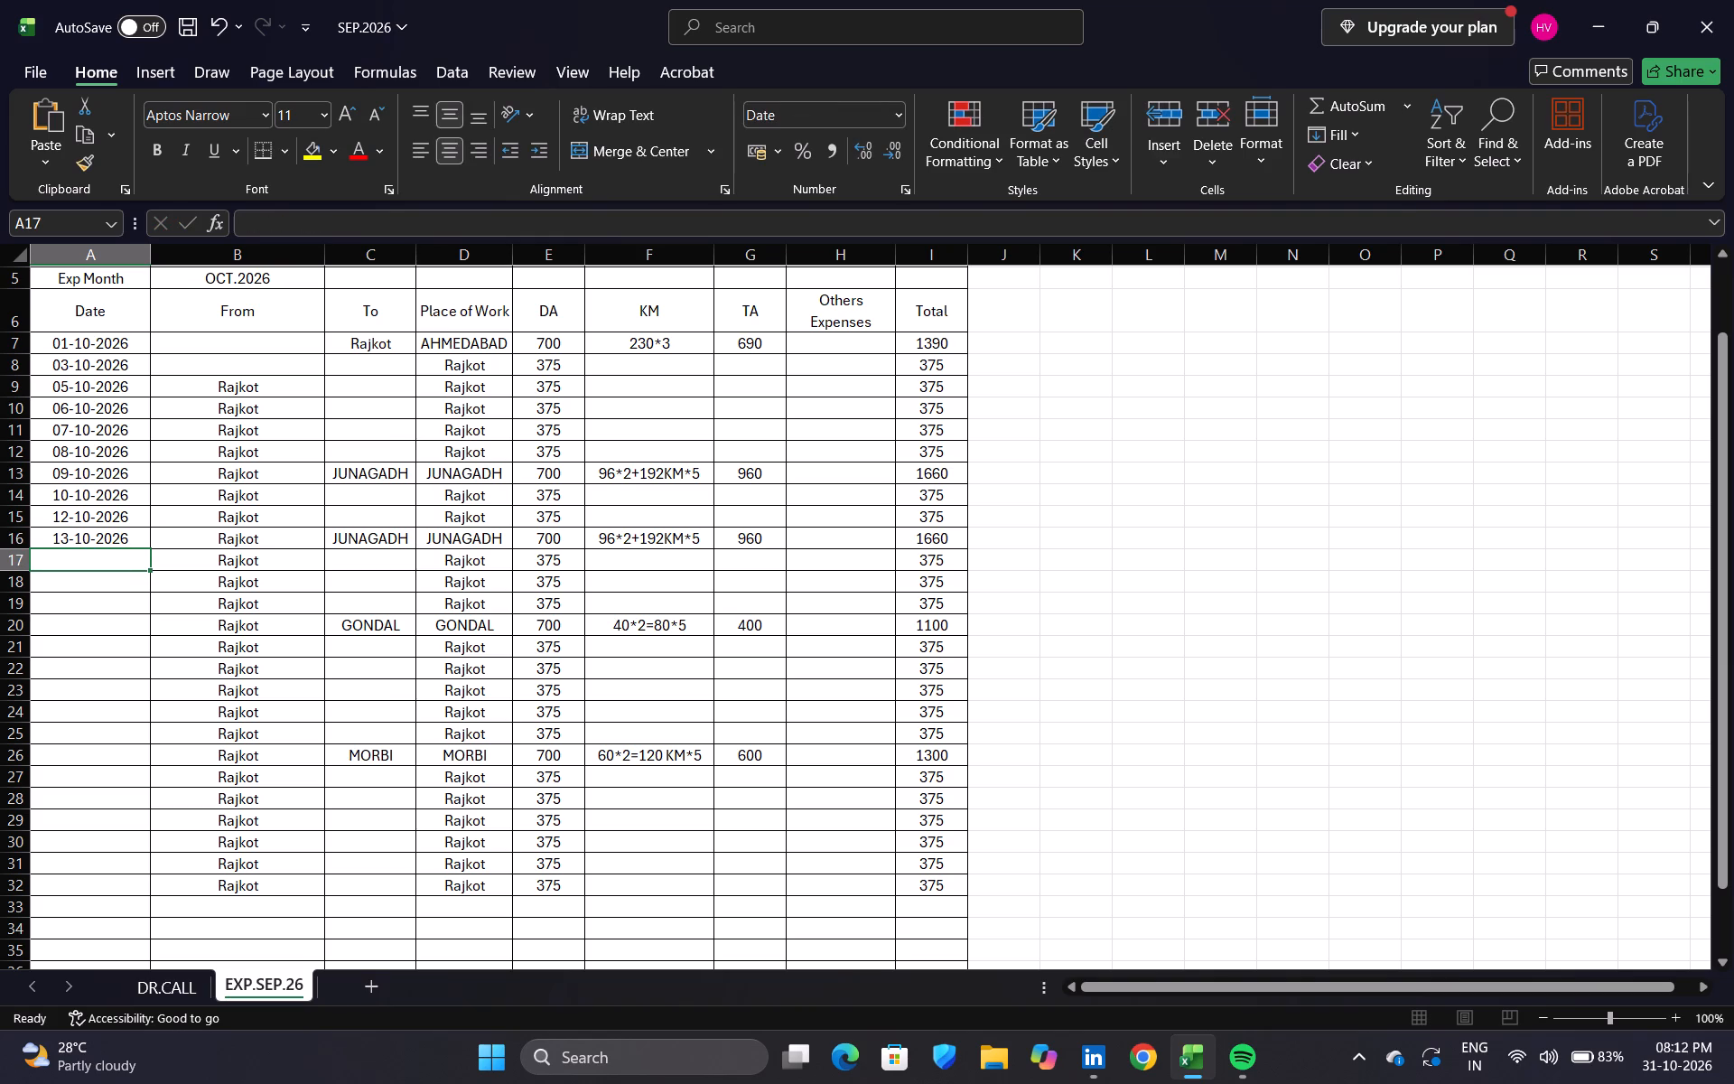
Enter the dates 14-10-2026 and 15-10-2026 in cells A17 and A18 of the Date column.
text(14-10)
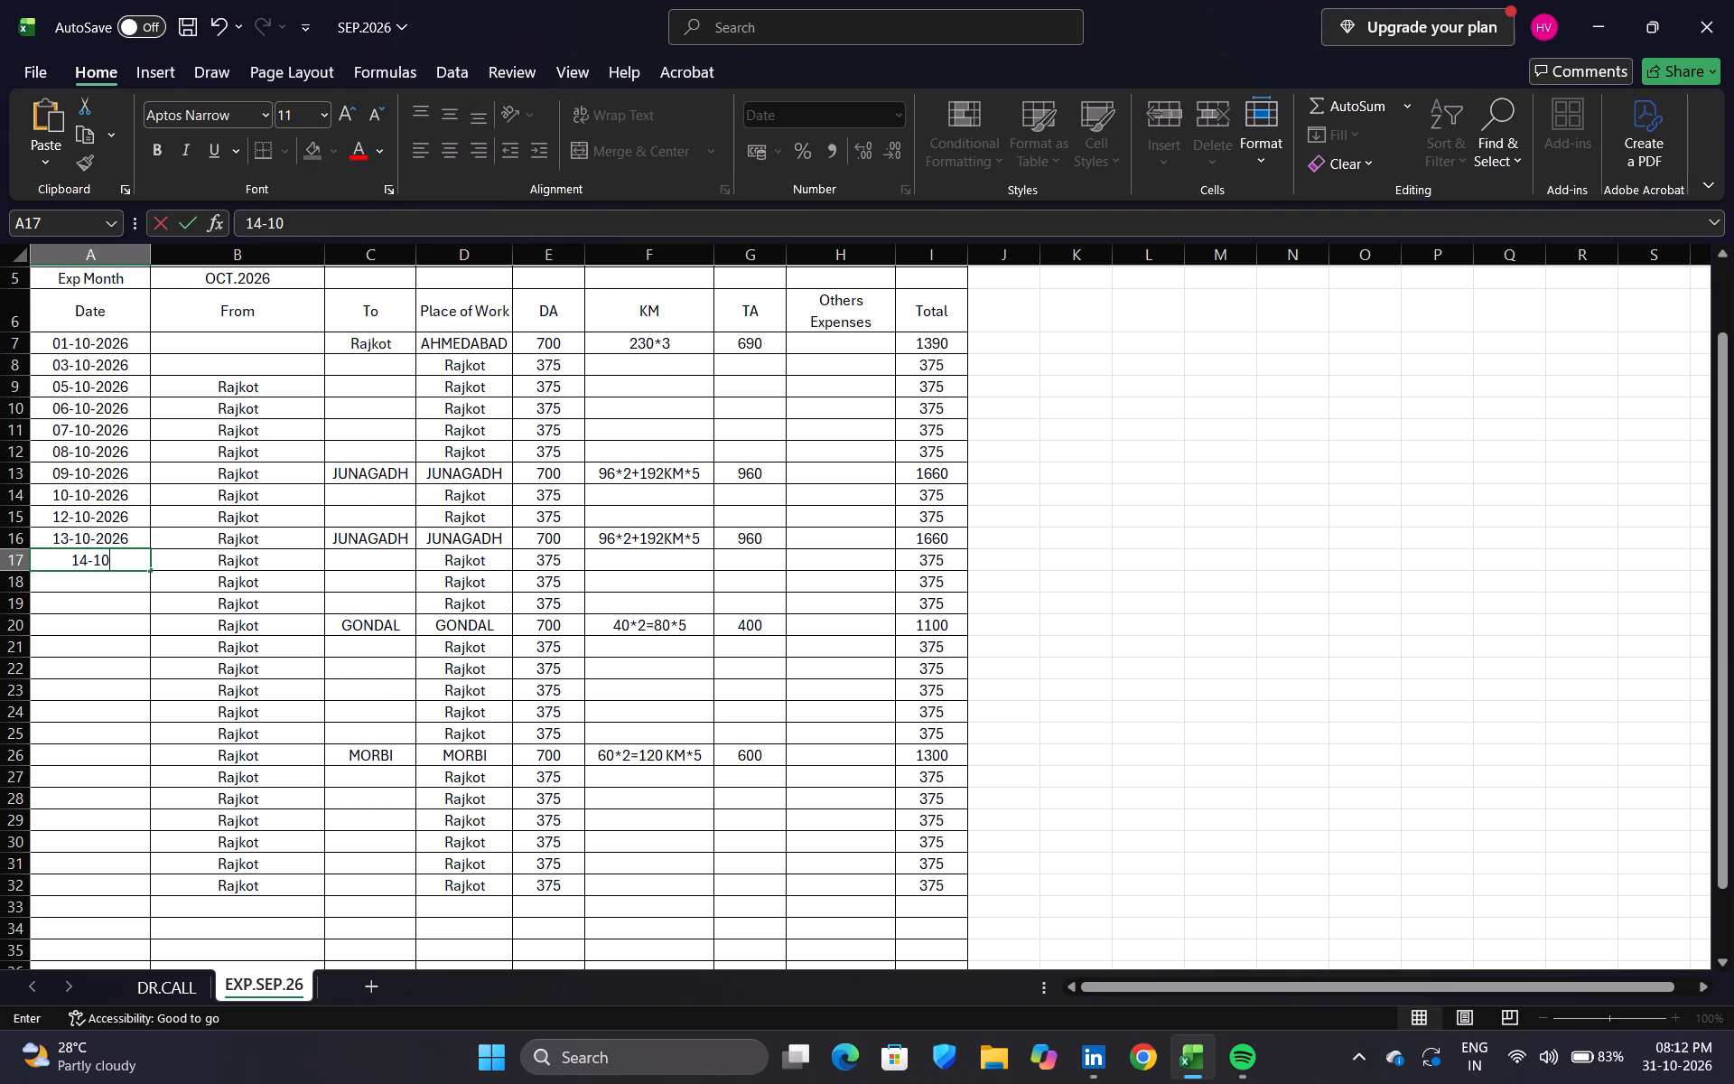
text(-2026)
key(Return)
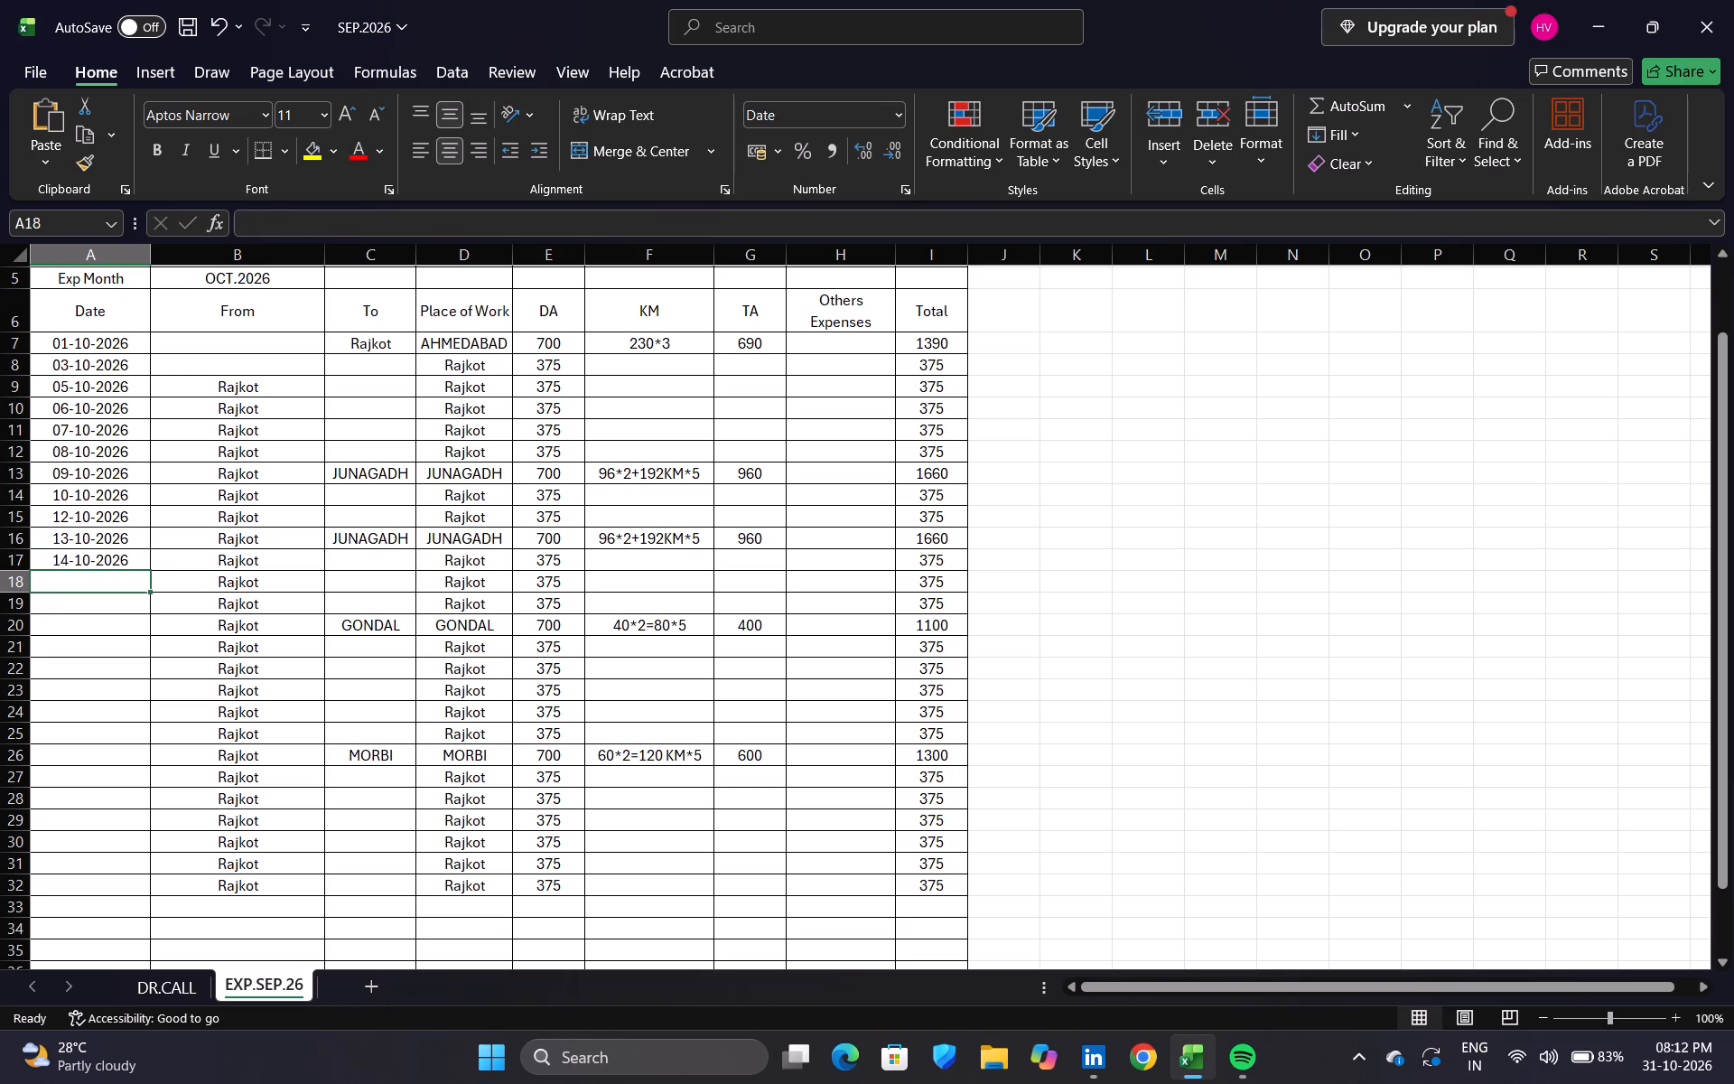
text(15)
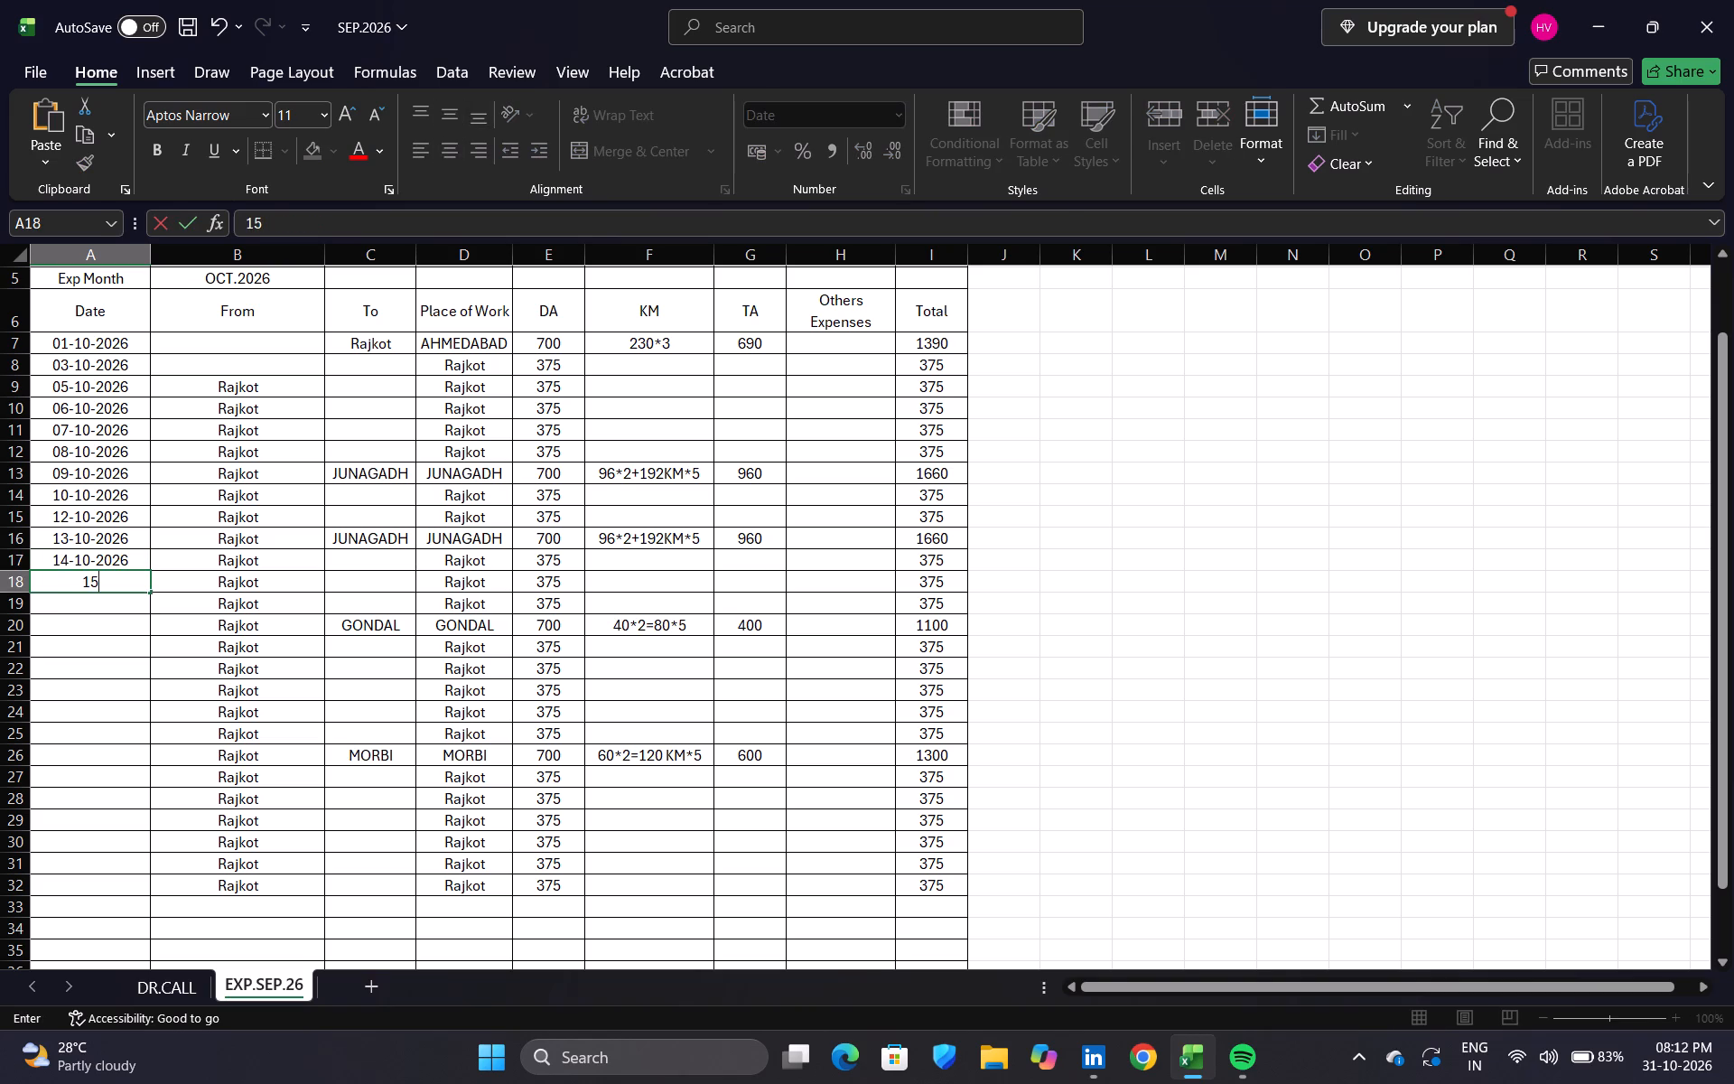
text(-101)
key(BackSpace)
text(-2026)
key(Return)
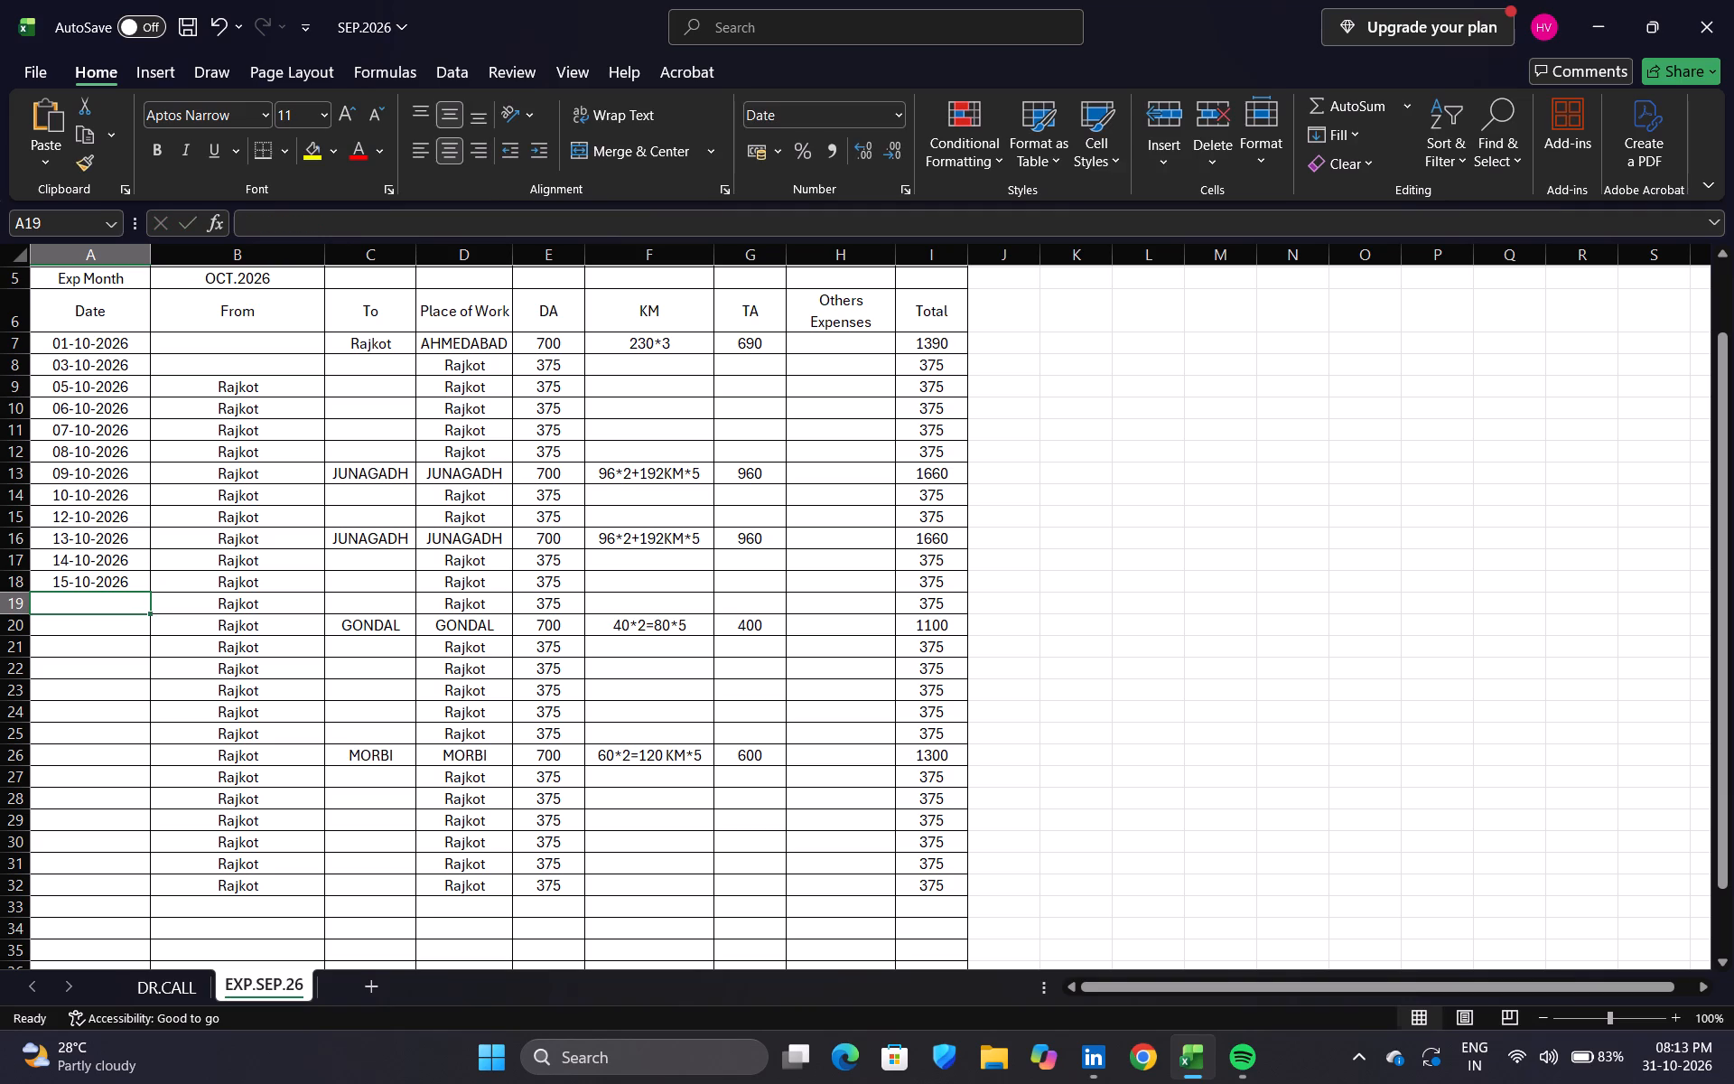
Enter the dates 16-10-2026 and 17-10-2026 in cells A19 and A20 of the Date column.
text(16-)
text(10-)
text(2026)
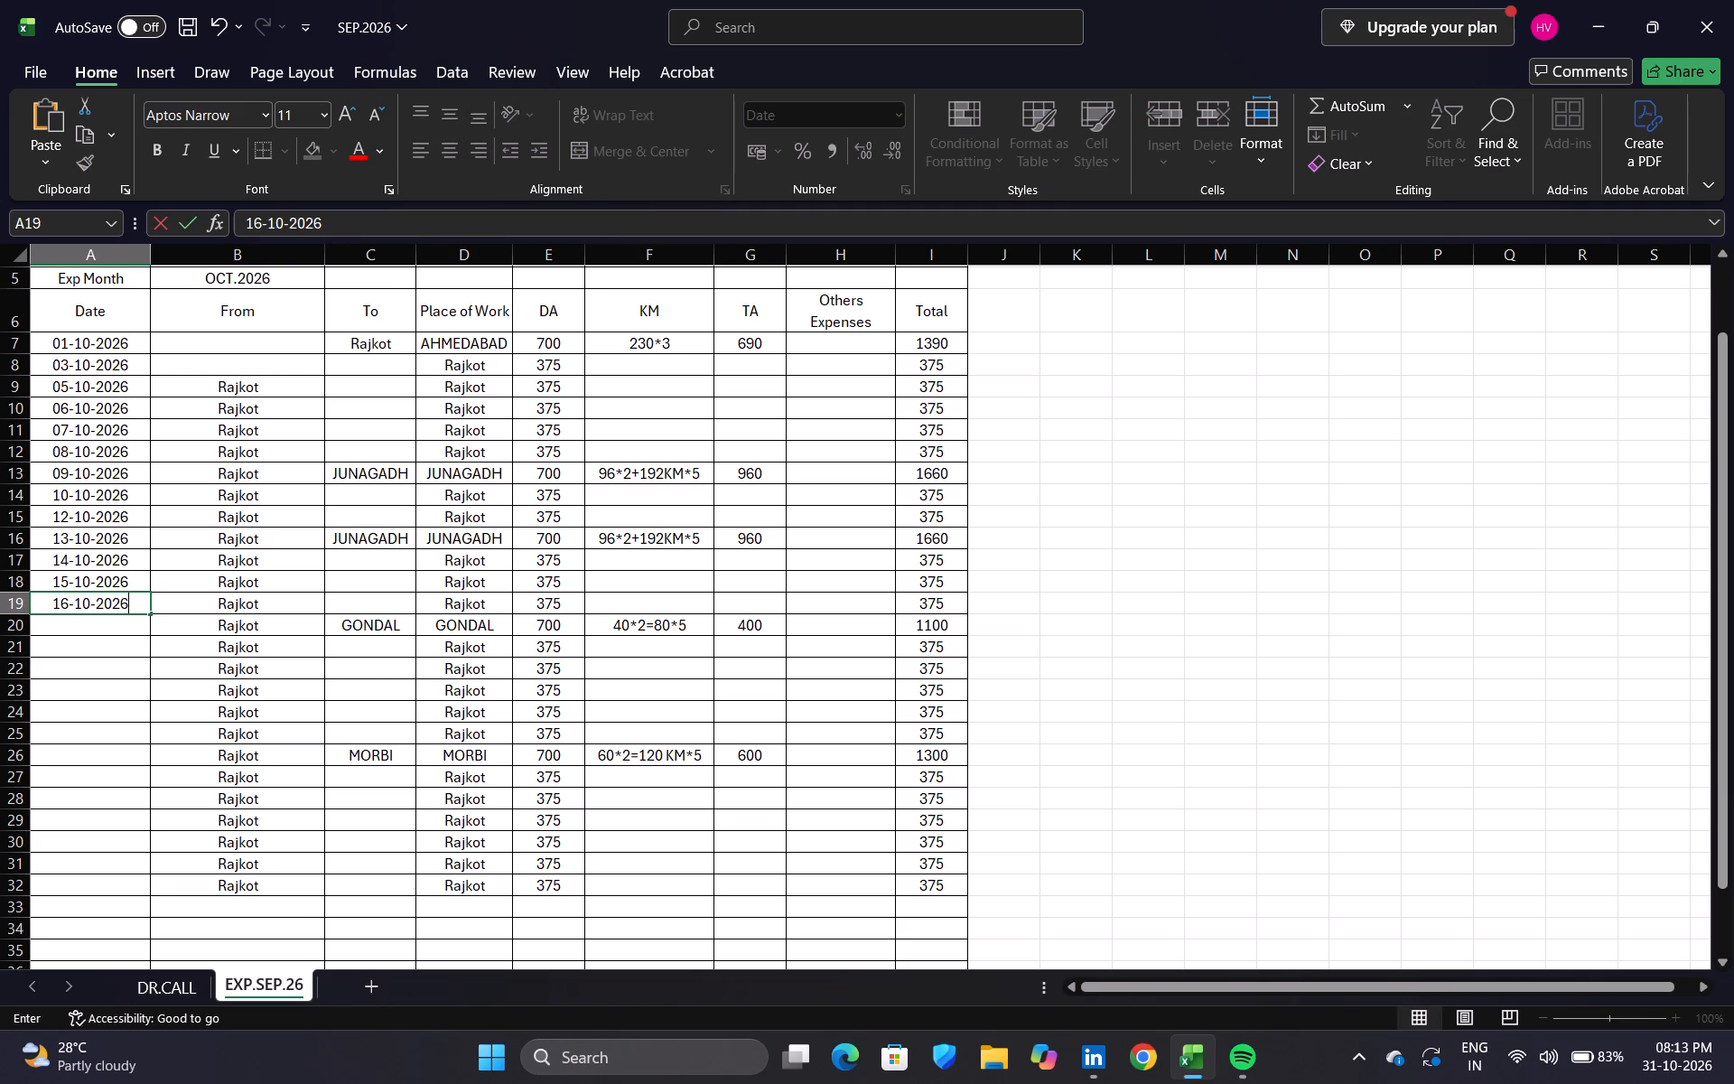
key(Return)
key(alt+Tab)
key(alt+Tab)
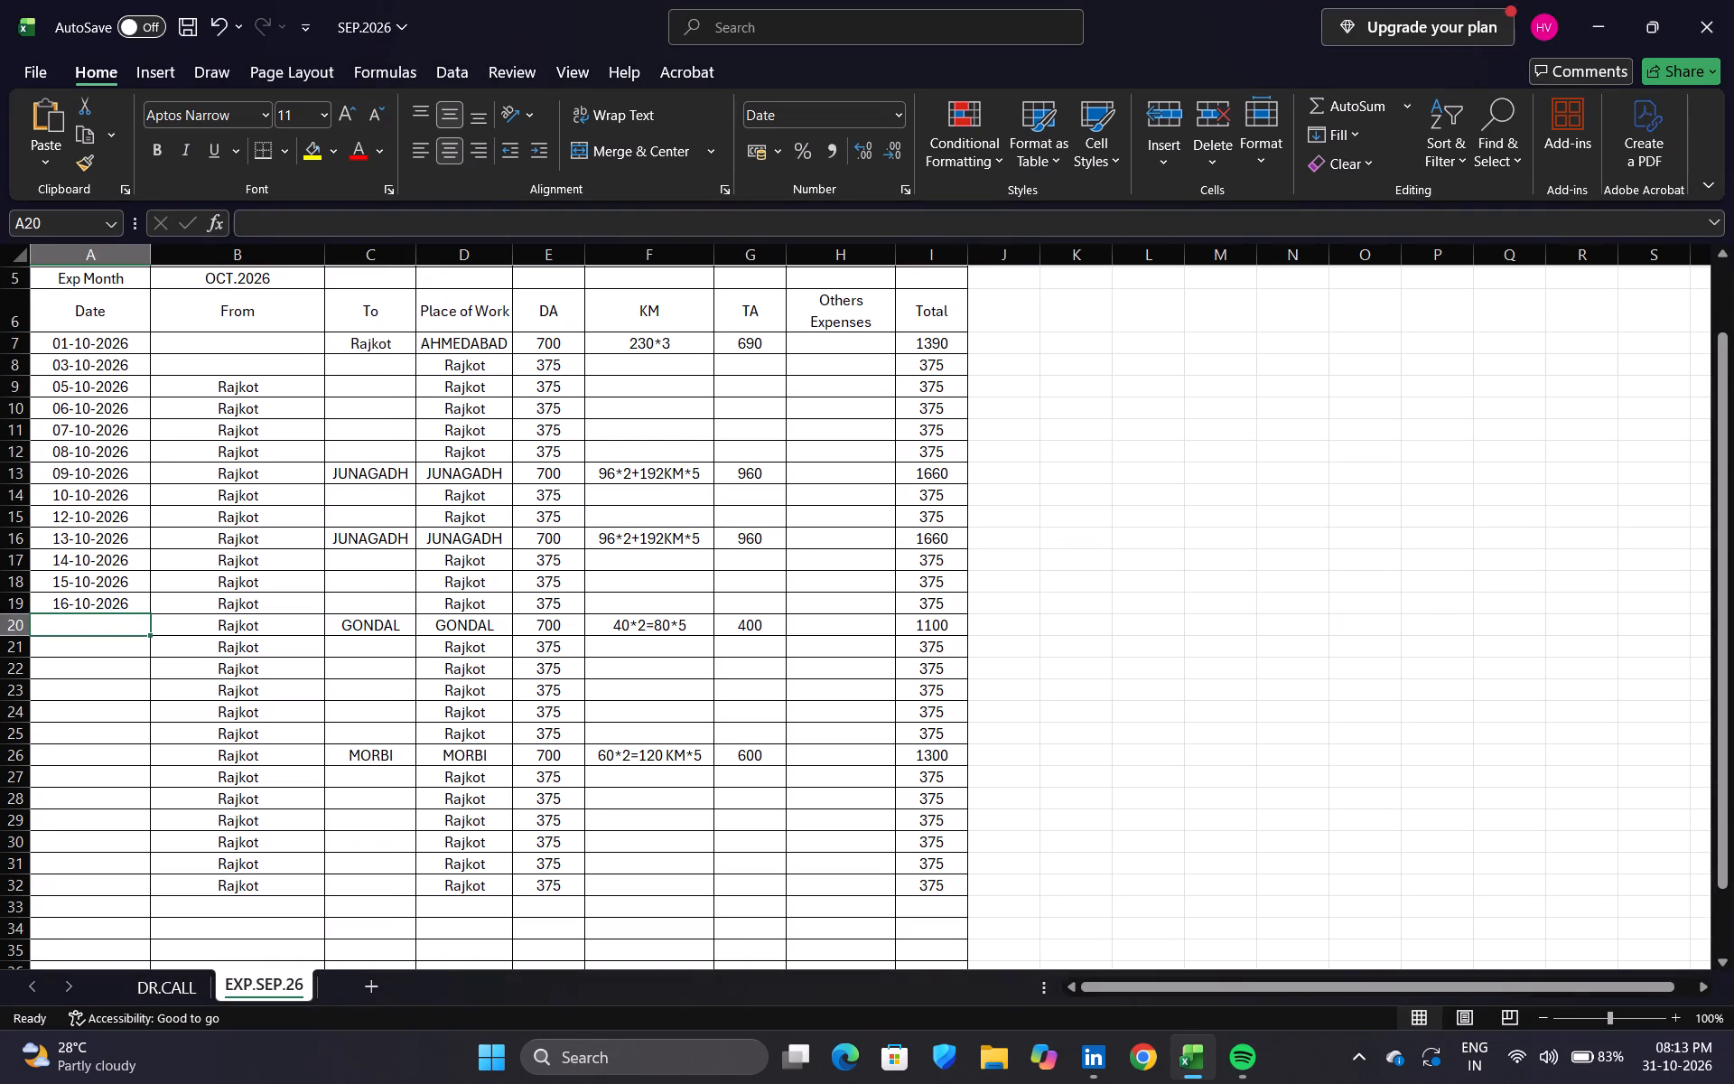
text(17)
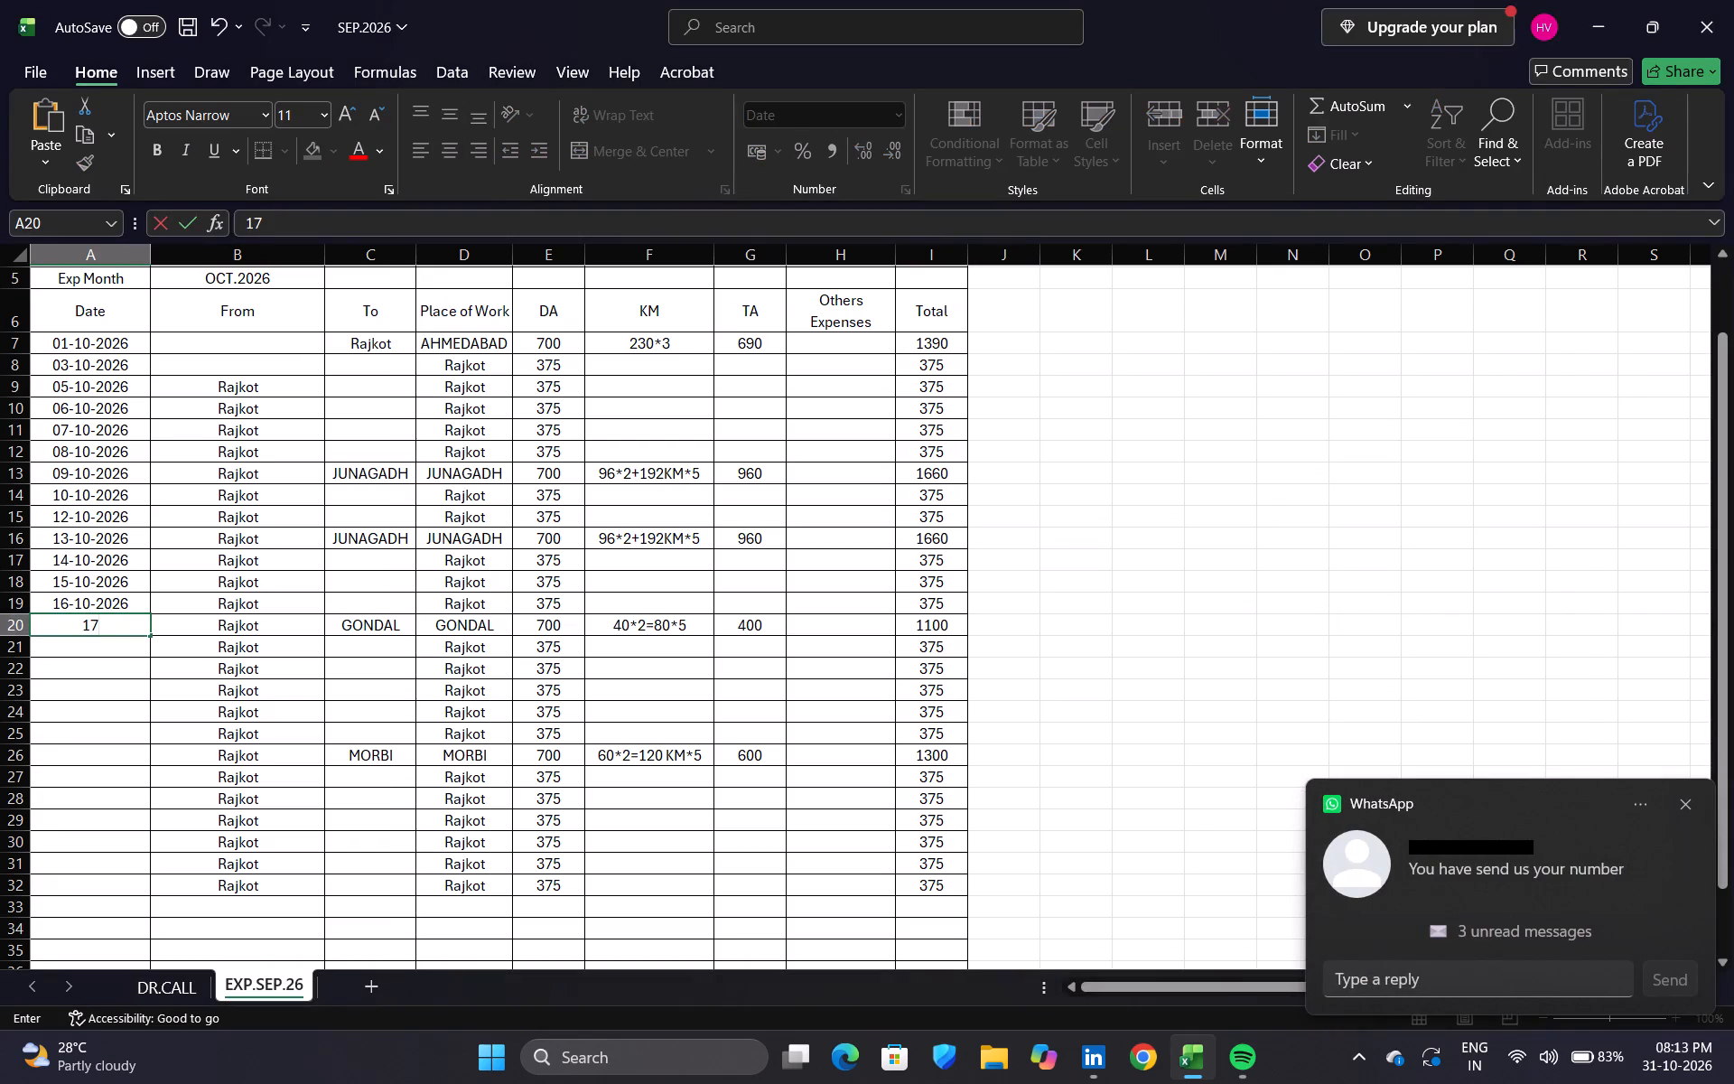
text(-10-)
text(2026)
key(Return)
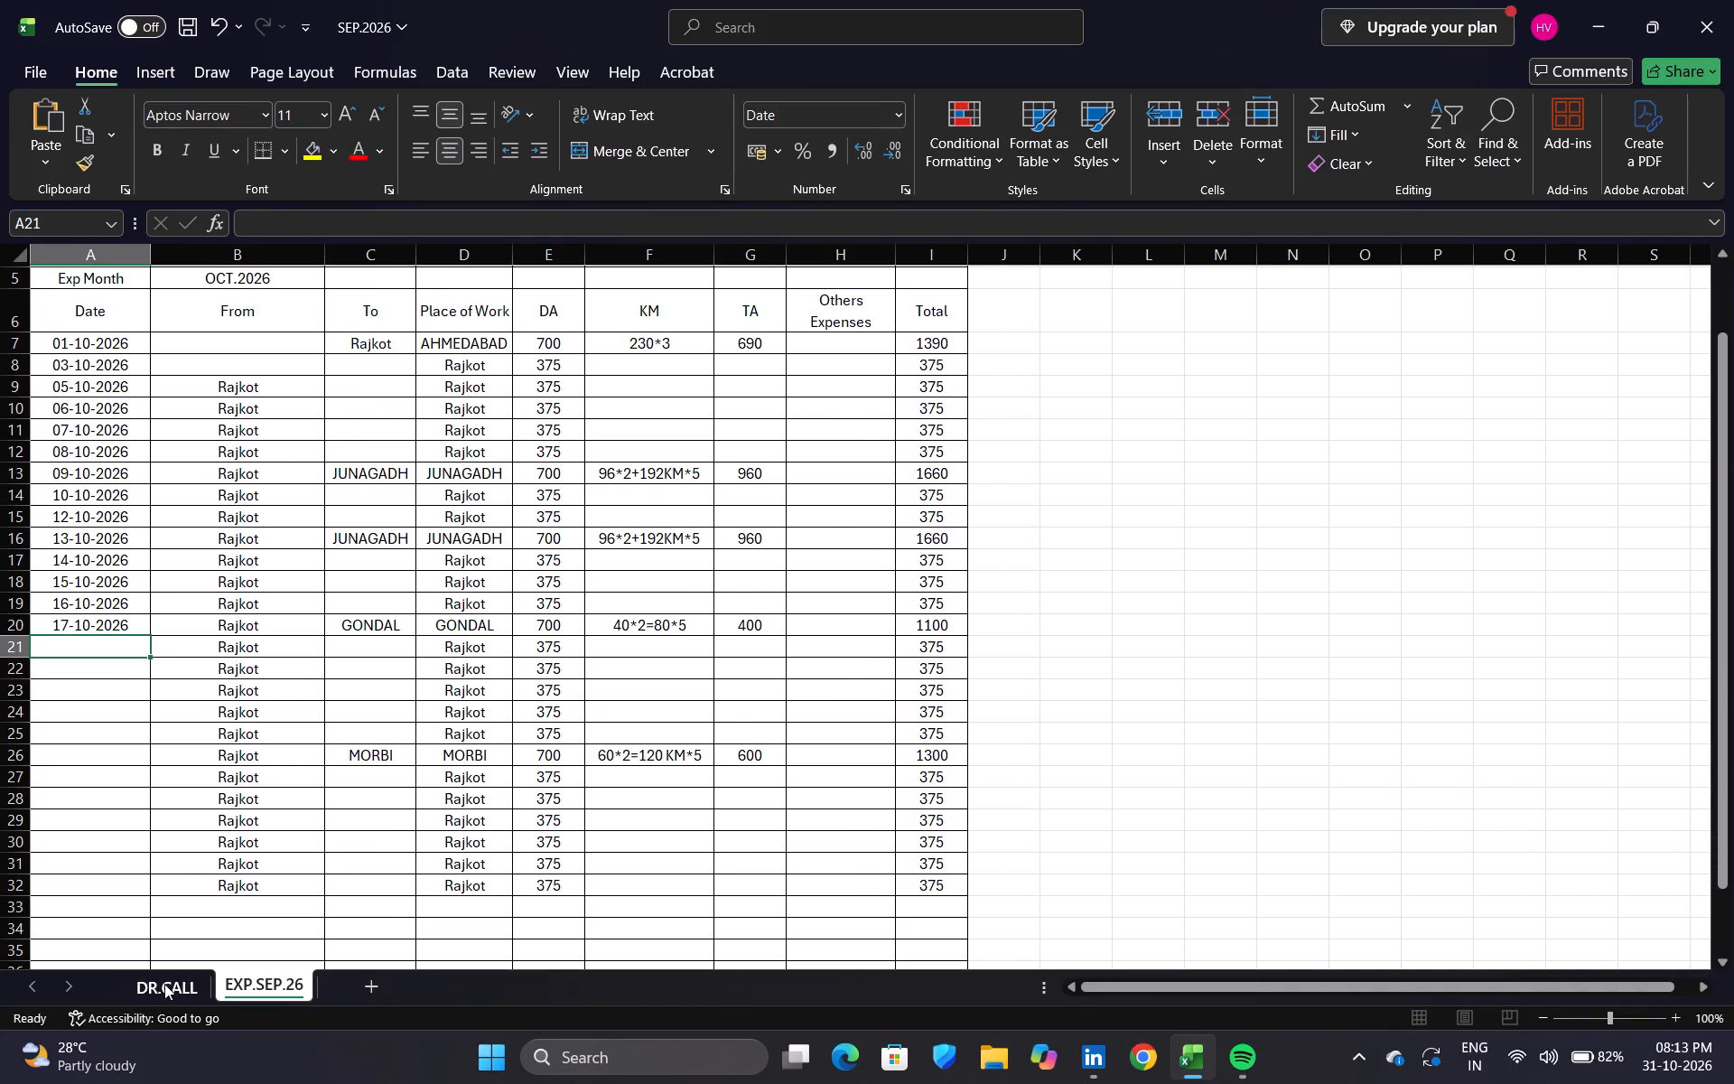
Consult the visit dates in the DR.CALL sheet and enter 19-10-2026 and 21-10-2026 in A21 and A22 of EXP.SEP.26.
click(164, 984)
scroll(327, 785, down, 4)
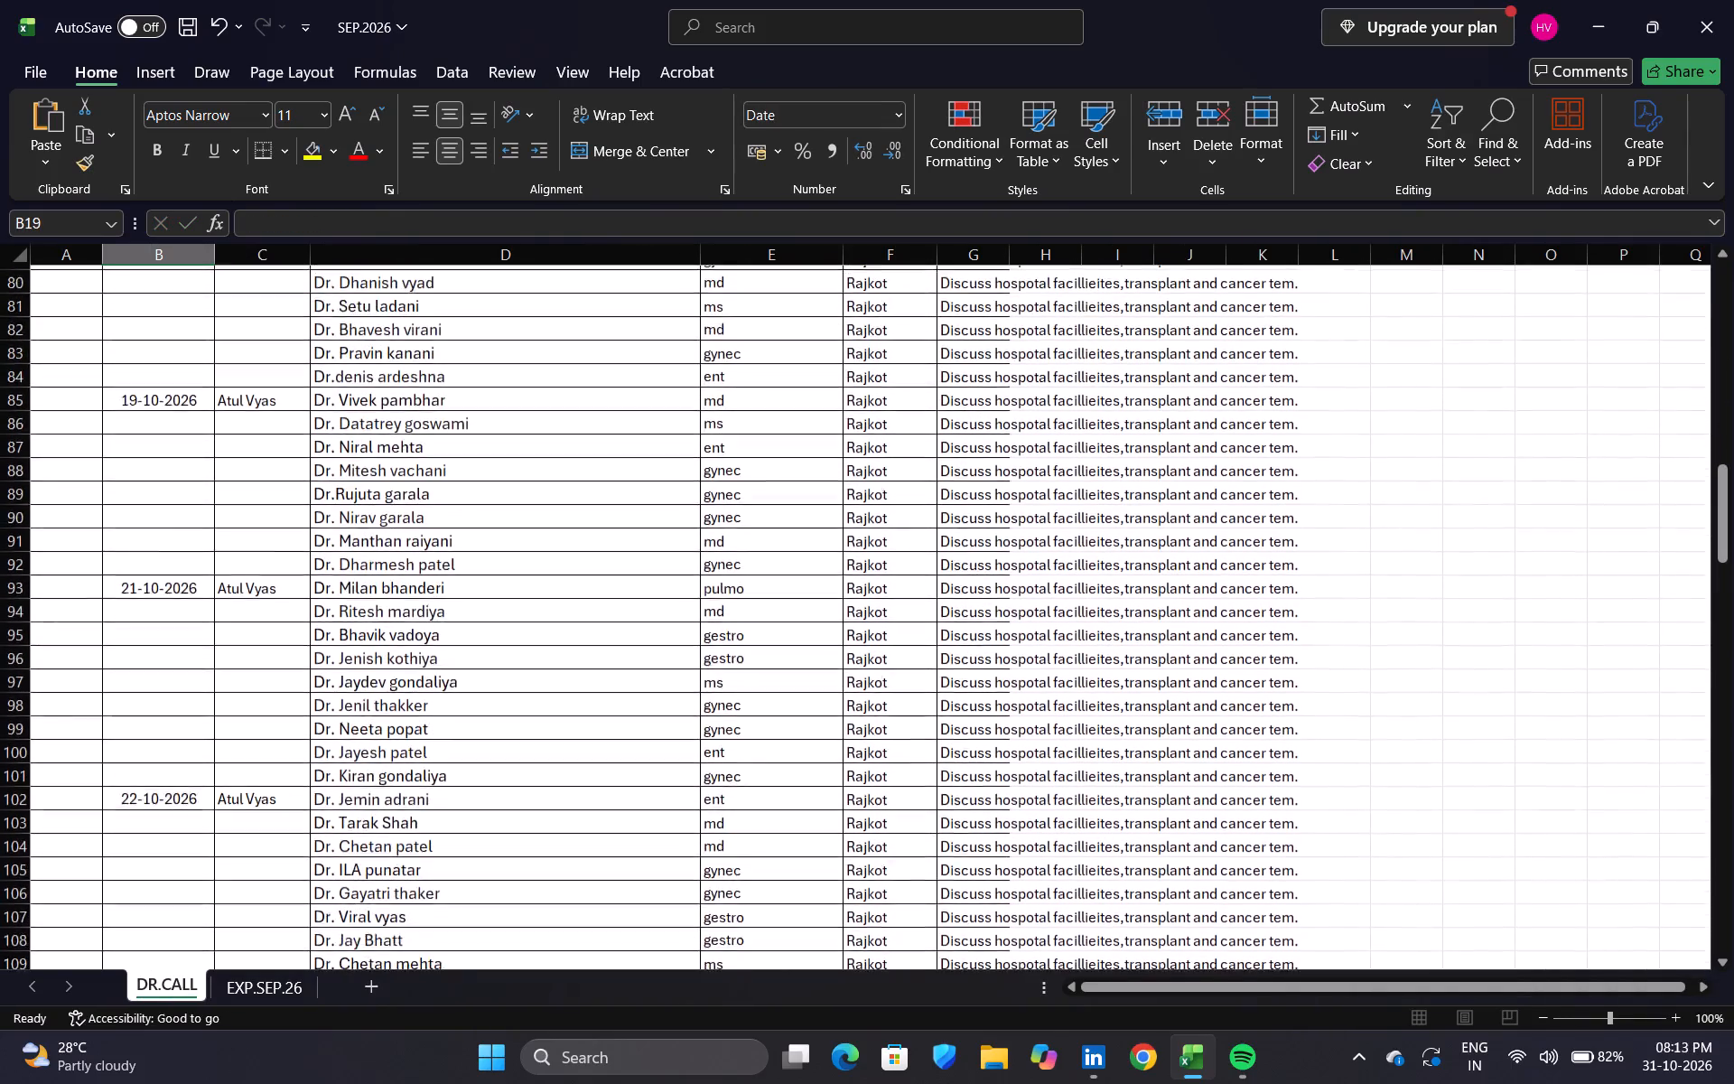
click(269, 986)
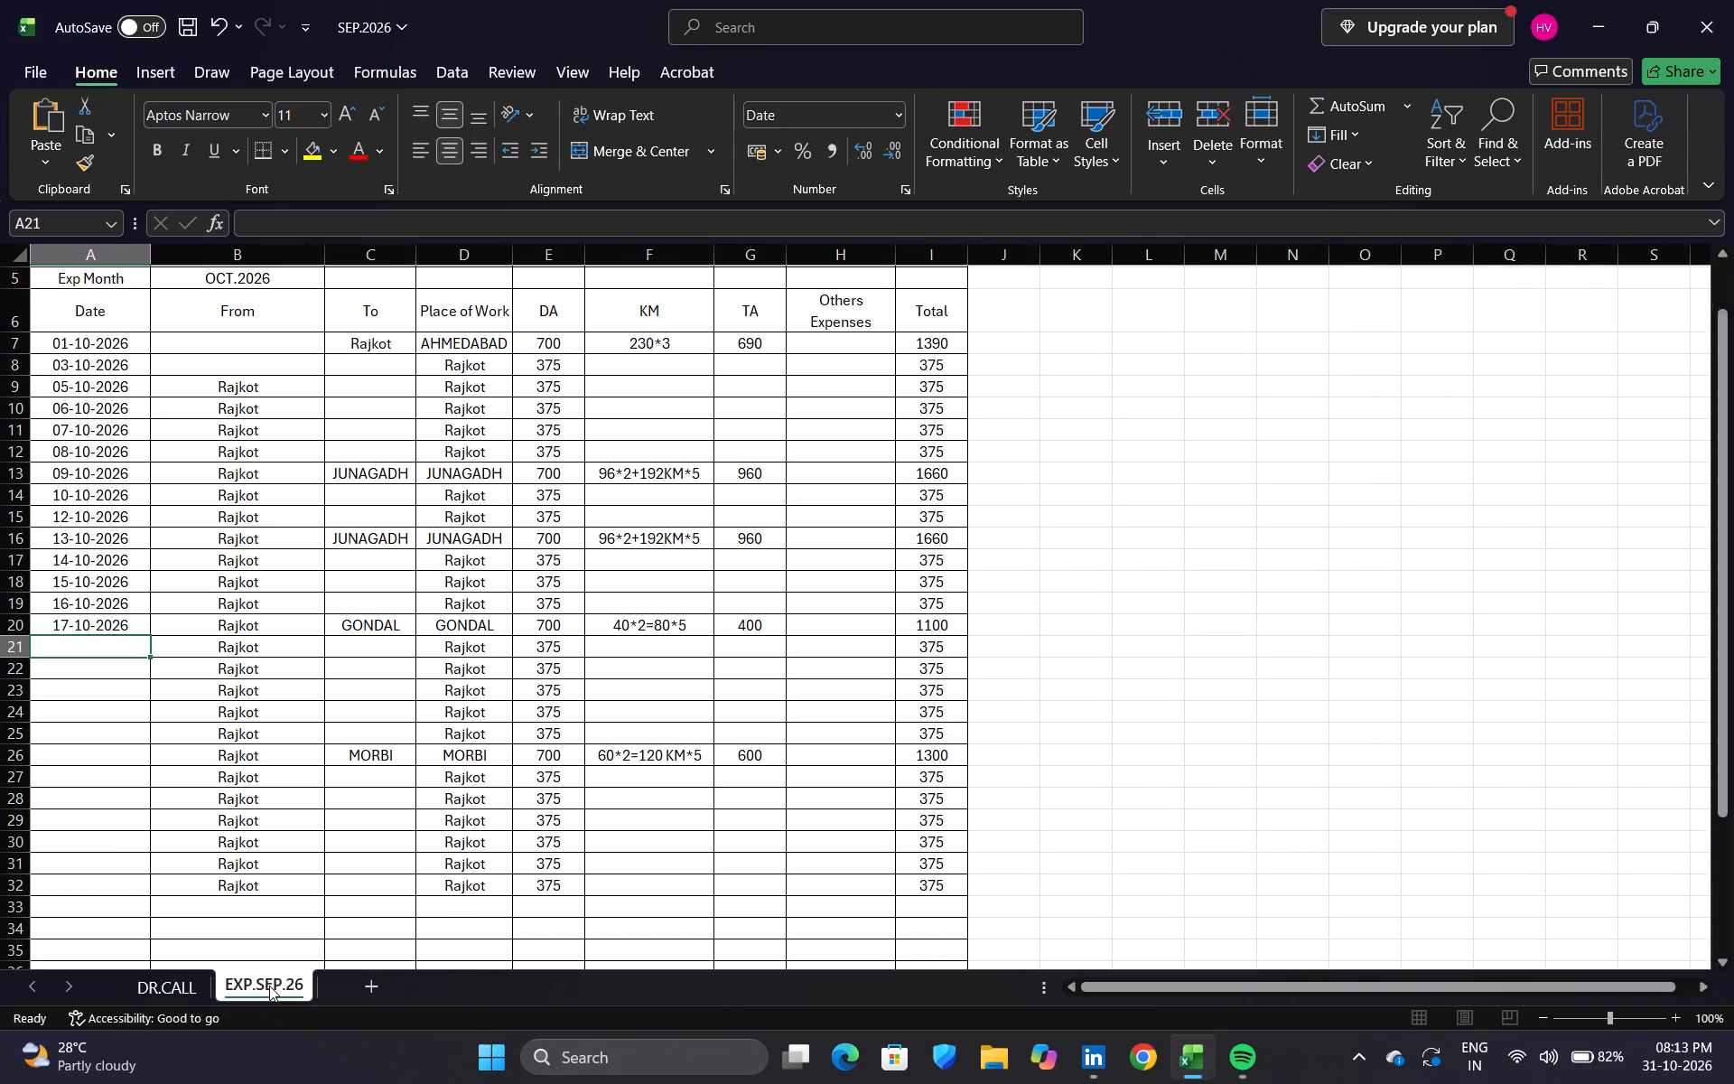
click(71, 649)
text(19)
key(minus)
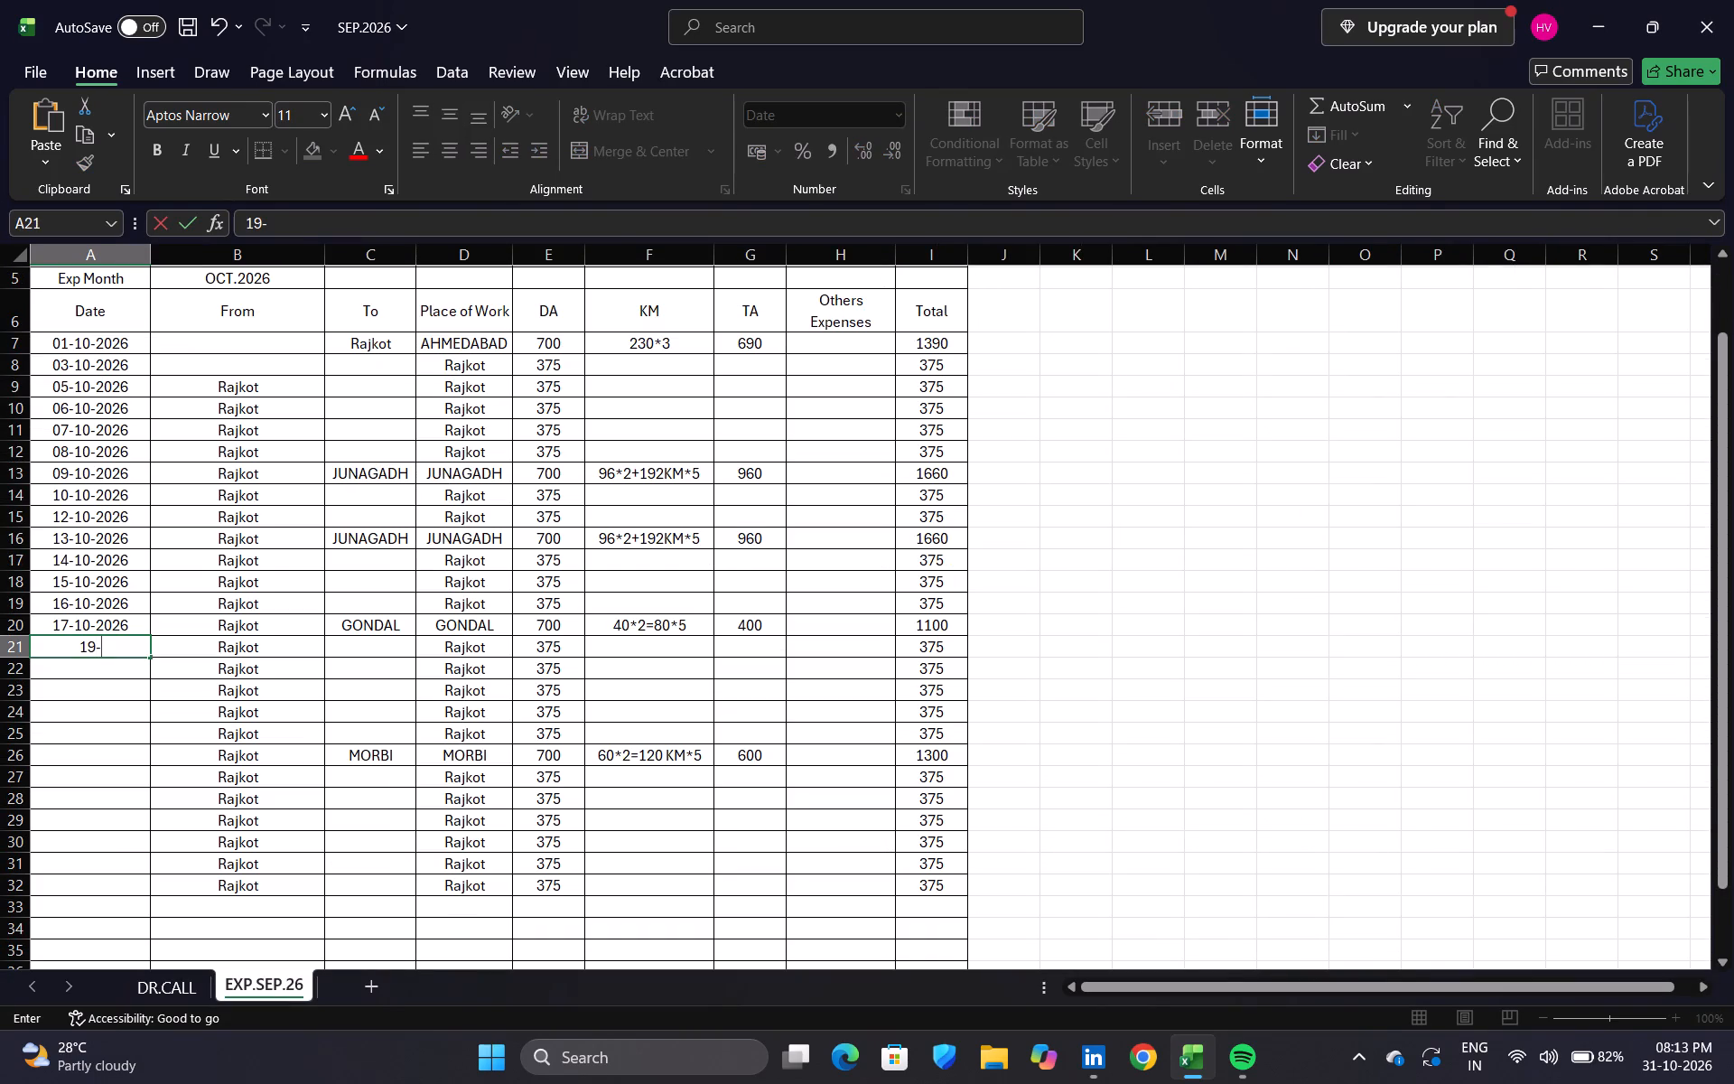
text(10-2026)
key(Return)
text(21)
key(minus)
text(10)
text(-20)
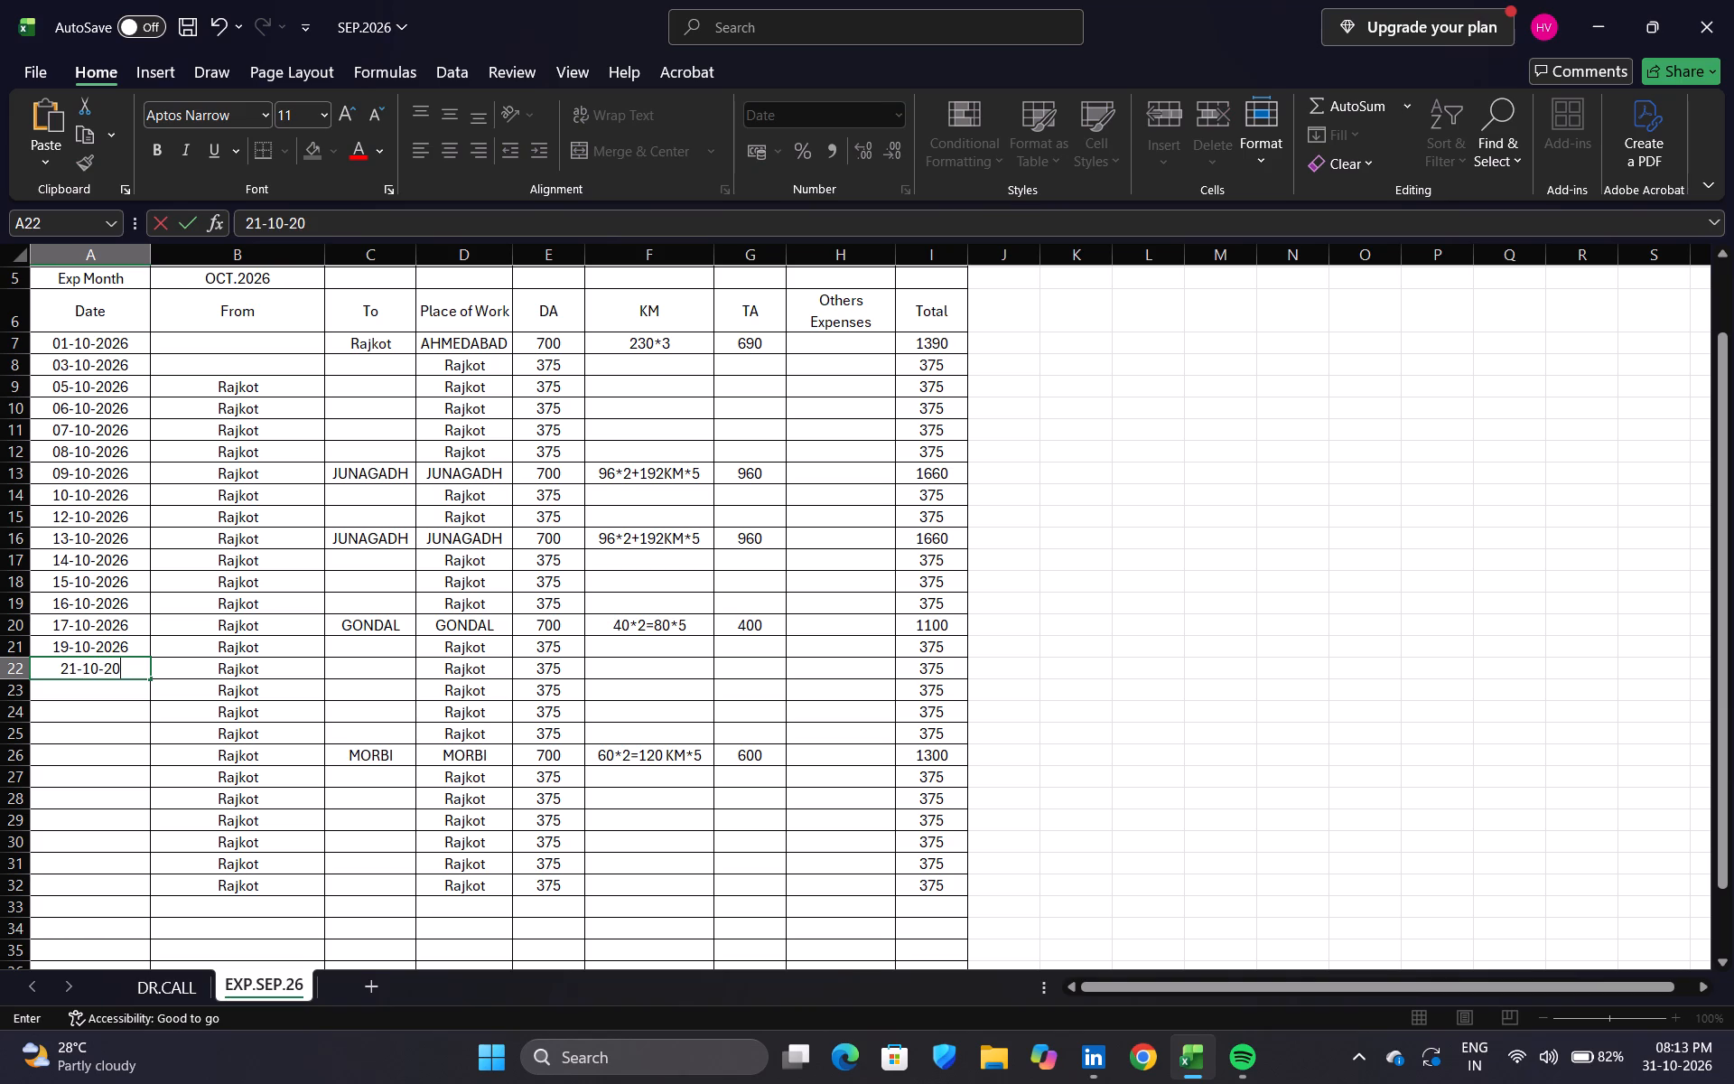
text(26)
key(Return)
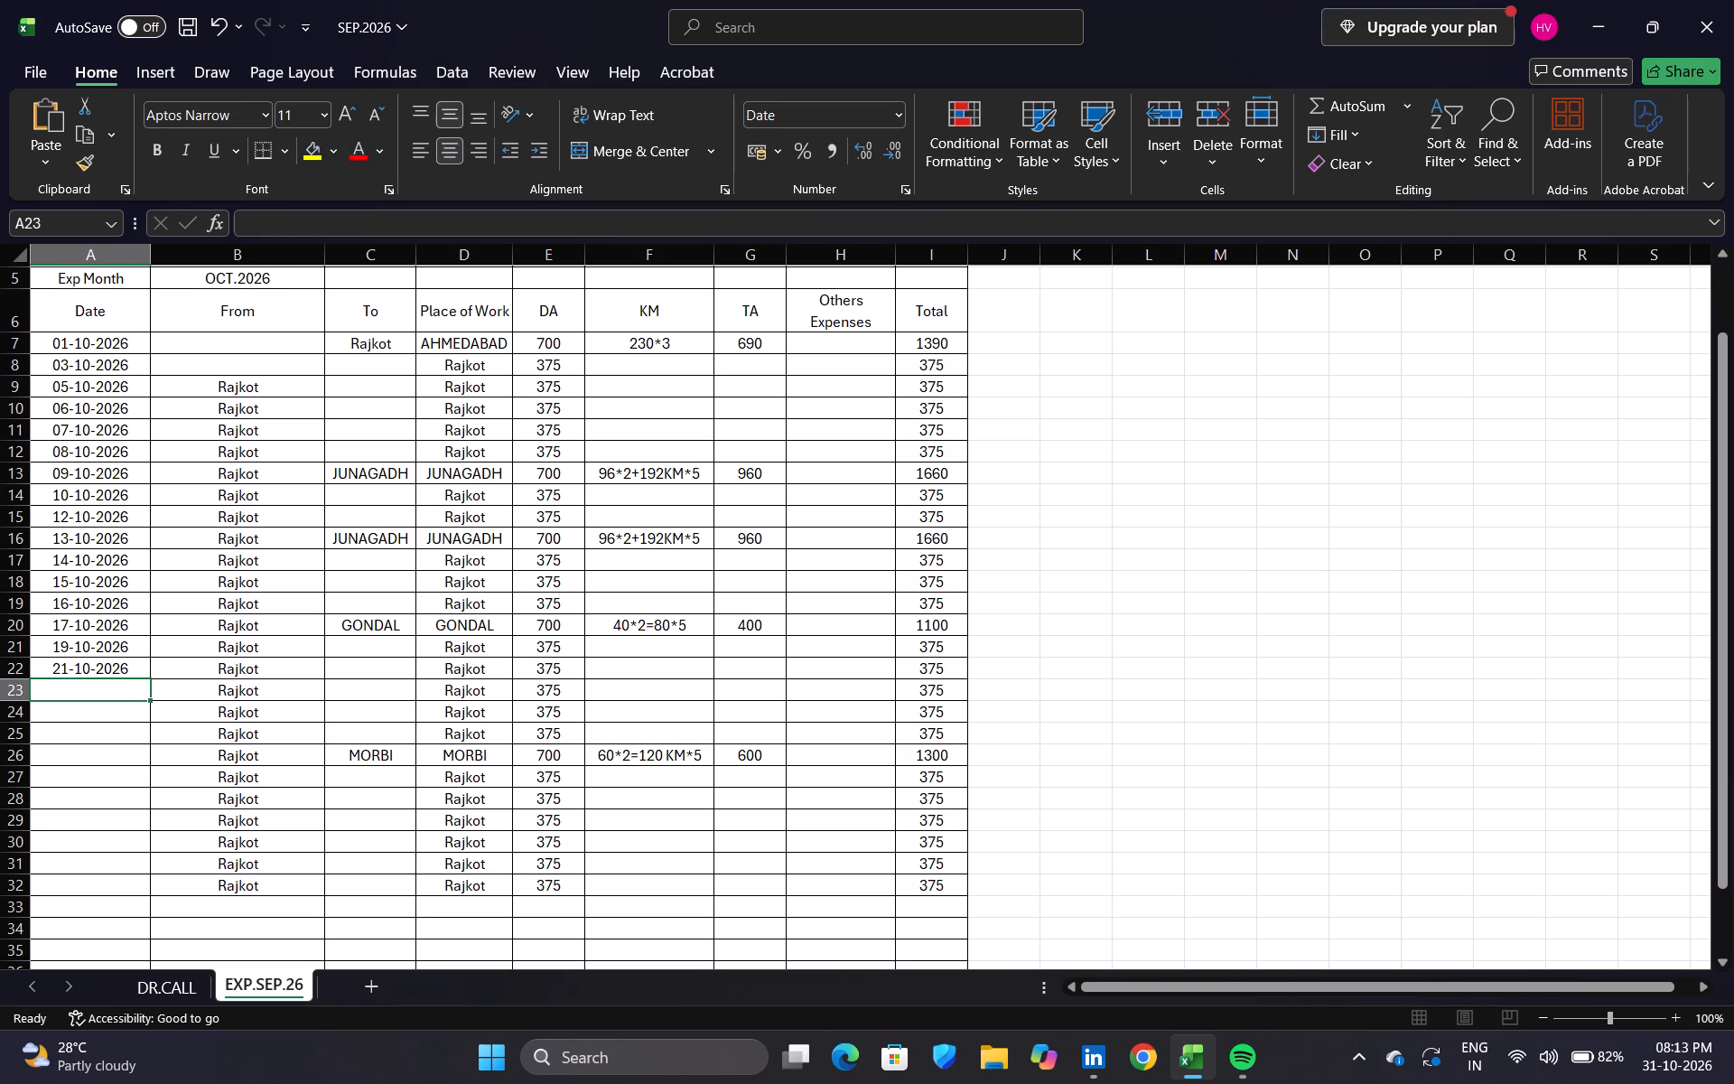
Enter the dates 22-10-2026, 23-10-2026 and 24-10-2026 in cells A23 to A25 of the Date column.
text(22)
text(-10-2026)
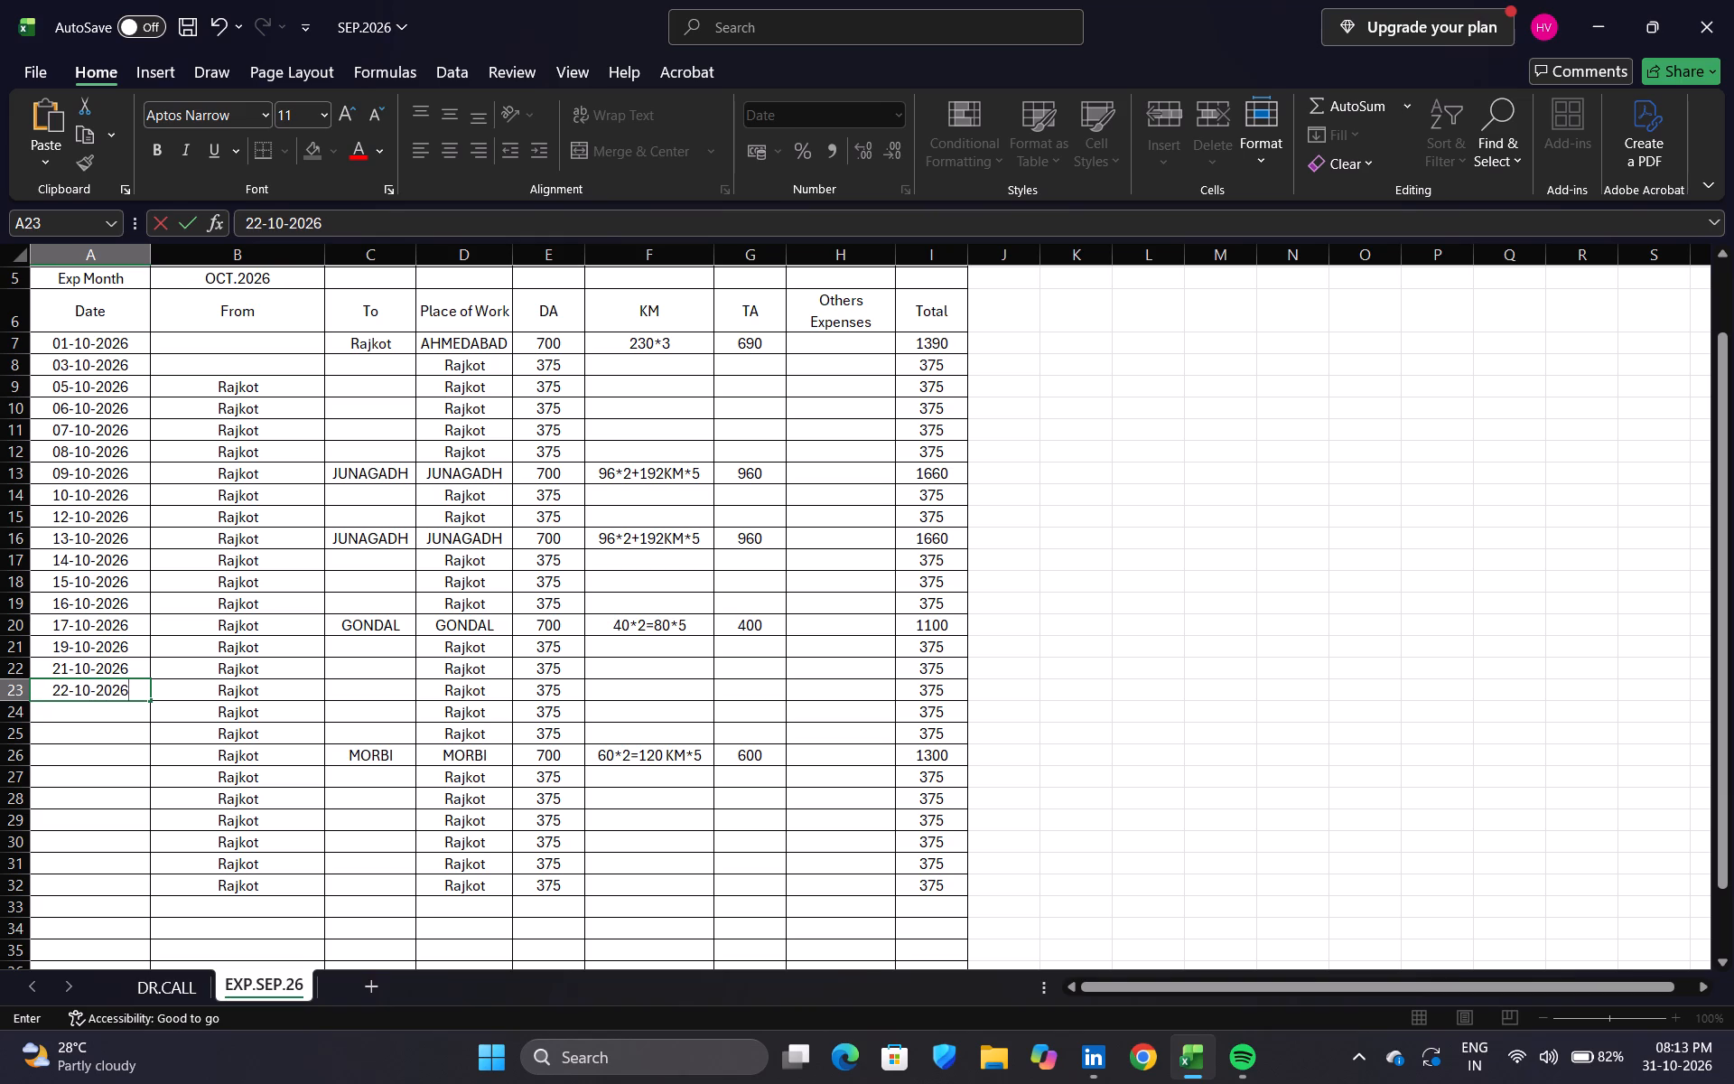
key(Return)
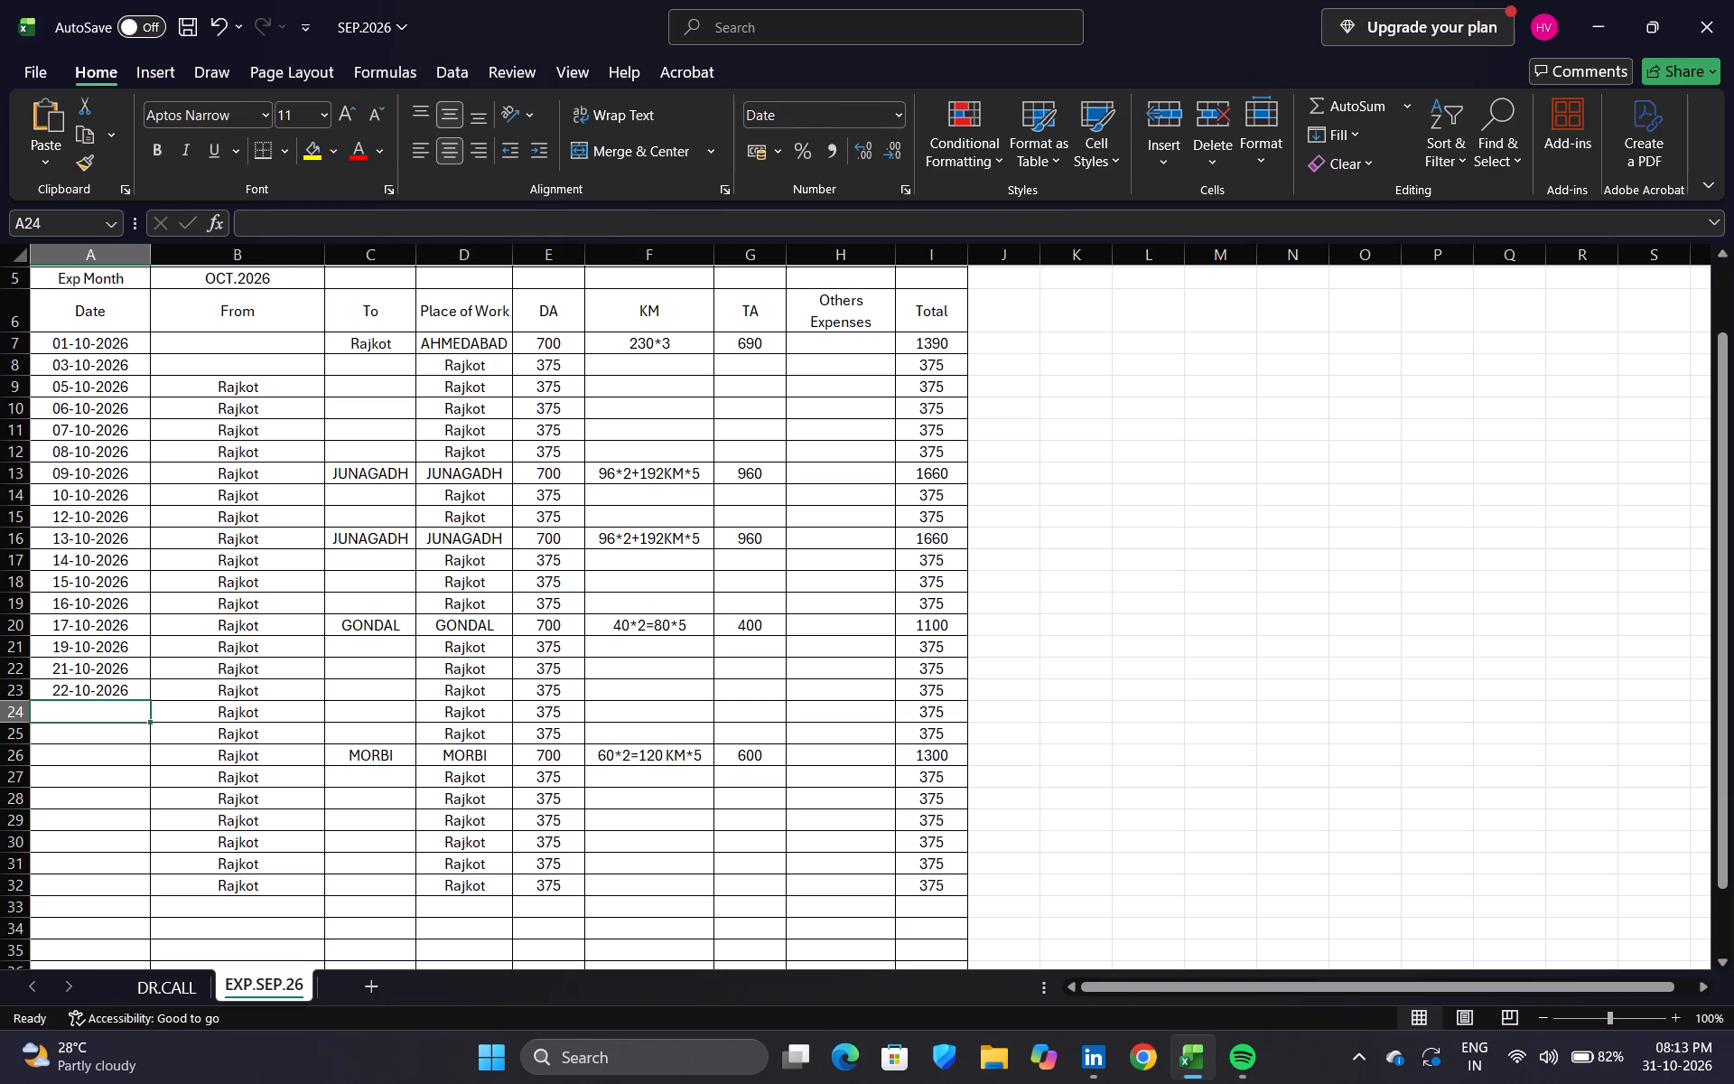
text(26)
key(BackSpace)
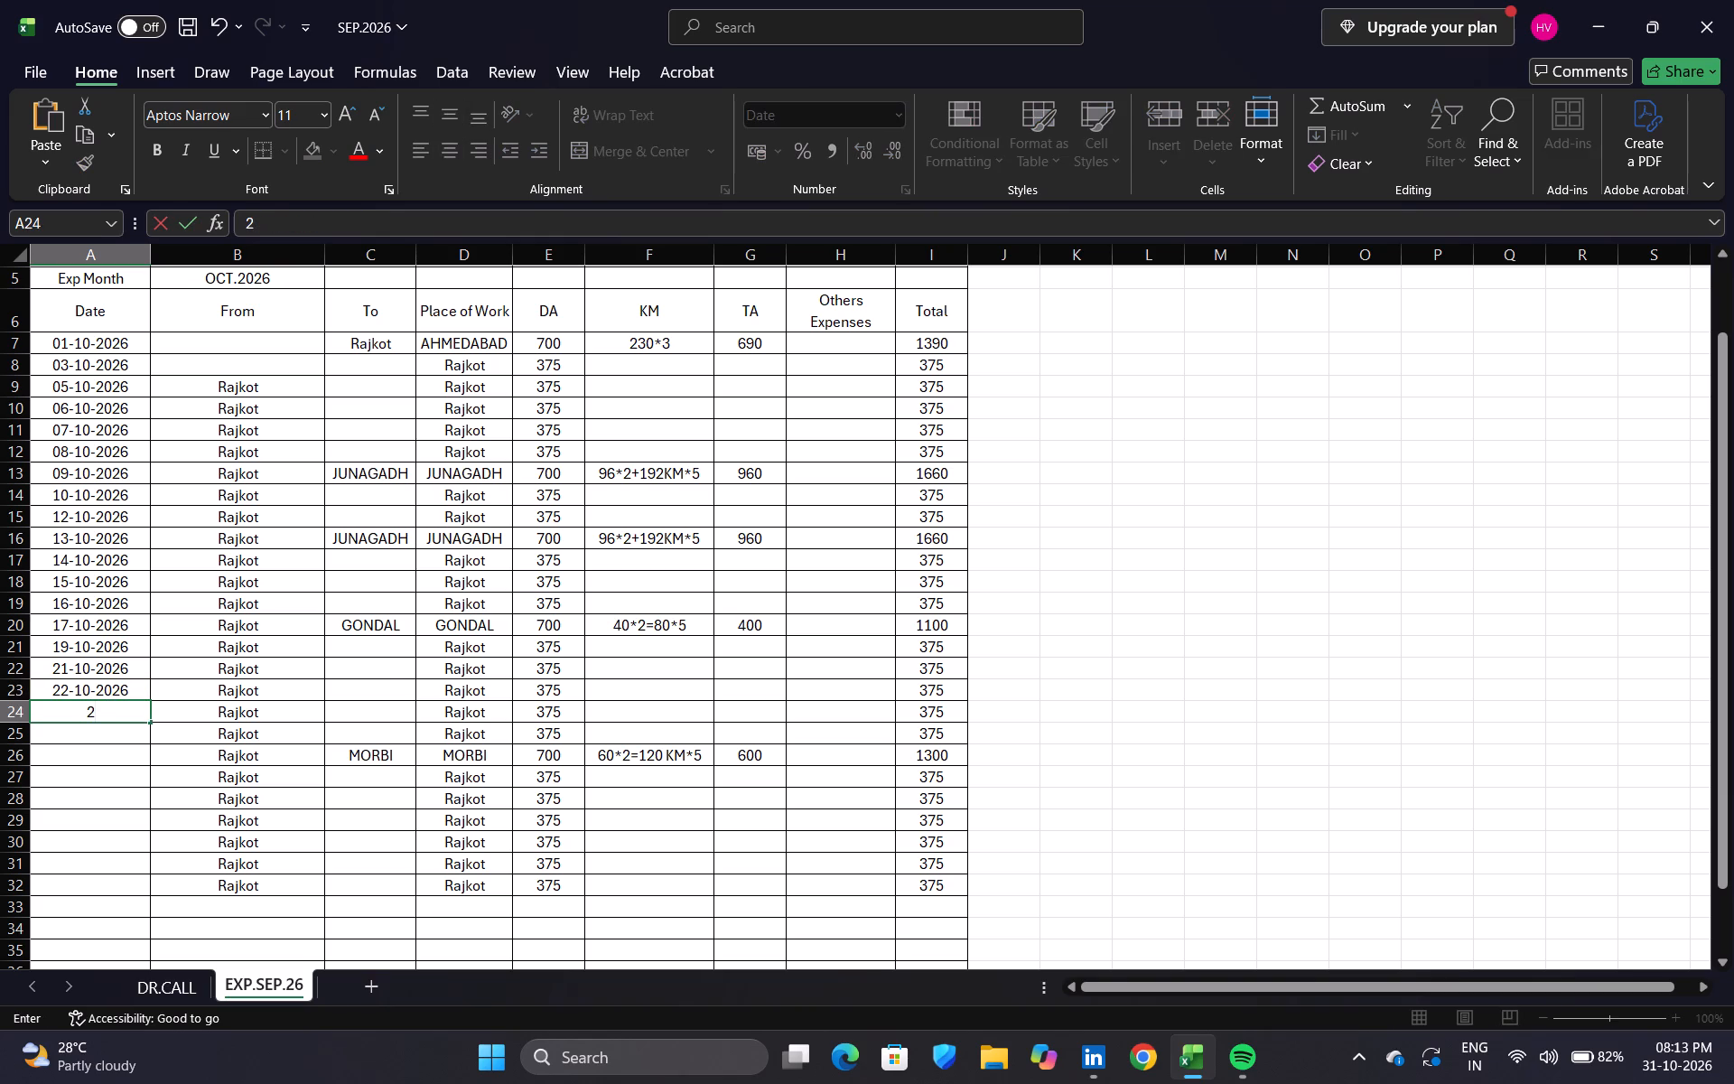
text(3-10-2026)
key(Return)
text(24-10-2026)
key(Return)
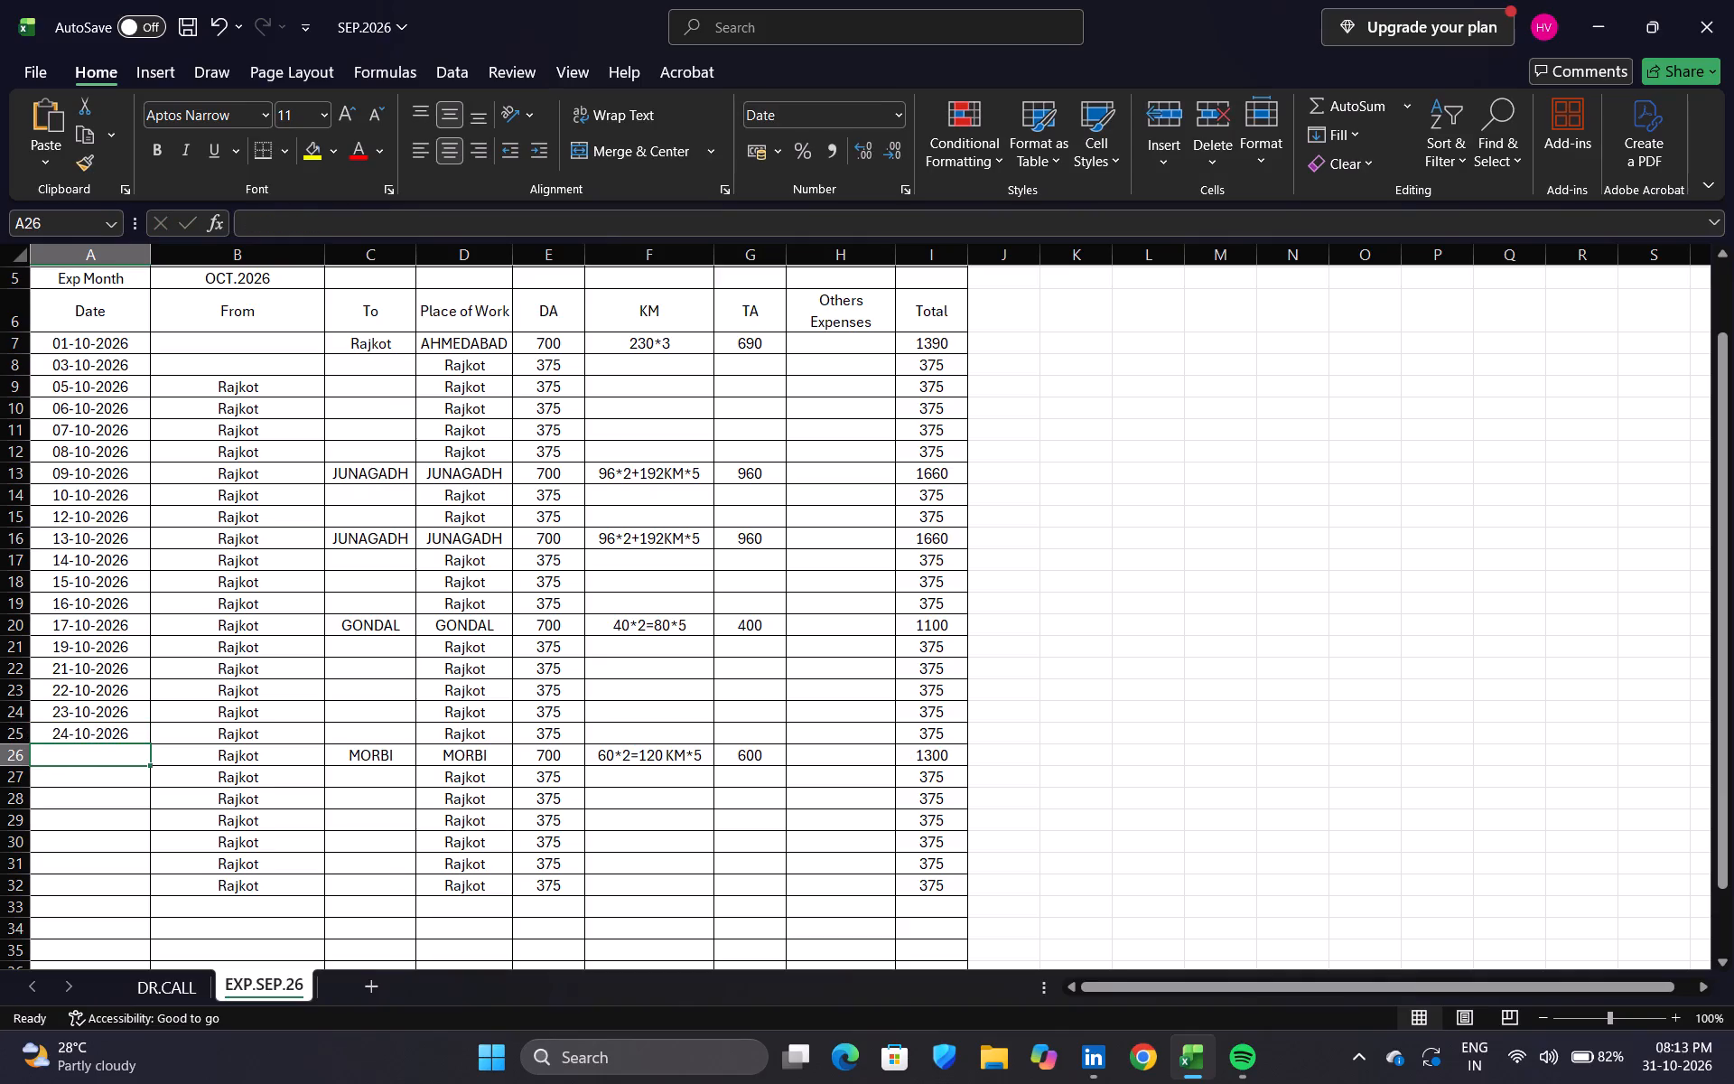
Check the calendar and the remaining visit dates in DR.CALL, and enter 26-10-2026 in cell A26 of EXP.SEP.26.
click(1657, 1075)
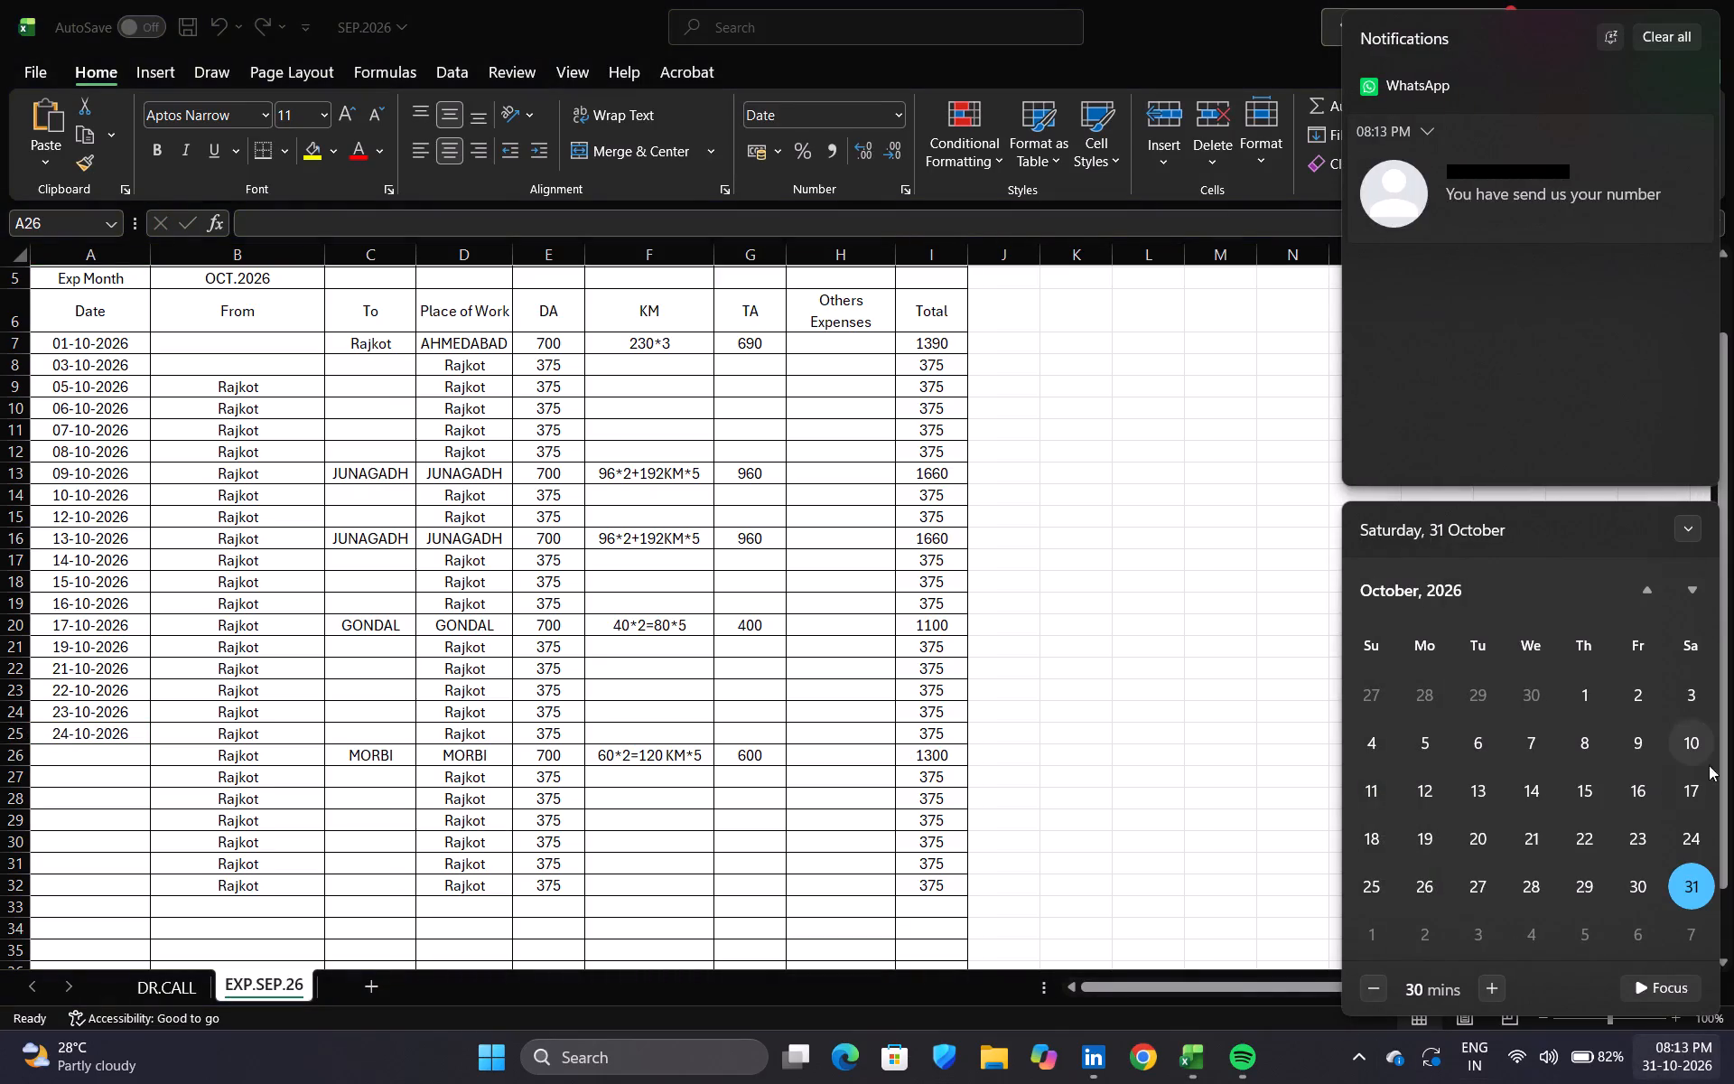
click(98, 743)
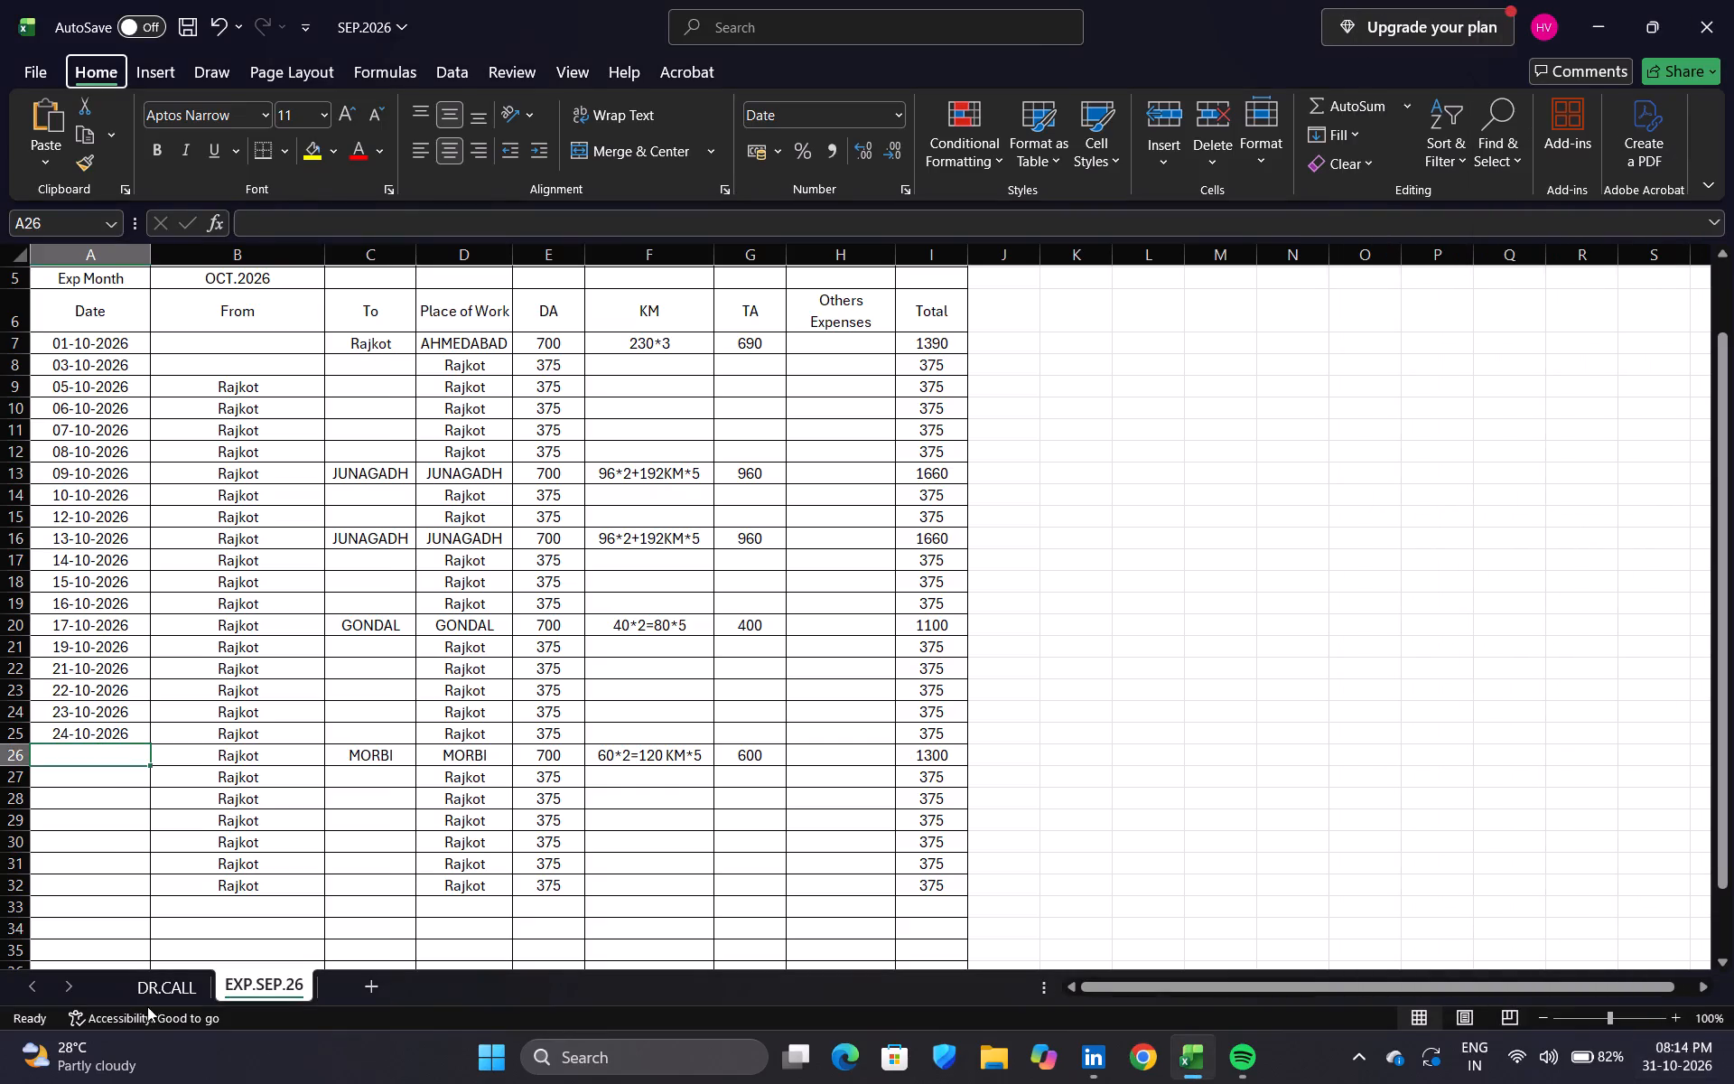
click(164, 988)
scroll(350, 696, down, 5)
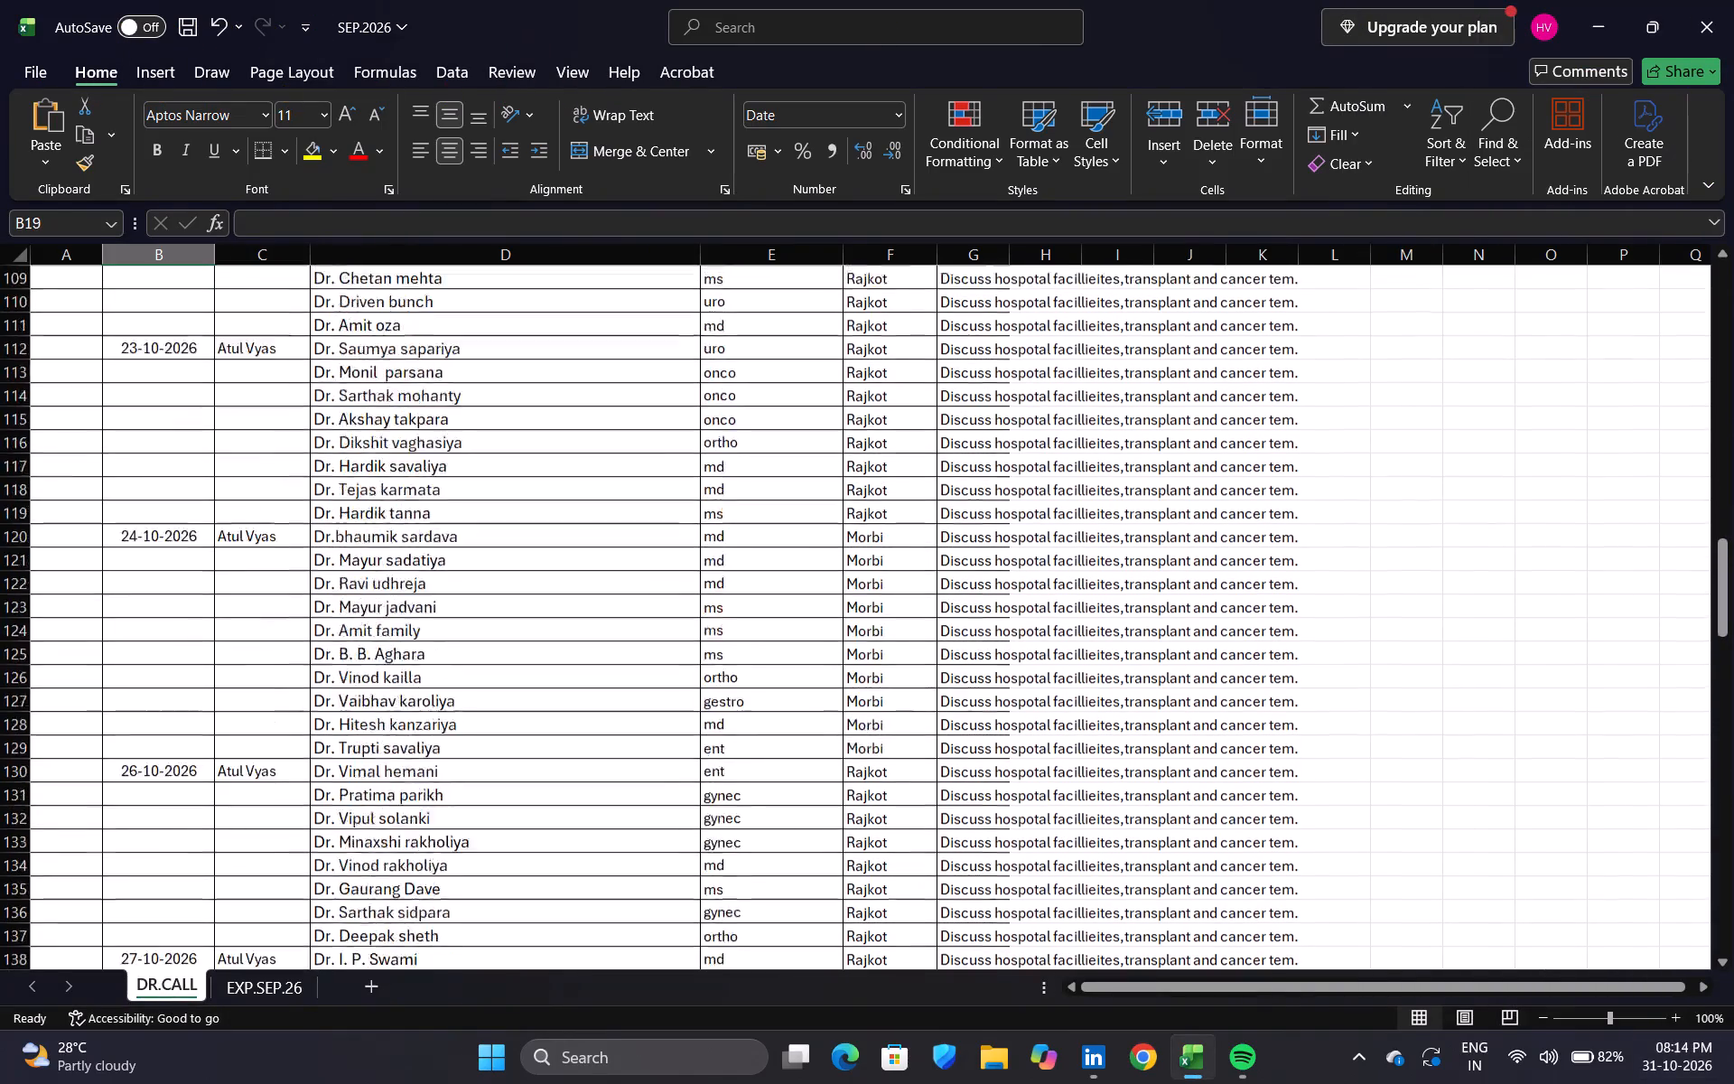
scroll(350, 696, down, 3)
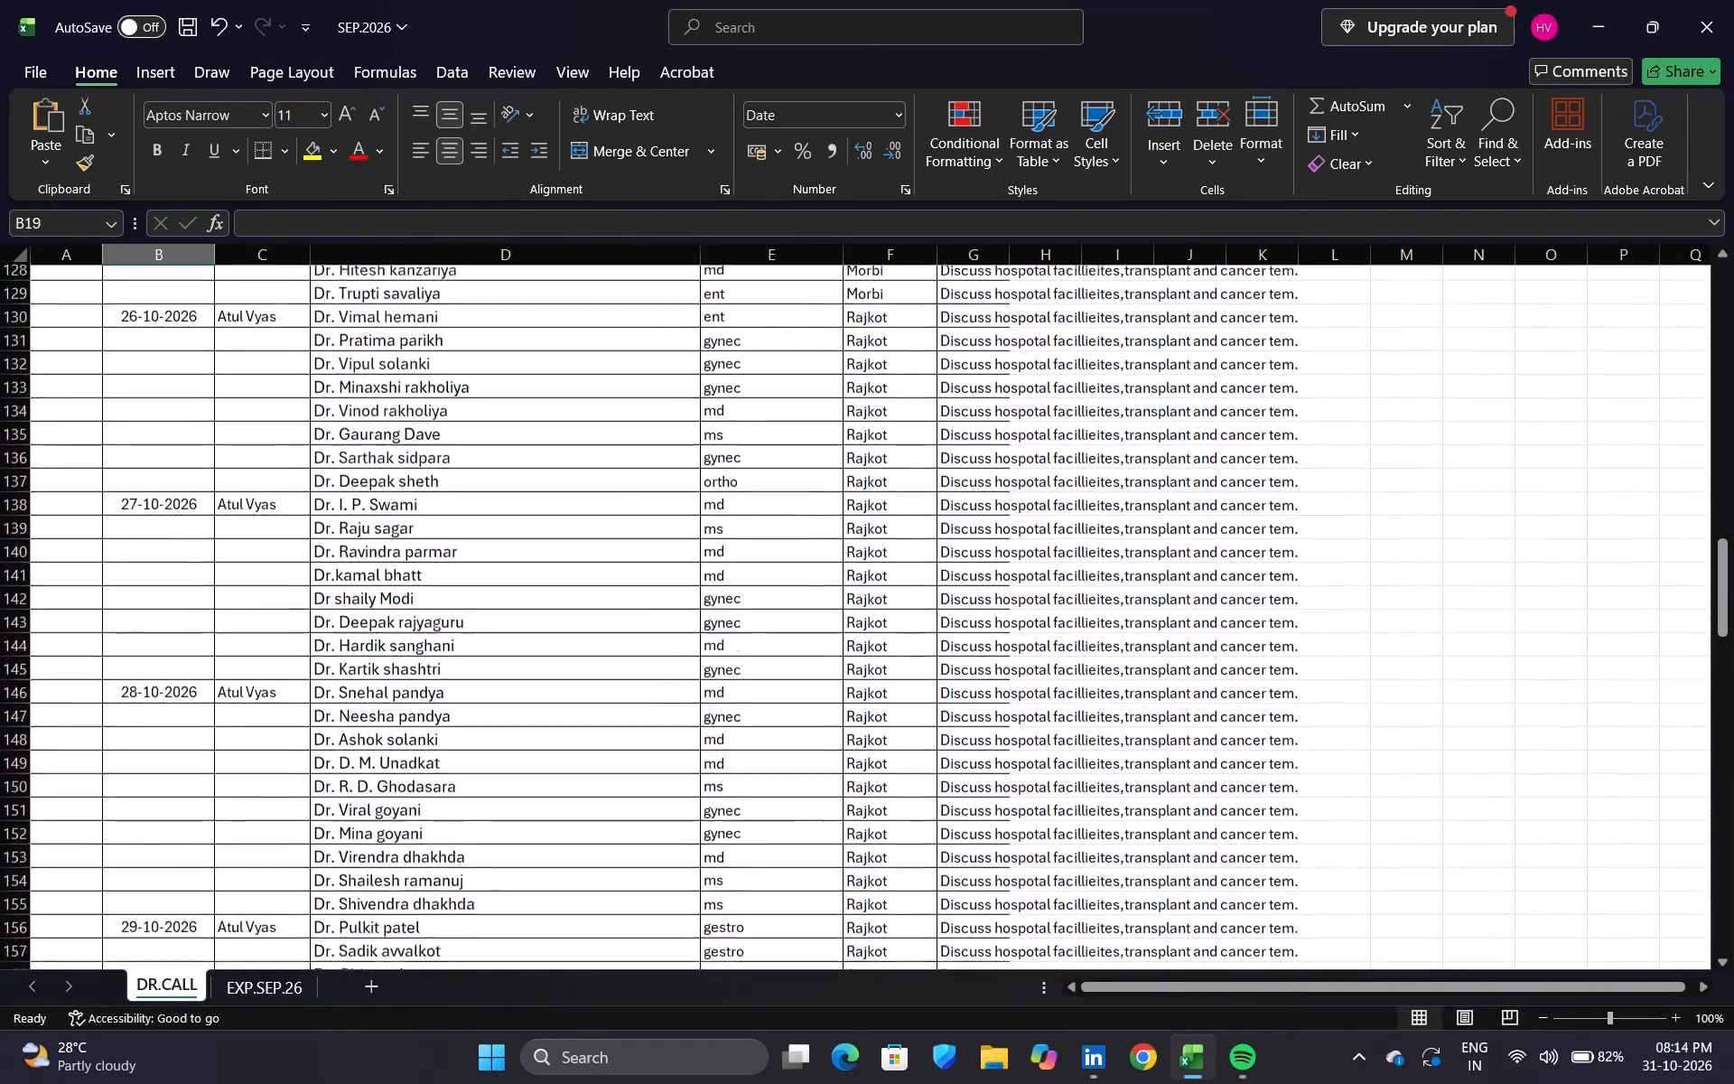
scroll(350, 696, down, 3)
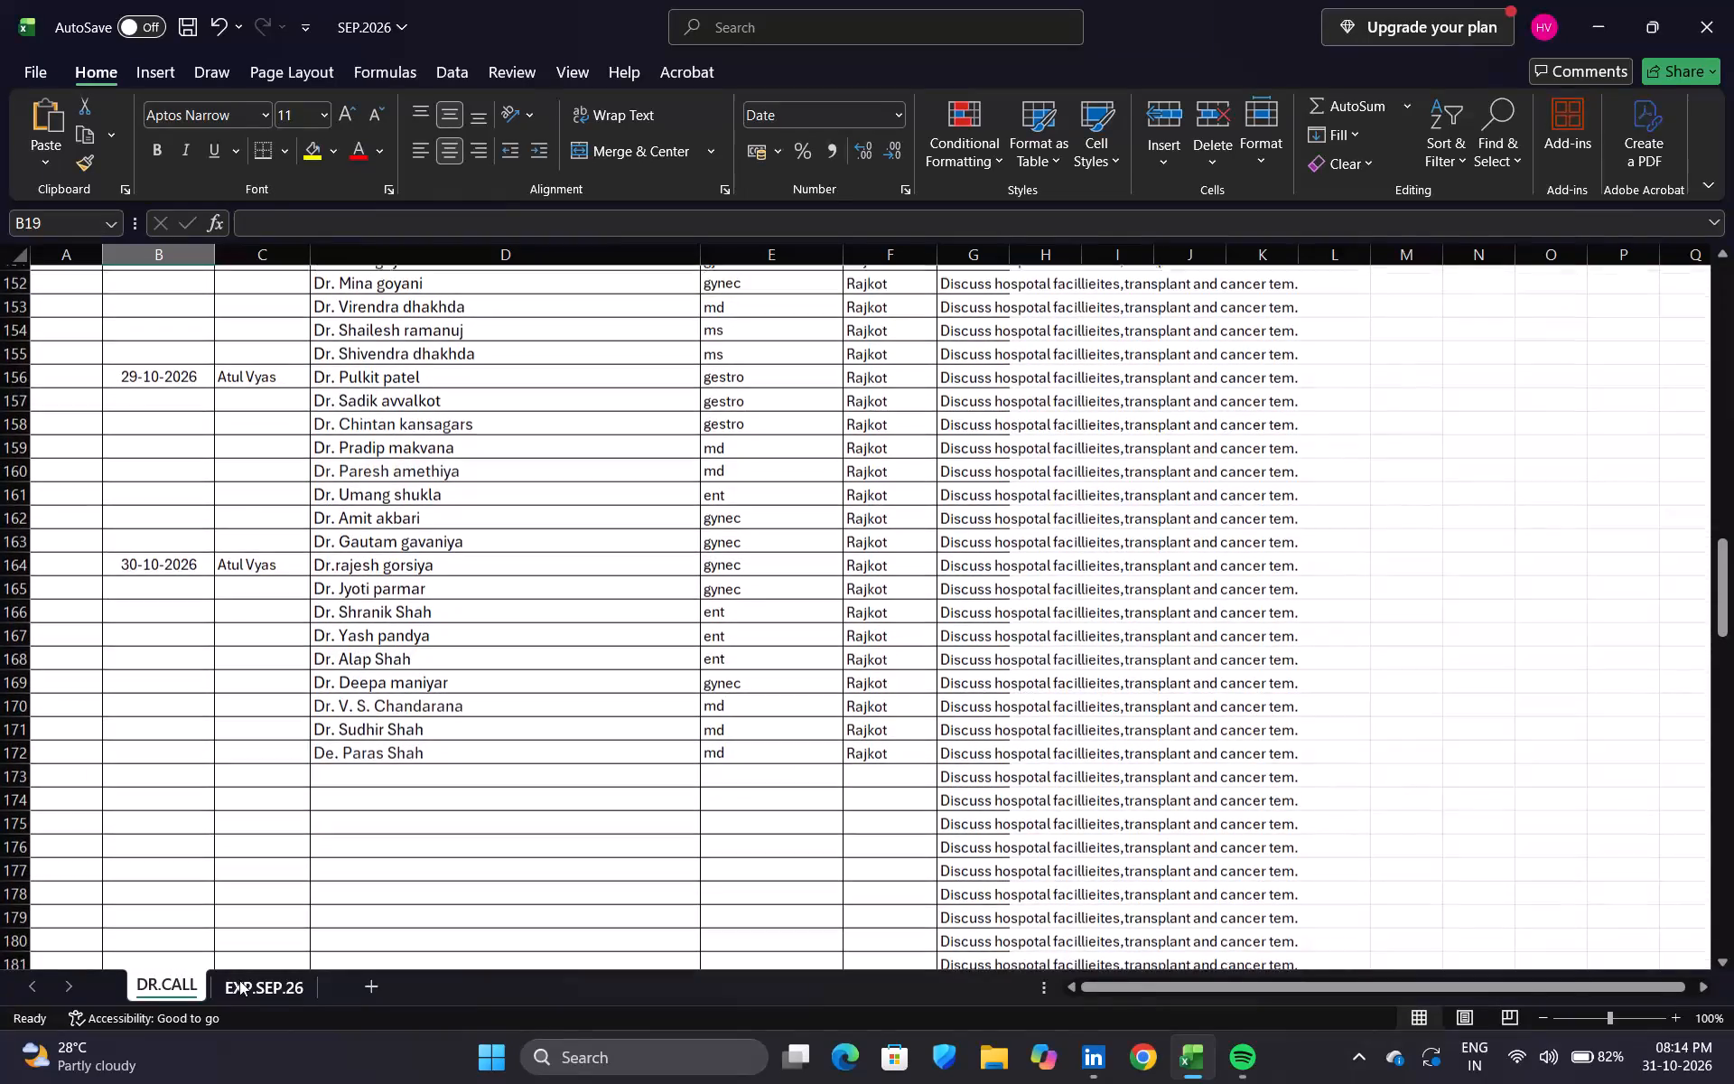
click(247, 988)
click(74, 758)
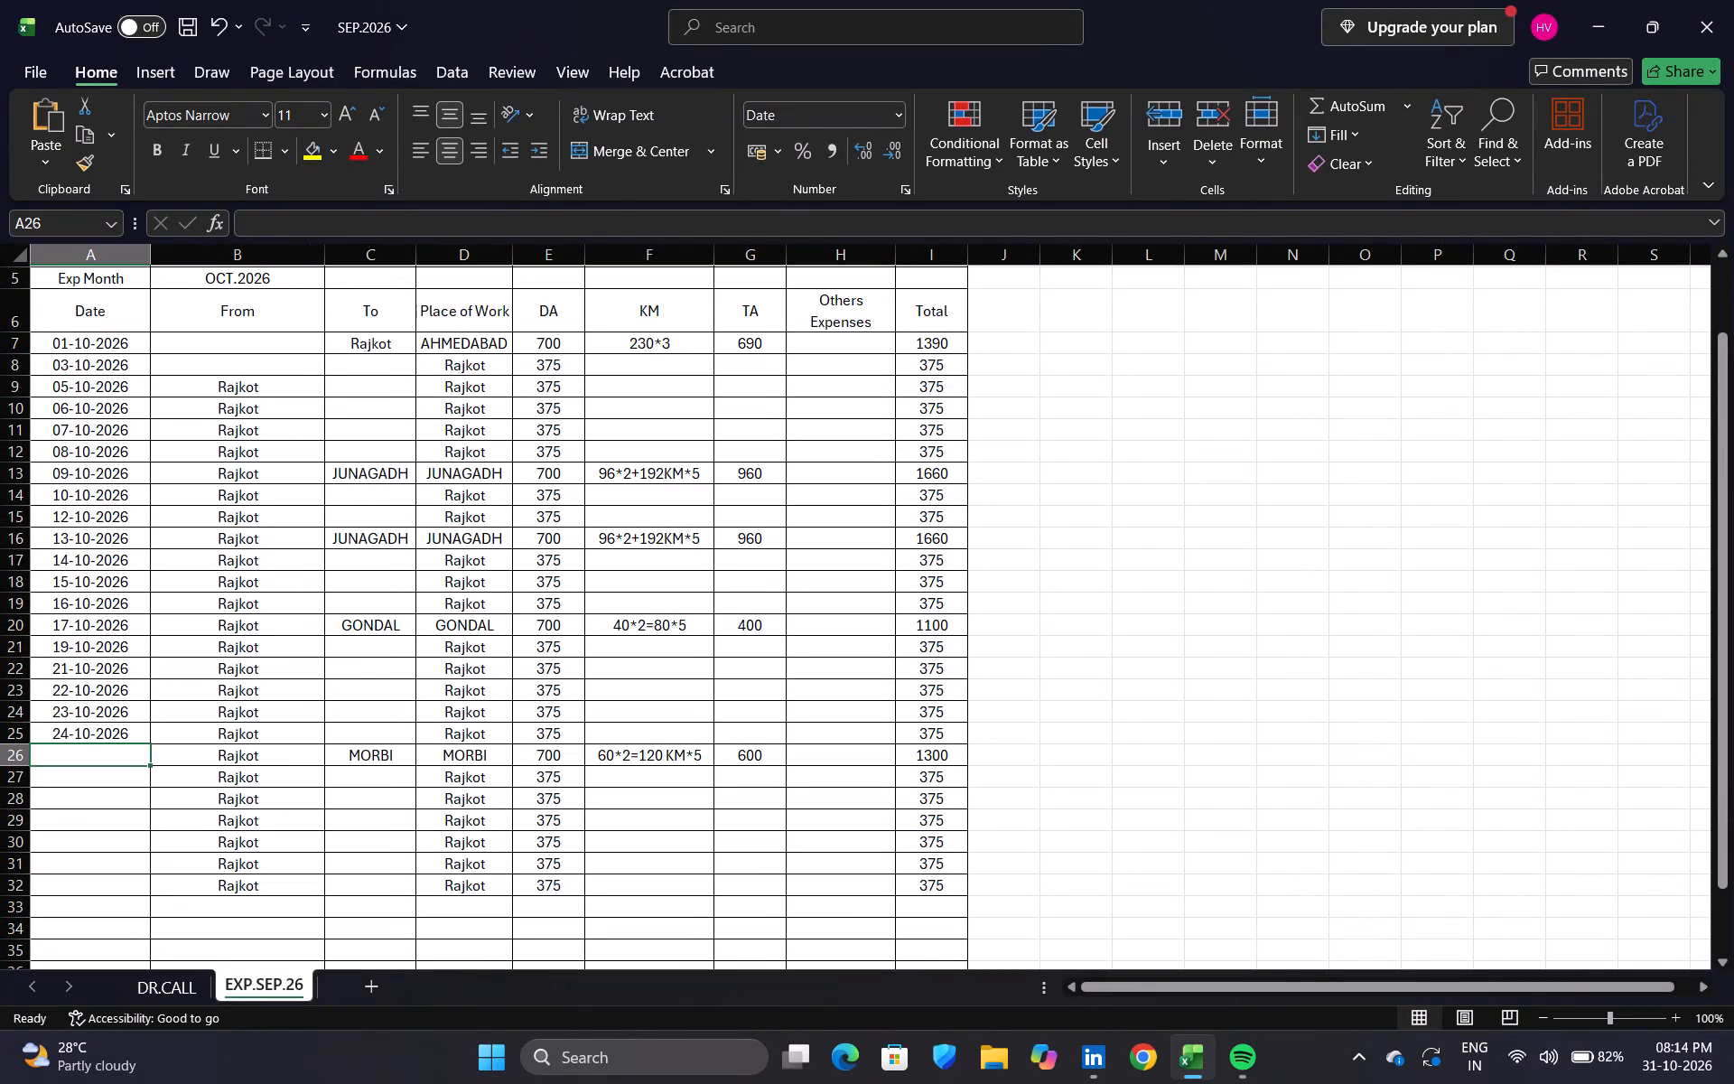
text(26-)
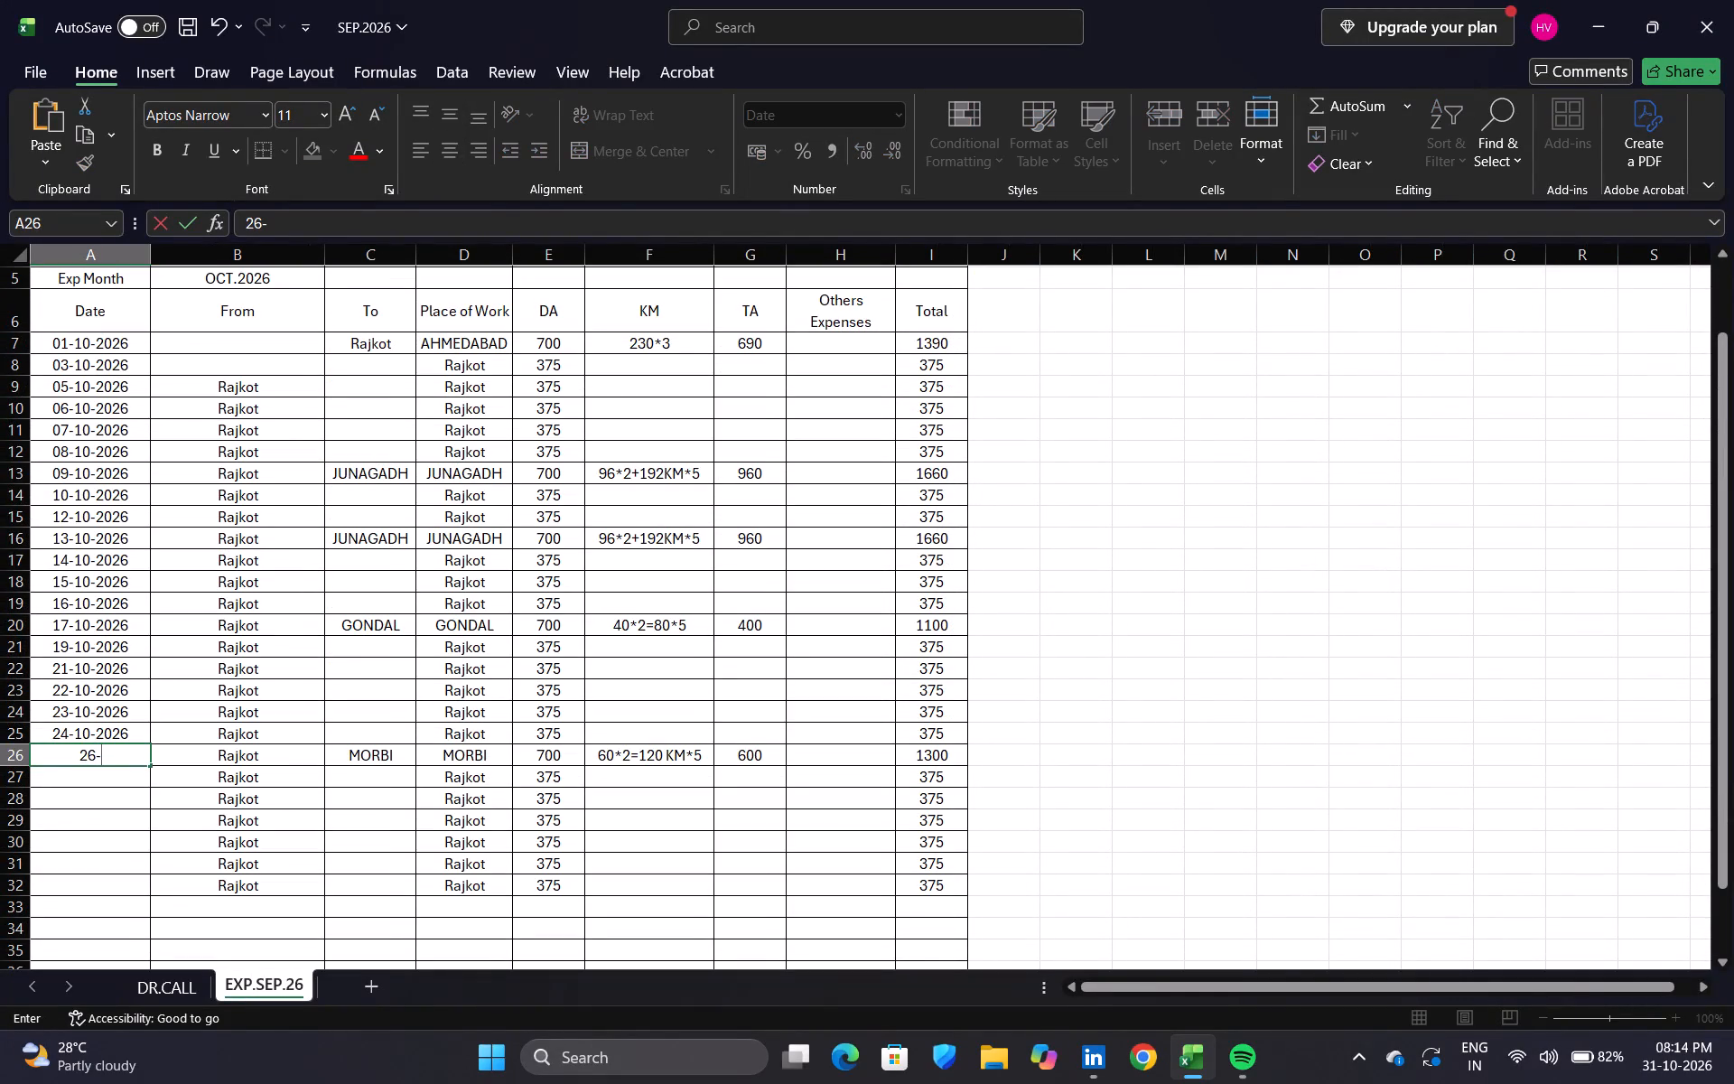
text(10)
text(-2026)
key(Return)
Enter the dates 27-10-2026, 28-10-2026 and 29-10-2026 in cells A27 to A29 of the Date column.
text(27-10)
text(-2026)
key(Return)
text(28)
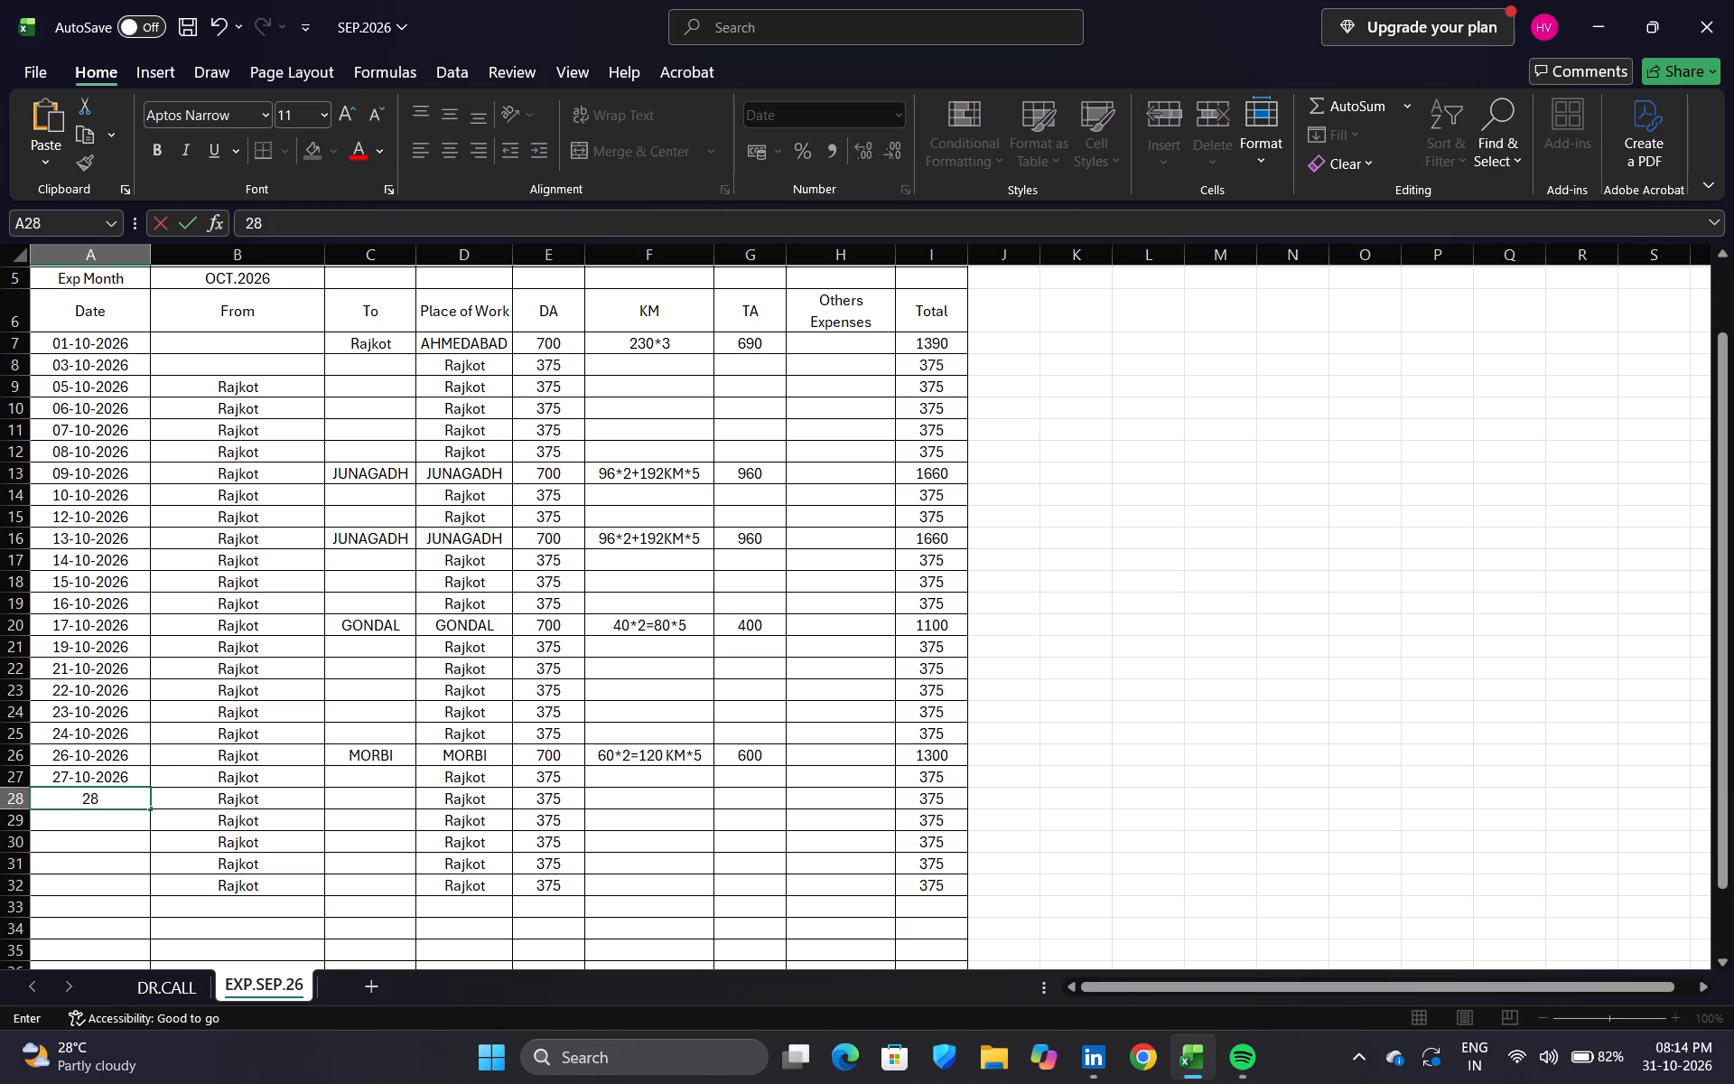
text(-10-2026)
key(Return)
key(minus)
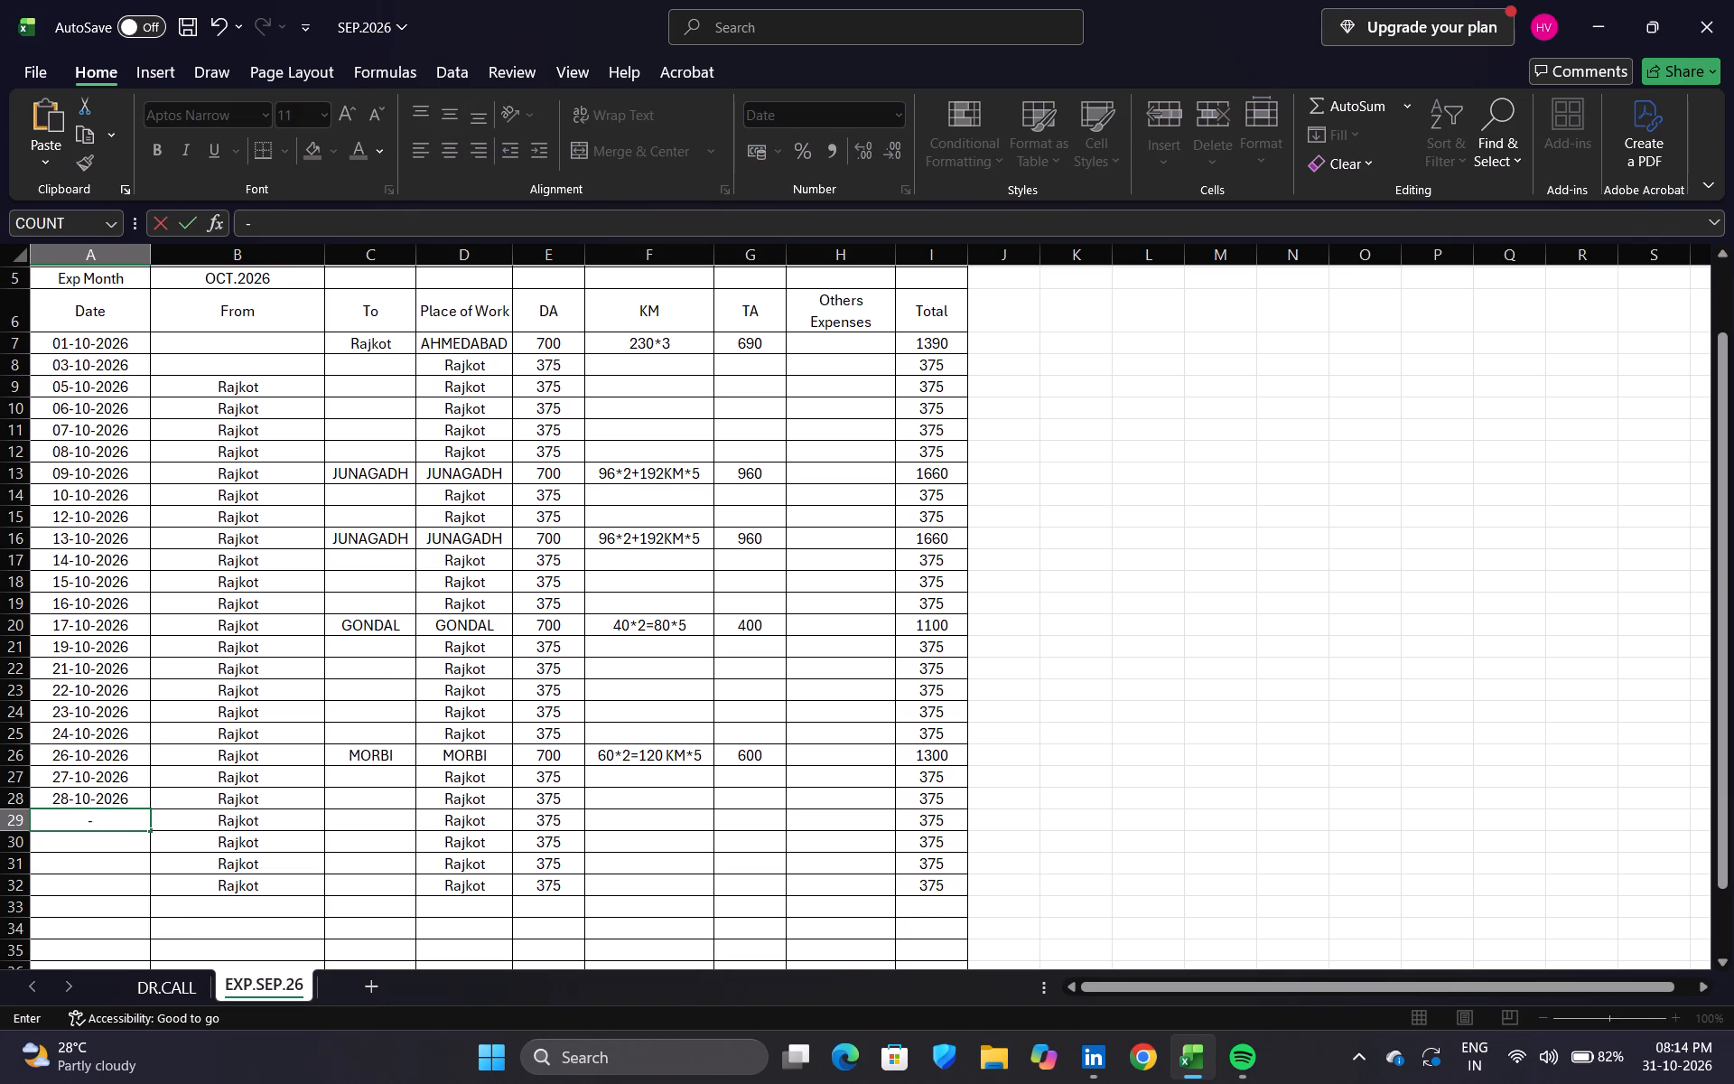
key(BackSpace)
text(29-10-2026)
key(Return)
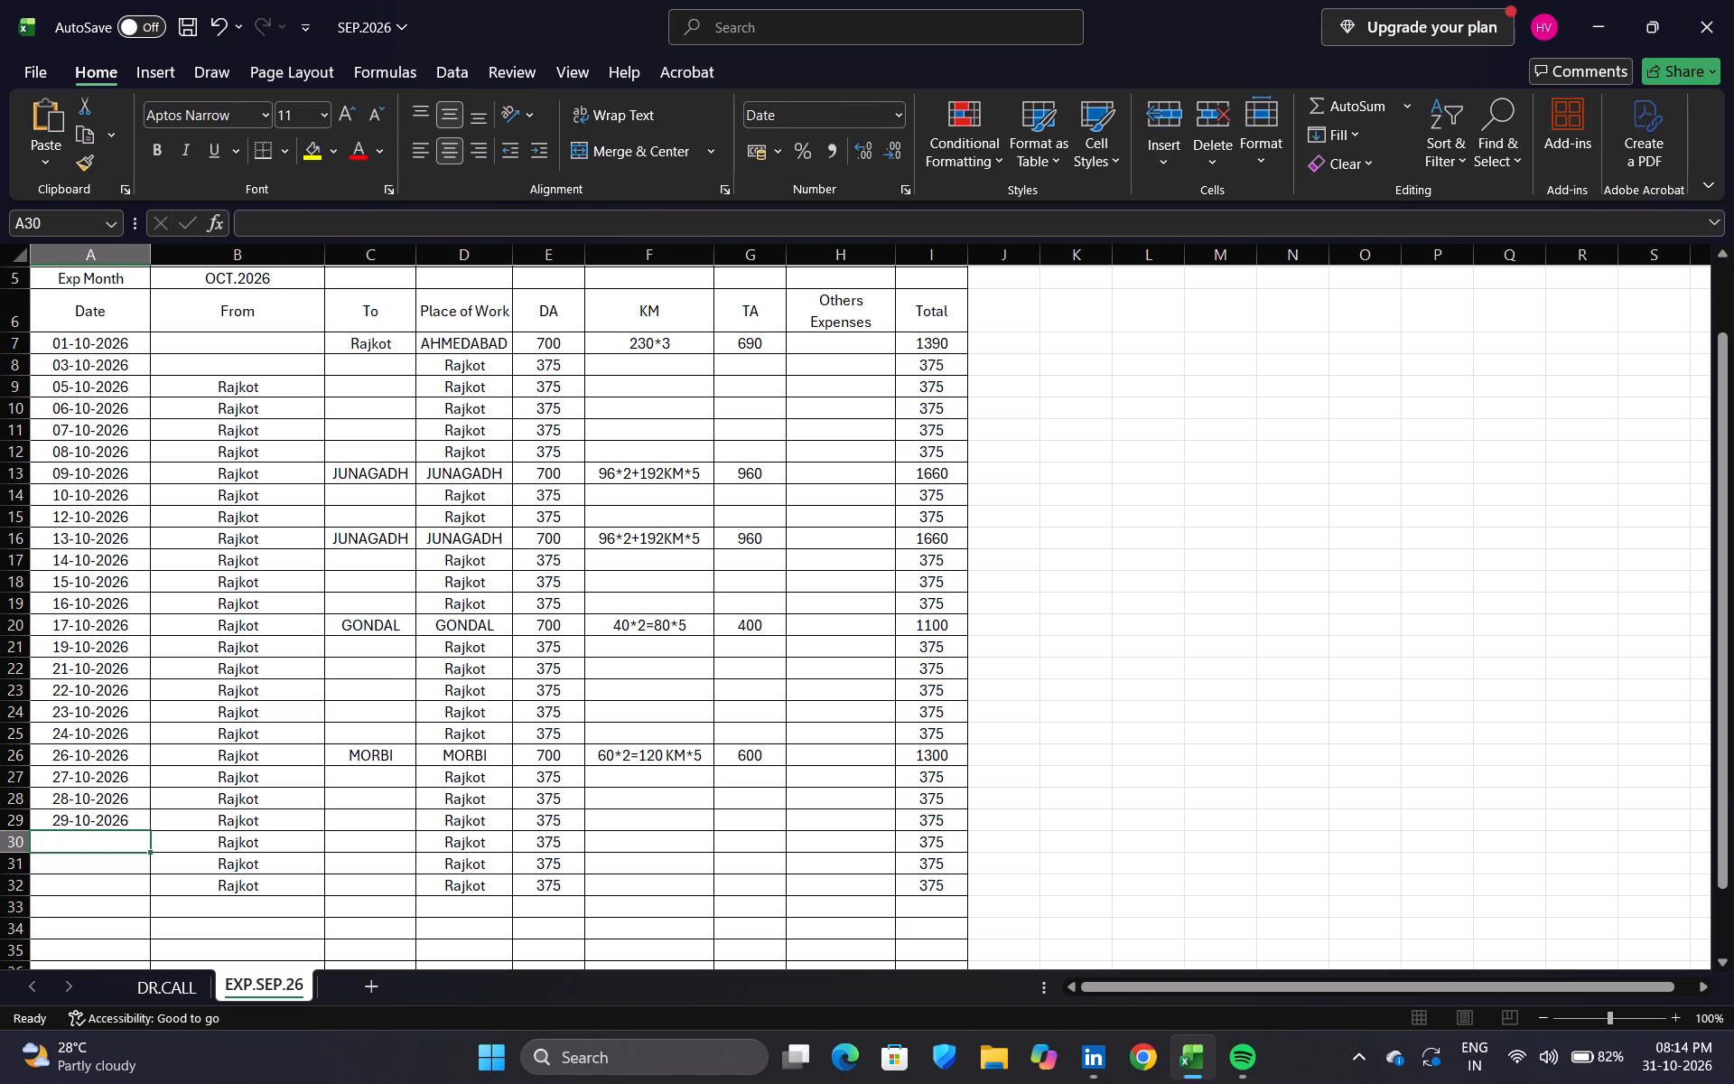
Enter the dates 30-10-2026 and 31-10-2026 in cells A30 and A31 of the Date column.
text(30-10-2026)
key(Return)
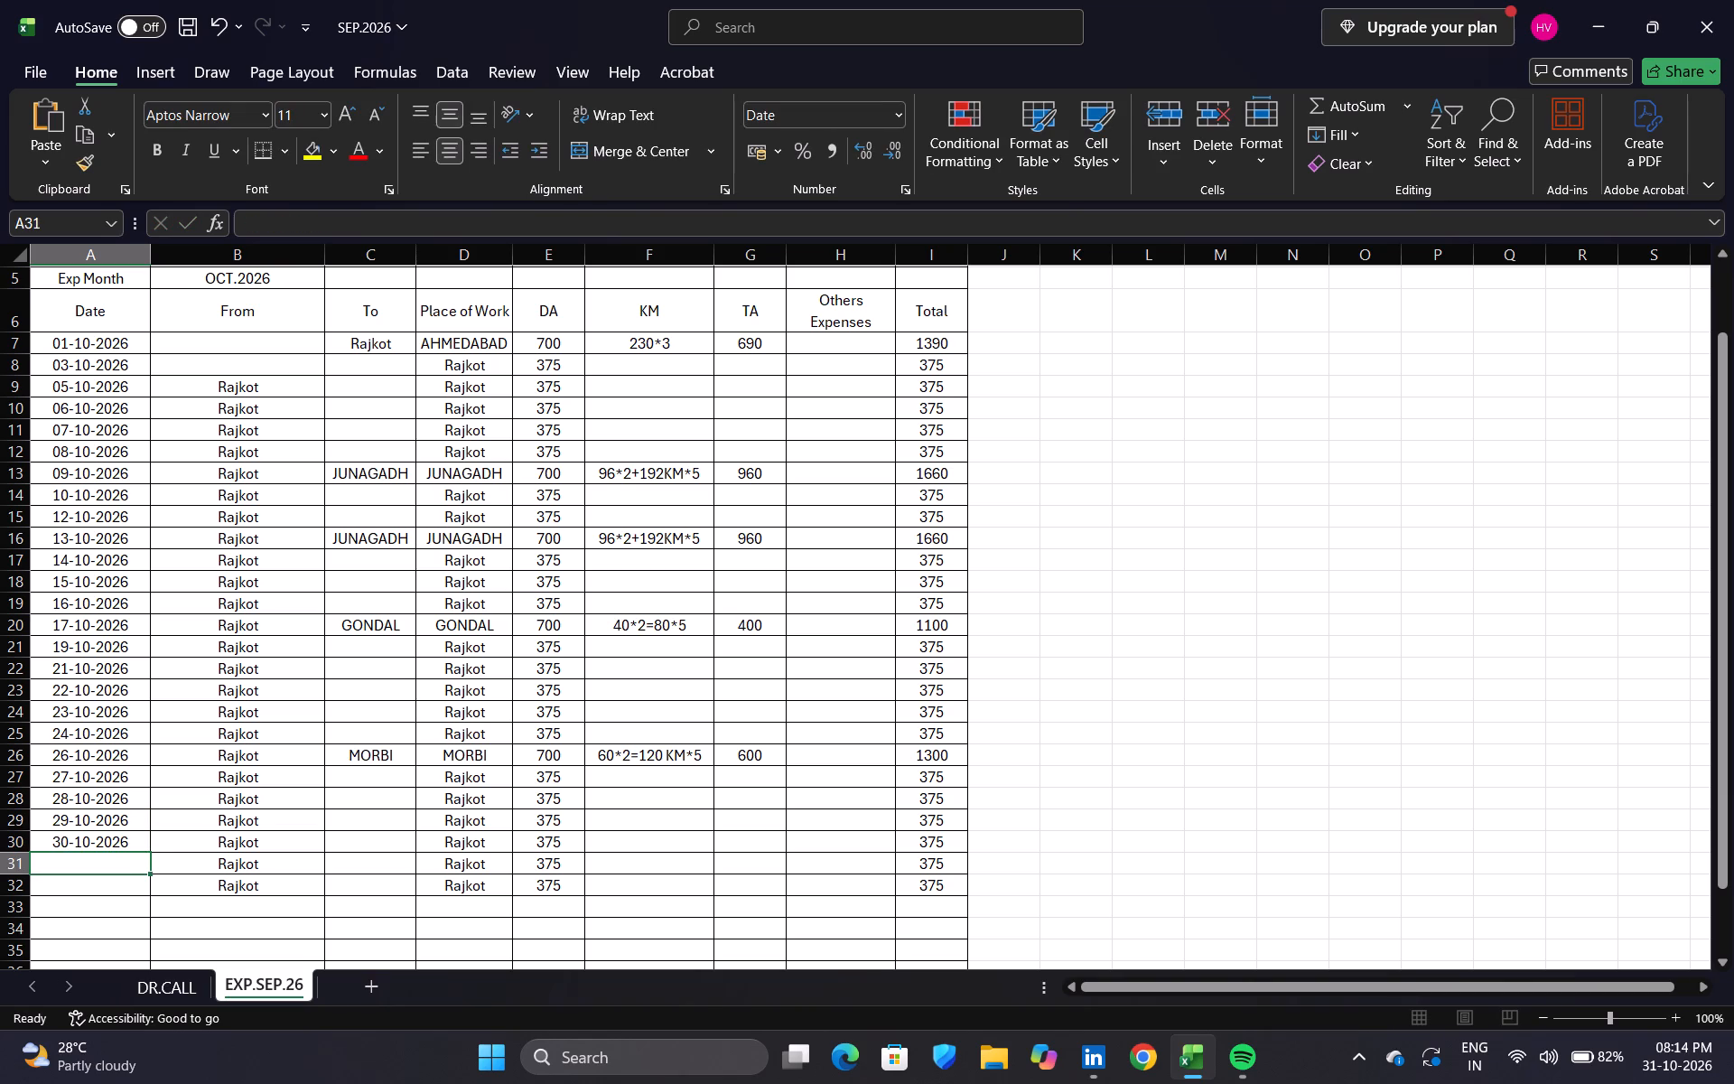
text(31)
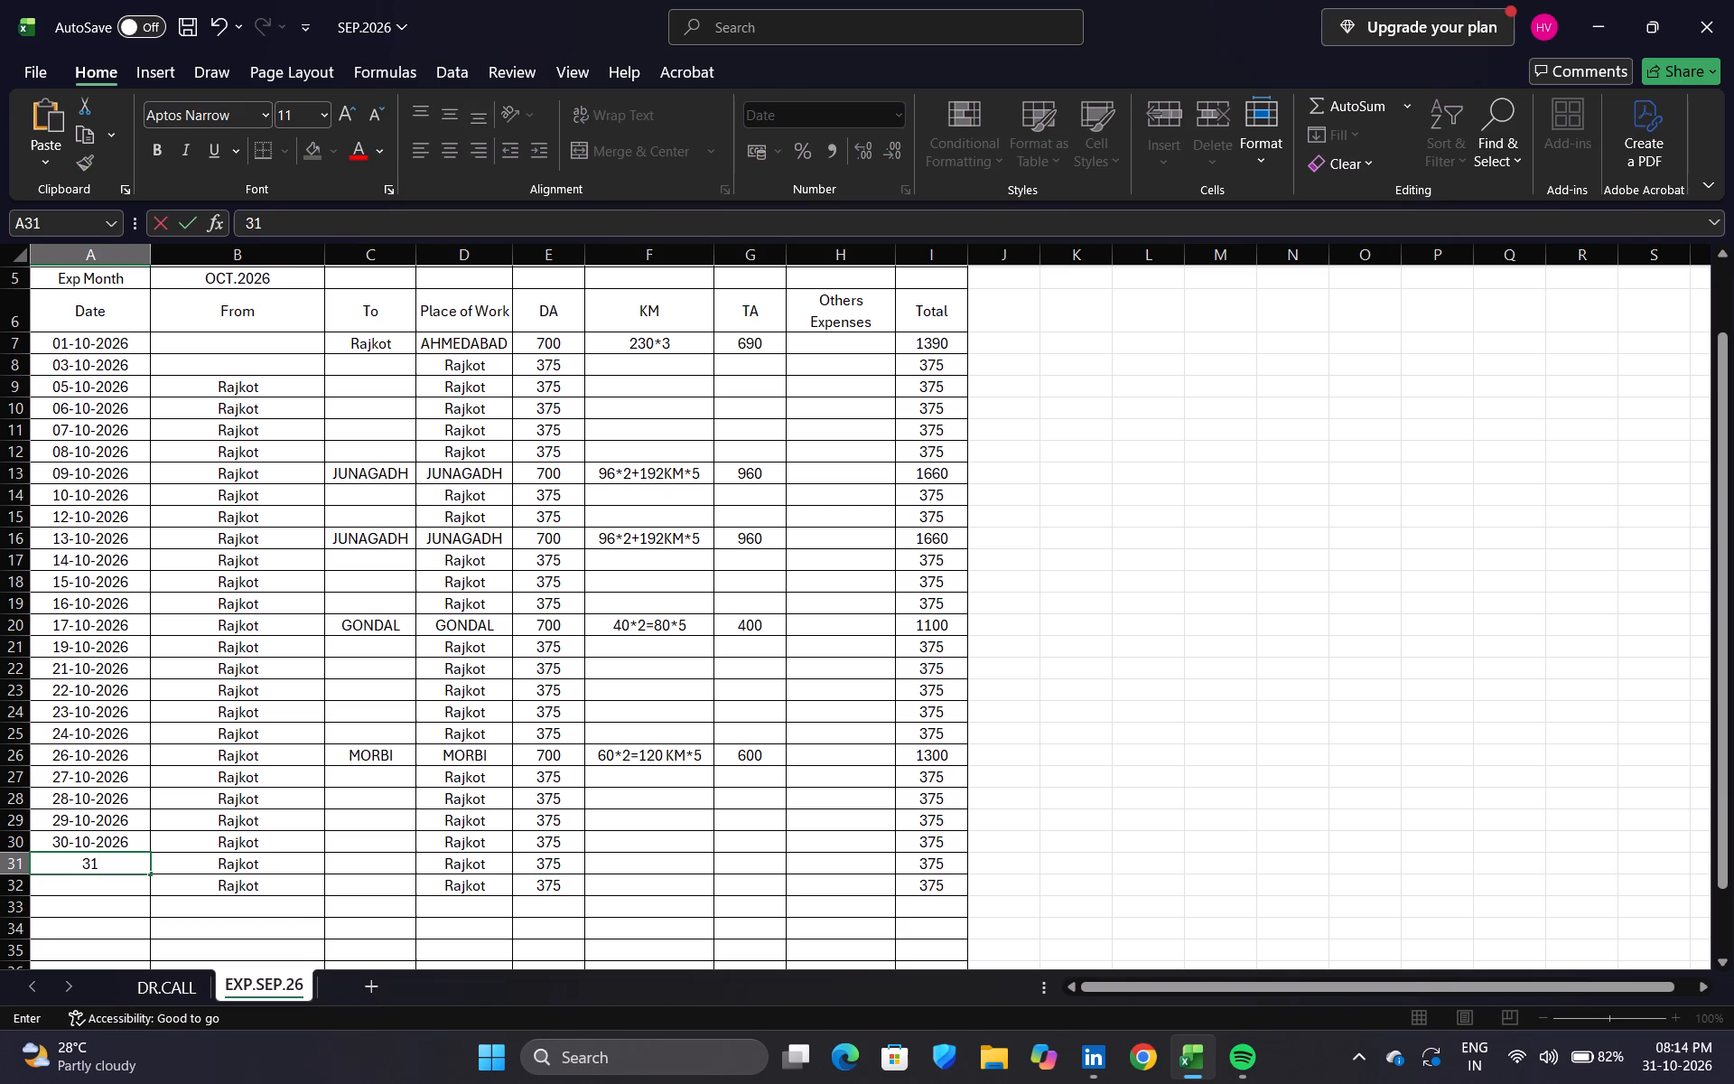
text(-10-2026)
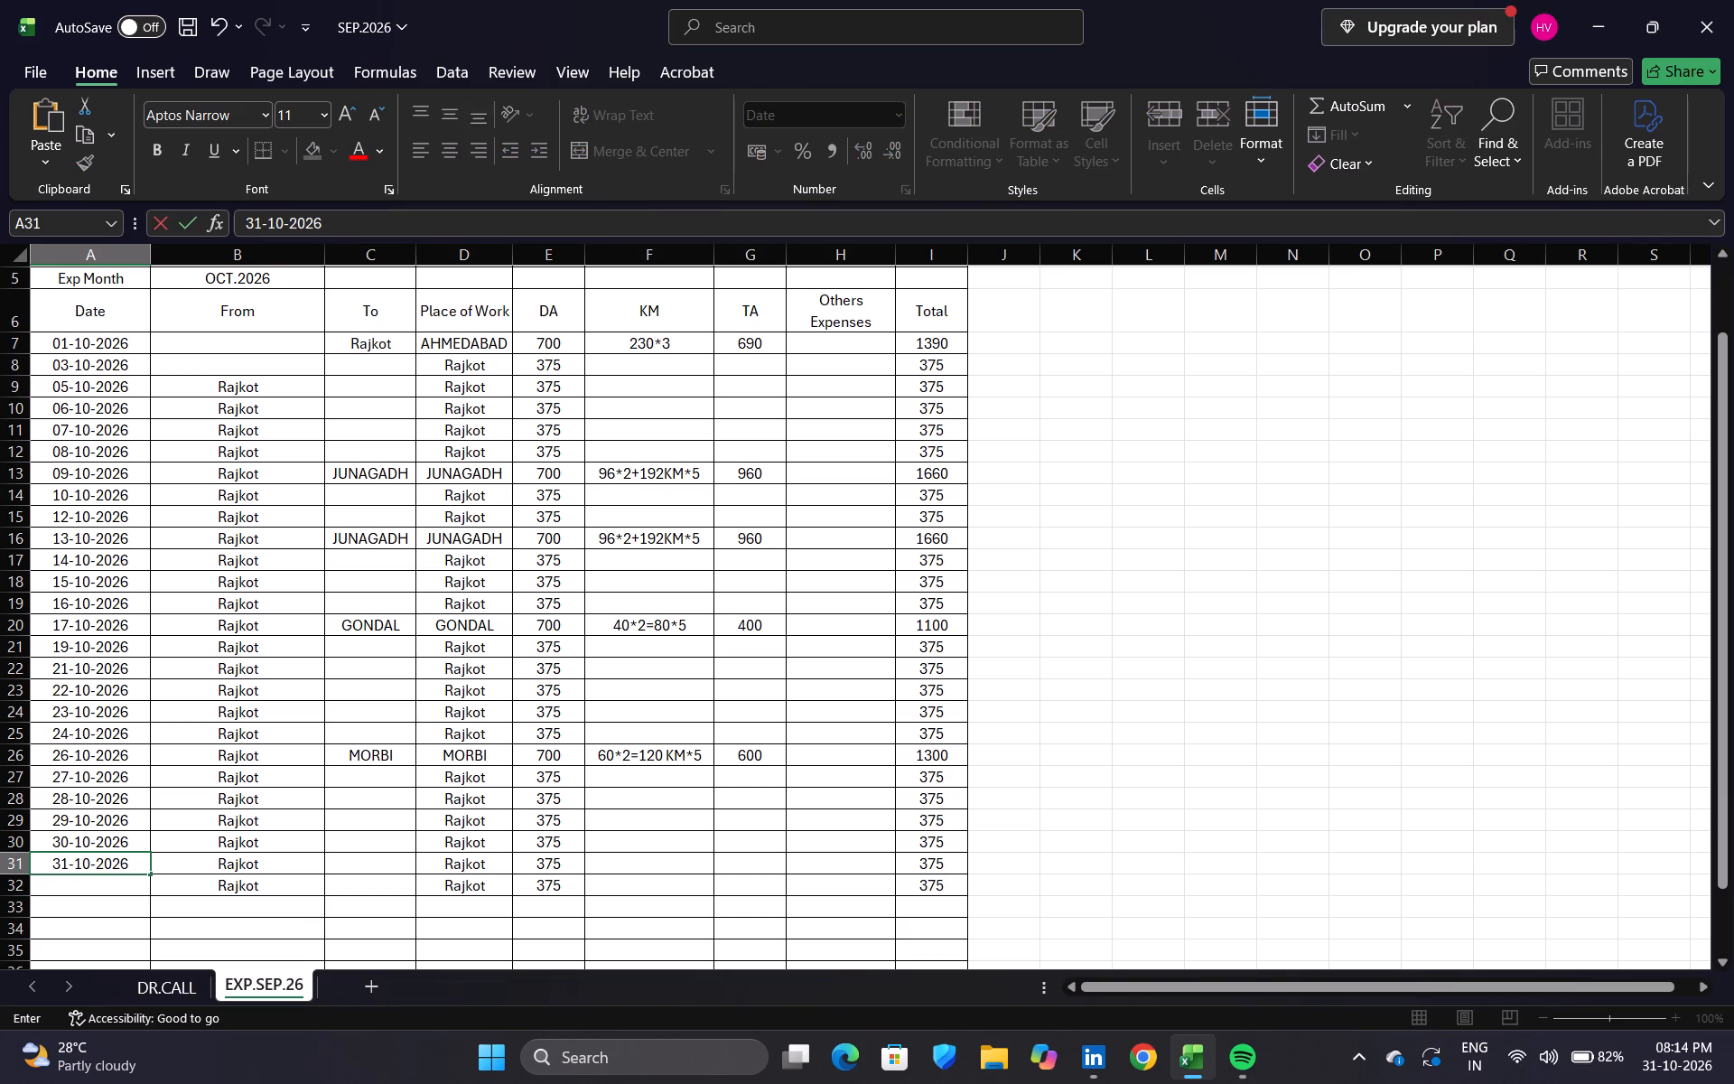
click(261, 394)
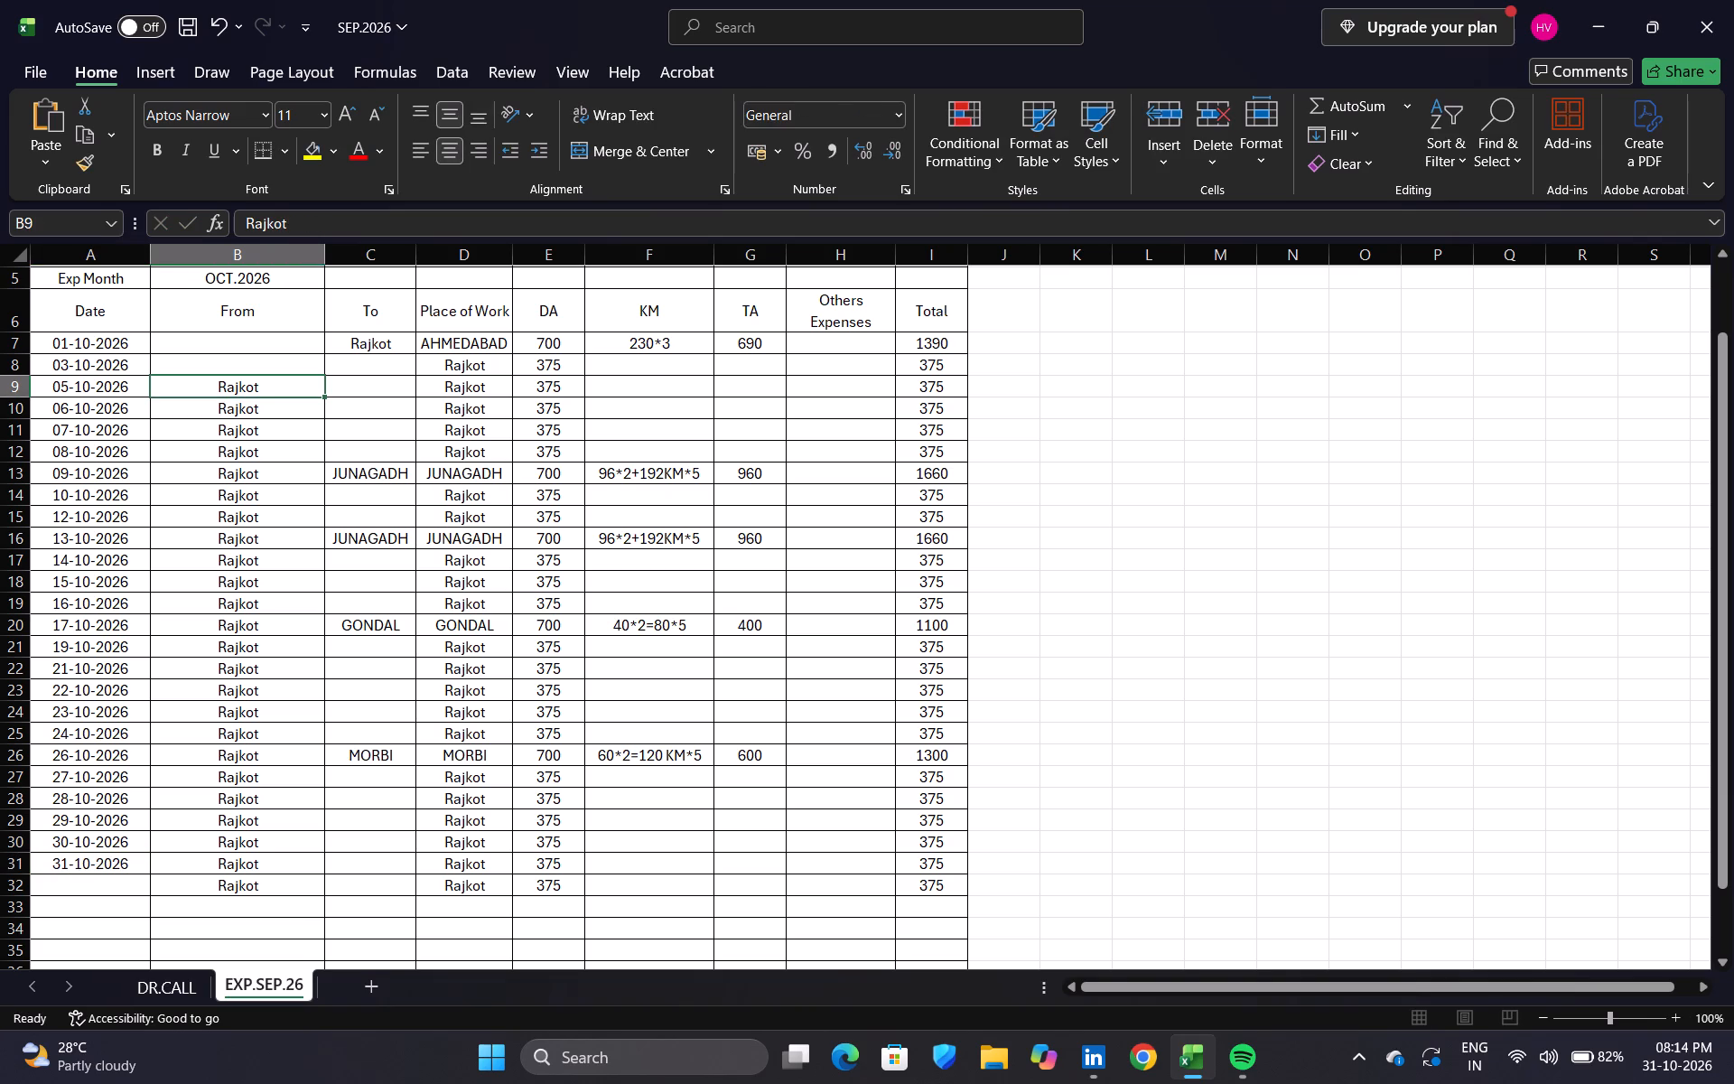
Clear the From cell B9 in the 05-10-2026 row.
click(245, 348)
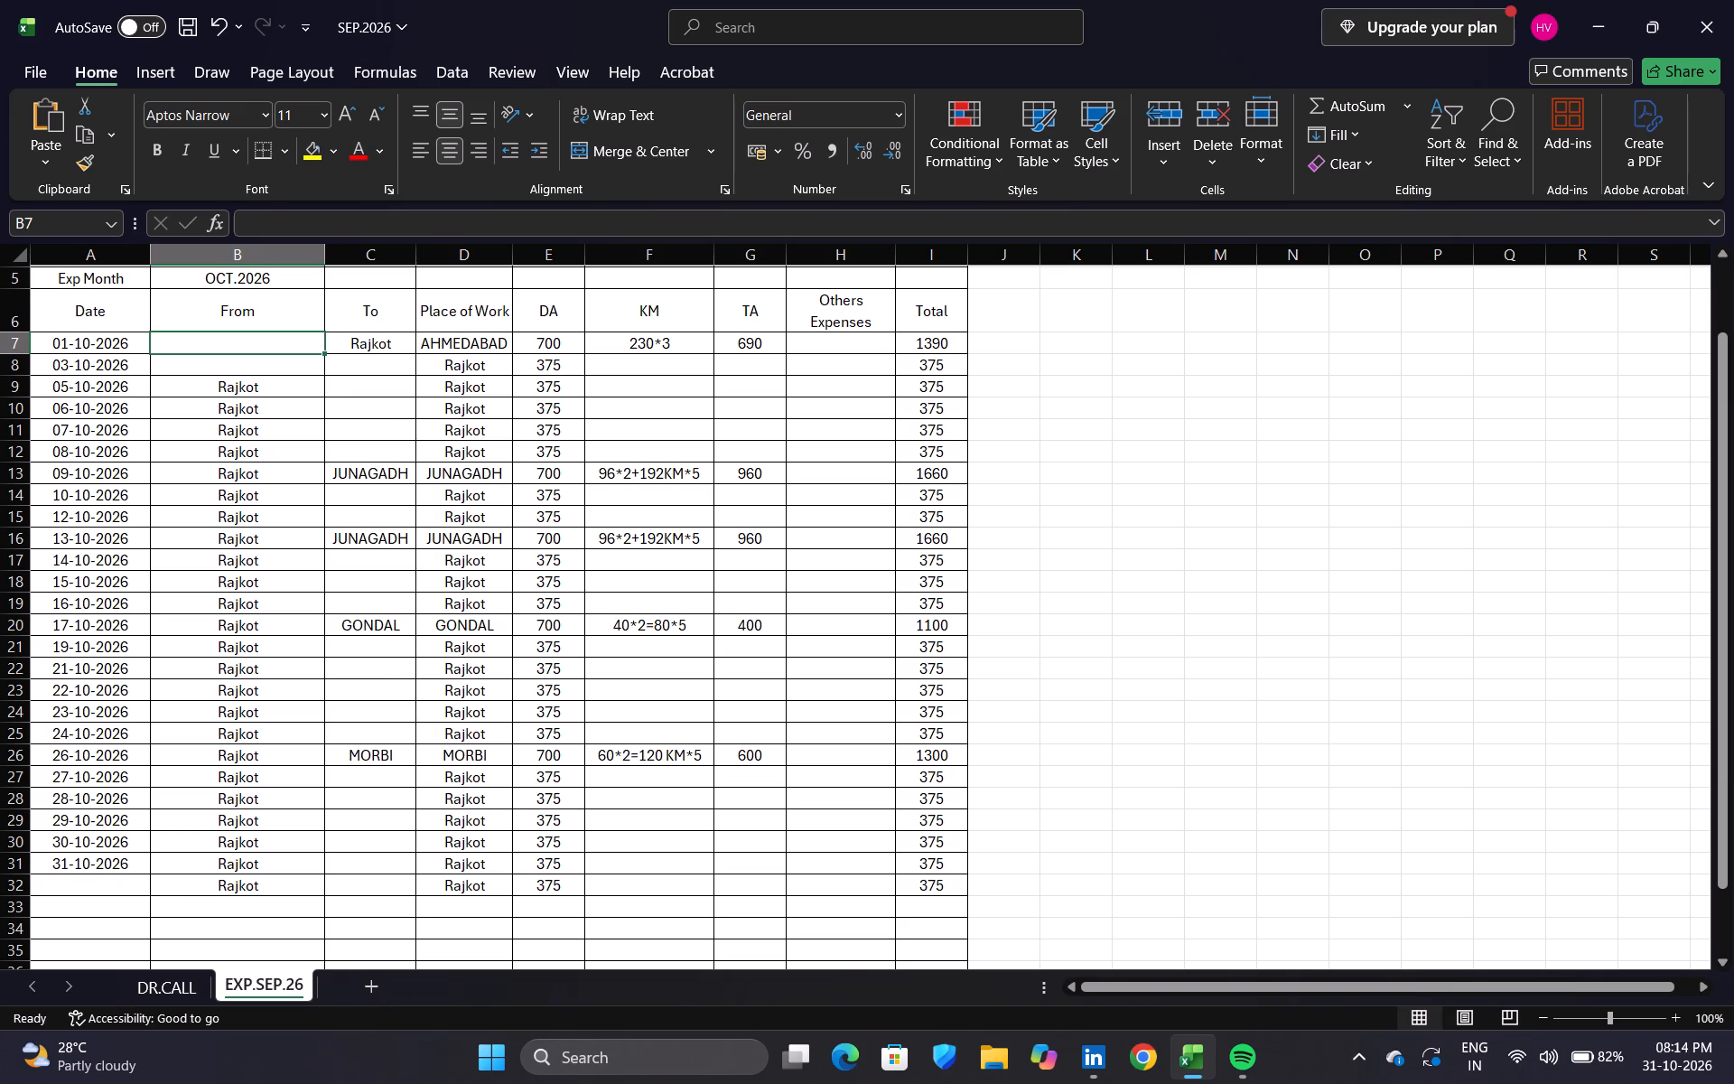
click(259, 389)
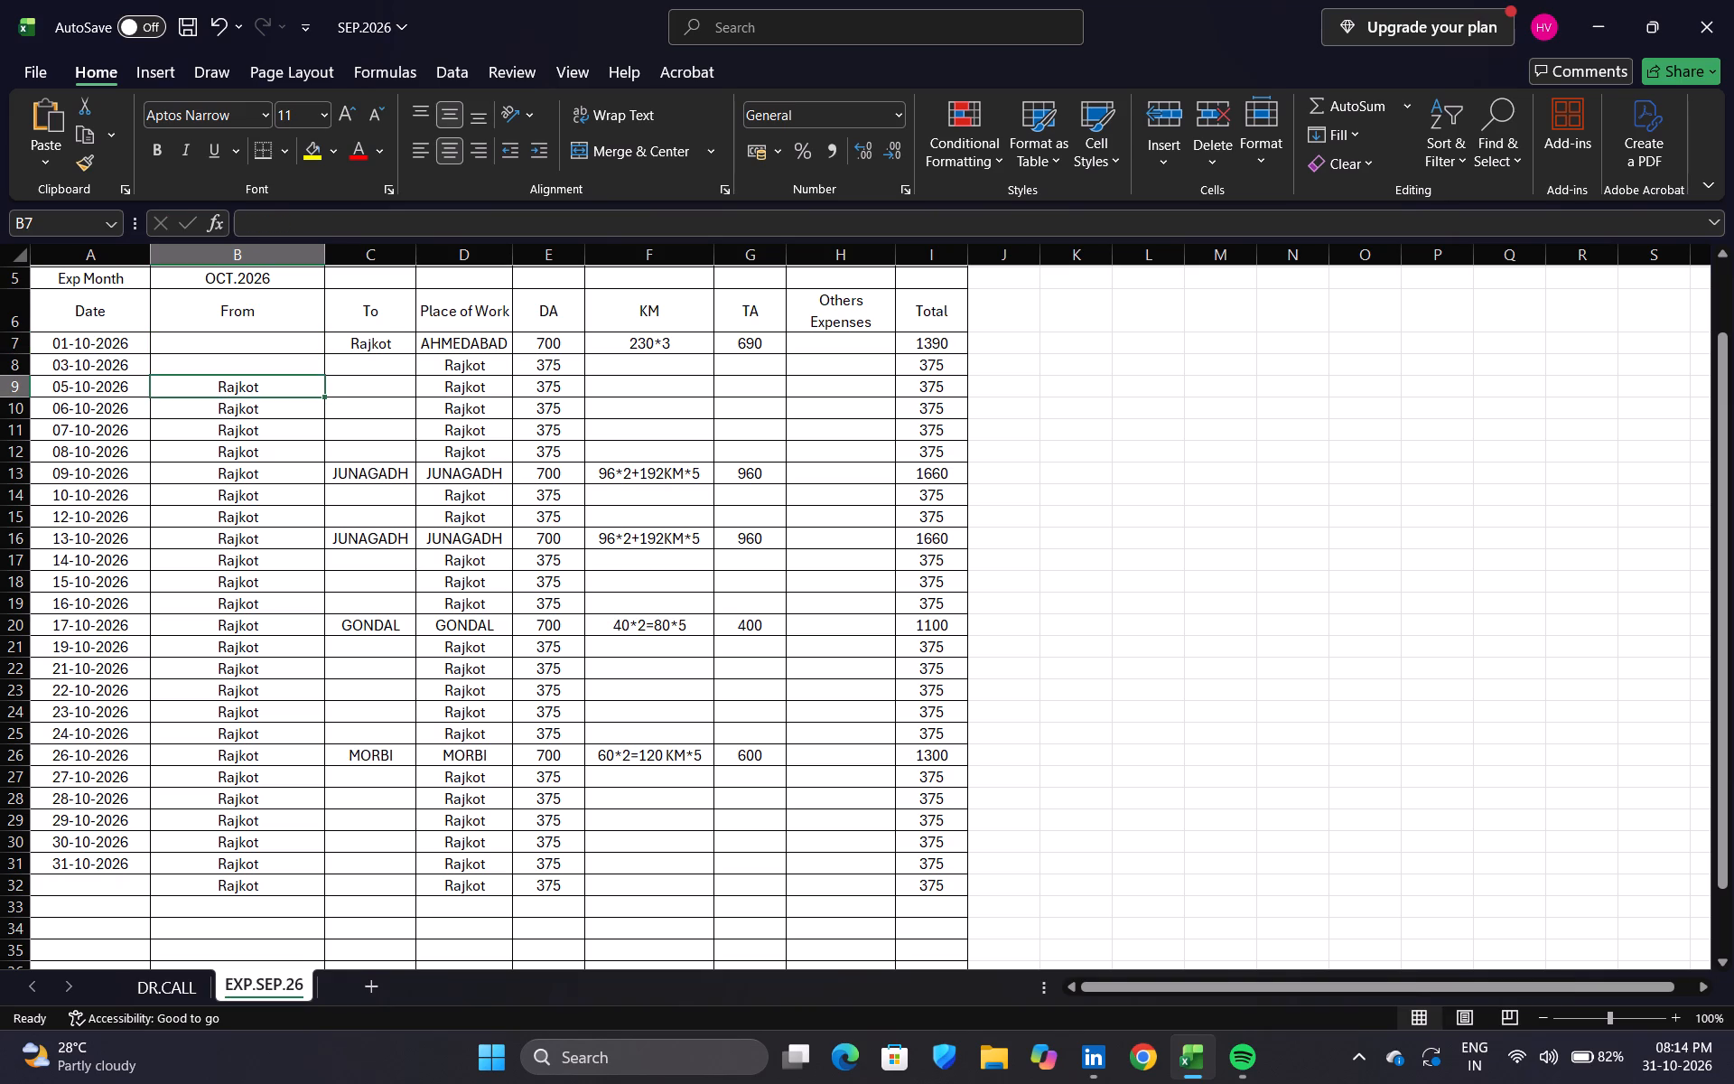
key(BackSpace)
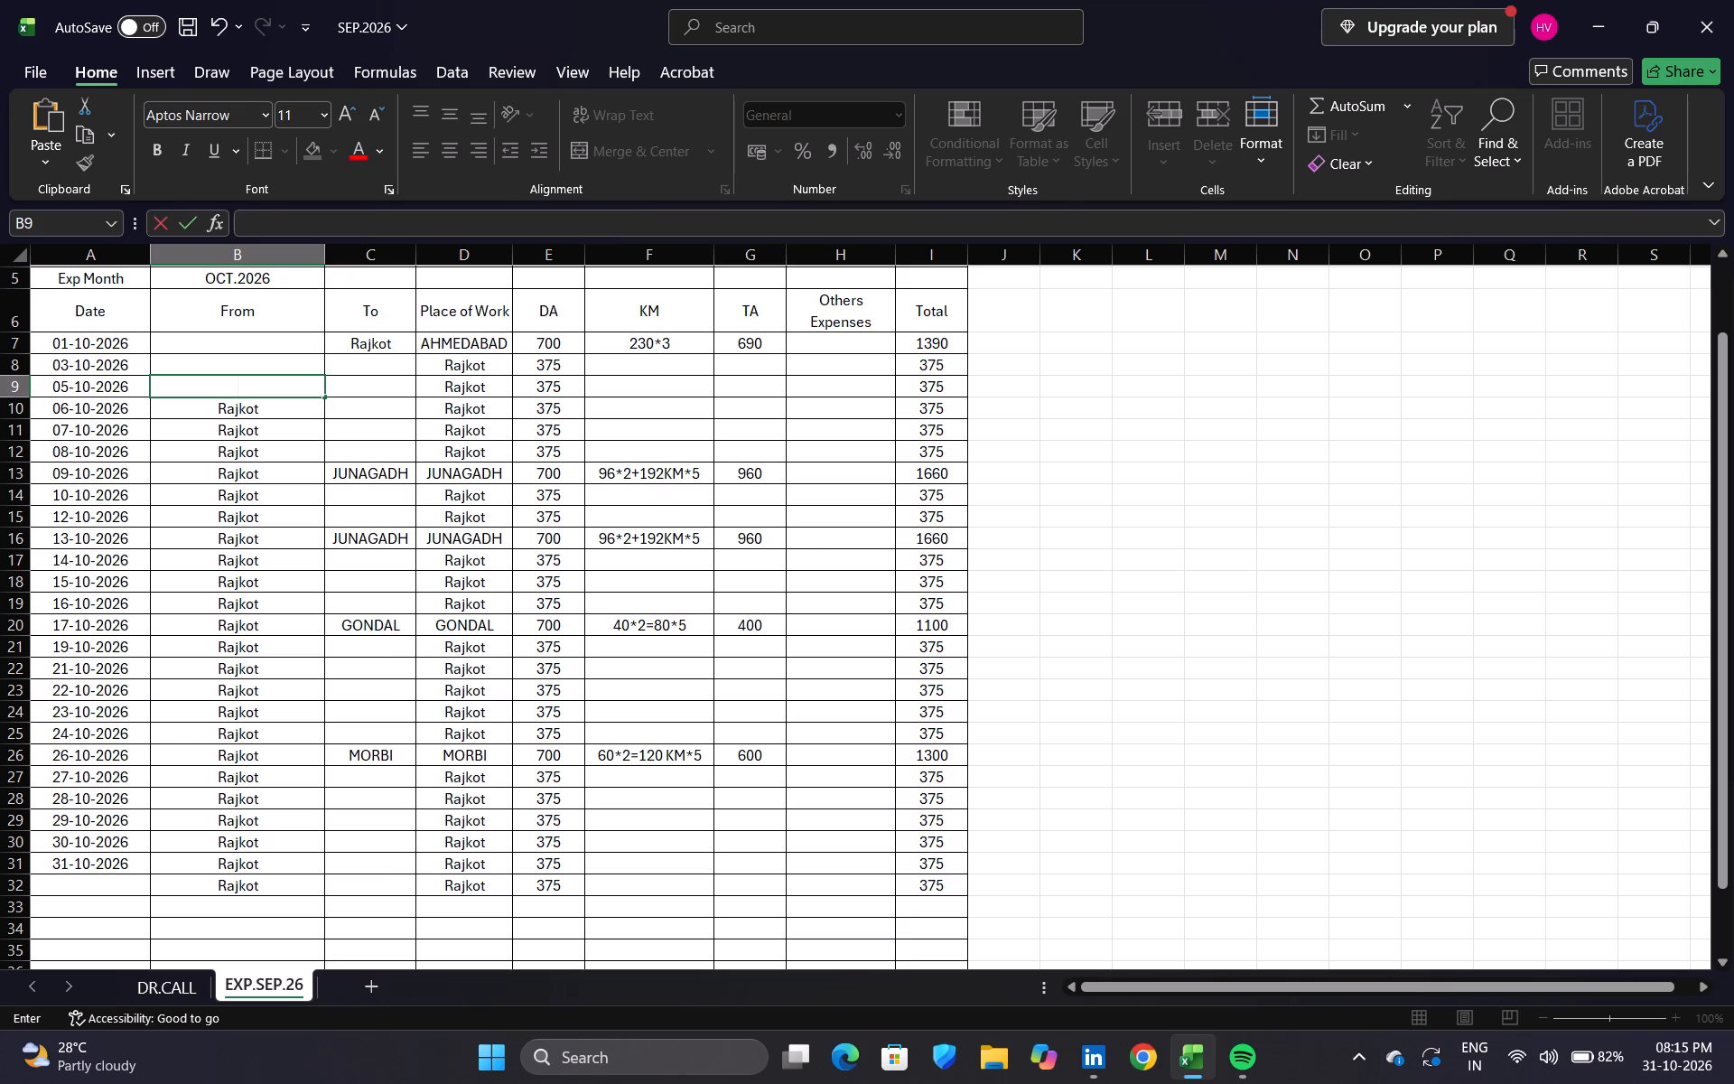
Copy Rajkot from cell B10 into the empty From cell B7 of the 01-10-2026 row.
click(247, 408)
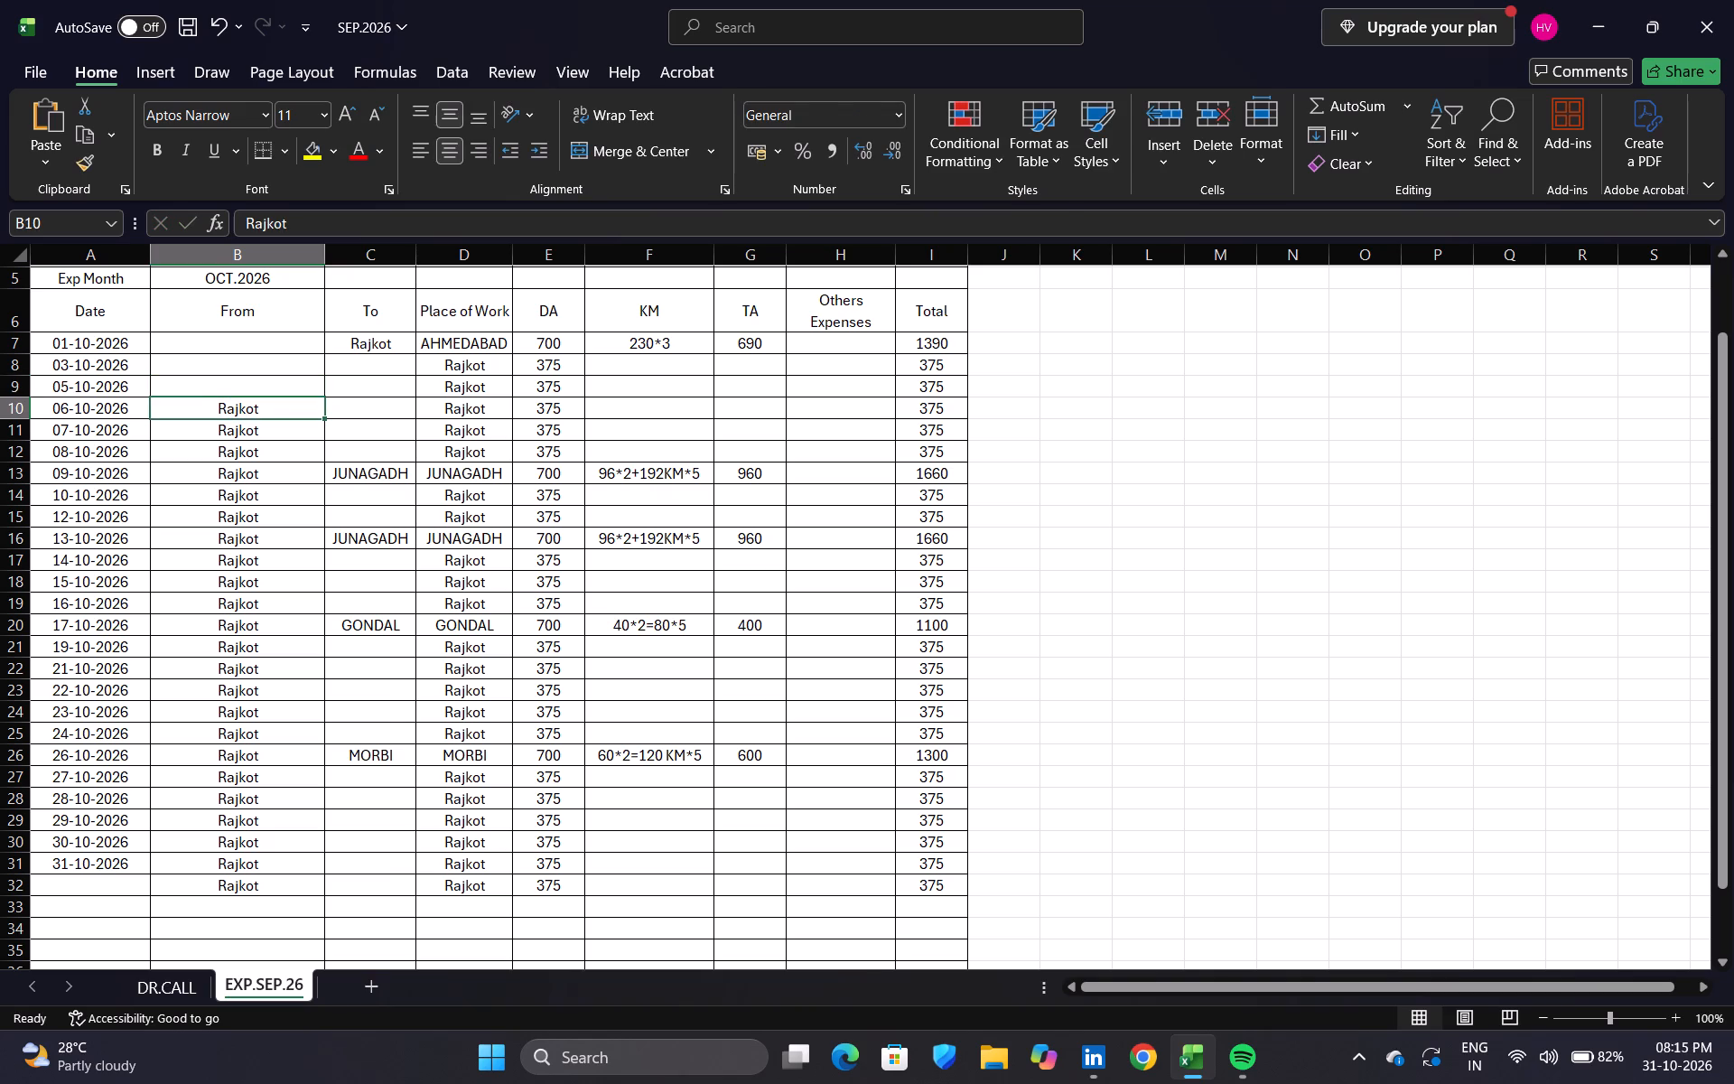
key(ctrl+c)
click(230, 341)
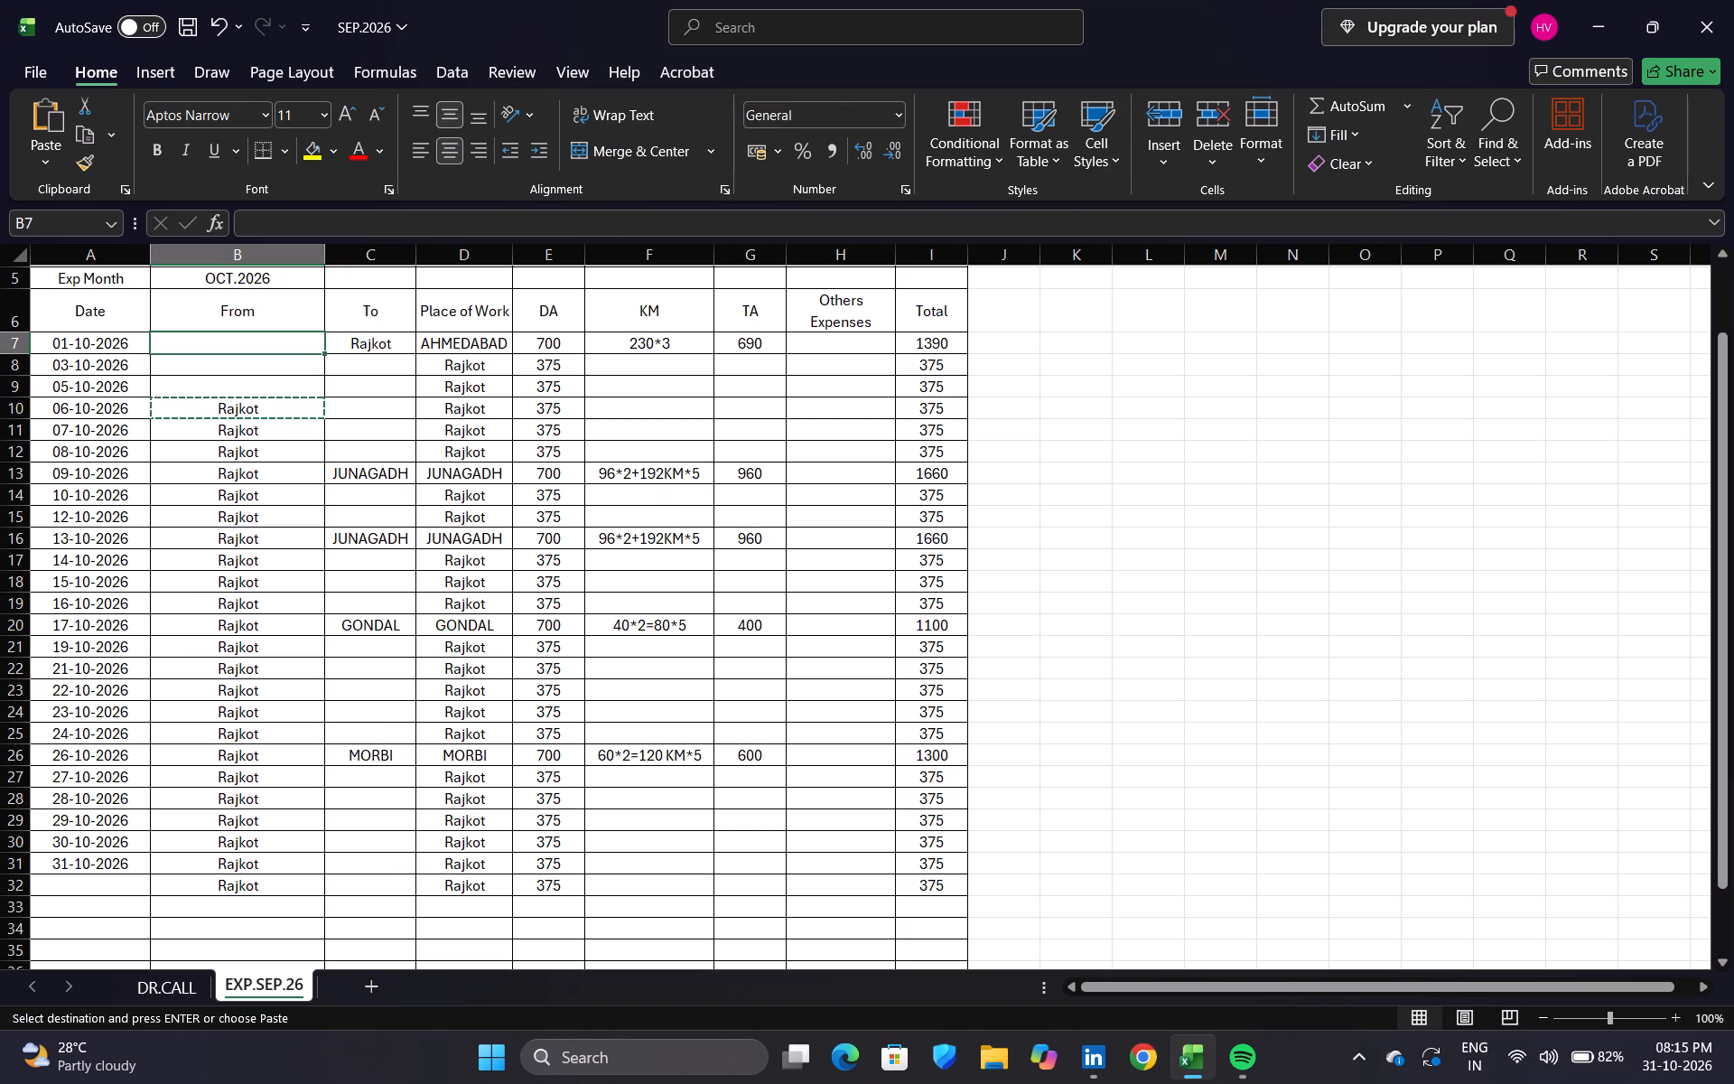
key(ctrl+v)
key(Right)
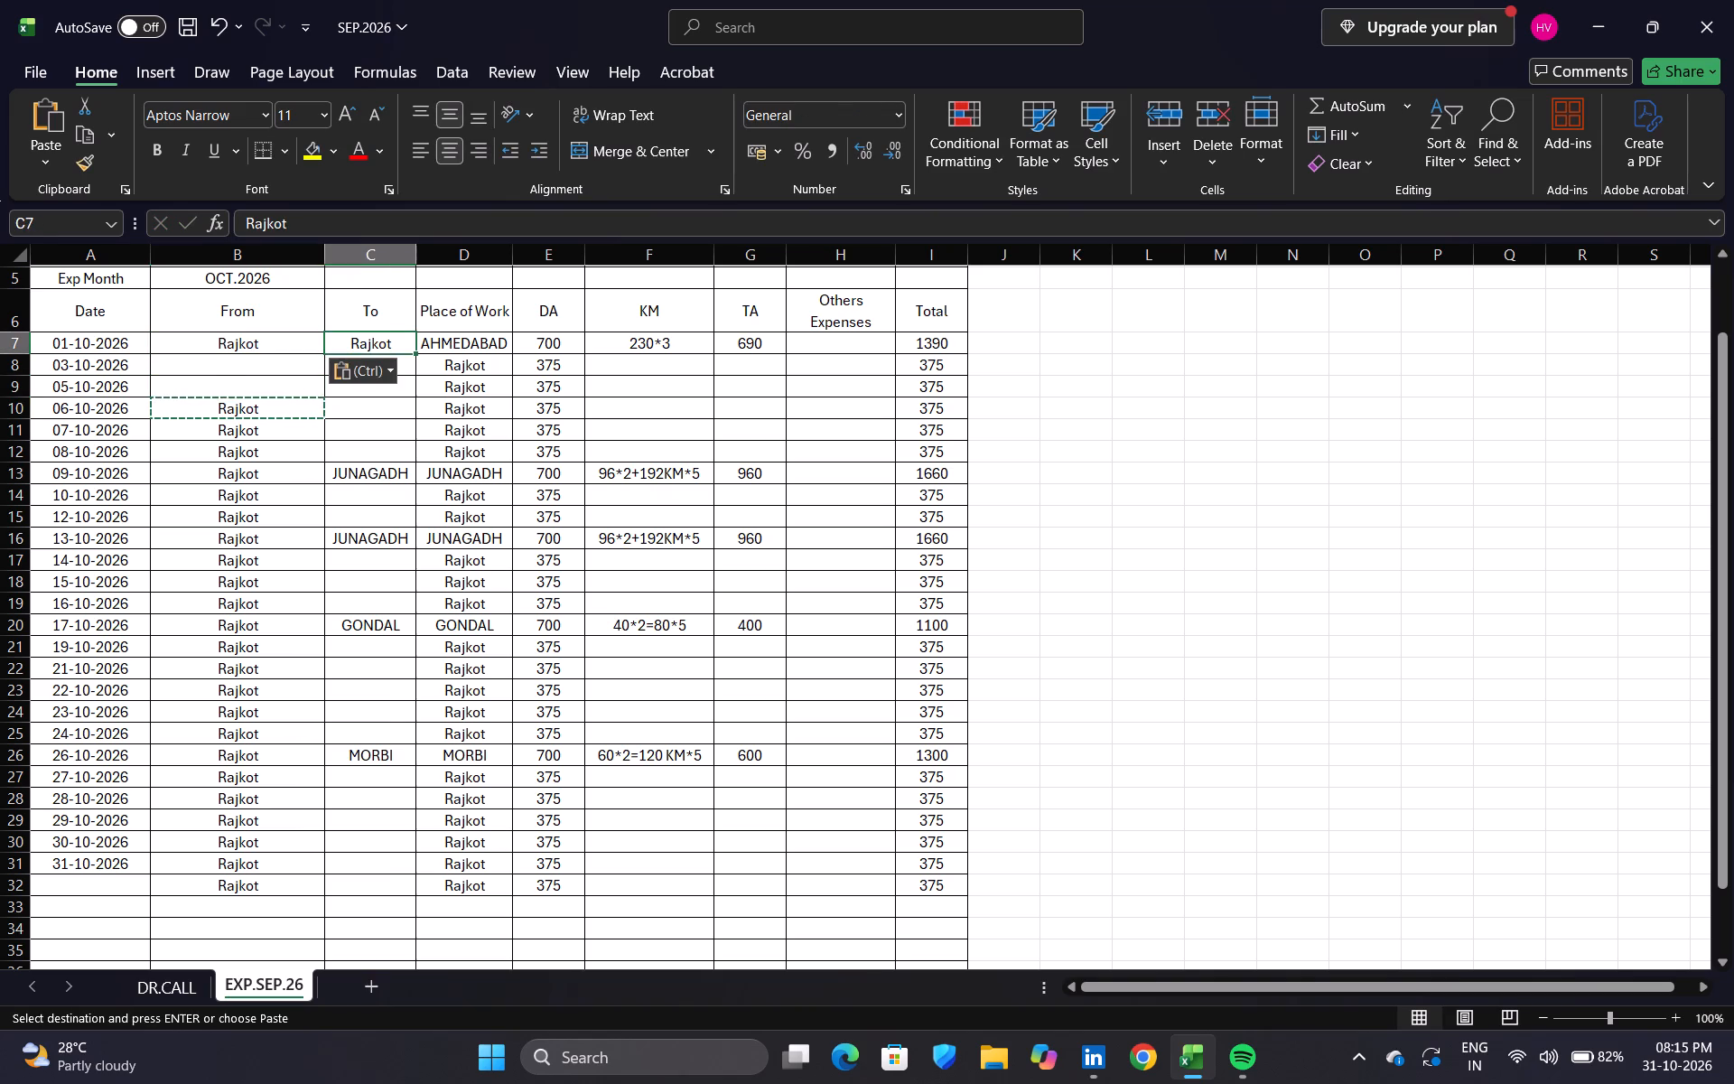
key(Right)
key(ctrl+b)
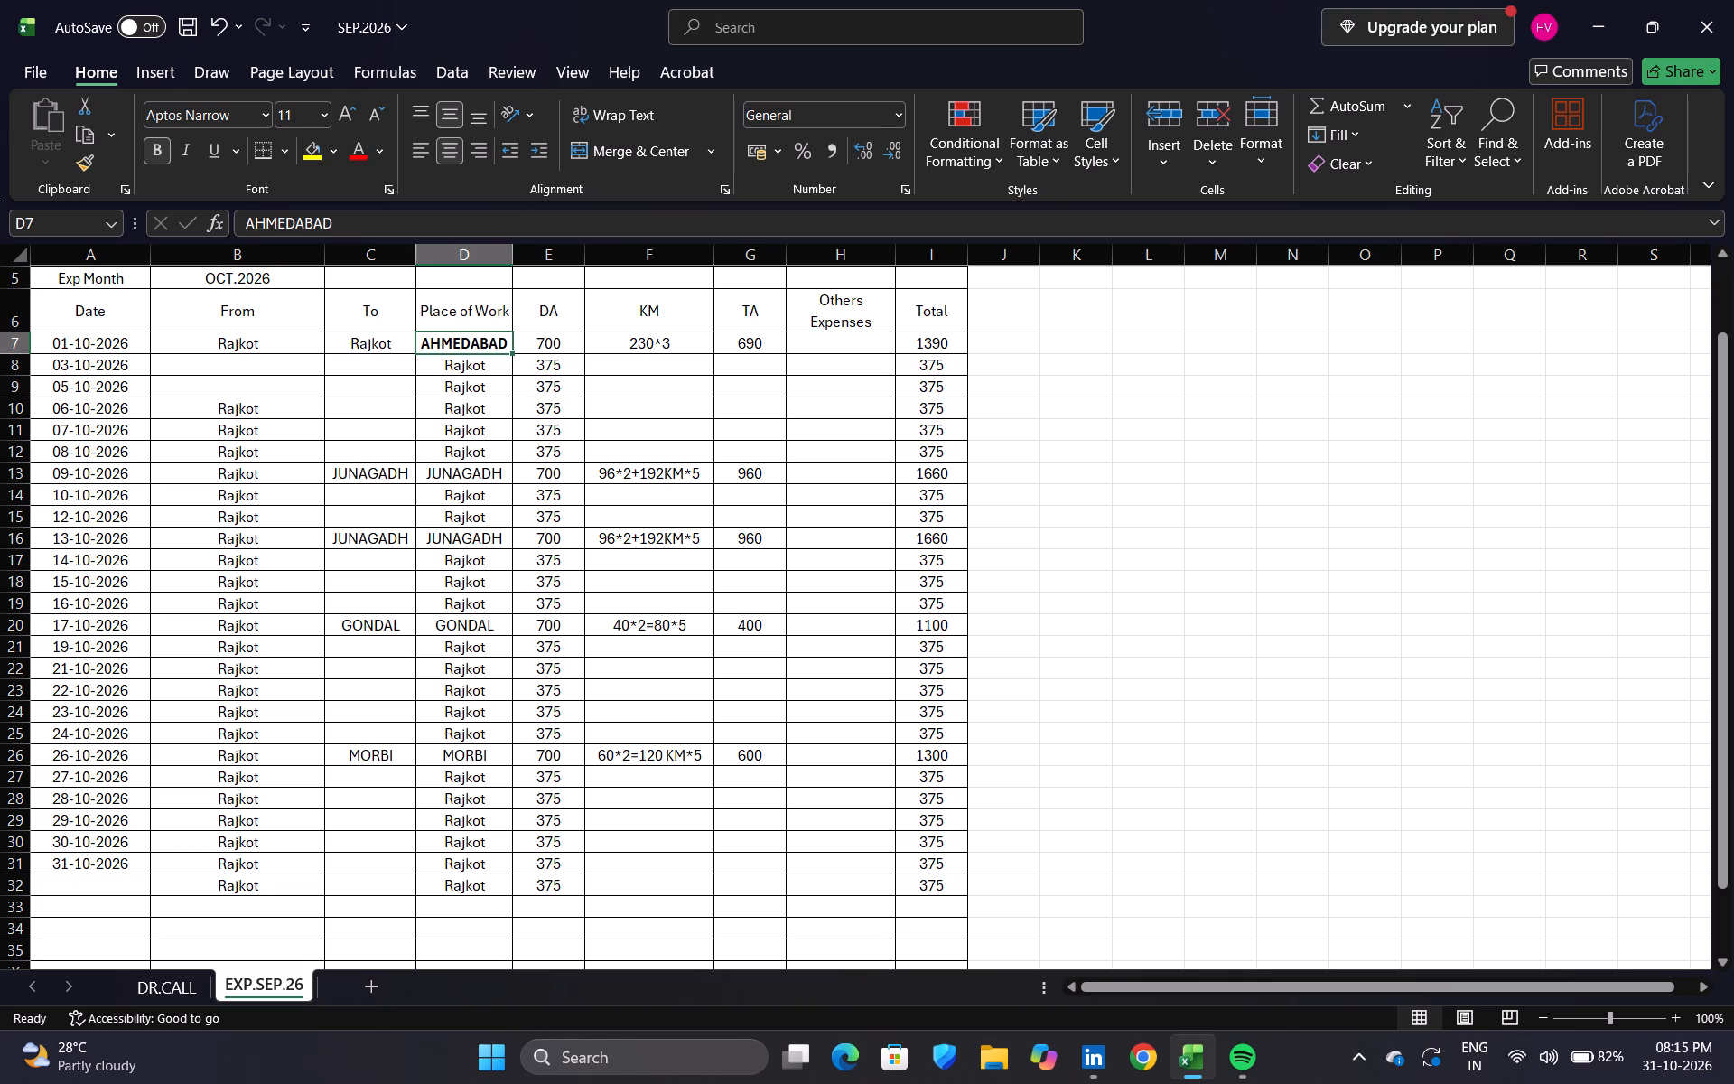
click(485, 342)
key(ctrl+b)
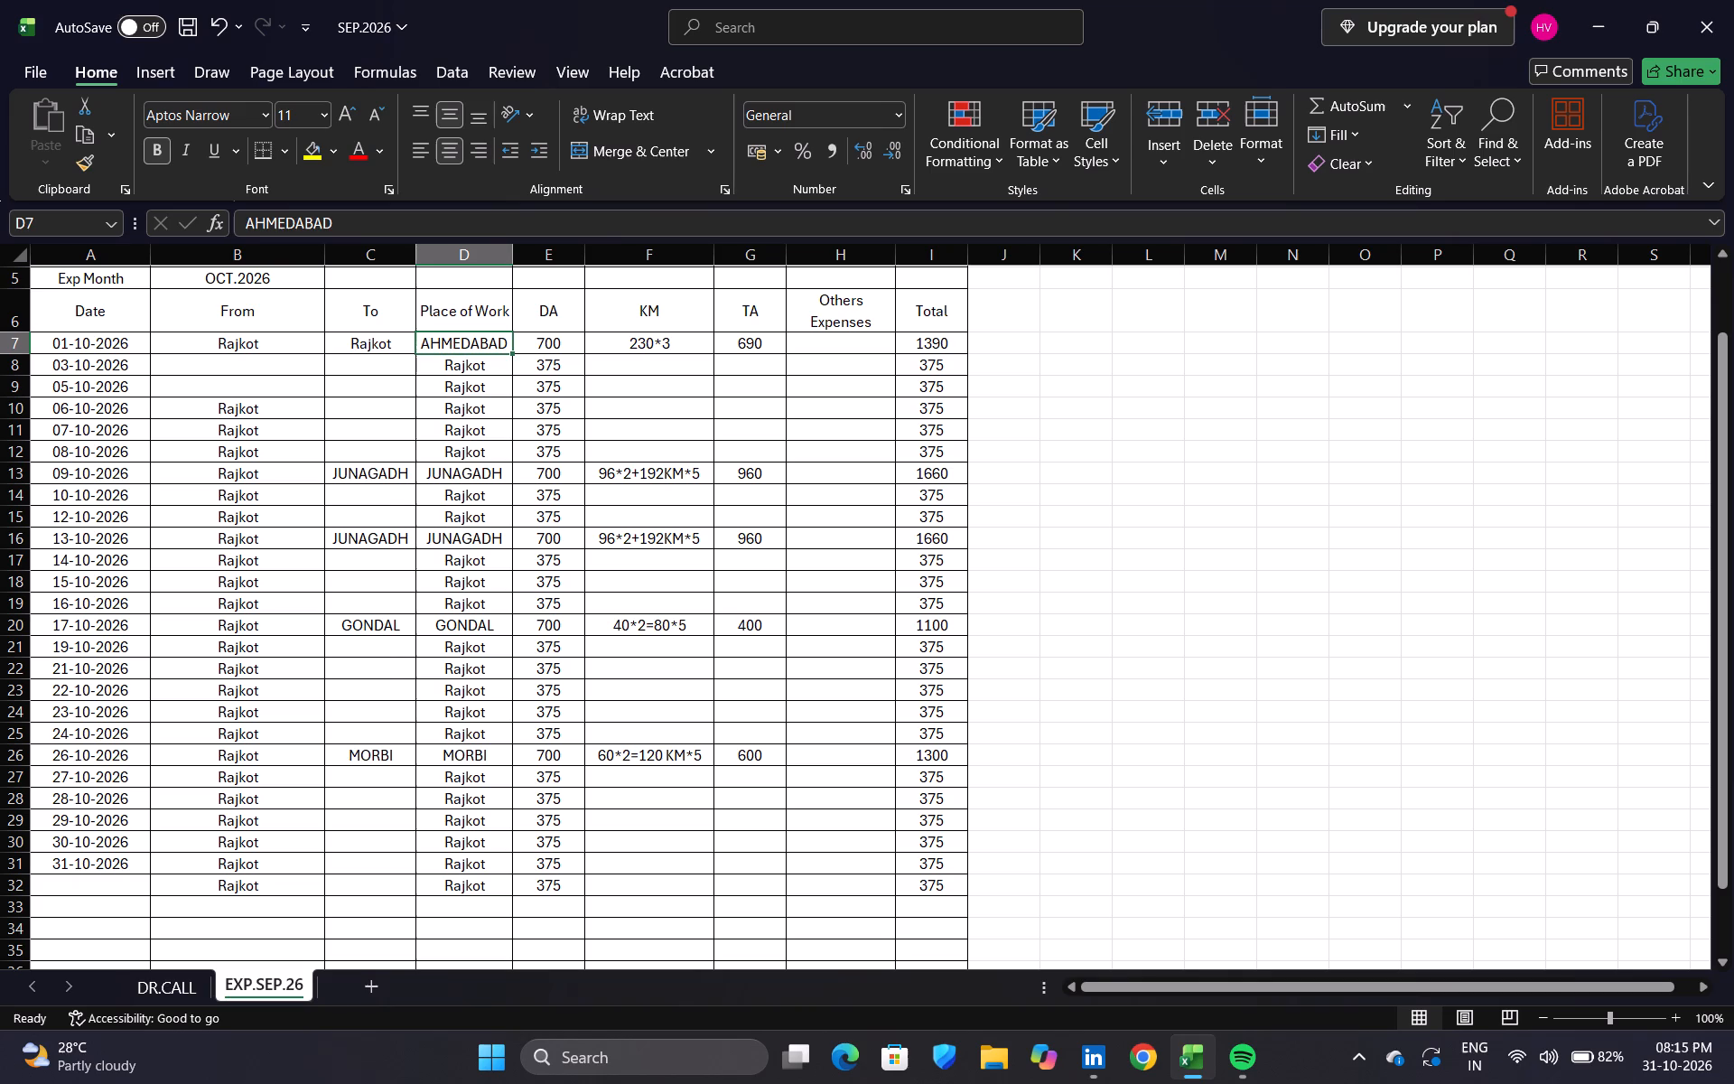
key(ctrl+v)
Replace the Place of Work entry in cell D7 of the 01-10-2026 row with Rajkot.
triple_click(488, 342)
key(Right)
key(Right)
key(BackSpace)
key(BackSpace)
key(BackSpace)
key(BackSpace)
key(BackSpace)
key(BackSpace)
key(BackSpace)
key(BackSpace)
key(BackSpace)
key(BackSpace)
key(BackSpace)
key(BackSpace)
key(BackSpace)
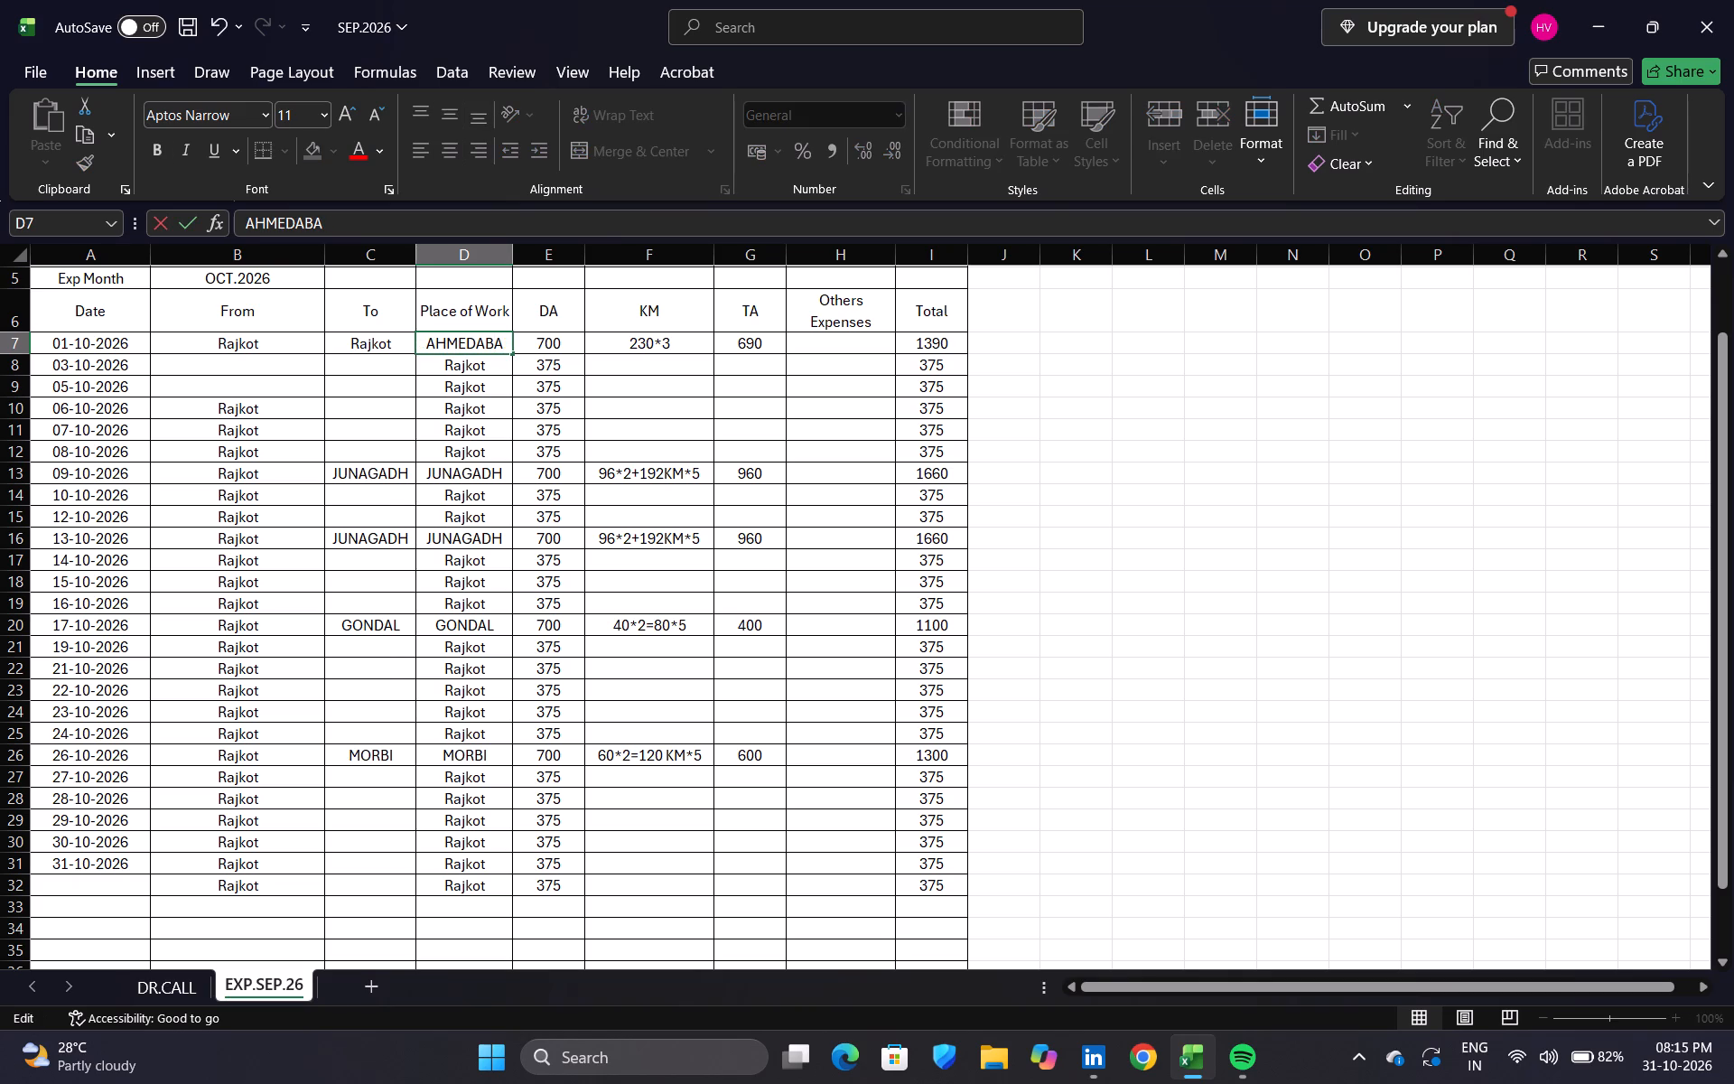
text(Ra)
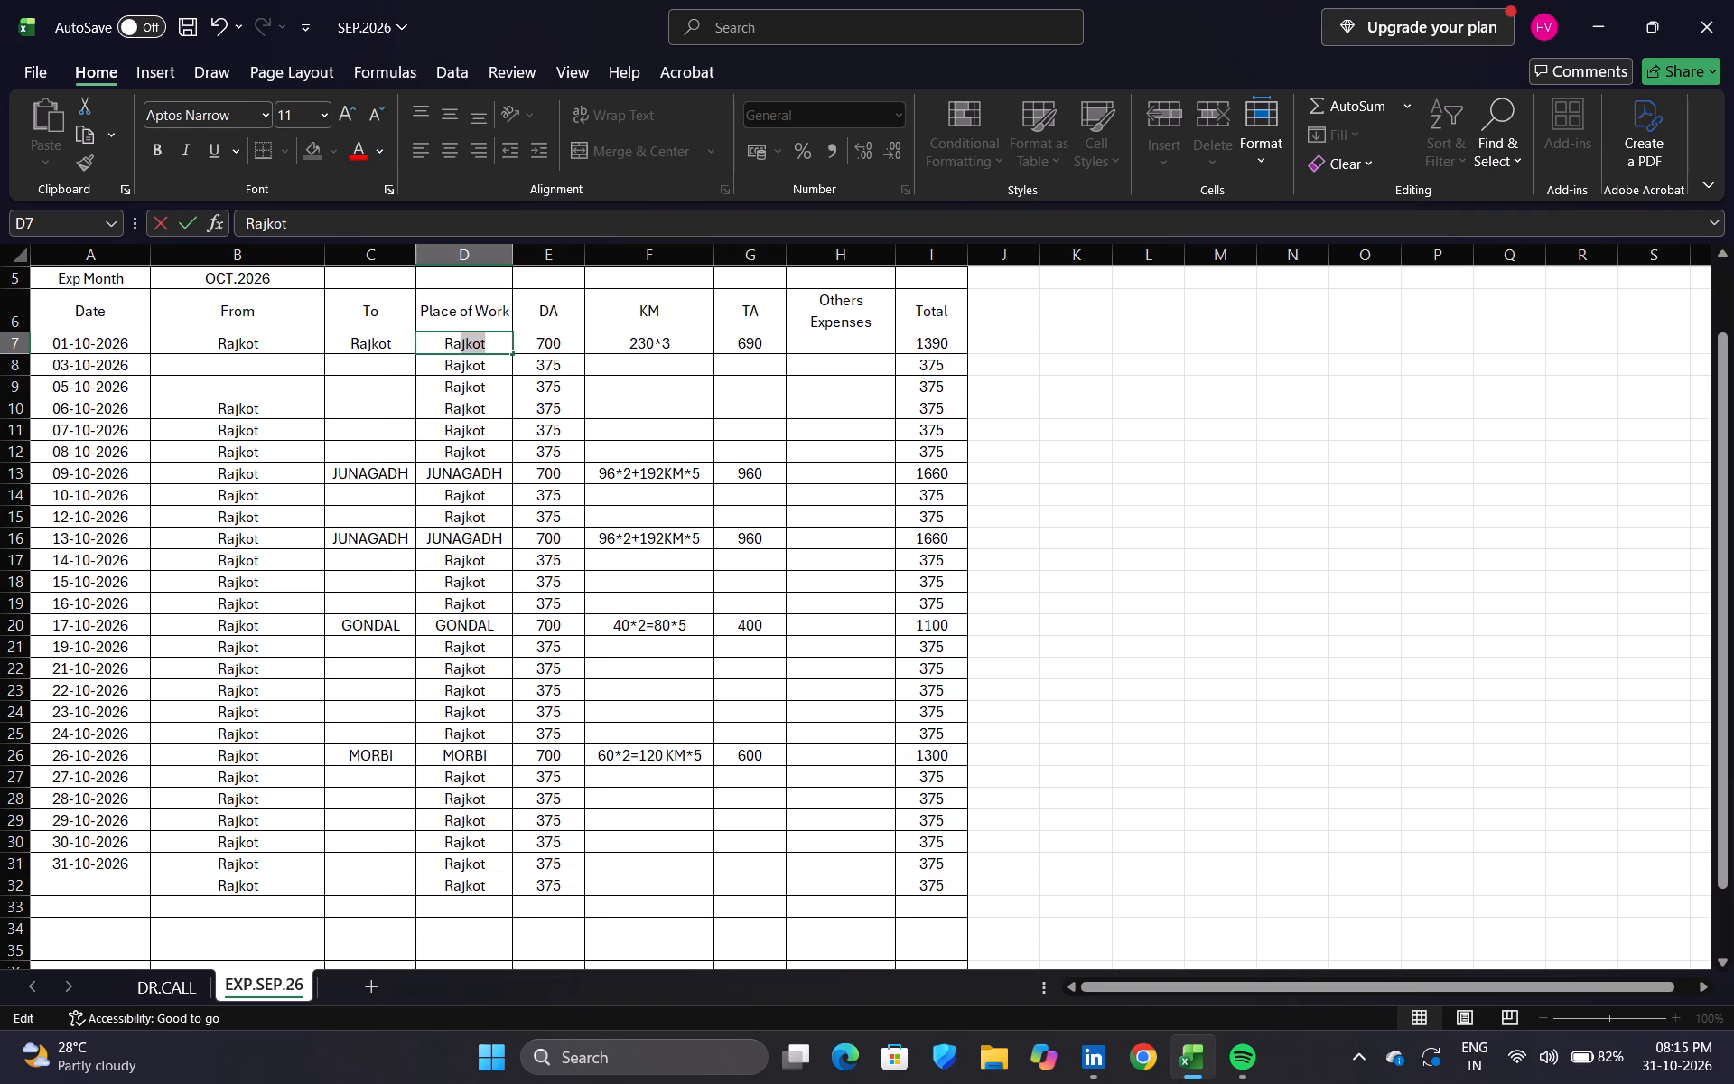
key(Tab)
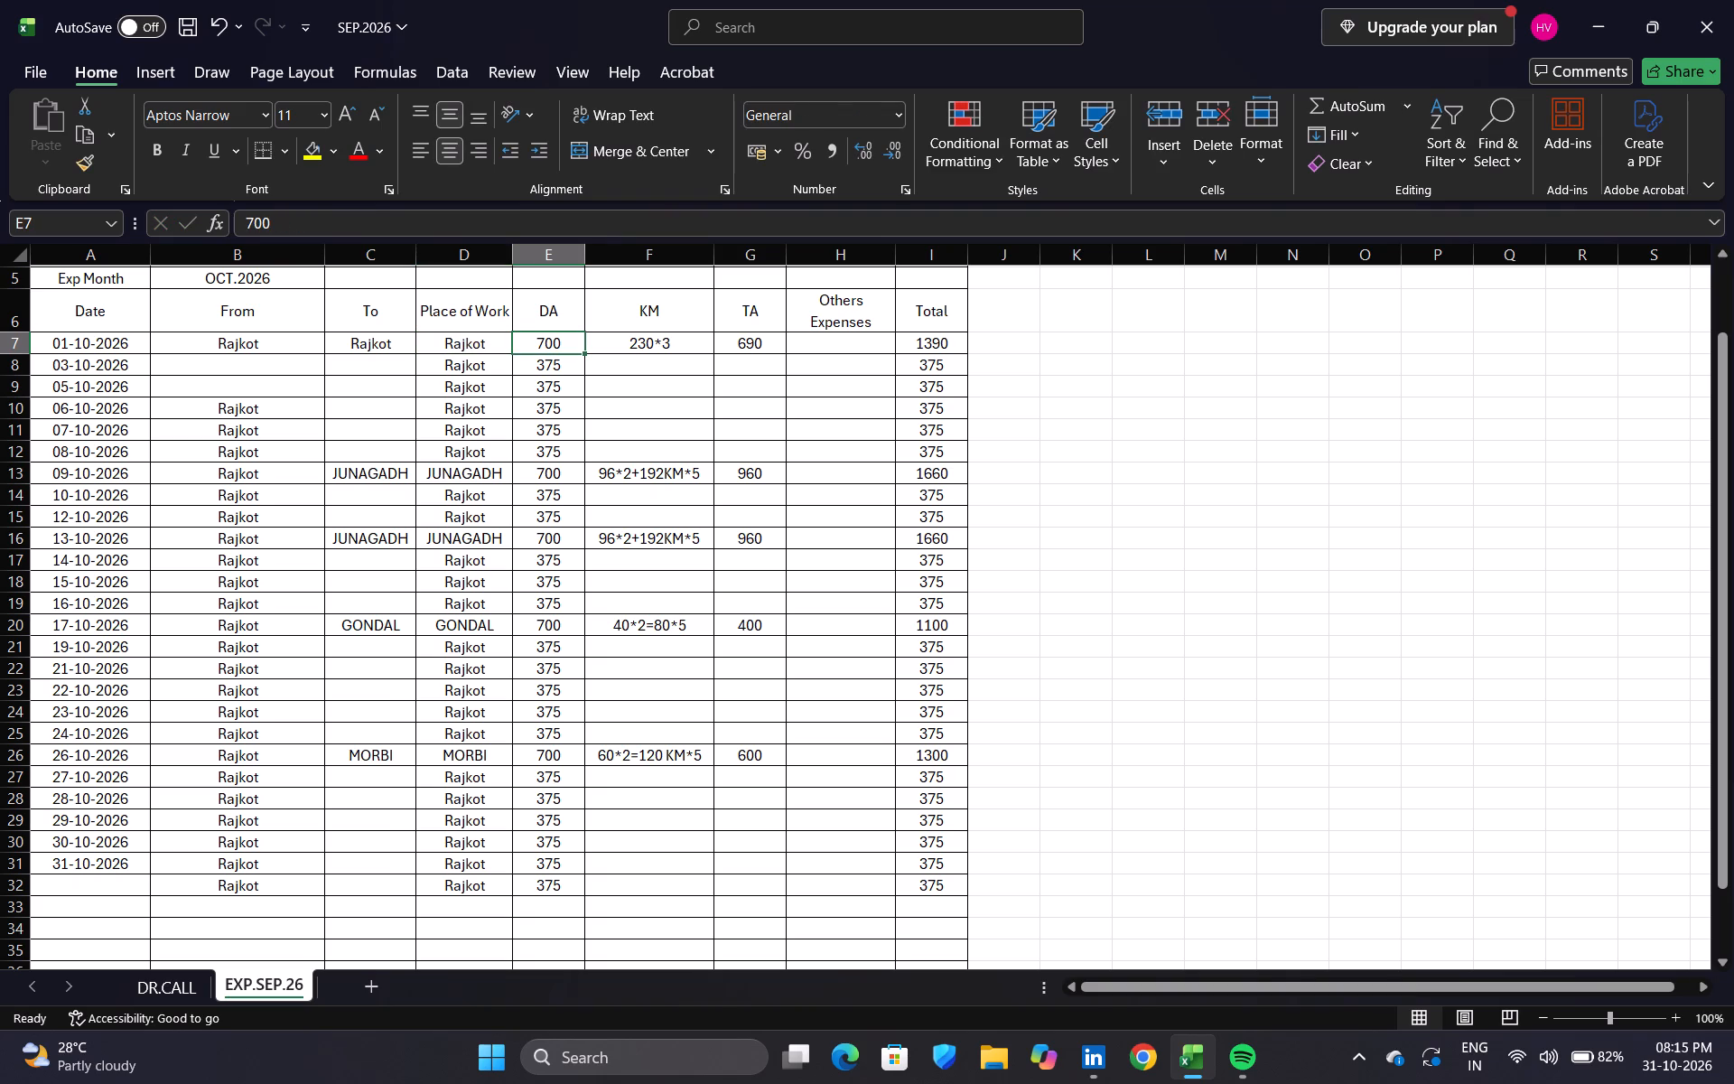
Copy Rajkot from cell B7 into the From cell B8 of the 03-10-2026 row.
click(238, 378)
click(240, 346)
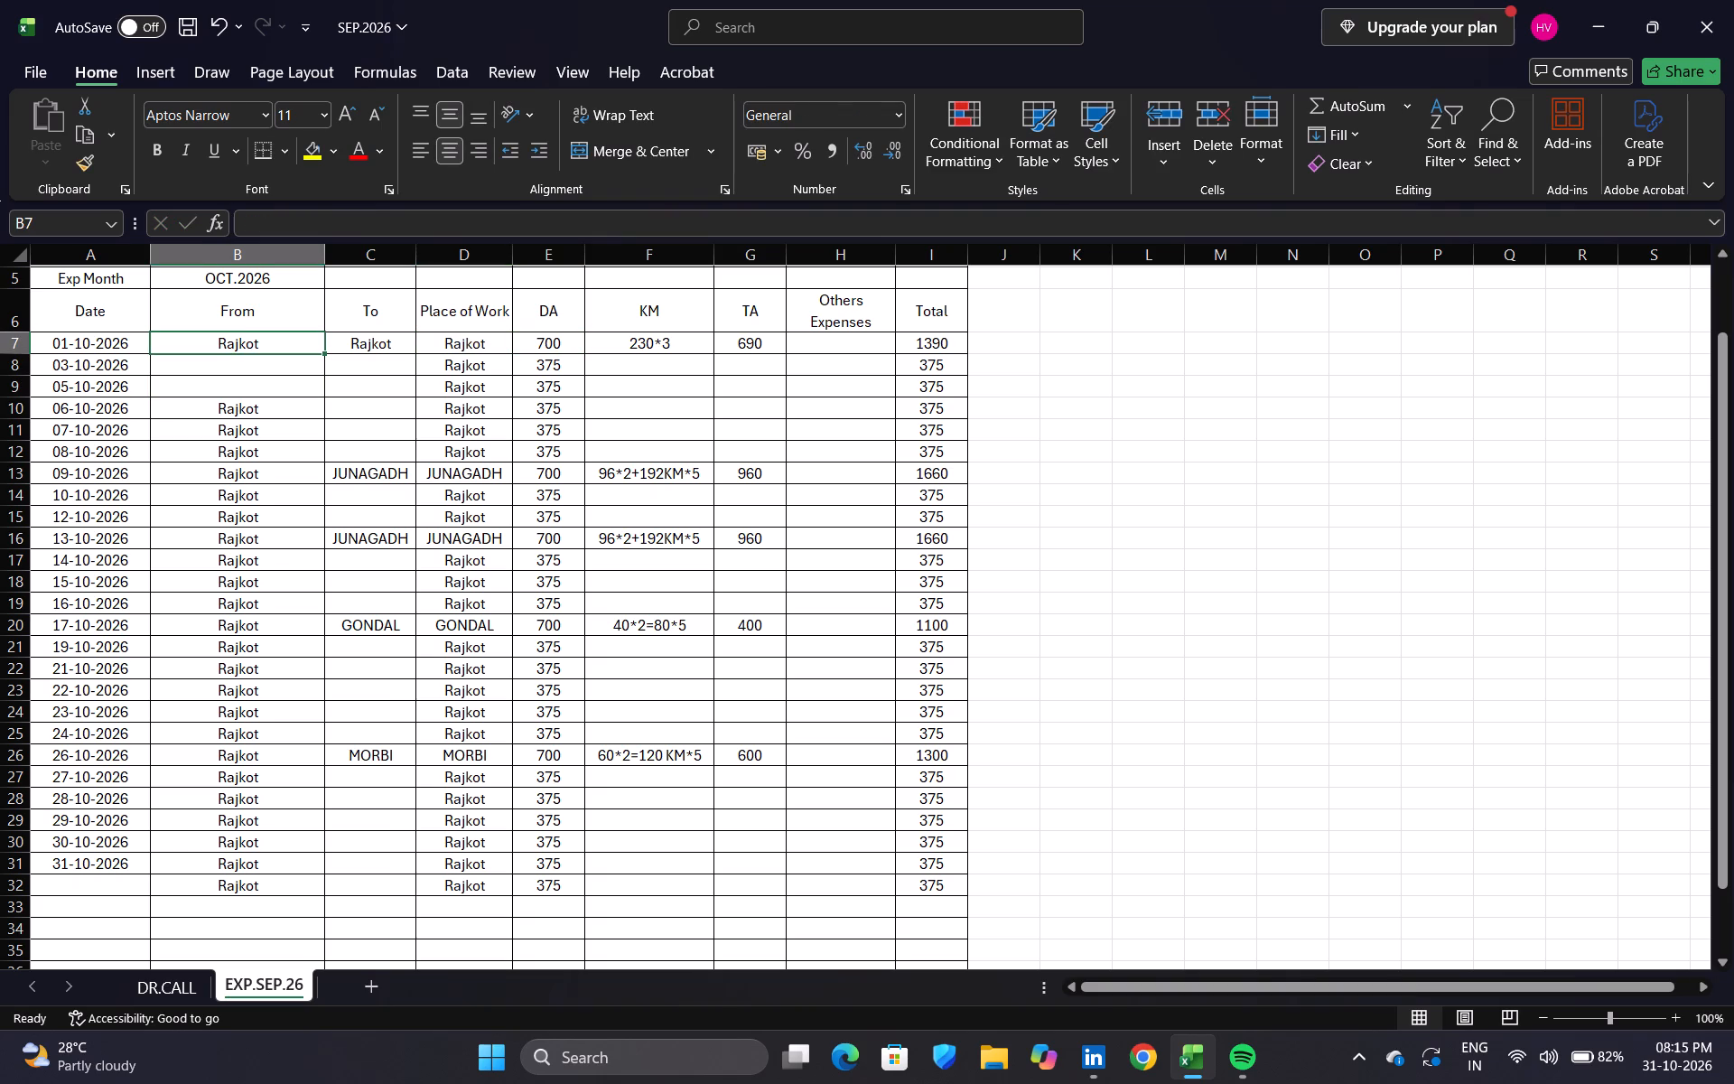
key(ctrl+c)
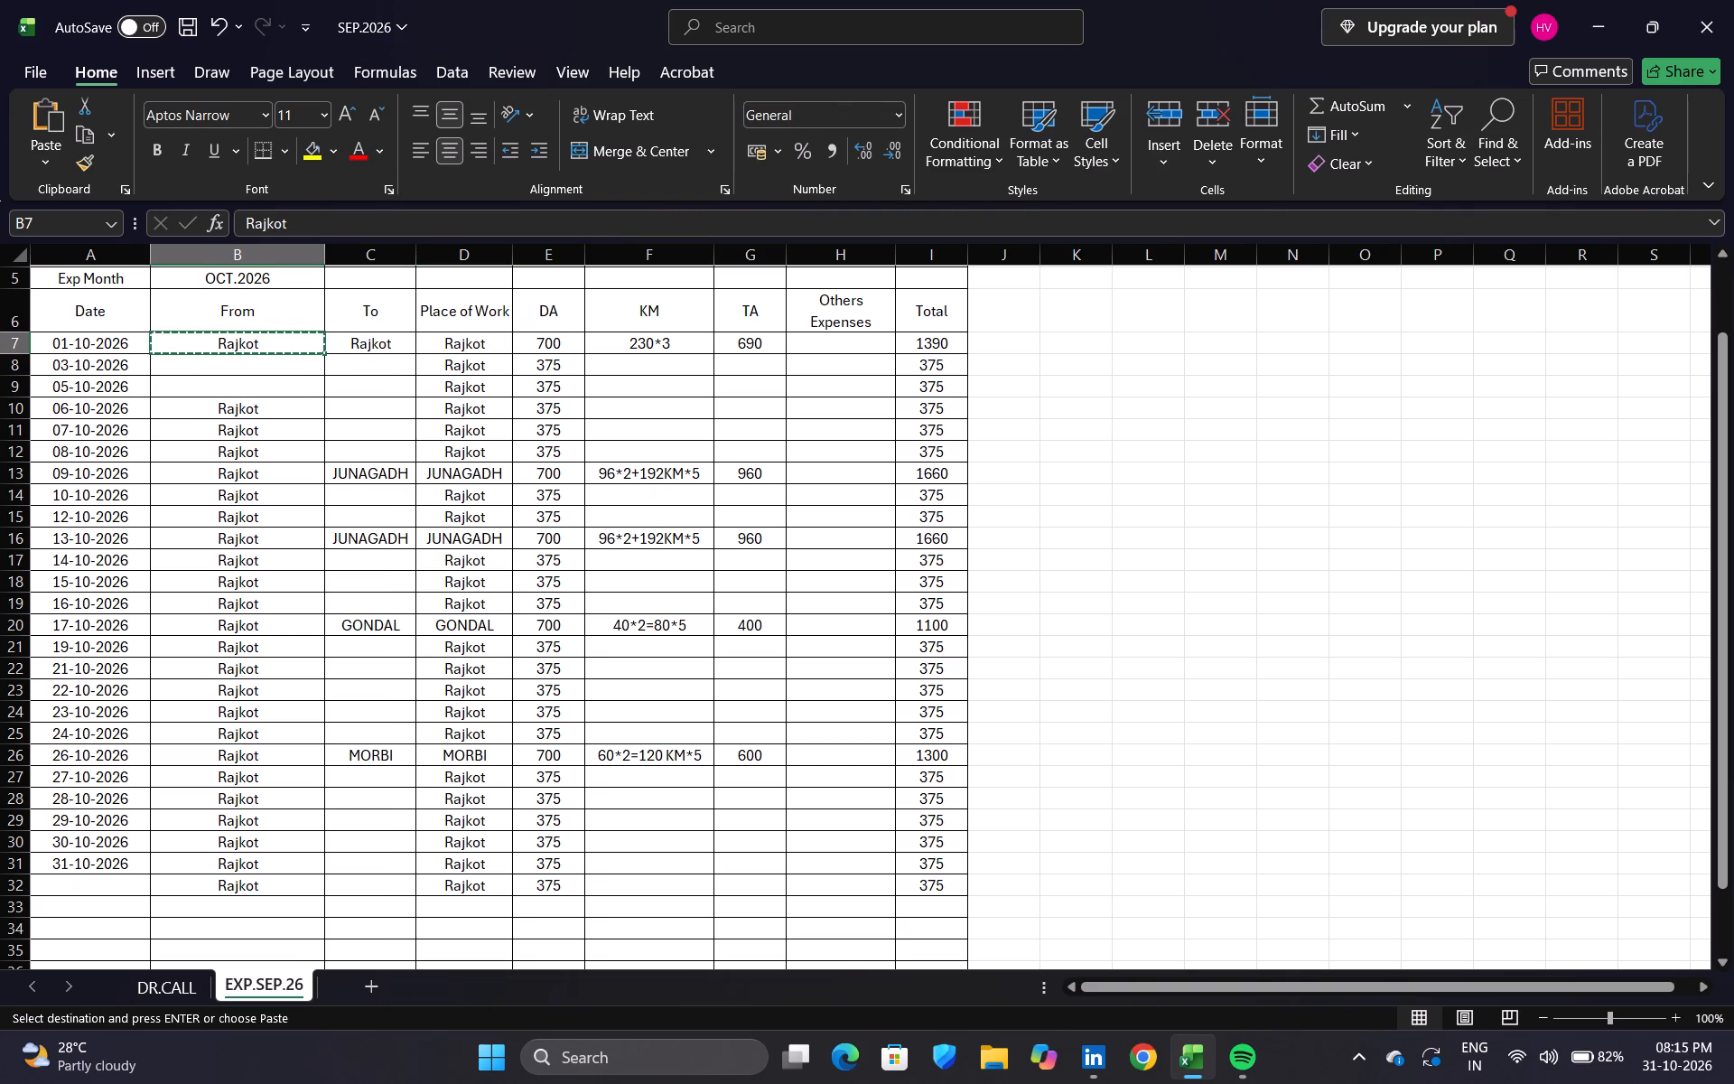
click(240, 369)
key(ctrl+v)
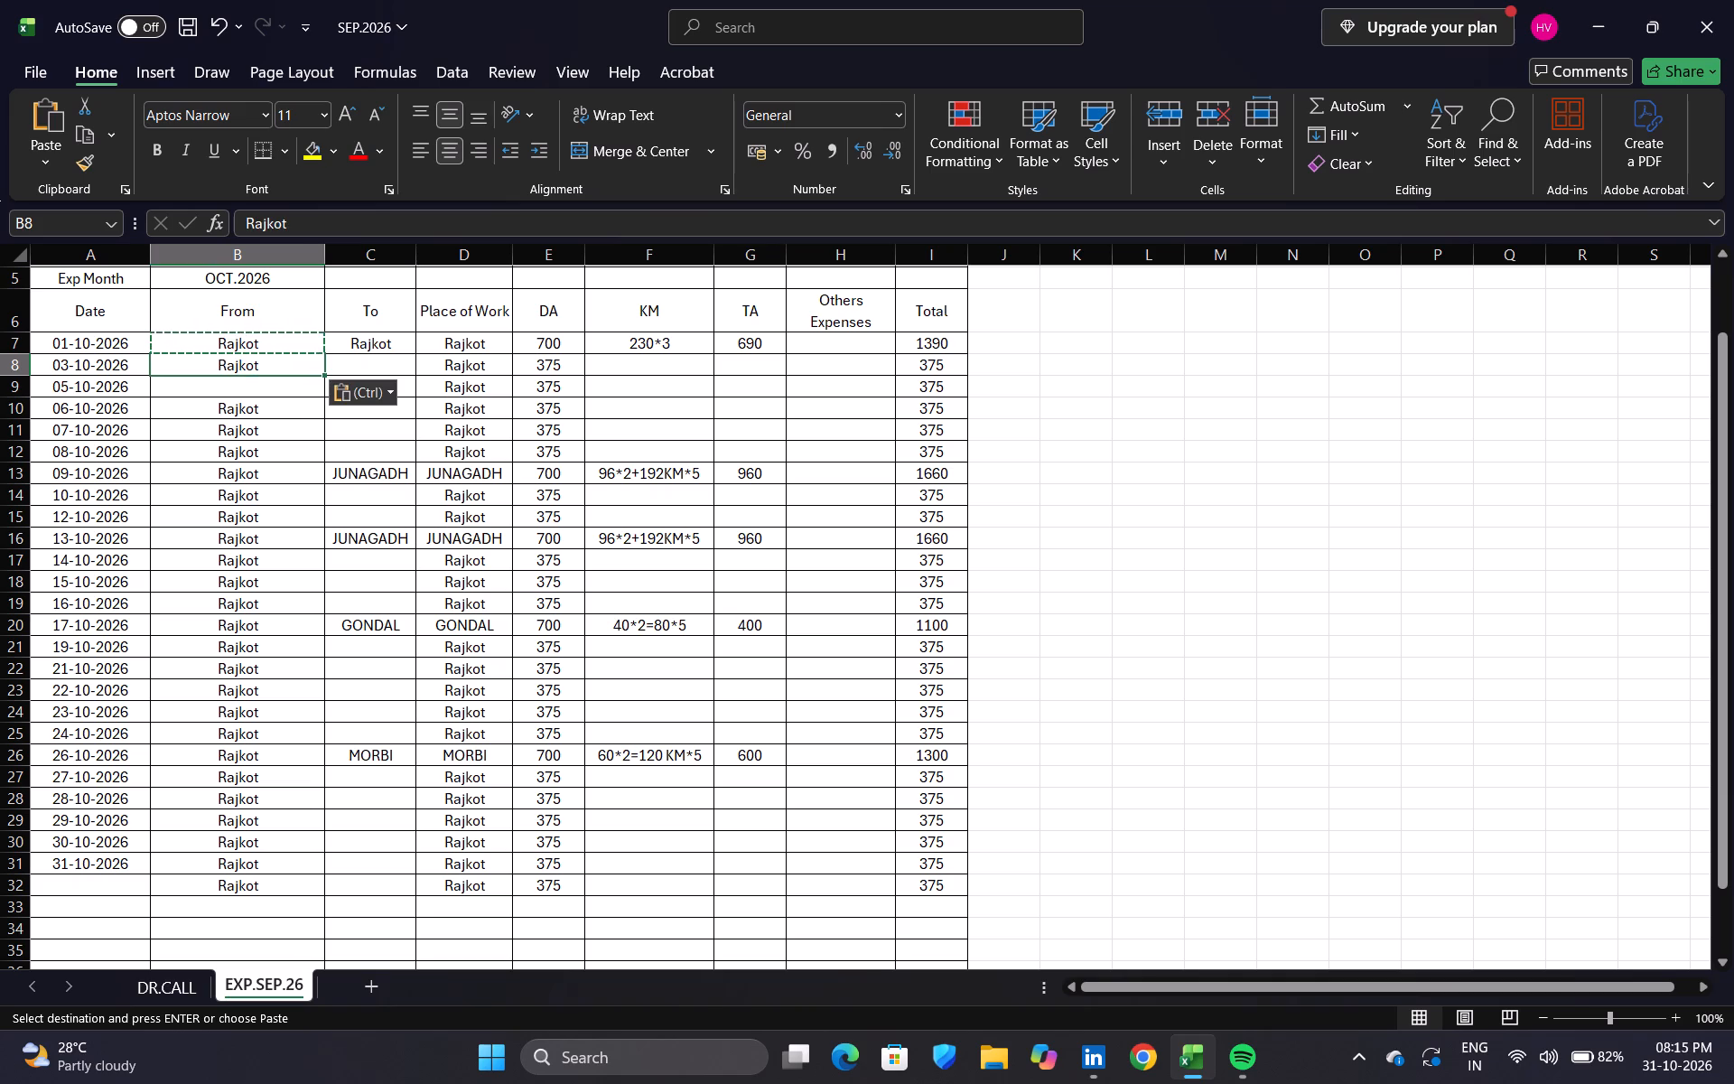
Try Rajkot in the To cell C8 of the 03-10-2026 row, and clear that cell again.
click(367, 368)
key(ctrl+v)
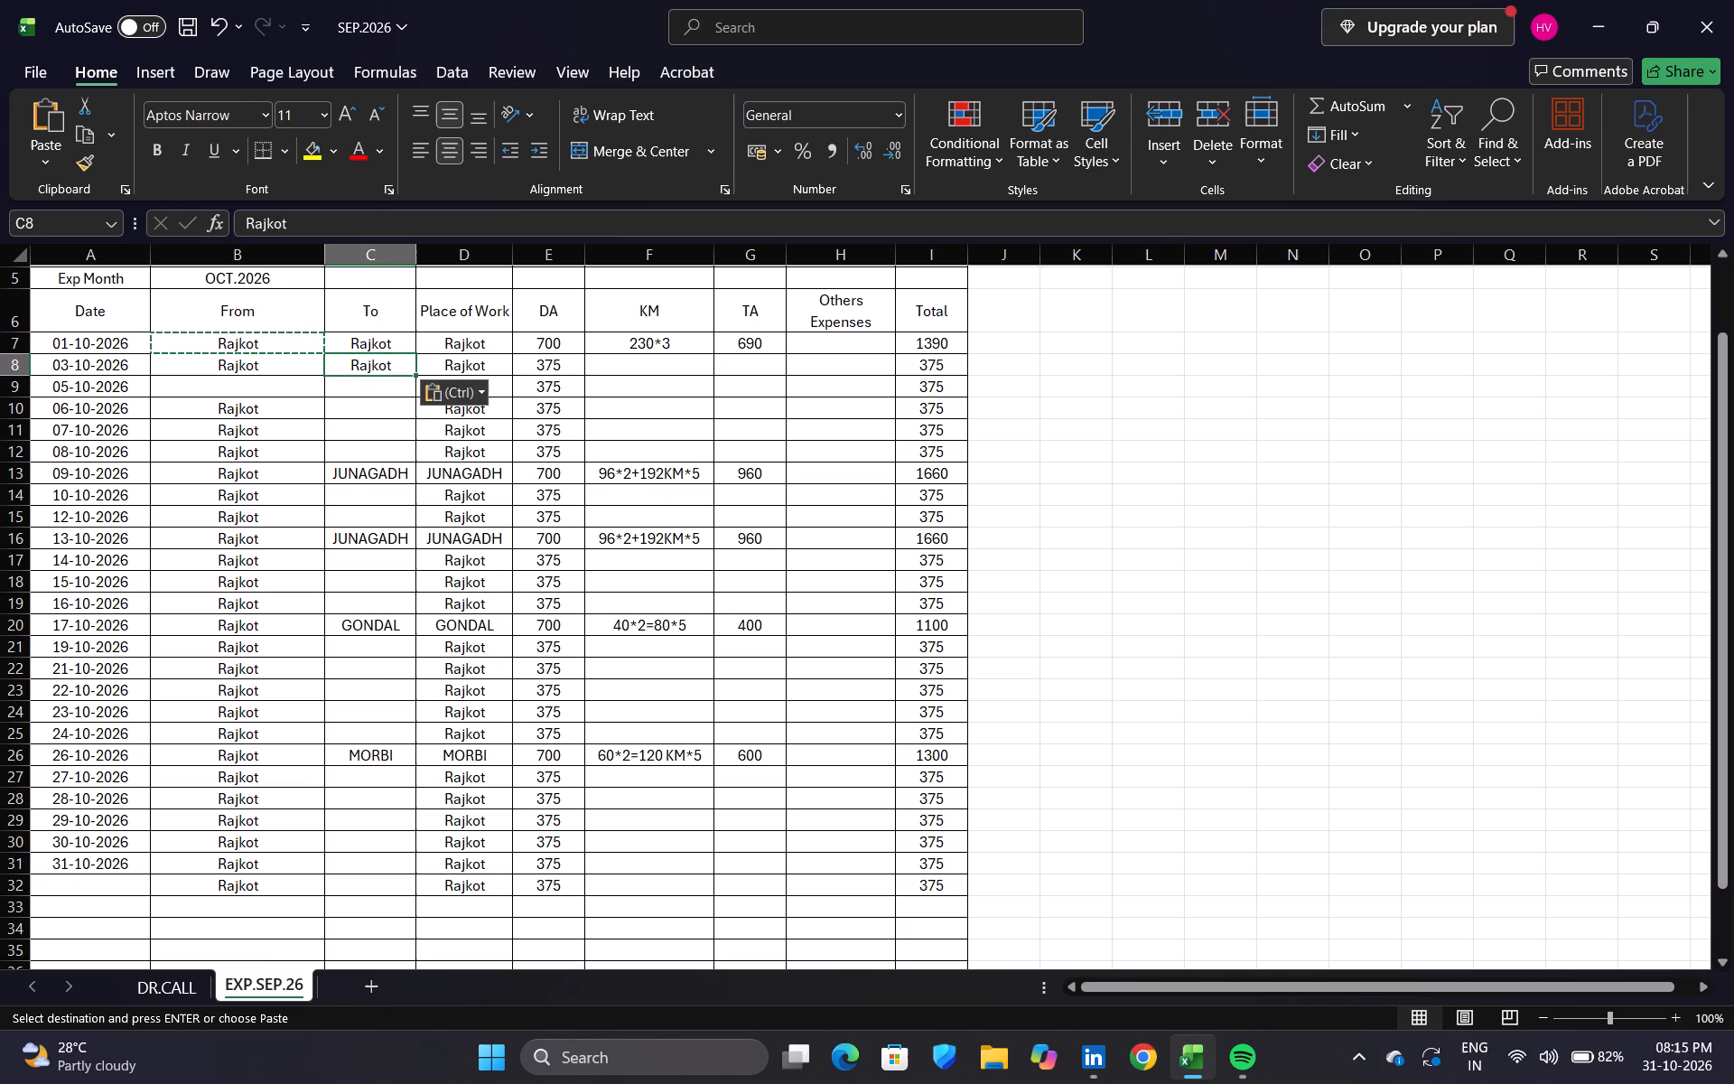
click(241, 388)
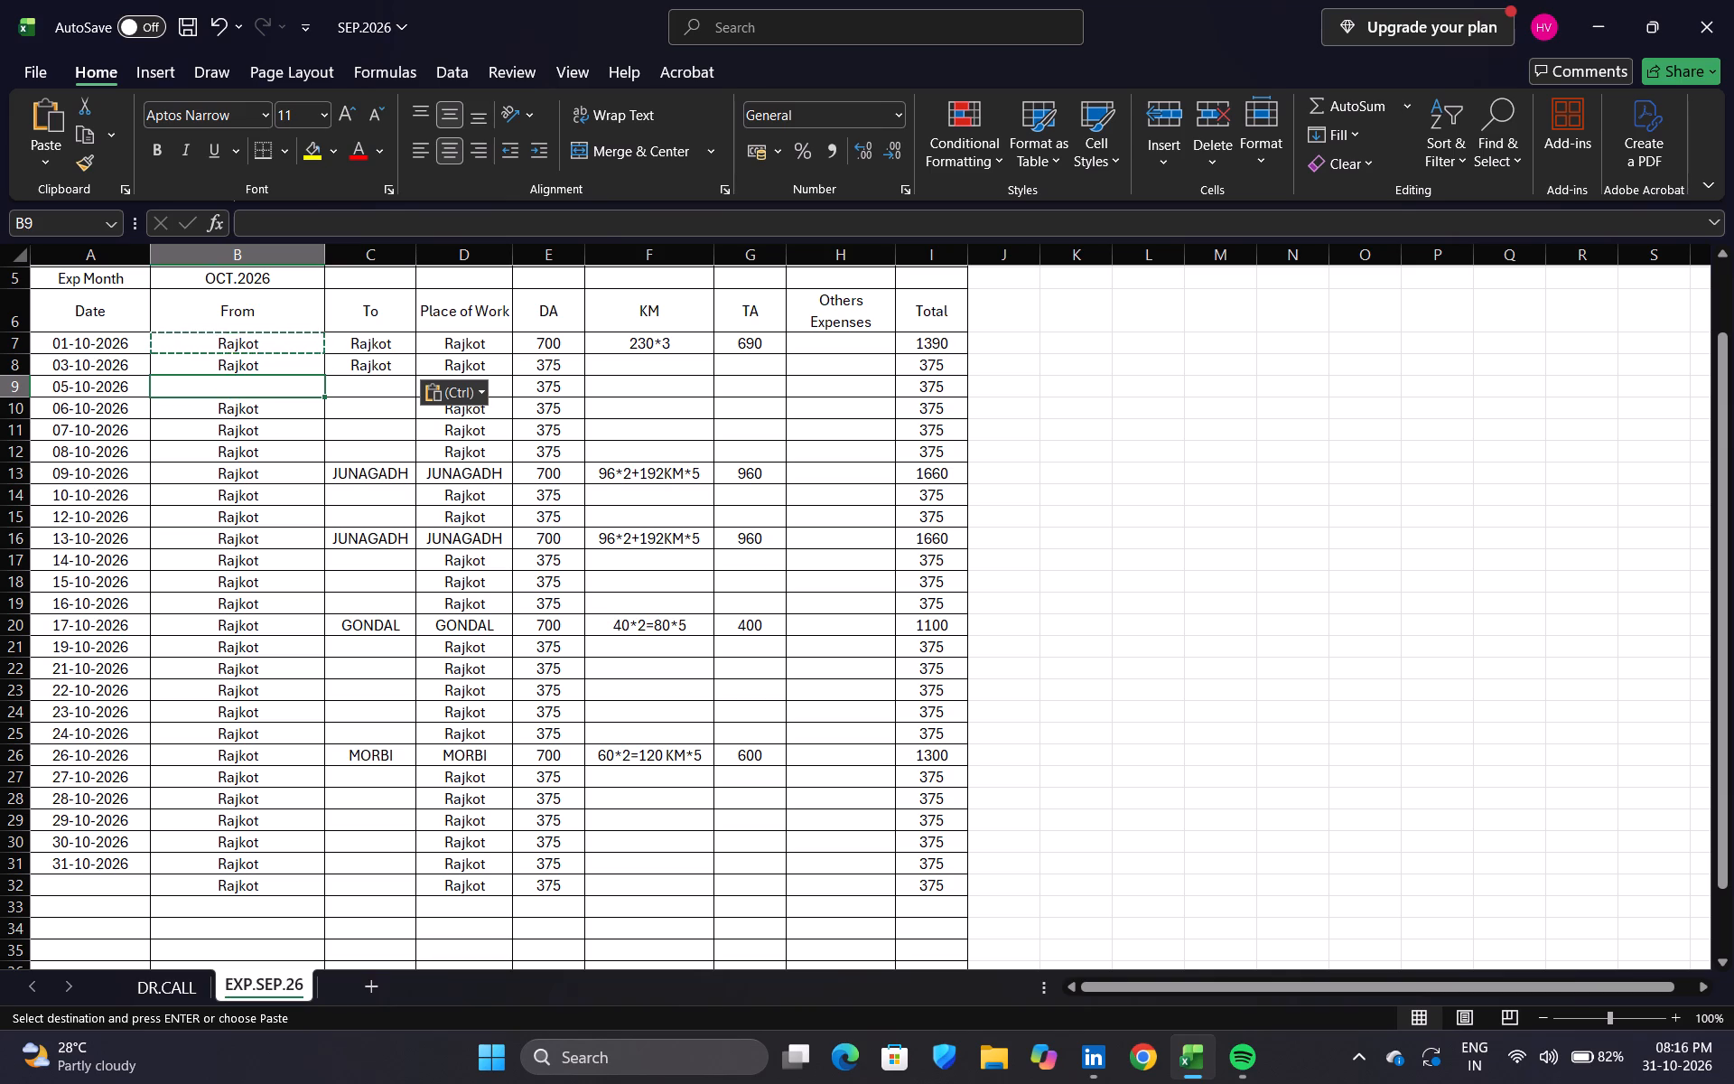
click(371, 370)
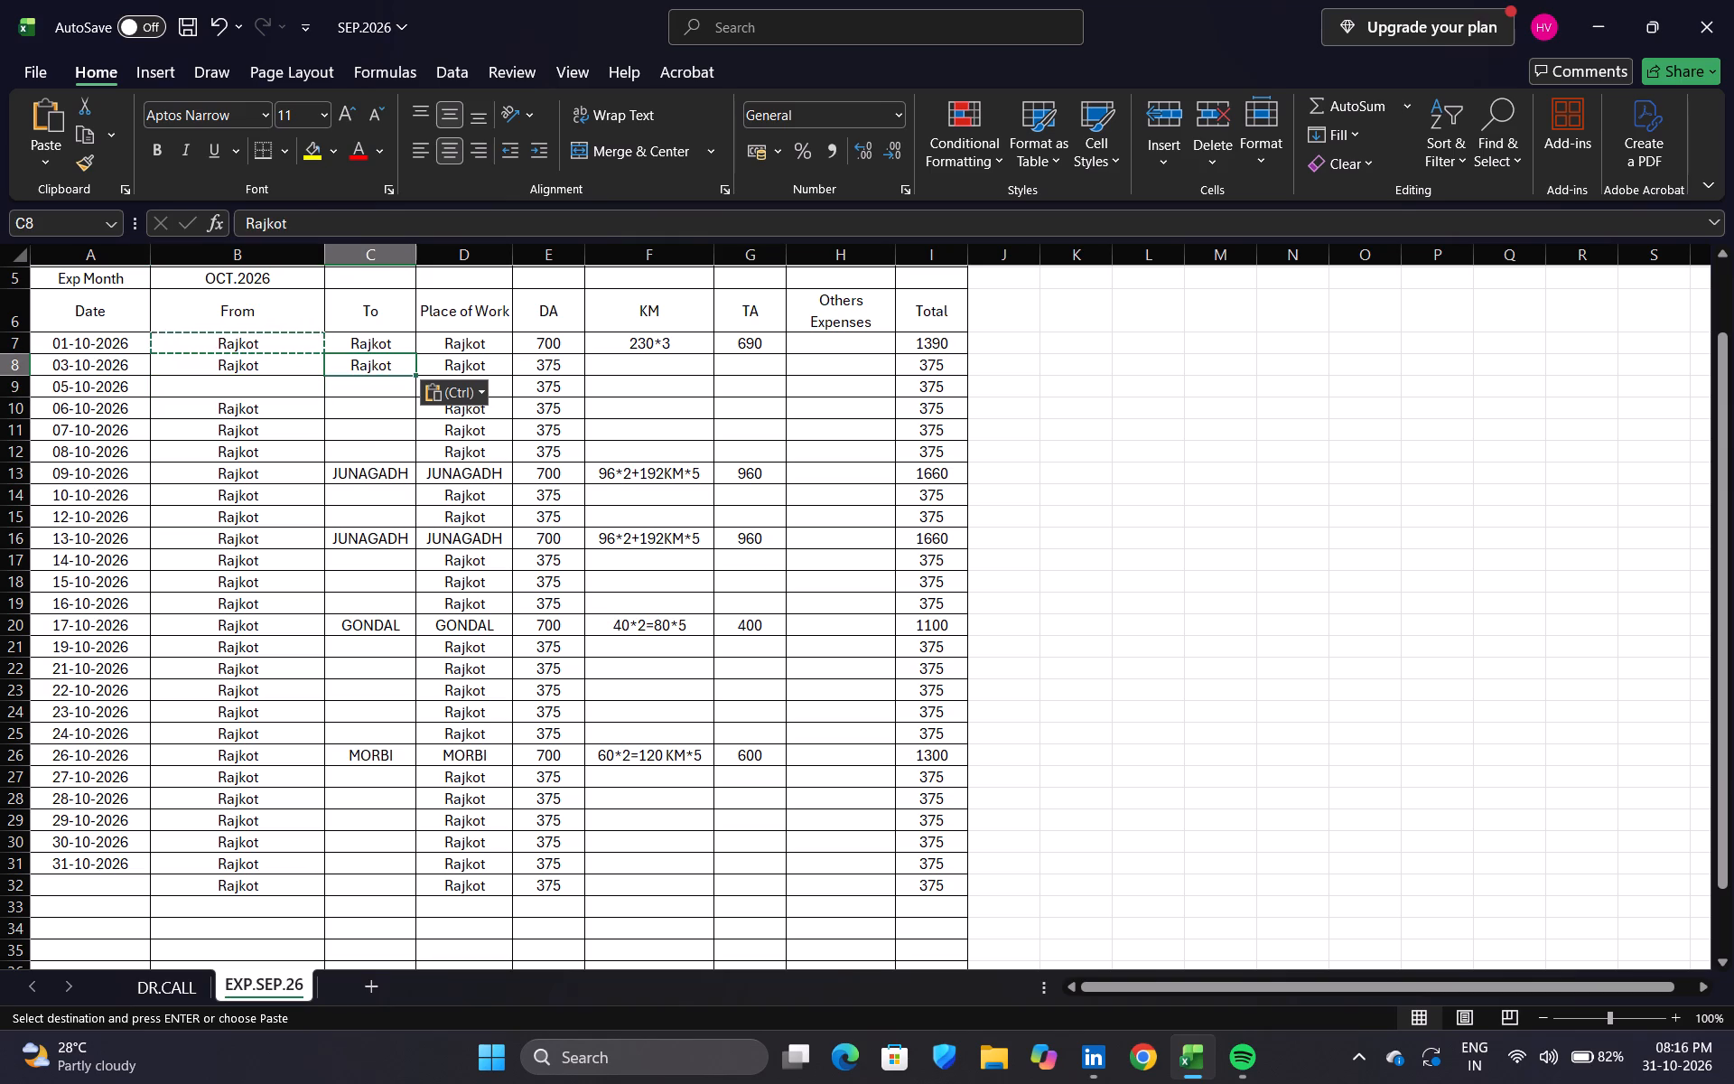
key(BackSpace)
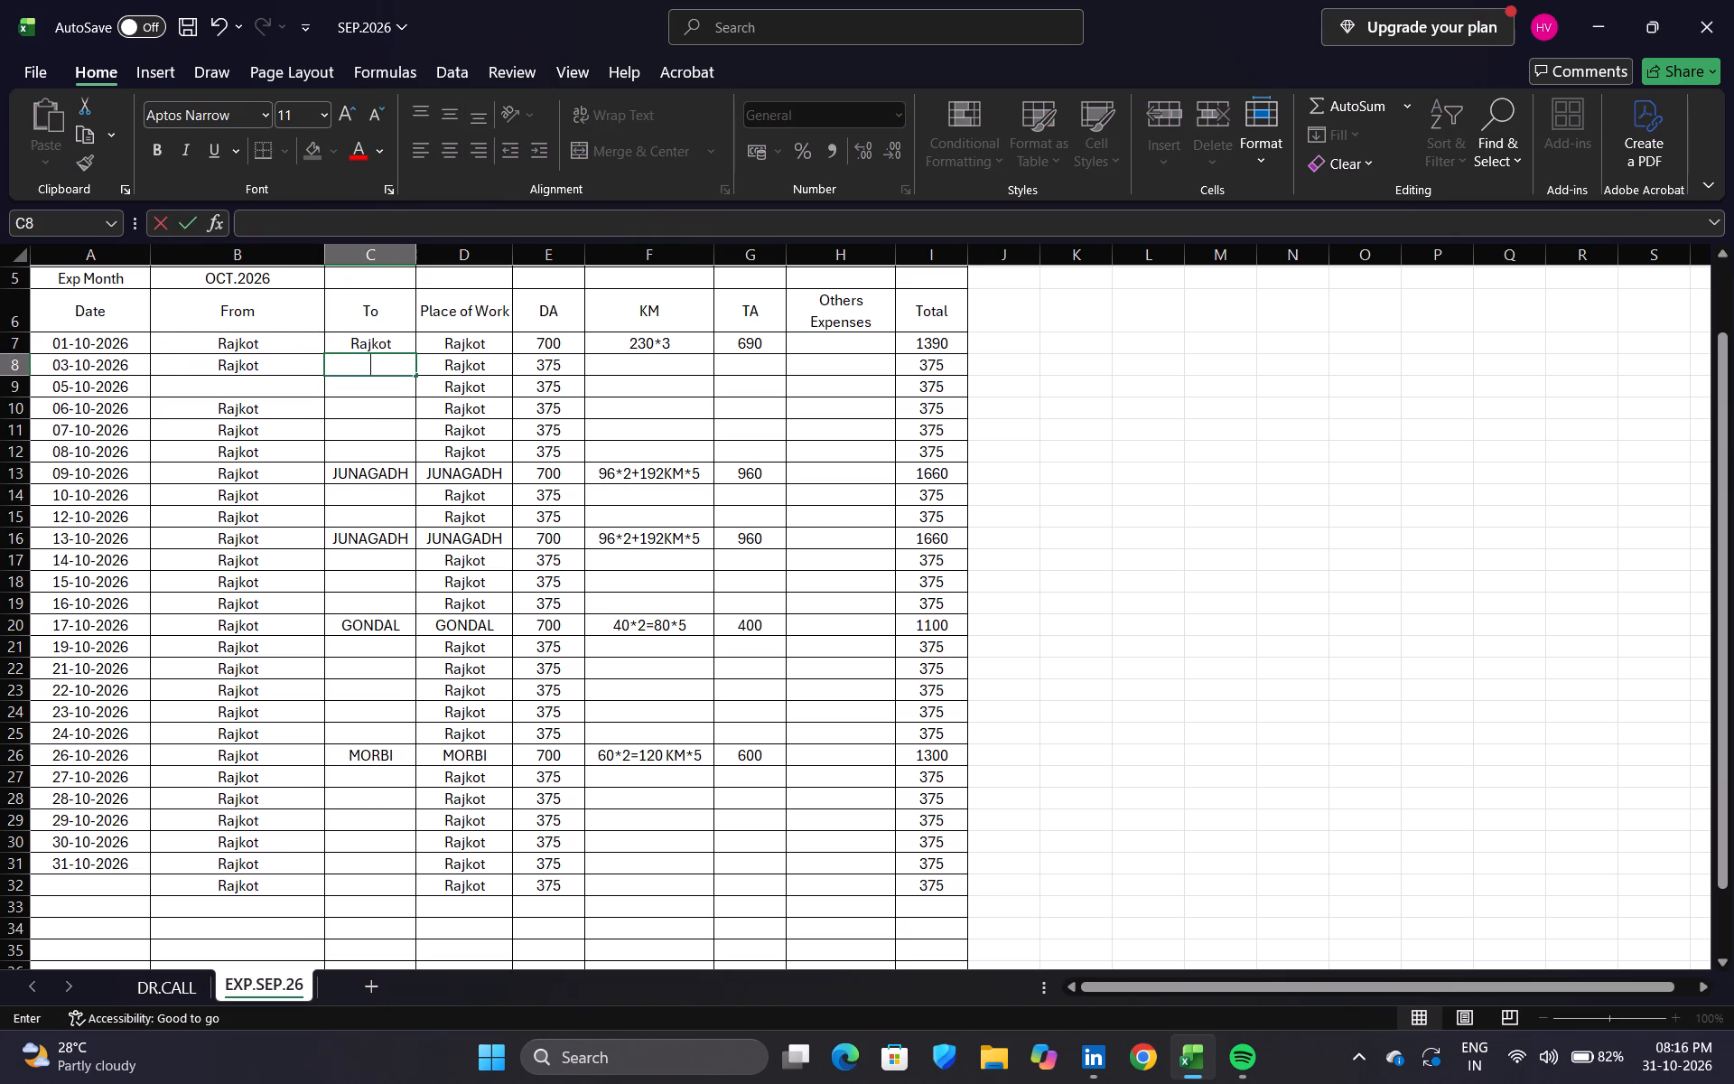
Copy Rajkot from cell B8 into the empty From cell B9 of the 05-10-2026 row.
click(224, 388)
key(ctrl+v)
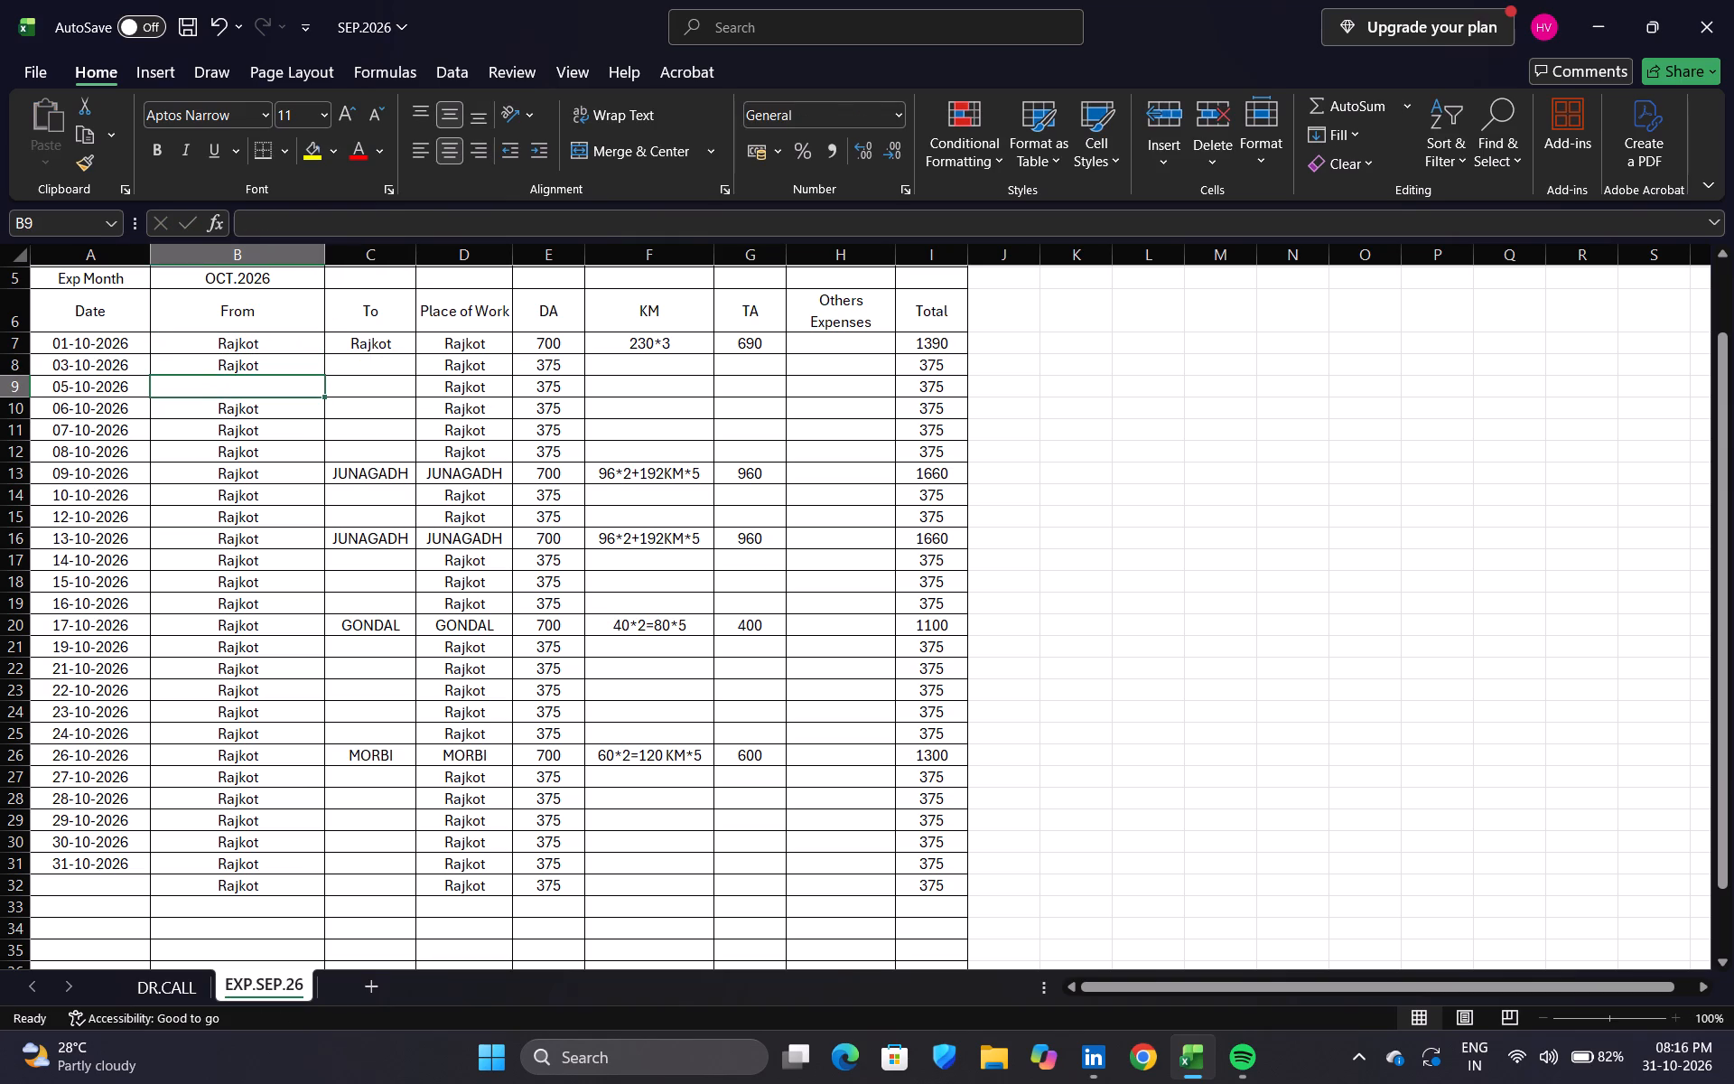
click(241, 369)
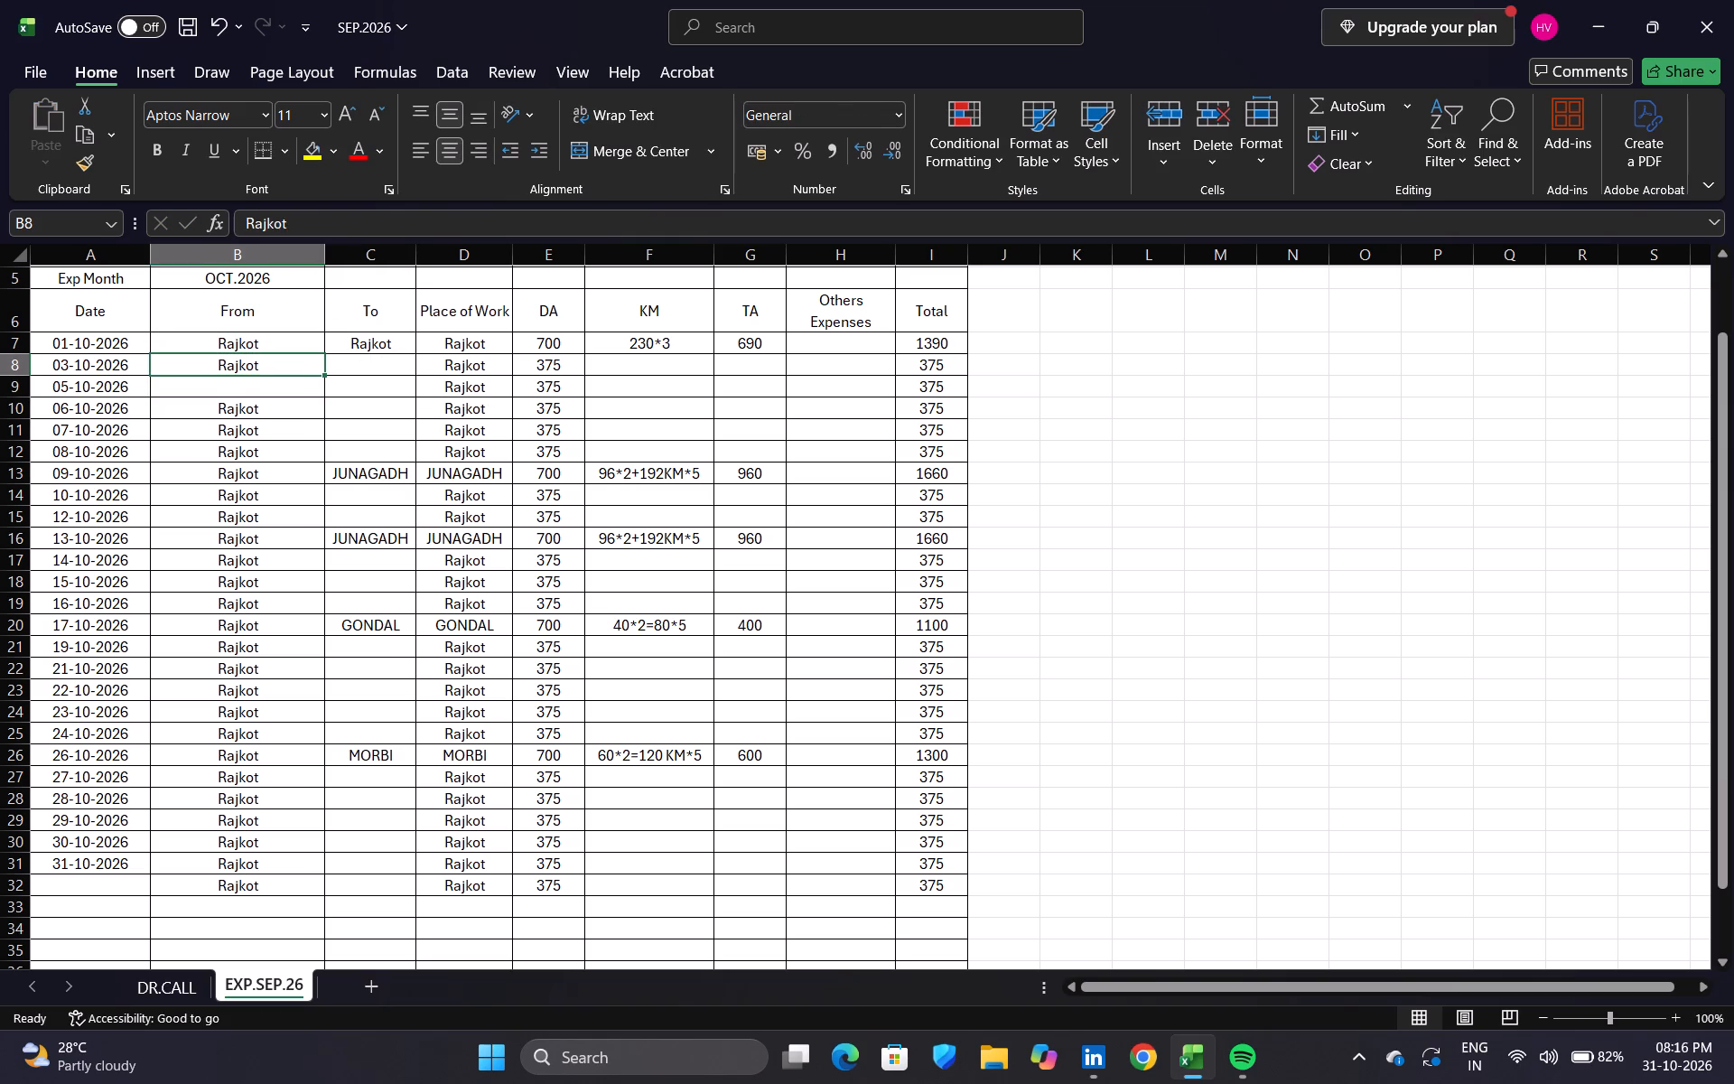
key(ctrl+c)
click(243, 389)
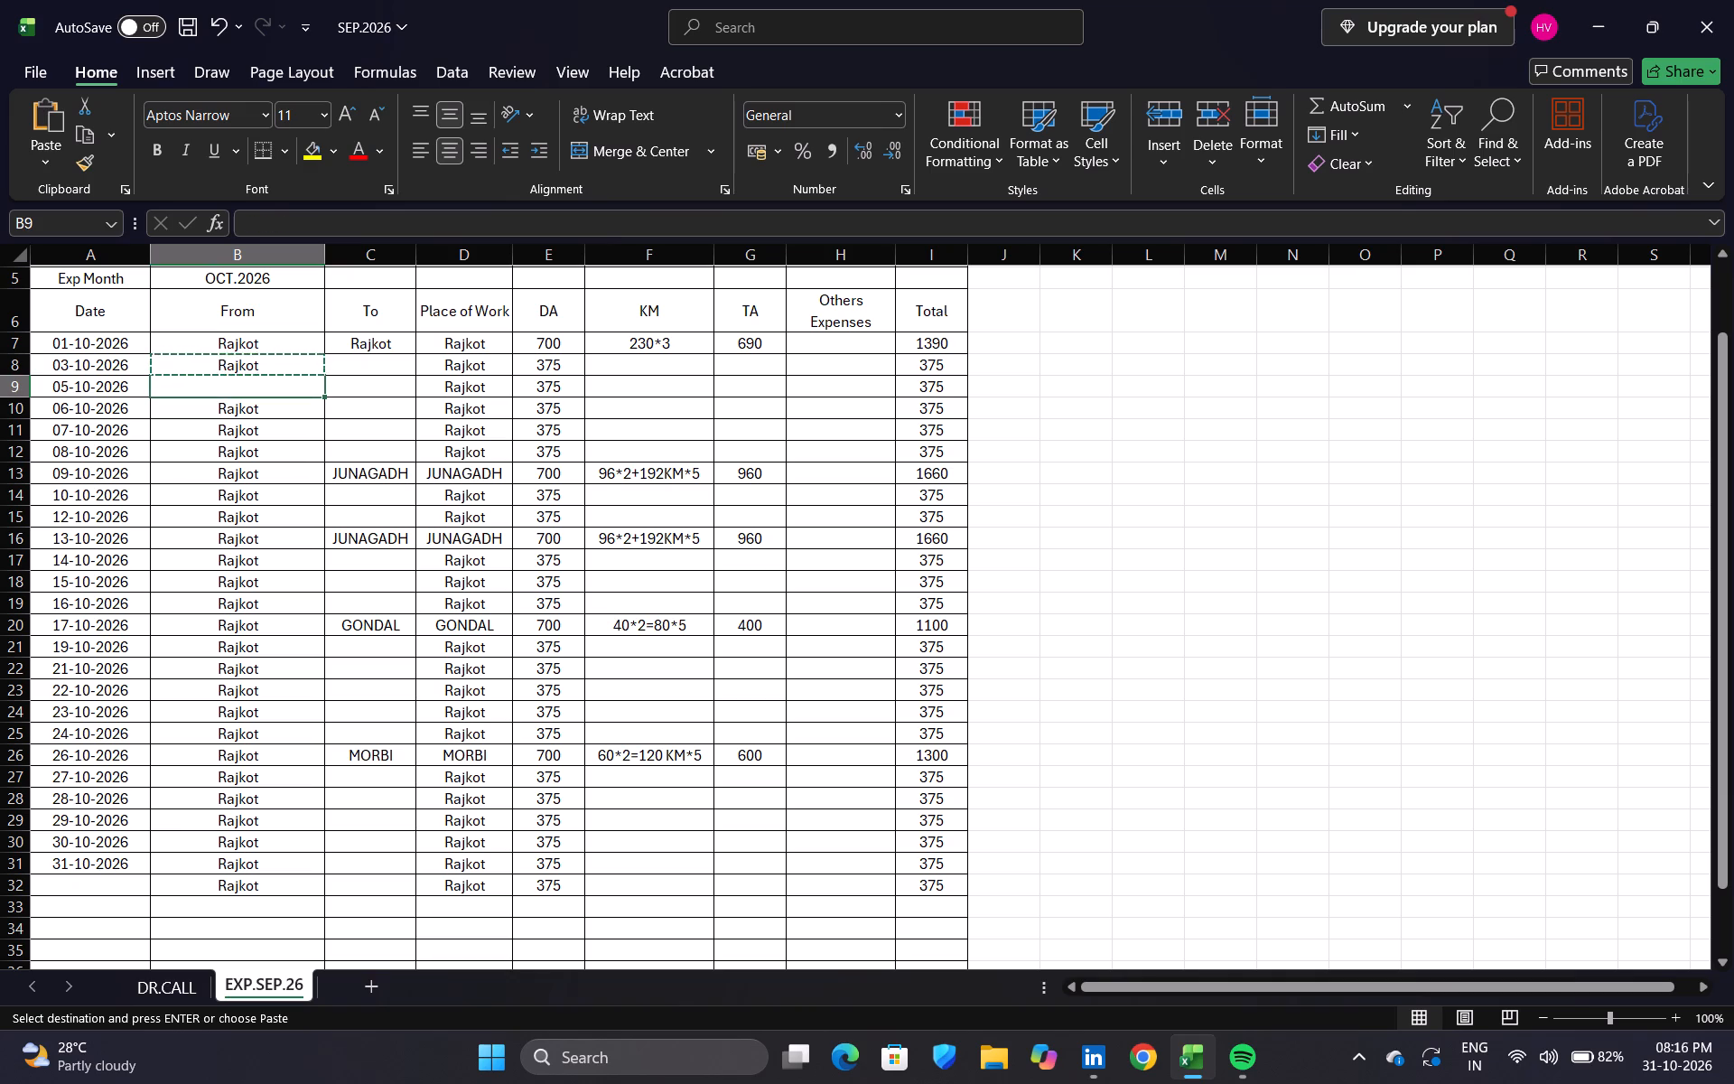
key(ctrl+v)
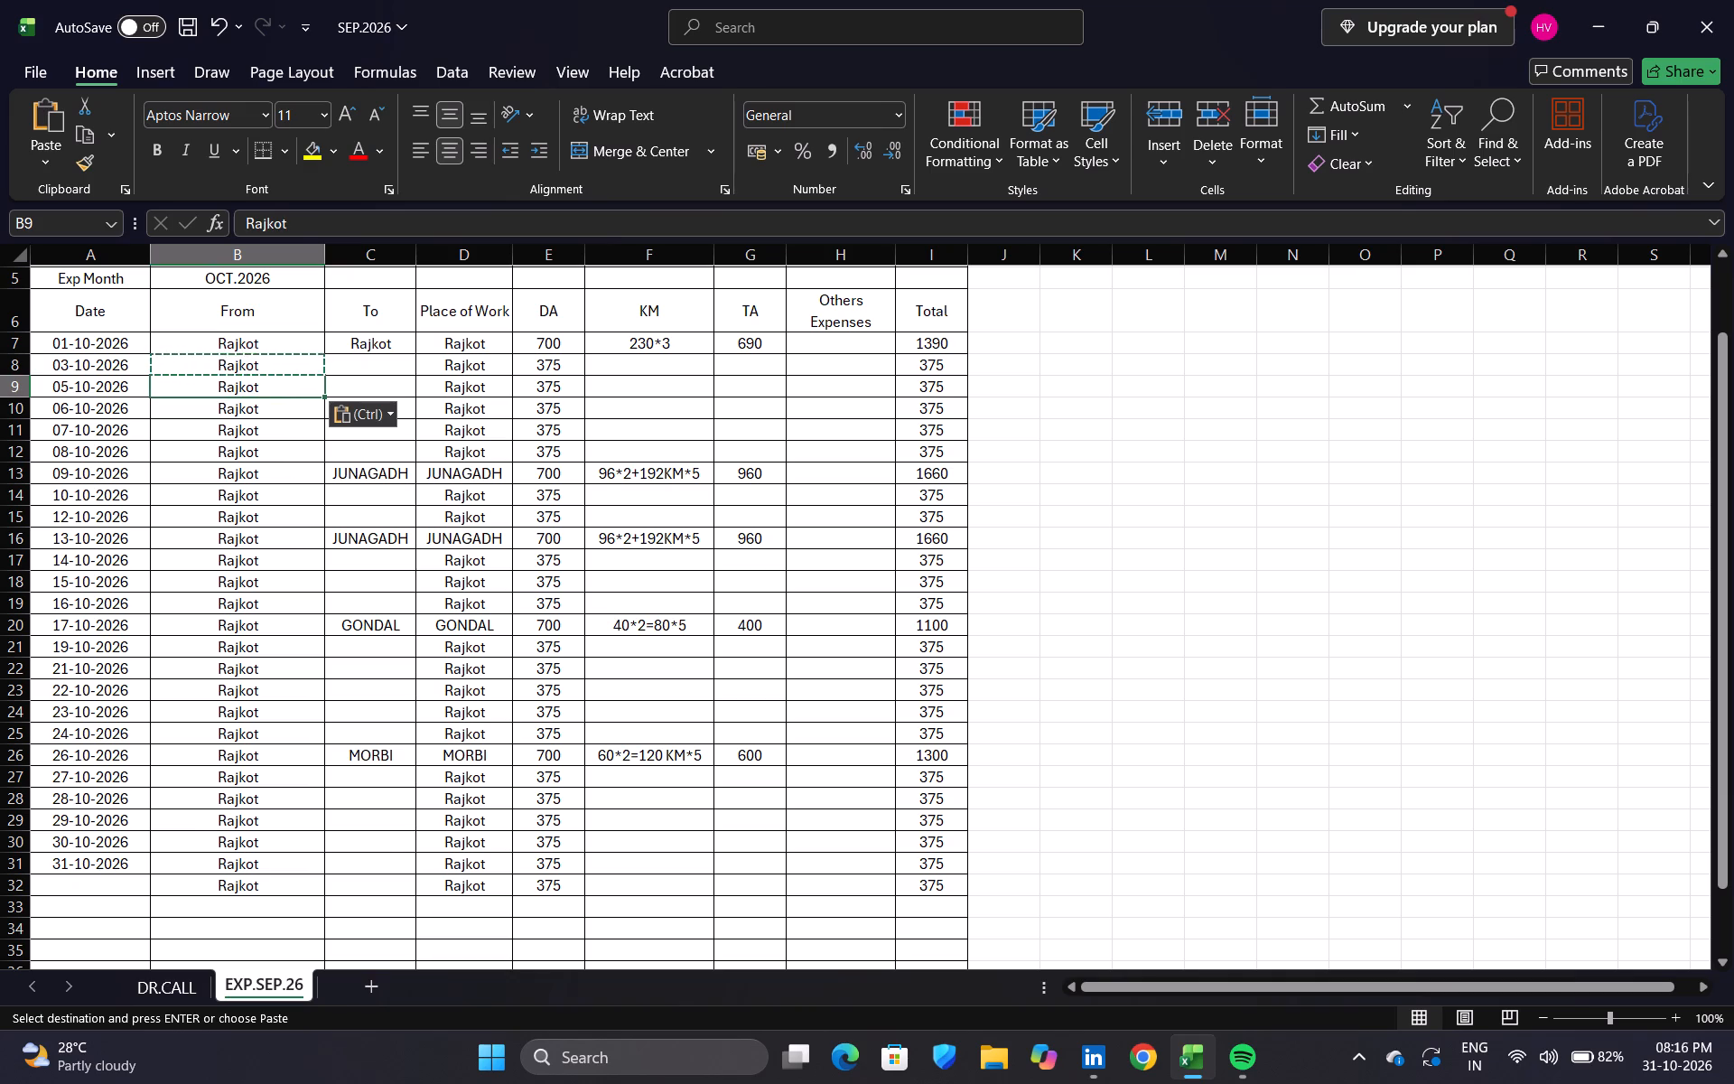
Enter Ahmedabad in both the To cell C9 and the Place of Work cell D9 of the 05-10-2026 row.
click(396, 391)
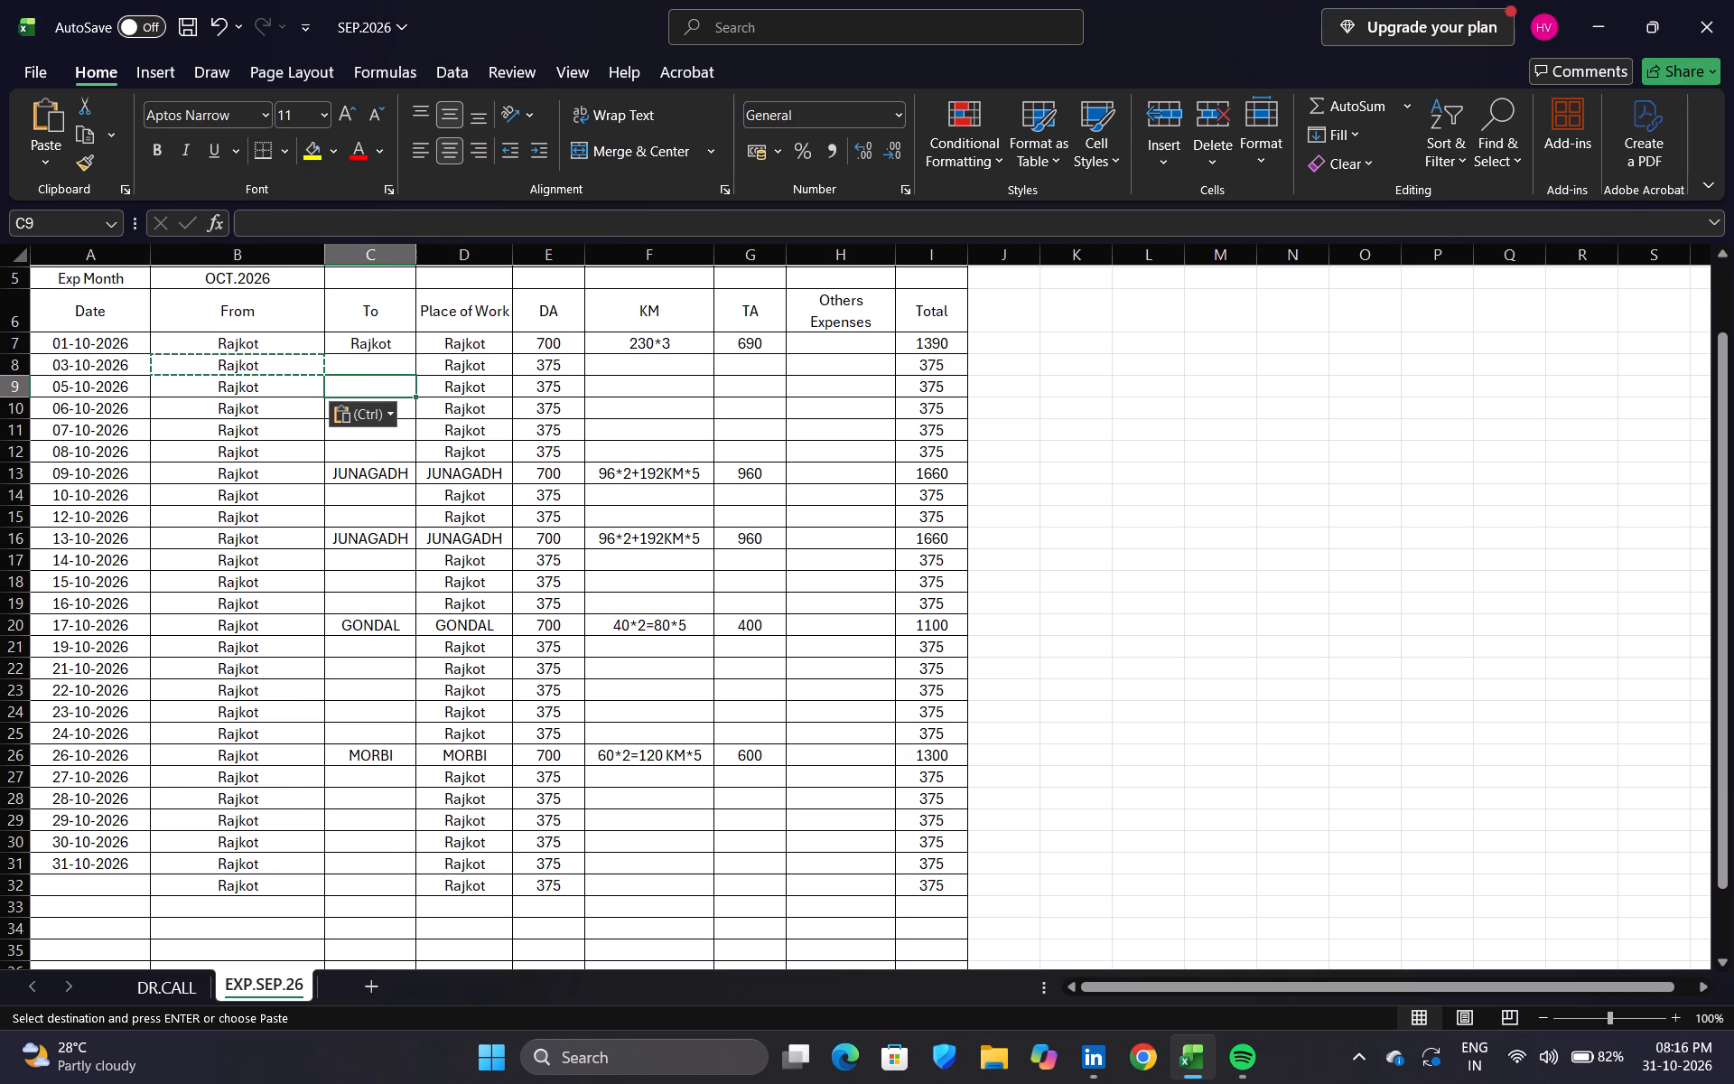
text(Ah)
text(medabad)
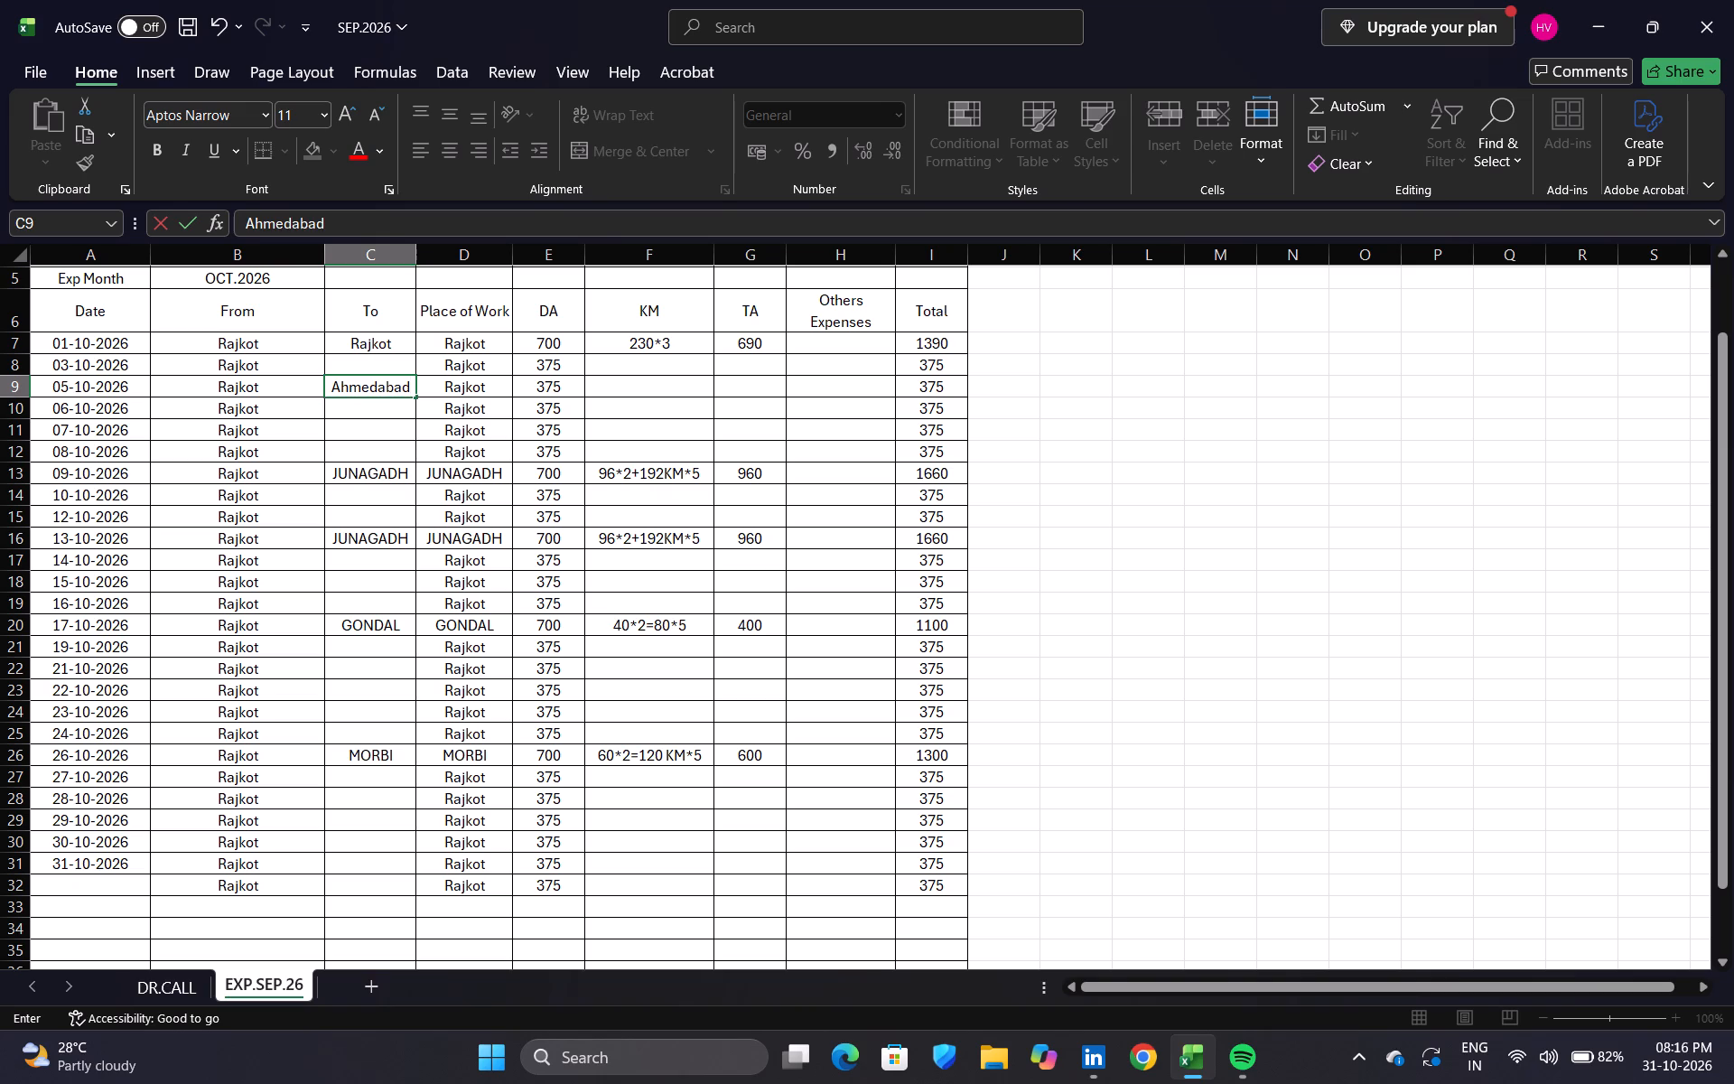
click(451, 394)
text(Ahmedabad)
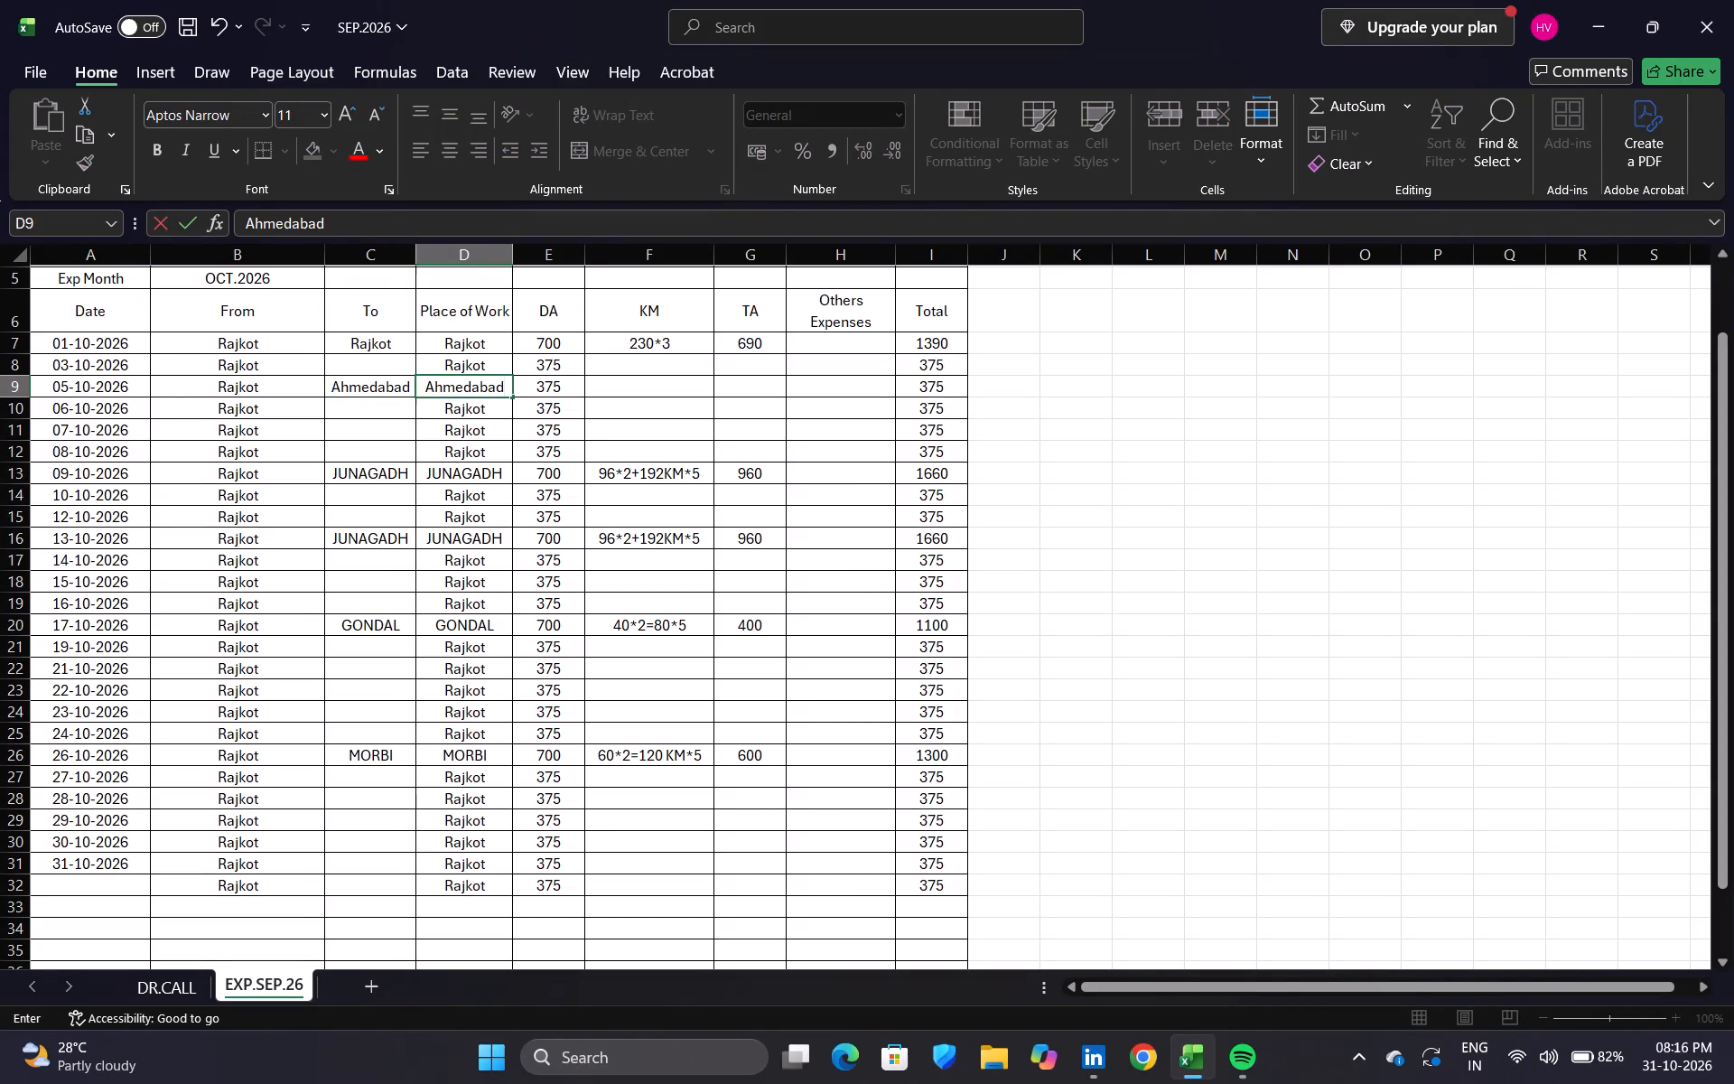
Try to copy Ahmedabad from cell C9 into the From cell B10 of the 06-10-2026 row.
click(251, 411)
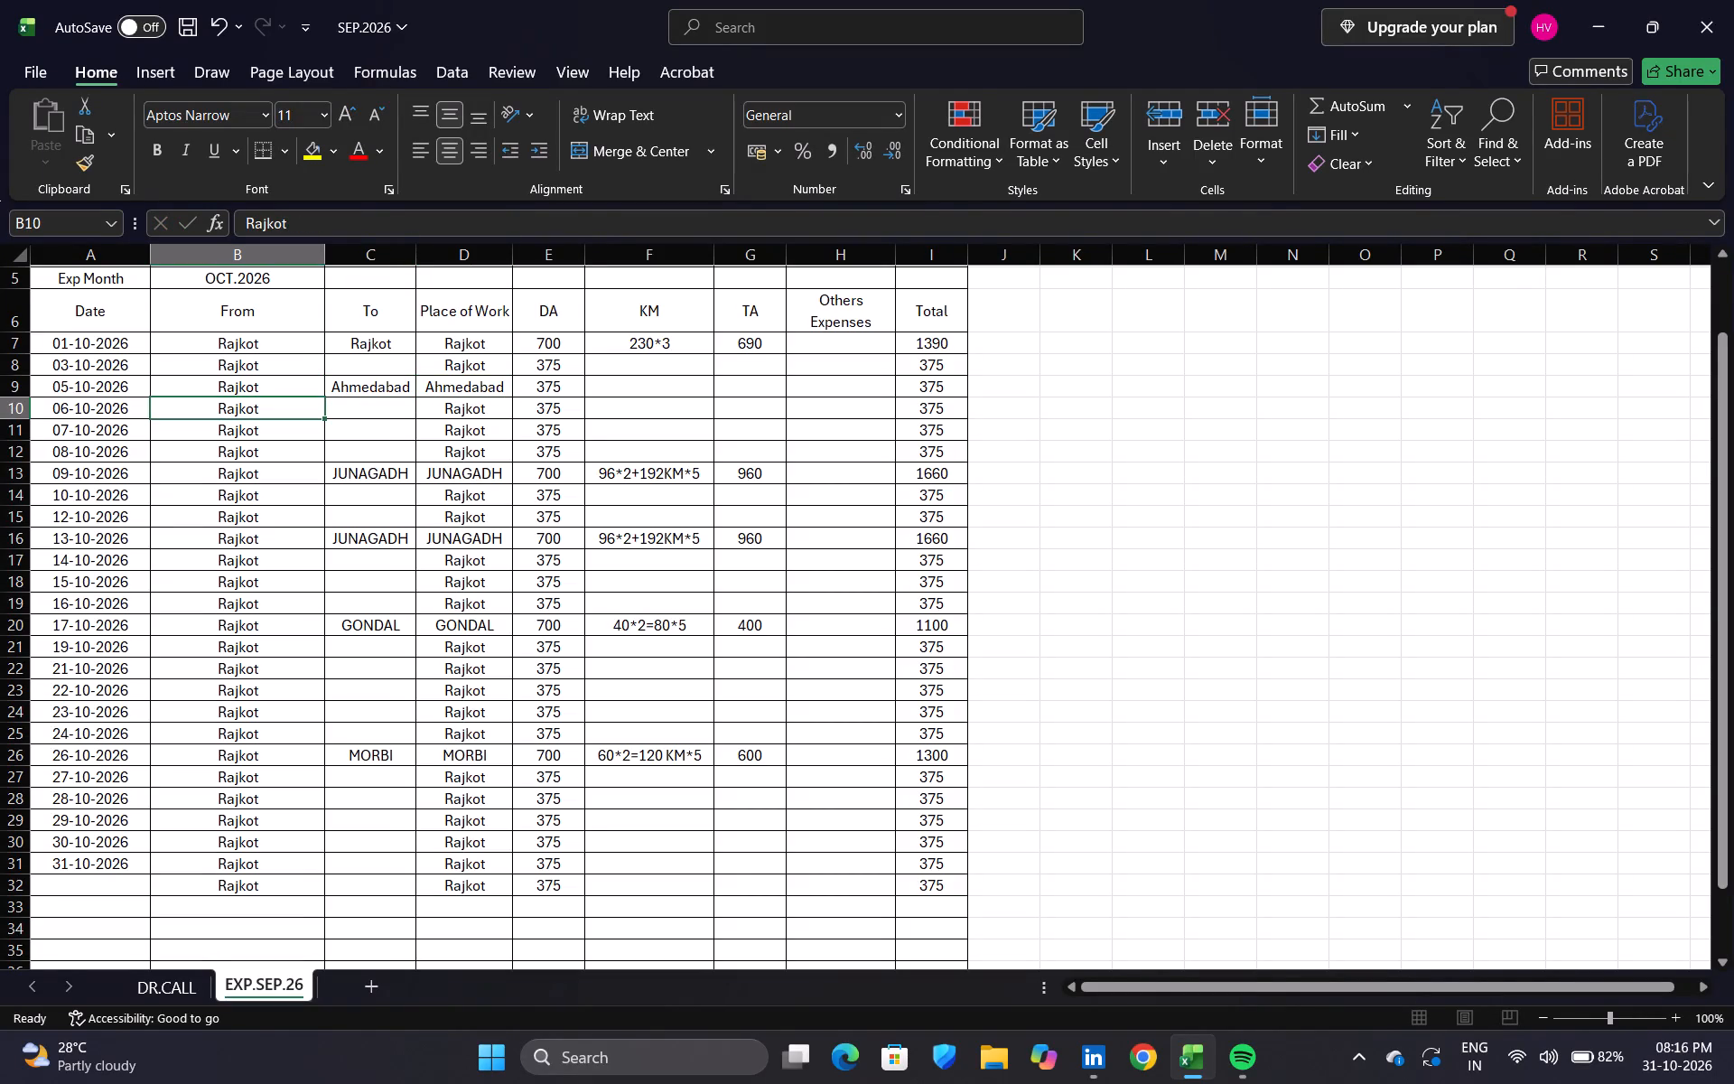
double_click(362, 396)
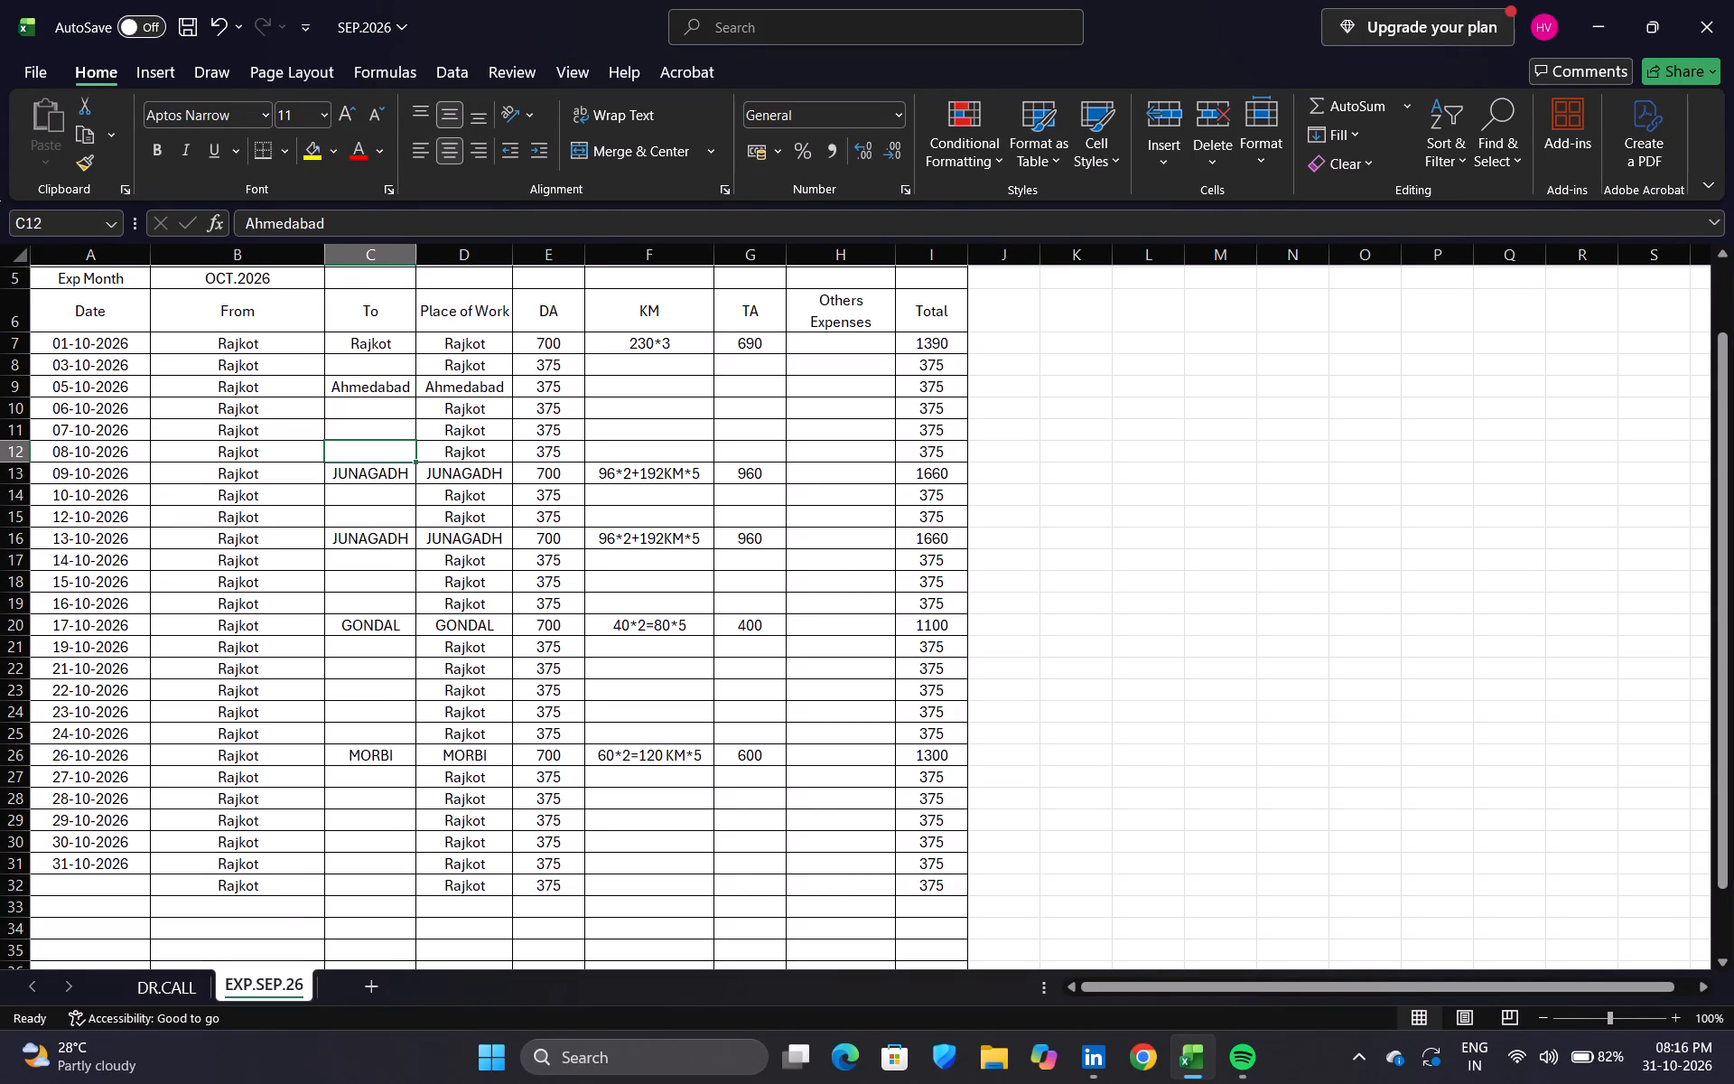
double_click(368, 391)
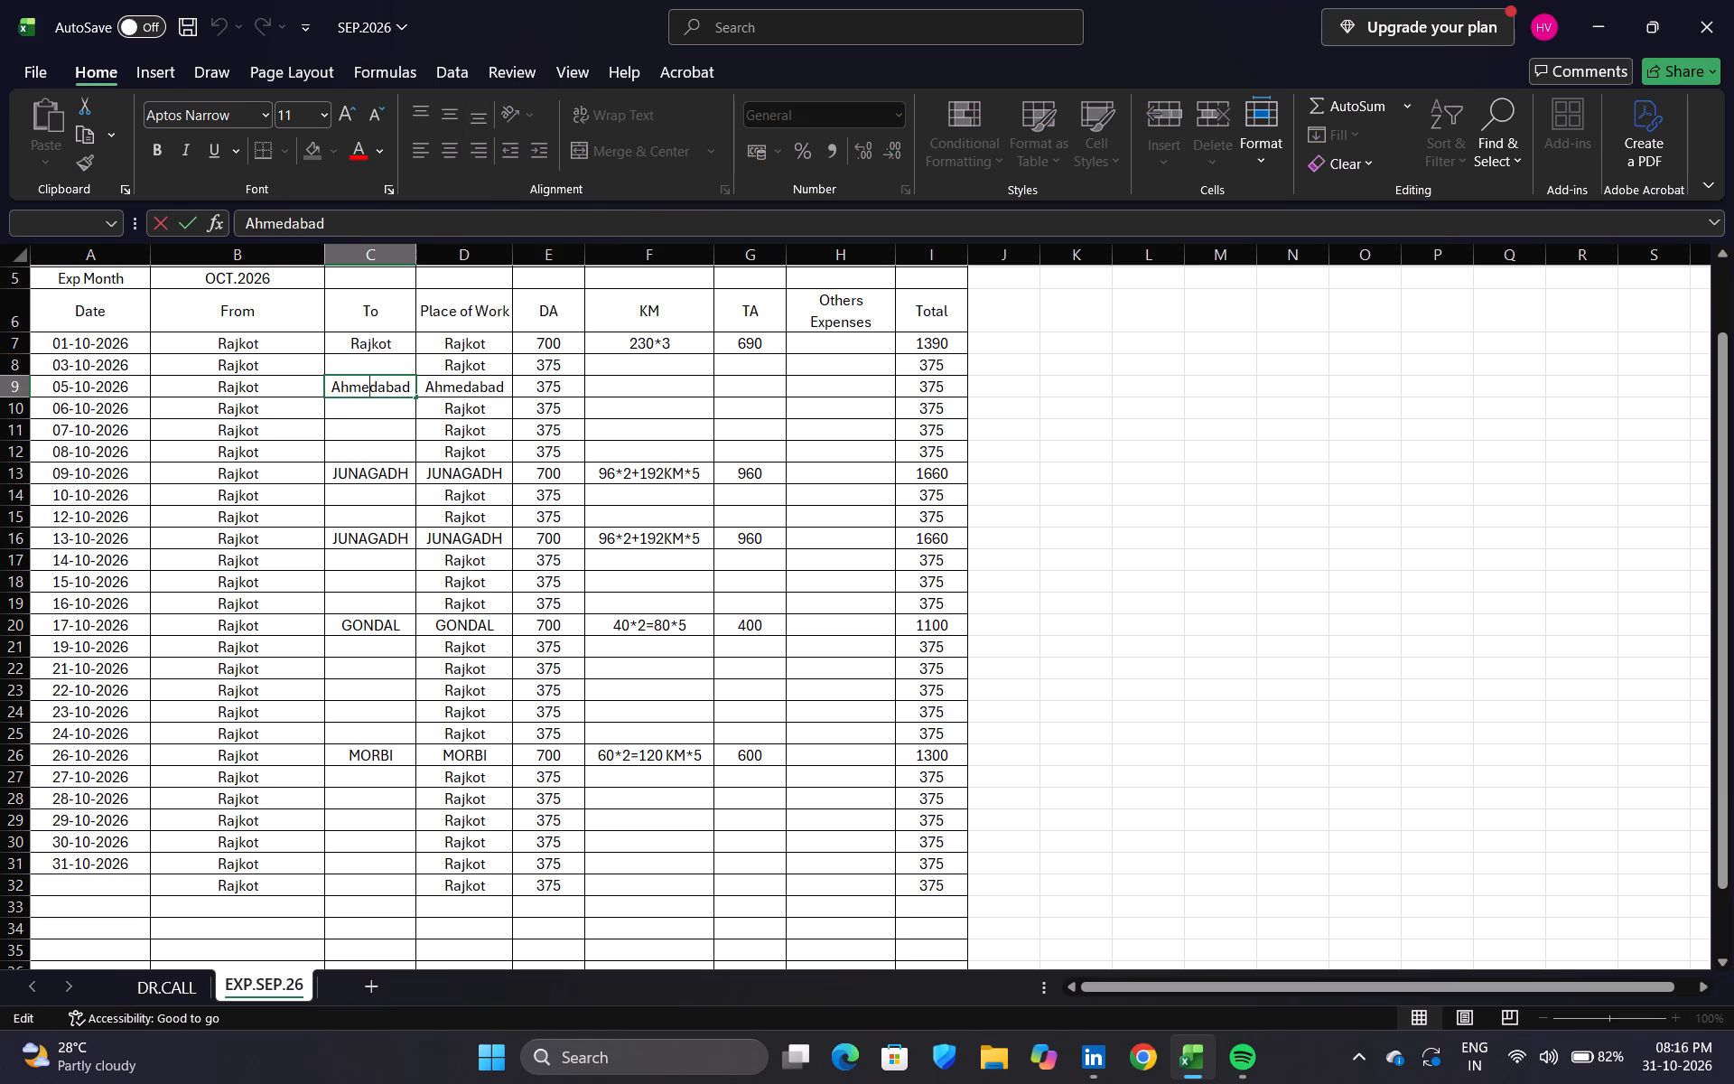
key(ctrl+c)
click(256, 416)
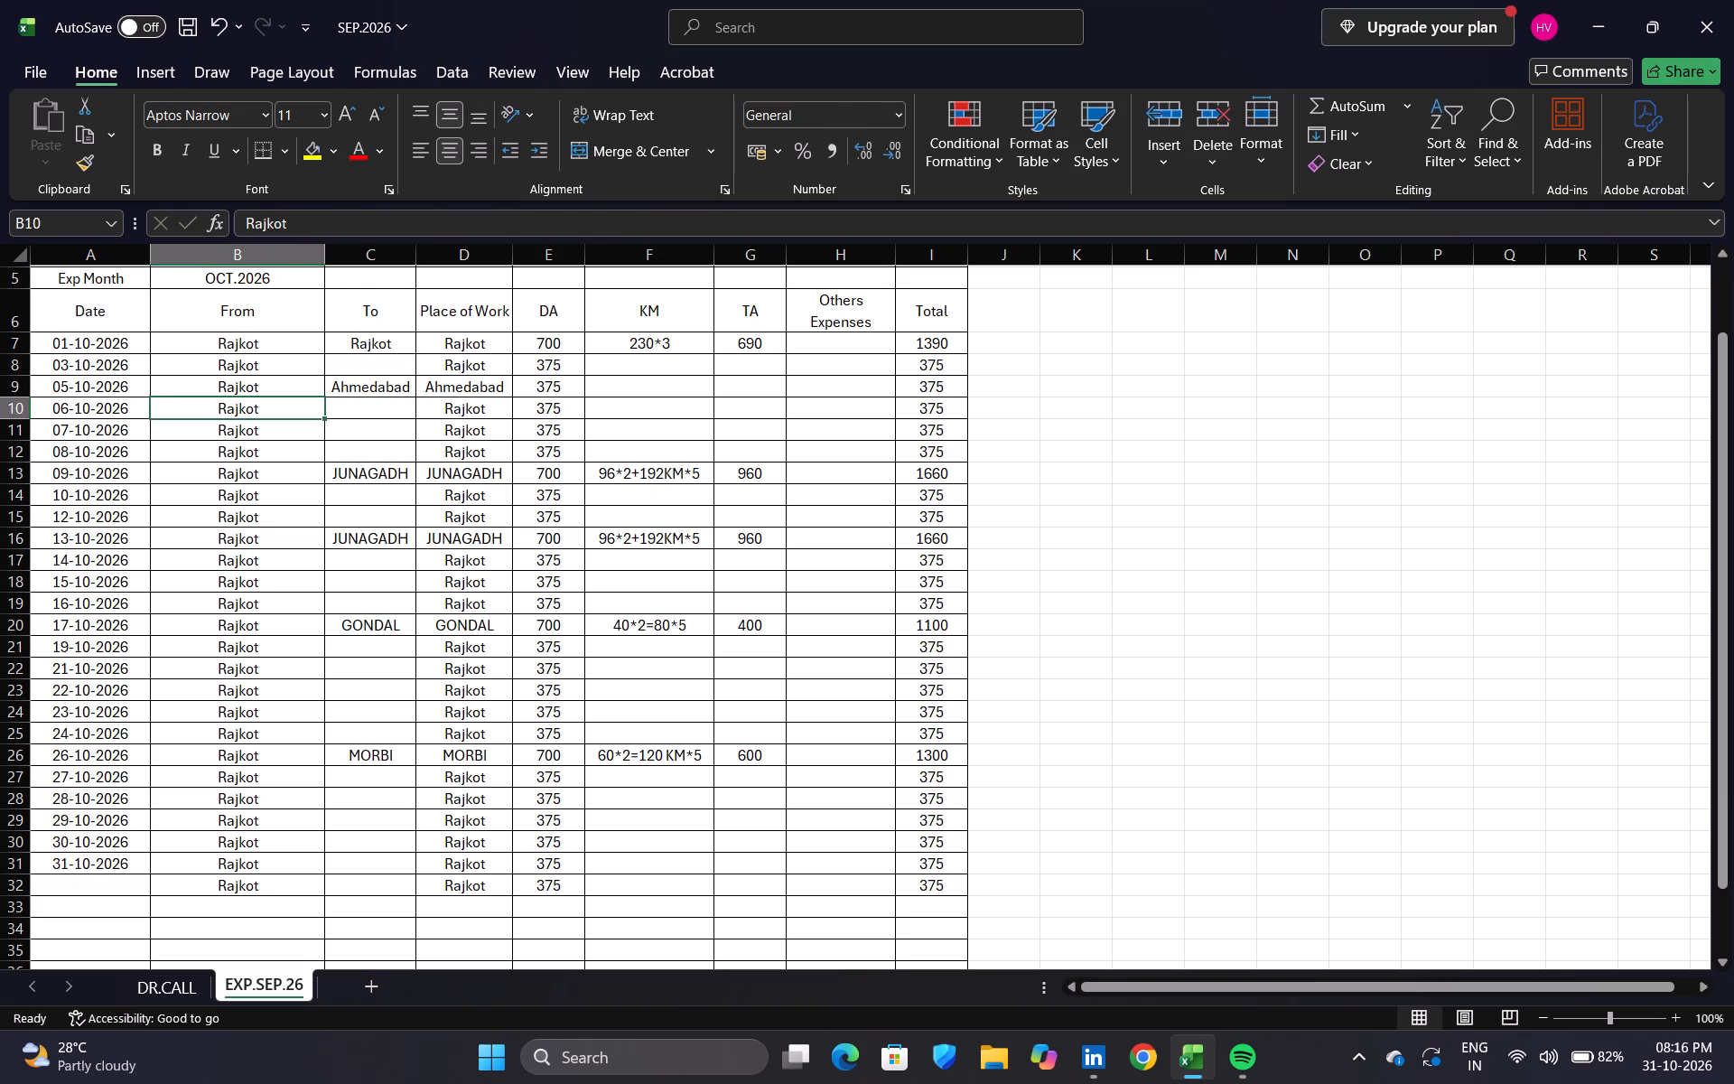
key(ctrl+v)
Replace the From entry in cell B10 of the 06-10-2026 row with Ahmedabad.
double_click(281, 412)
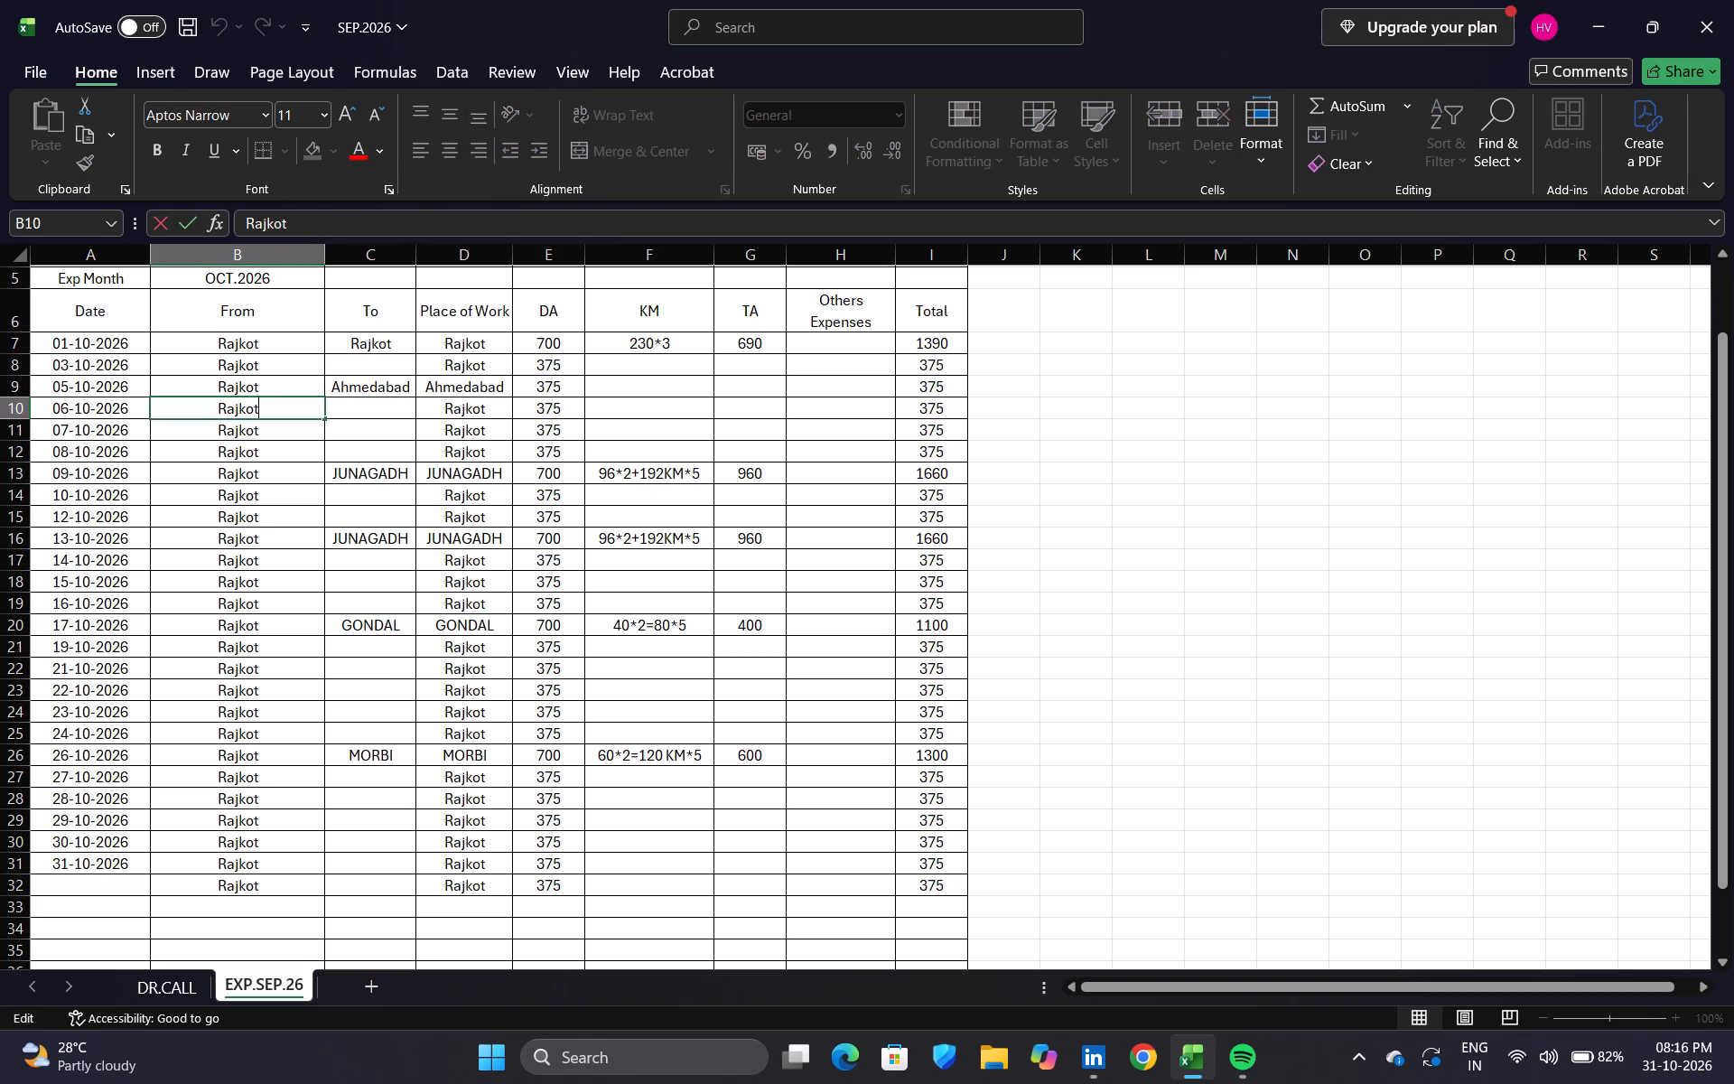
key(BackSpace)
key(BackSpace)
key(BackSpace)
key(BackSpace)
key(BackSpace)
key(BackSpace)
text(Ah)
text(medabad)
Enter Rajkot in the empty To cell C10 of the 06-10-2026 row.
click(368, 413)
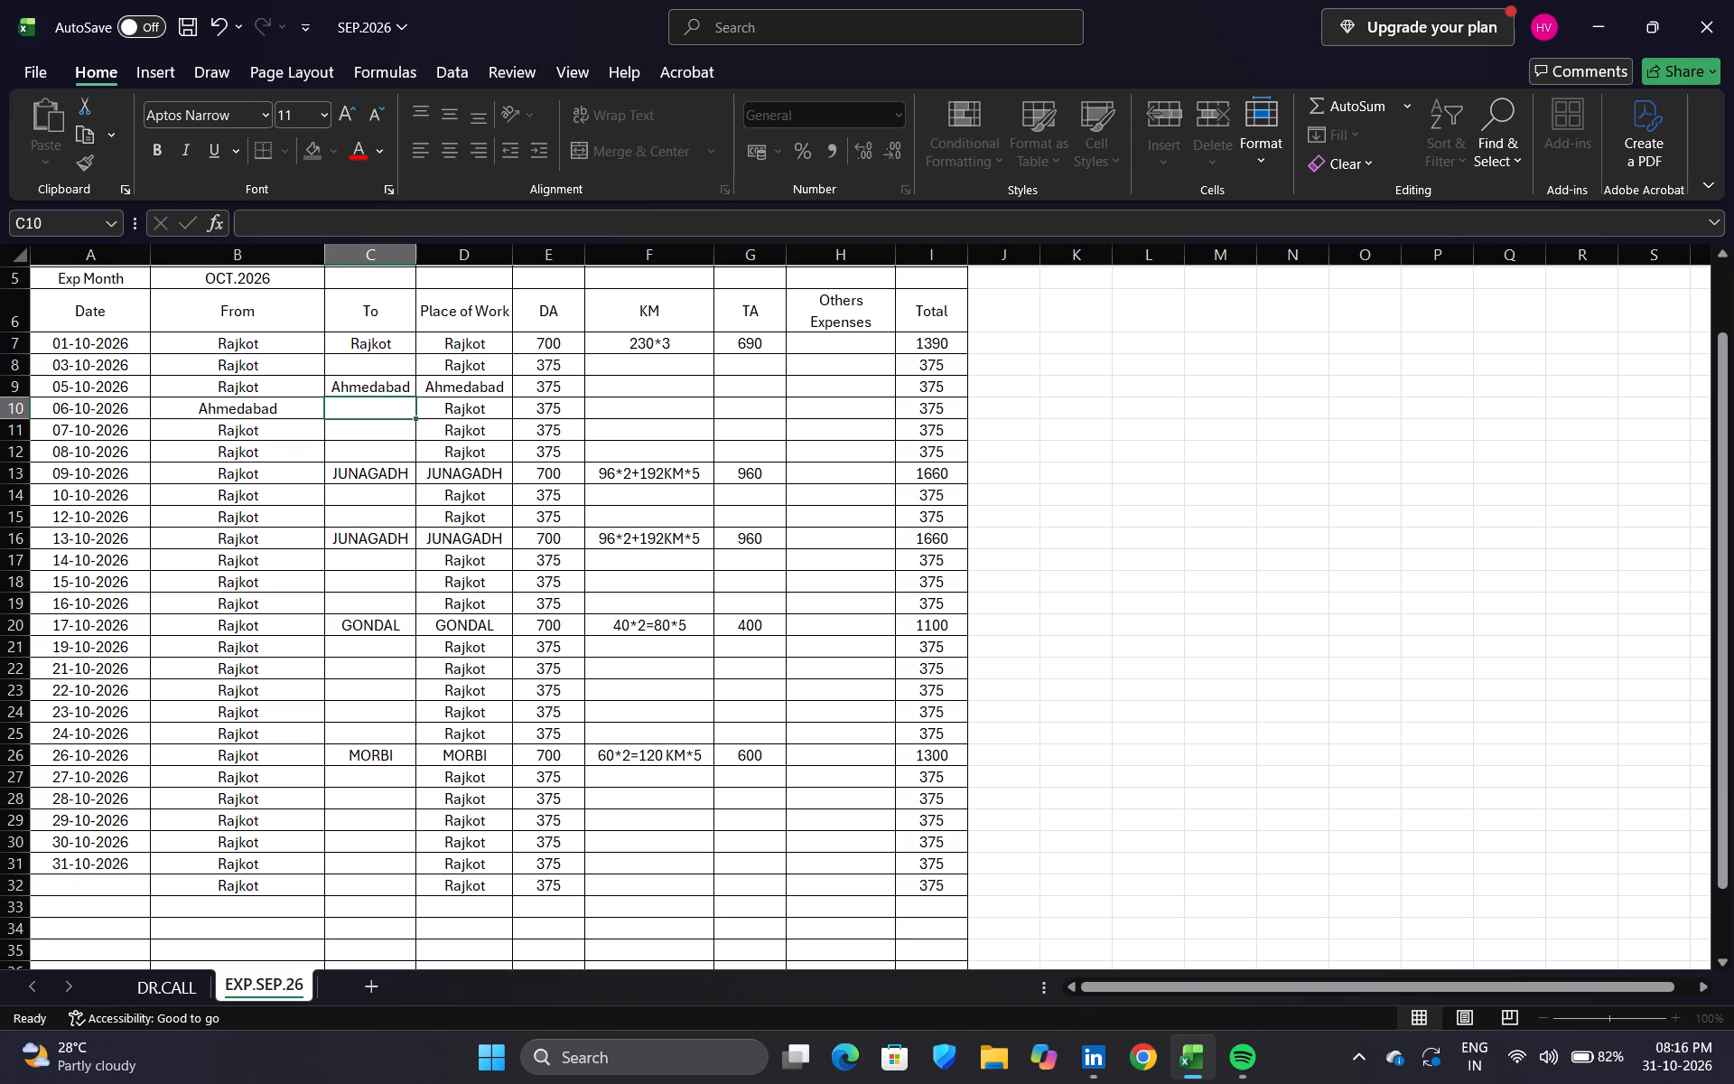
key(shift+r)
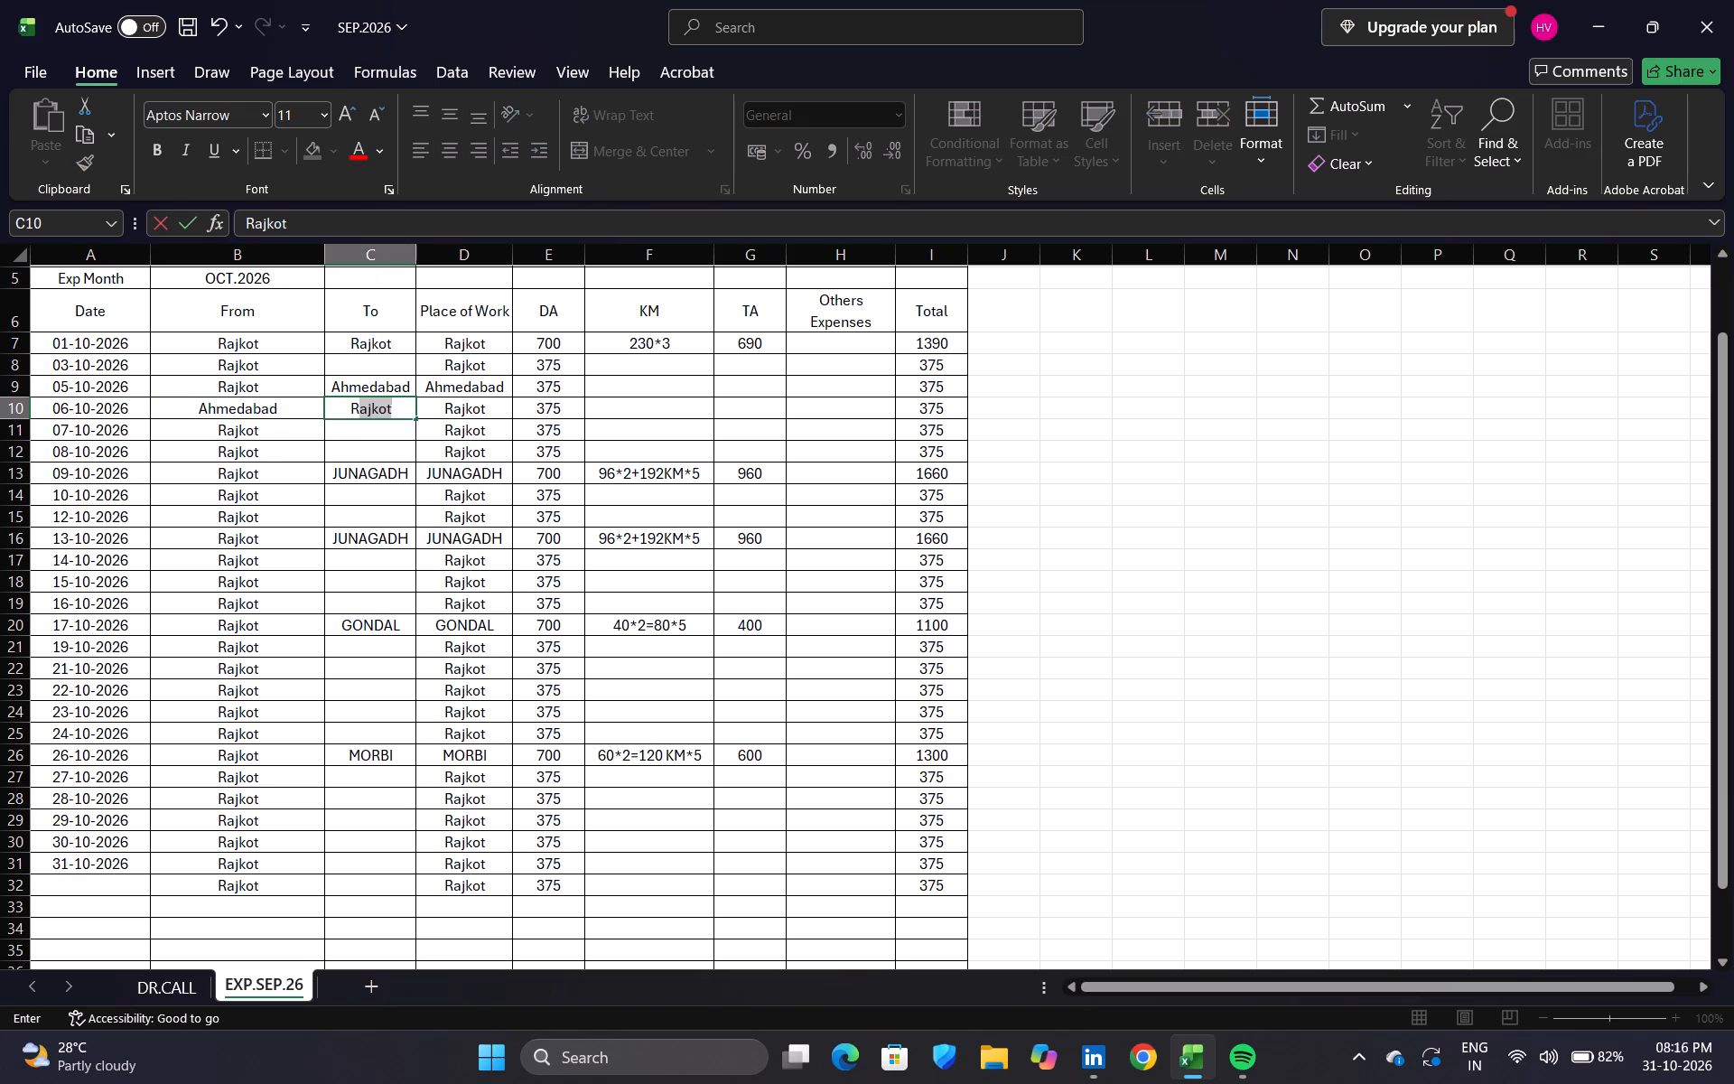
key(Tab)
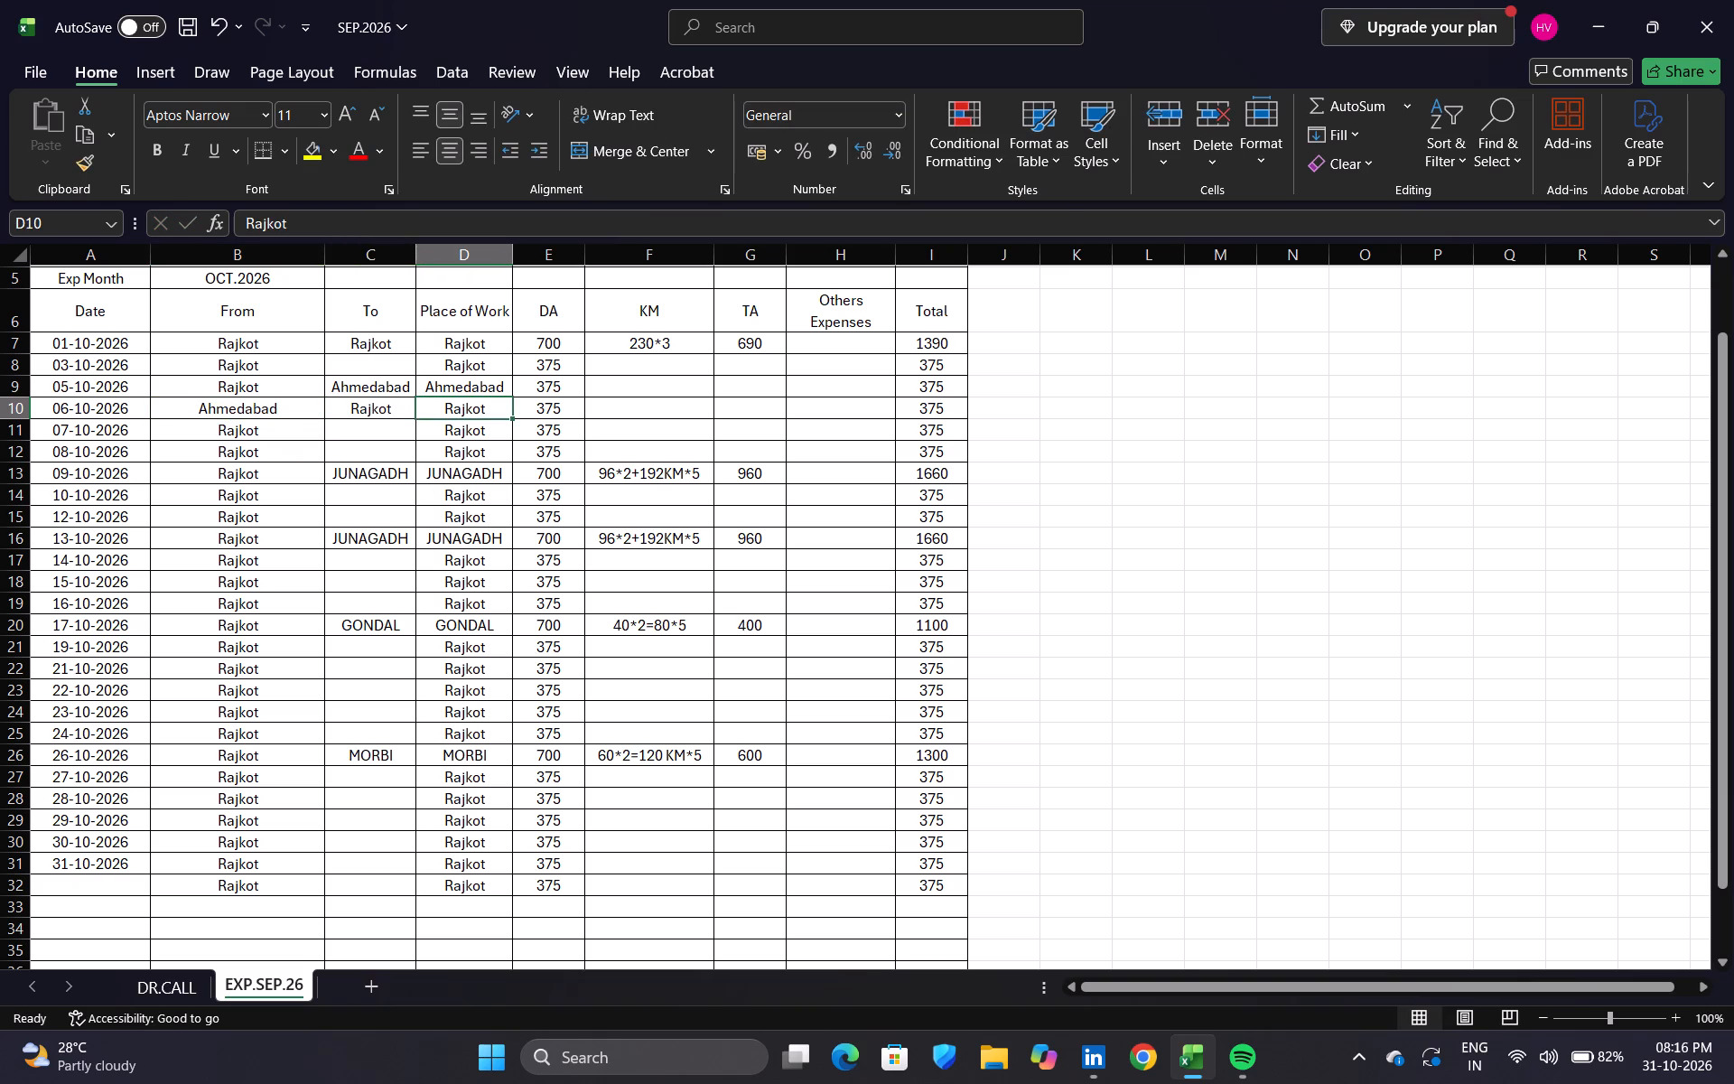
Replace the Place of Work entry in cell D10 of the 06-10-2026 row with Ahmedabad.
double_click(480, 414)
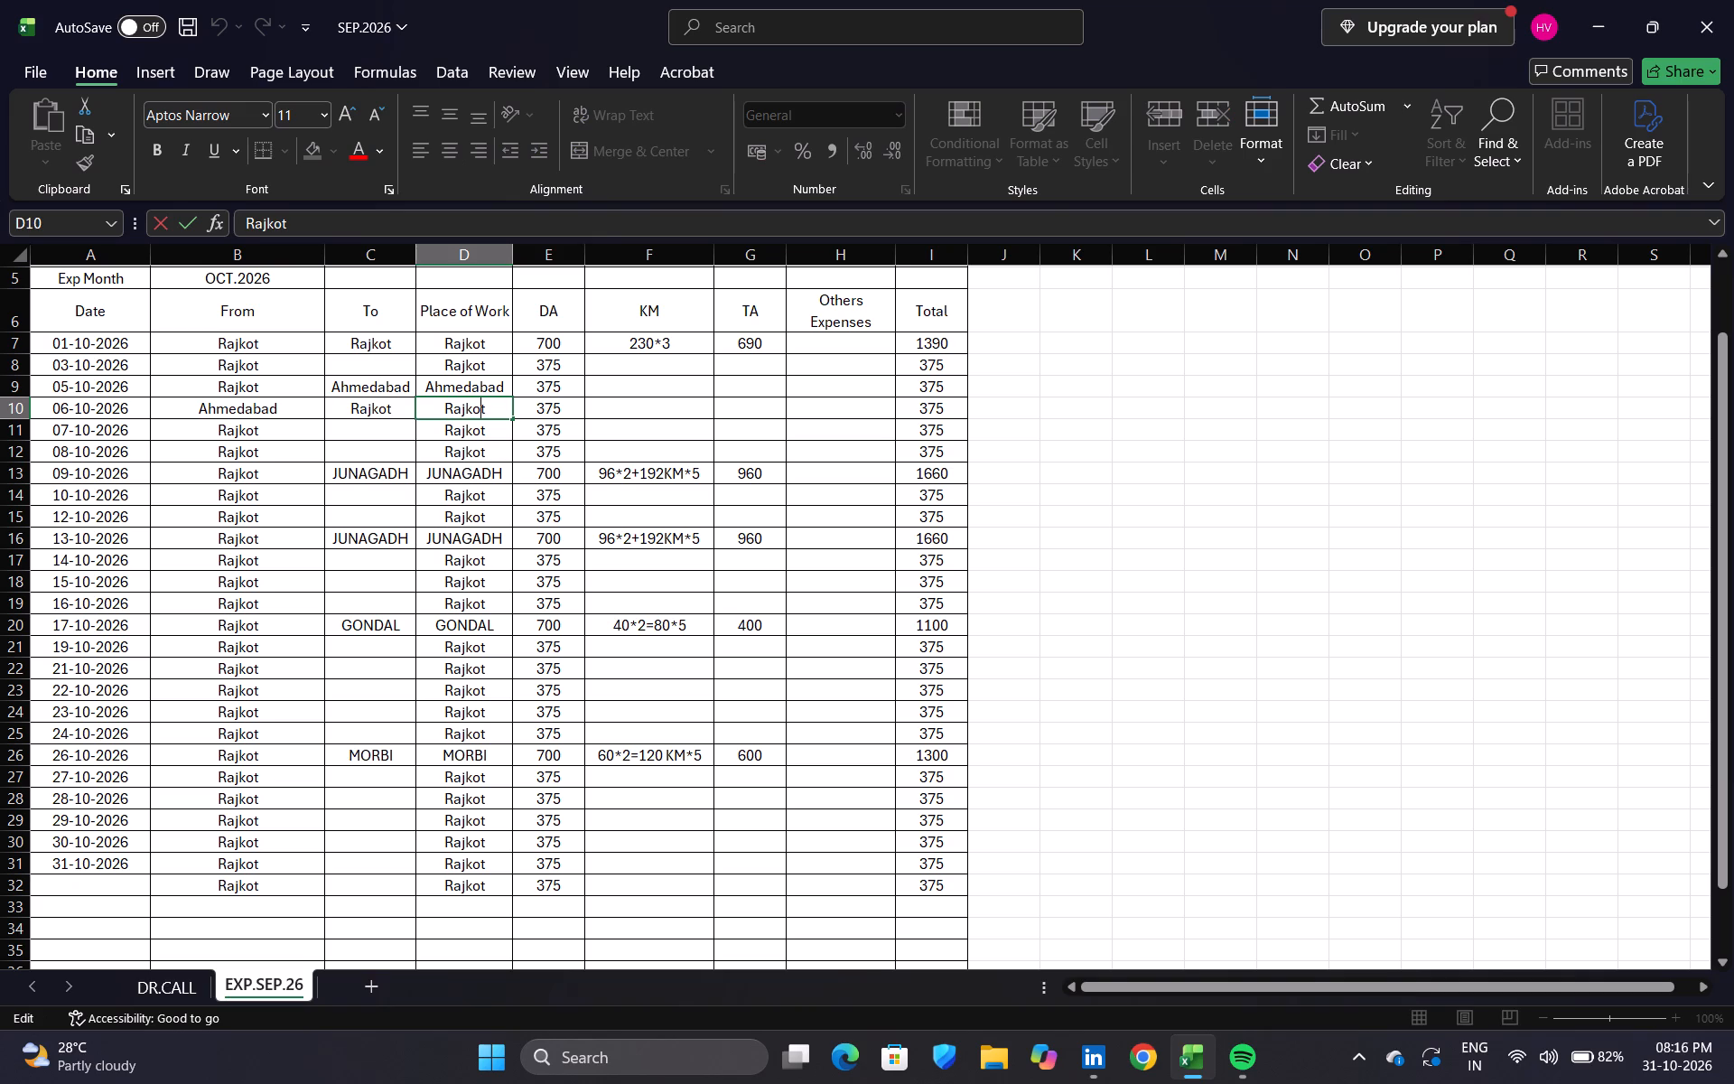
key(shift+a)
key(BackSpace)
key(BackSpace)
key(BackSpace)
key(BackSpace)
key(BackSpace)
key(BackSpace)
key(BackSpace)
key(BackSpace)
key(Right)
key(BackSpace)
text(Ah)
key(Tab)
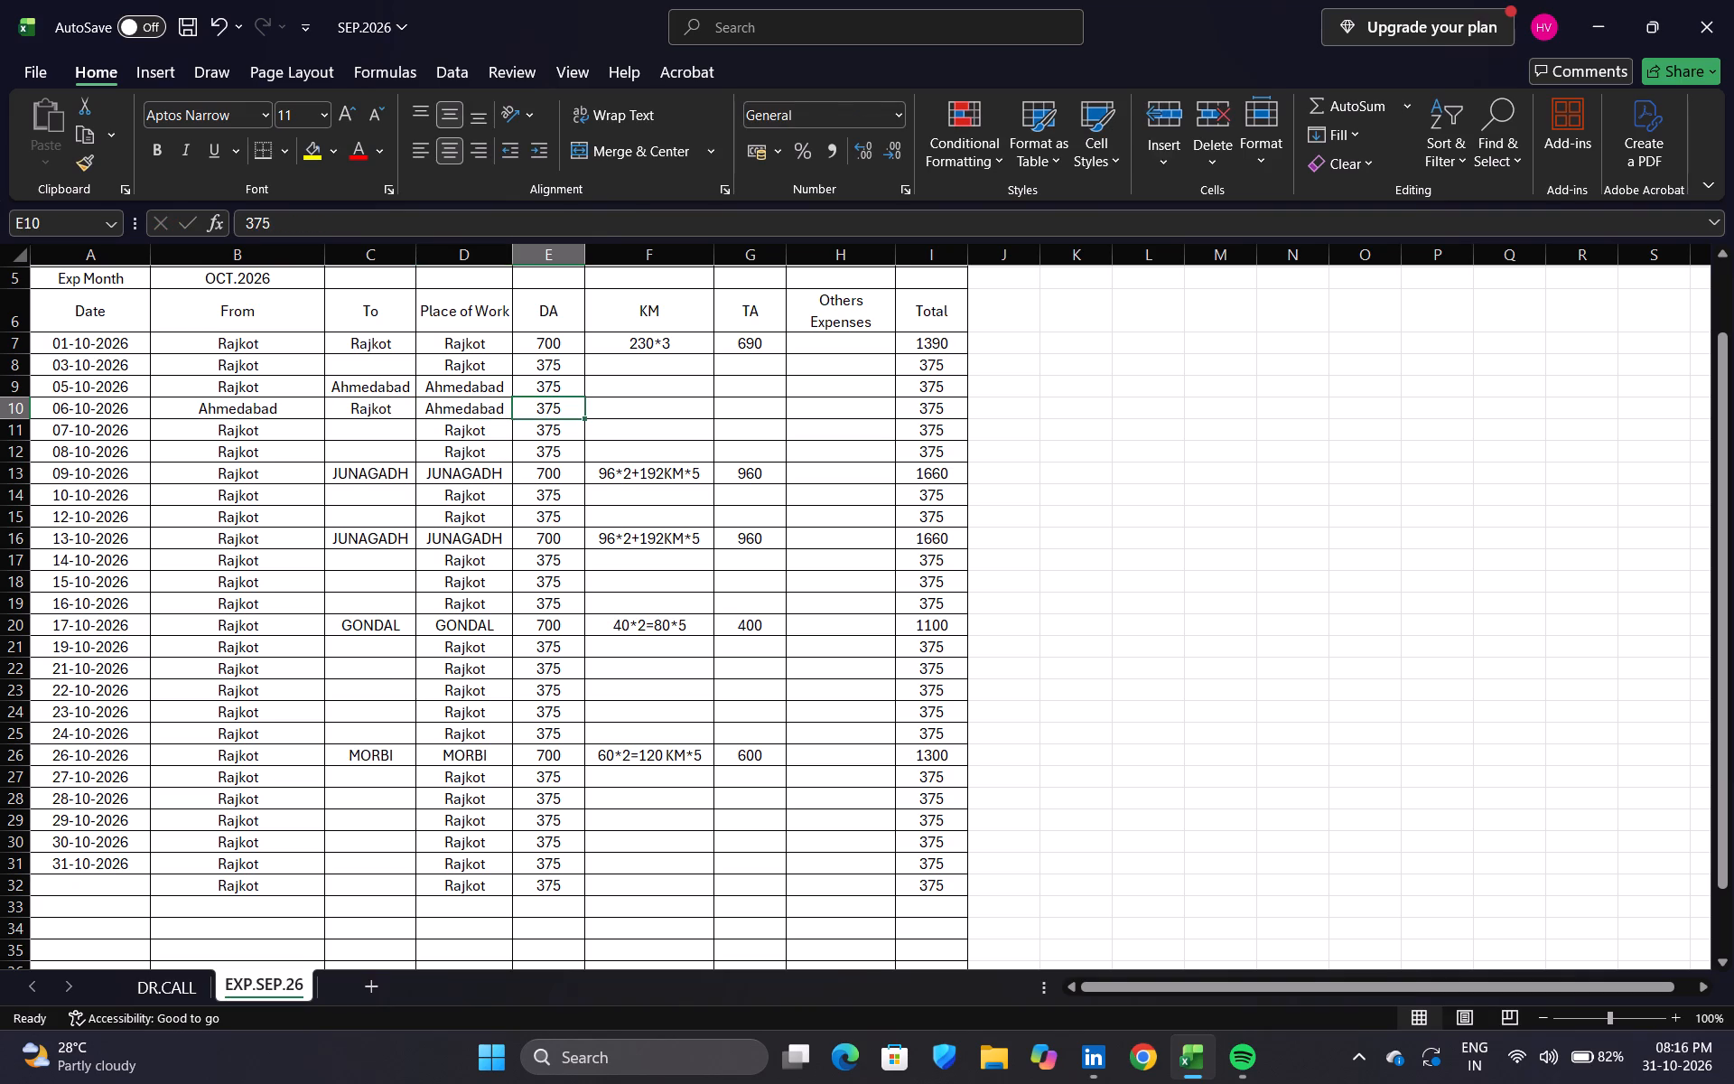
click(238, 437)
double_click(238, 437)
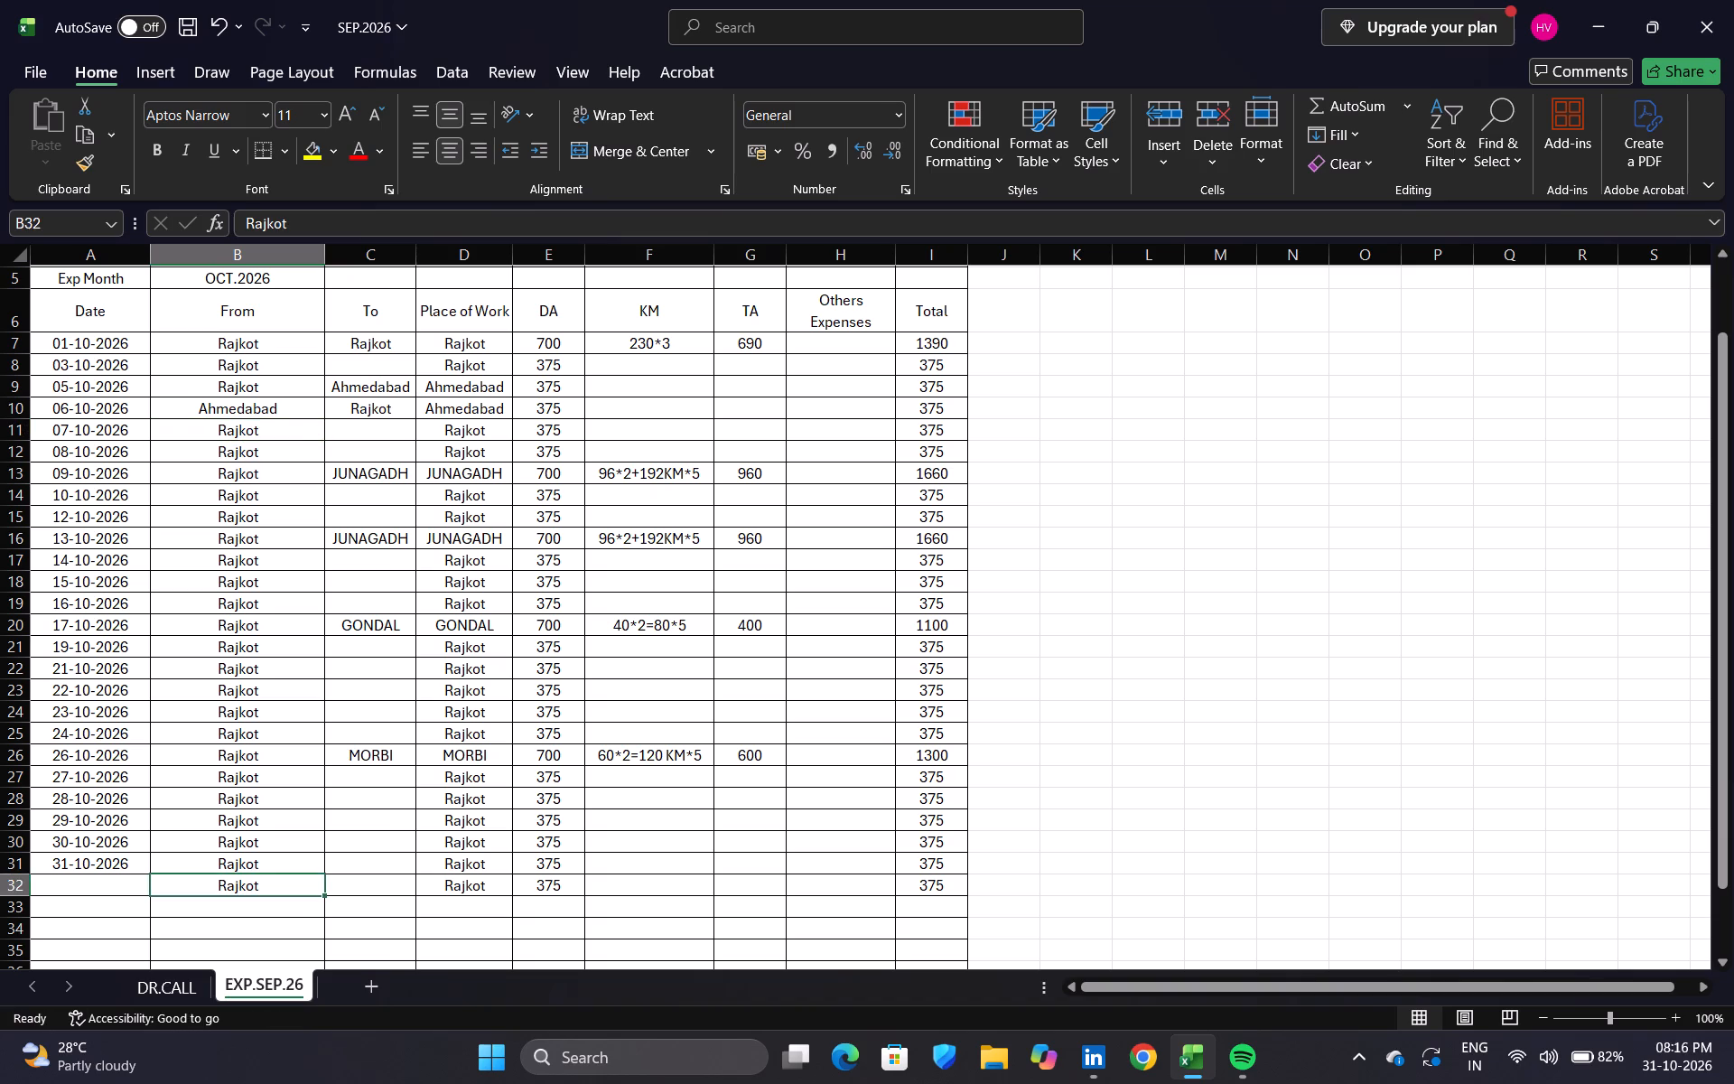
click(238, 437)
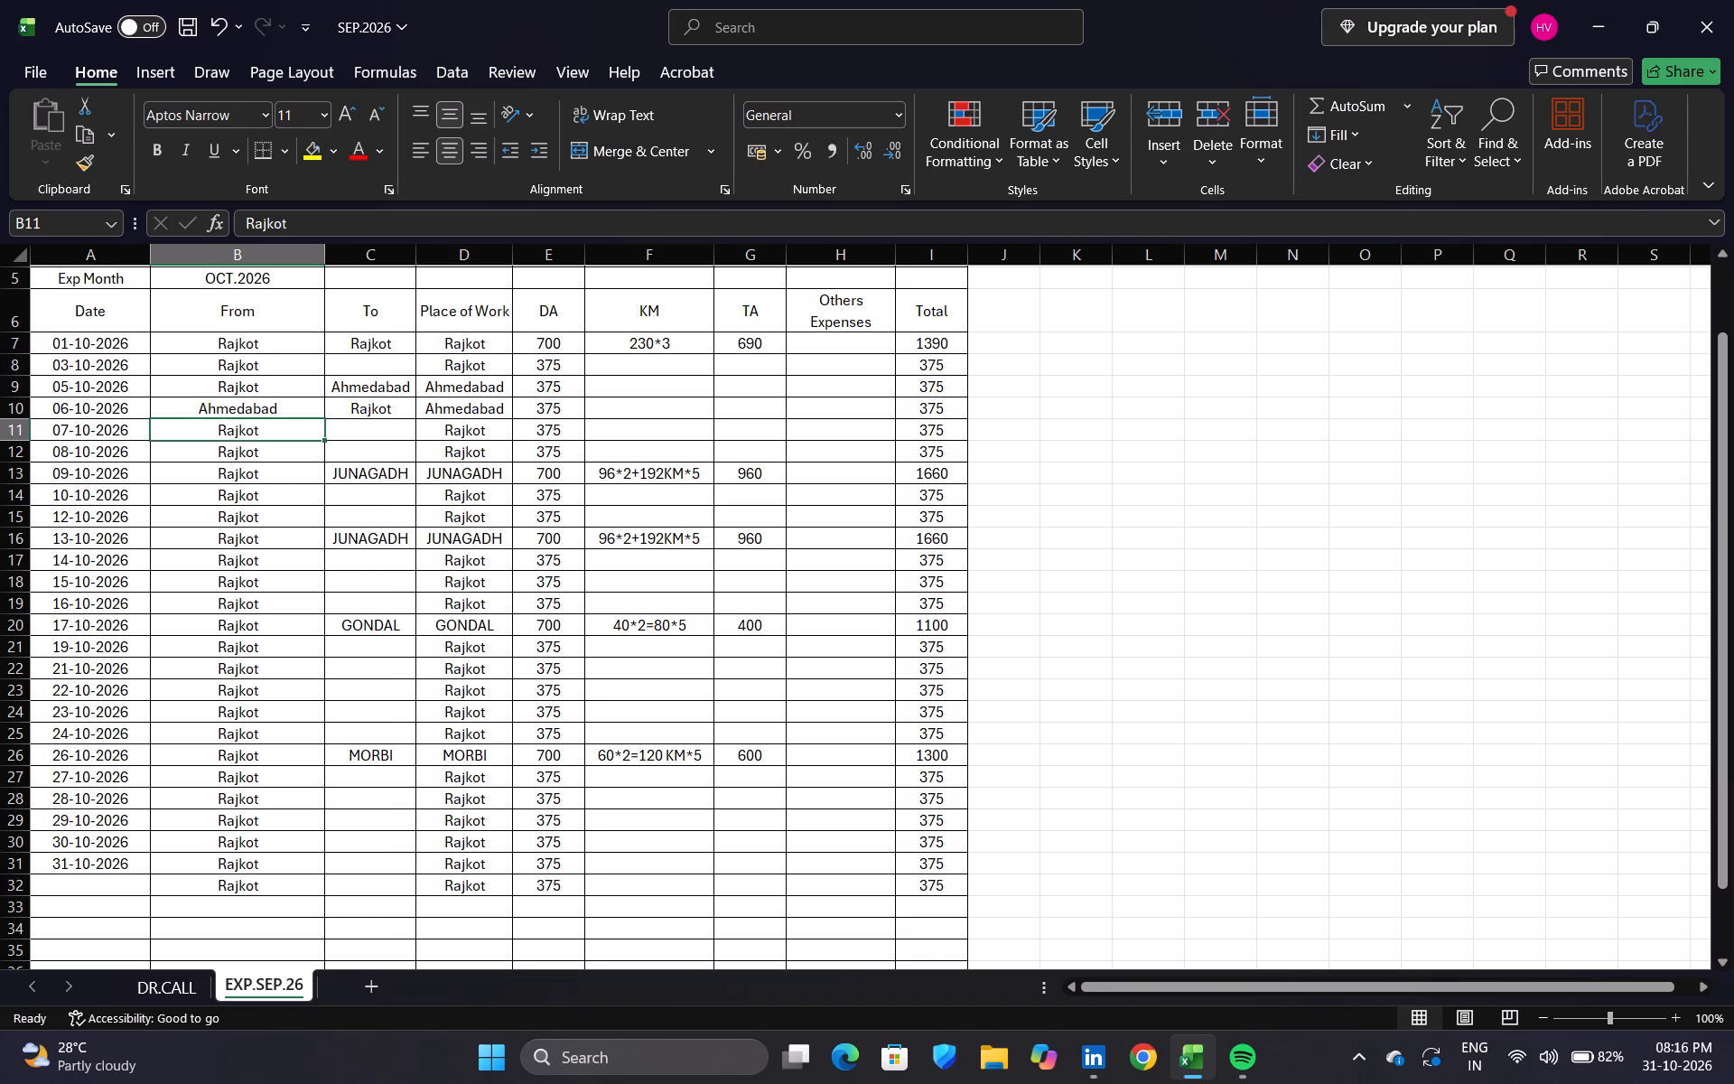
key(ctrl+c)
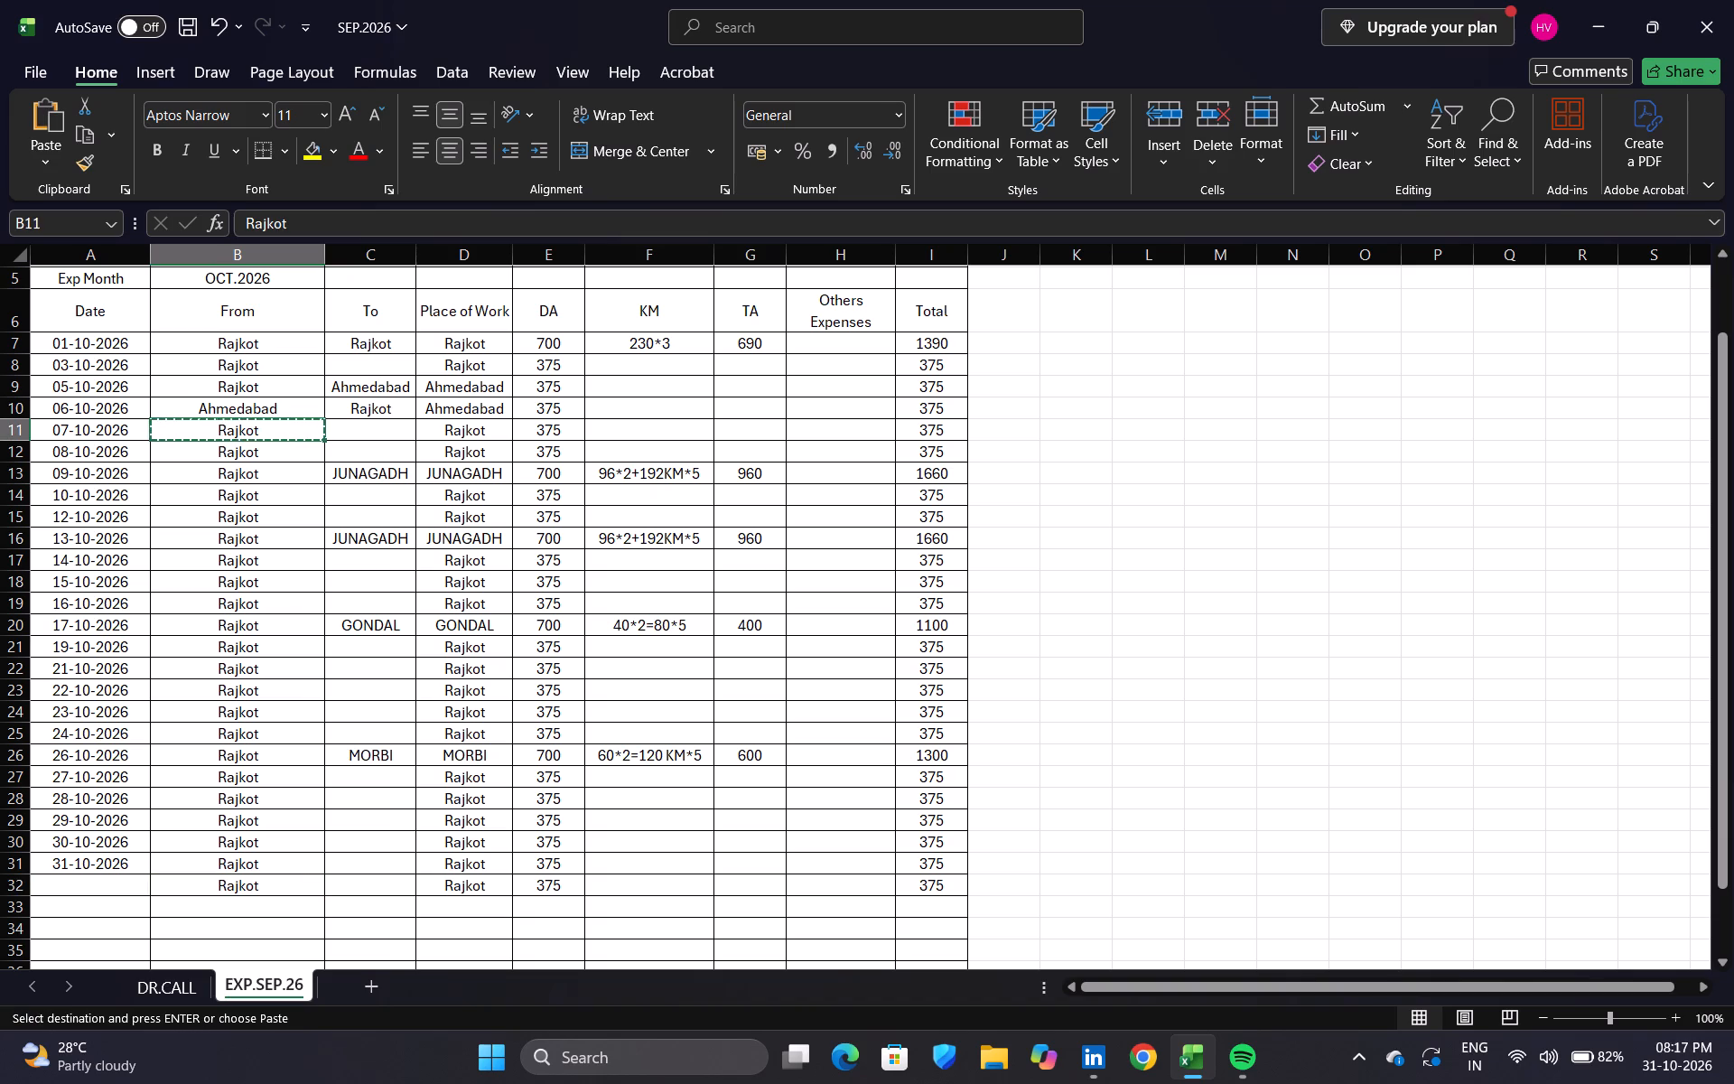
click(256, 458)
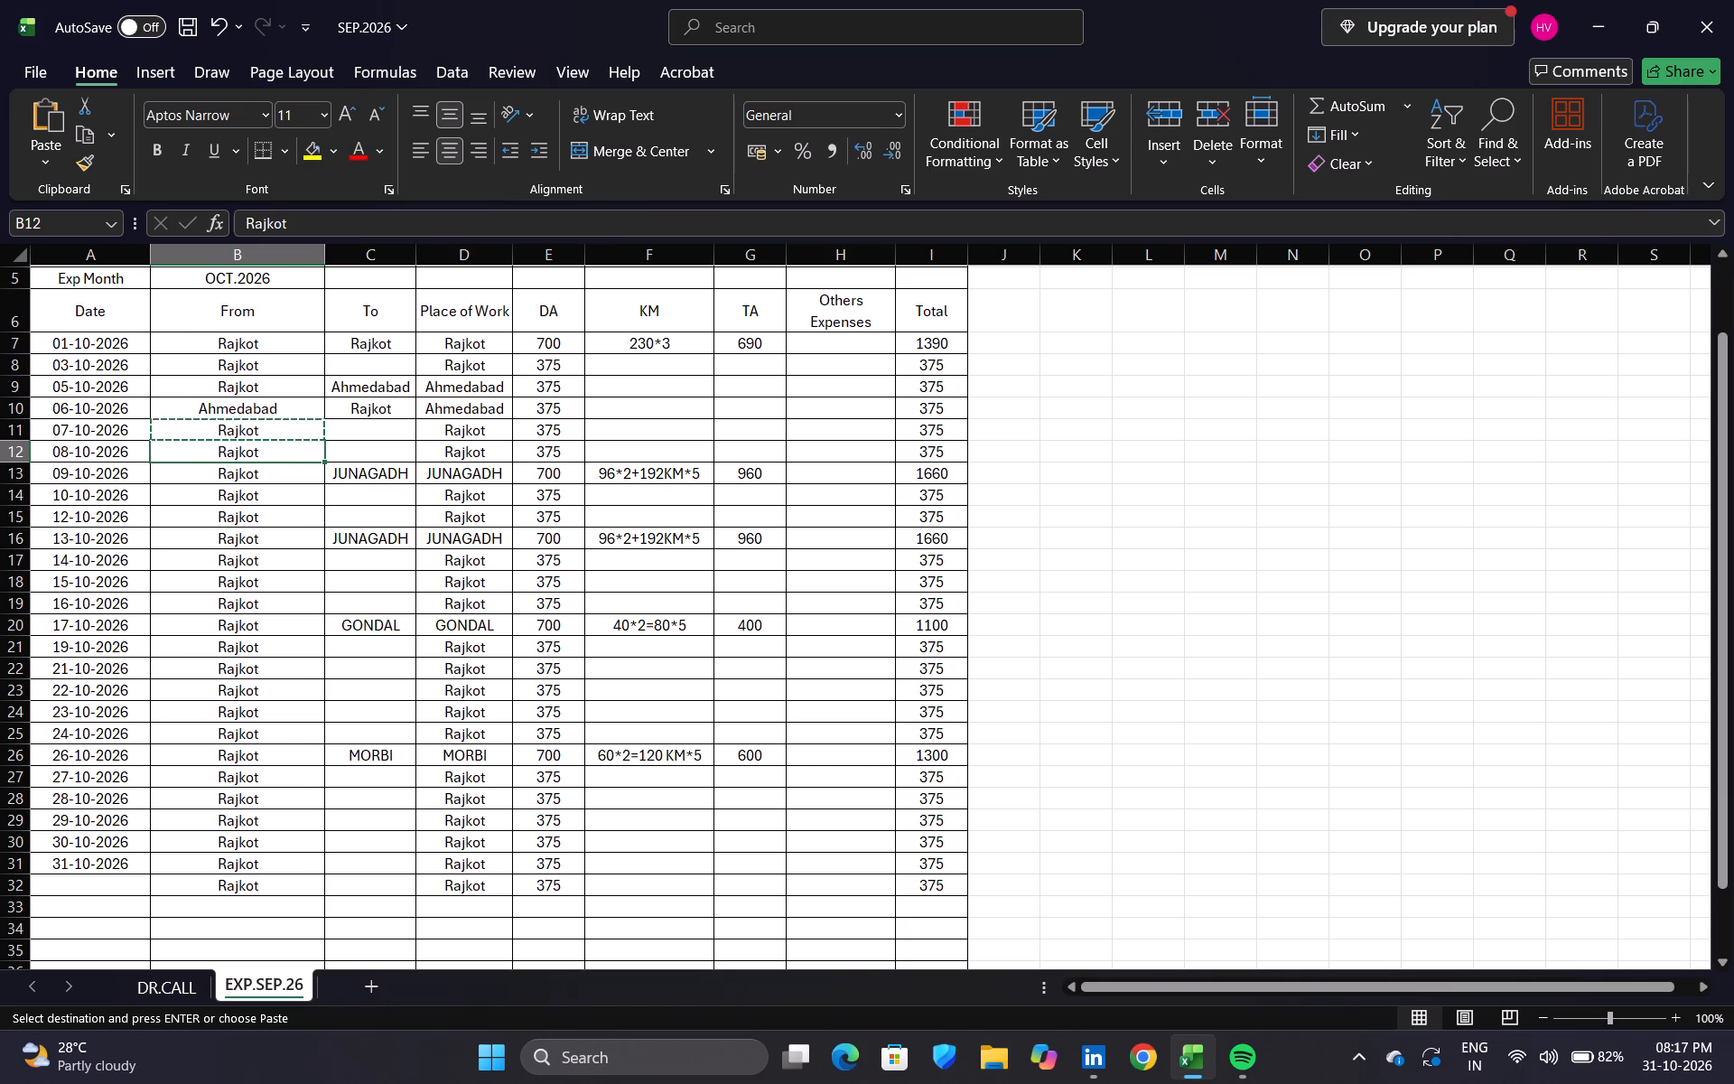
Clear the To cell C13 of the 09-10-2026 row and replace its Place of Work in D13 with Rajkot.
click(400, 474)
key(BackSpace)
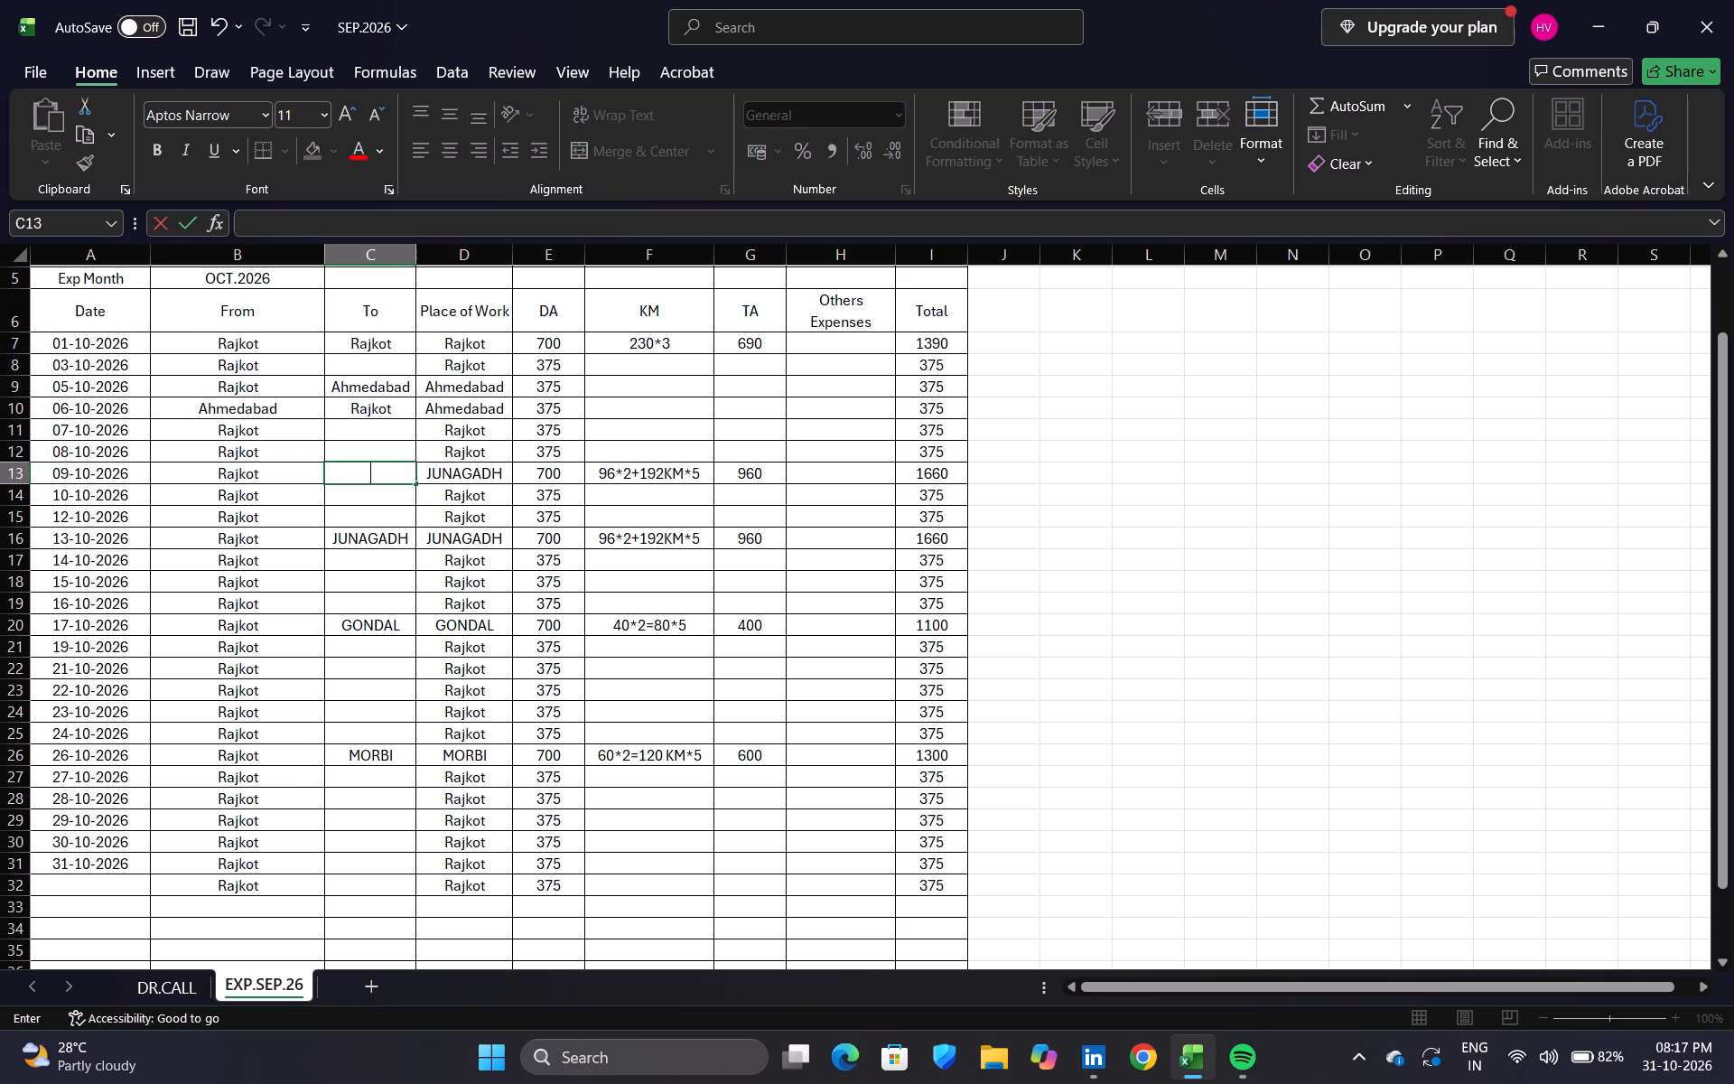
key(Right)
key(BackSpace)
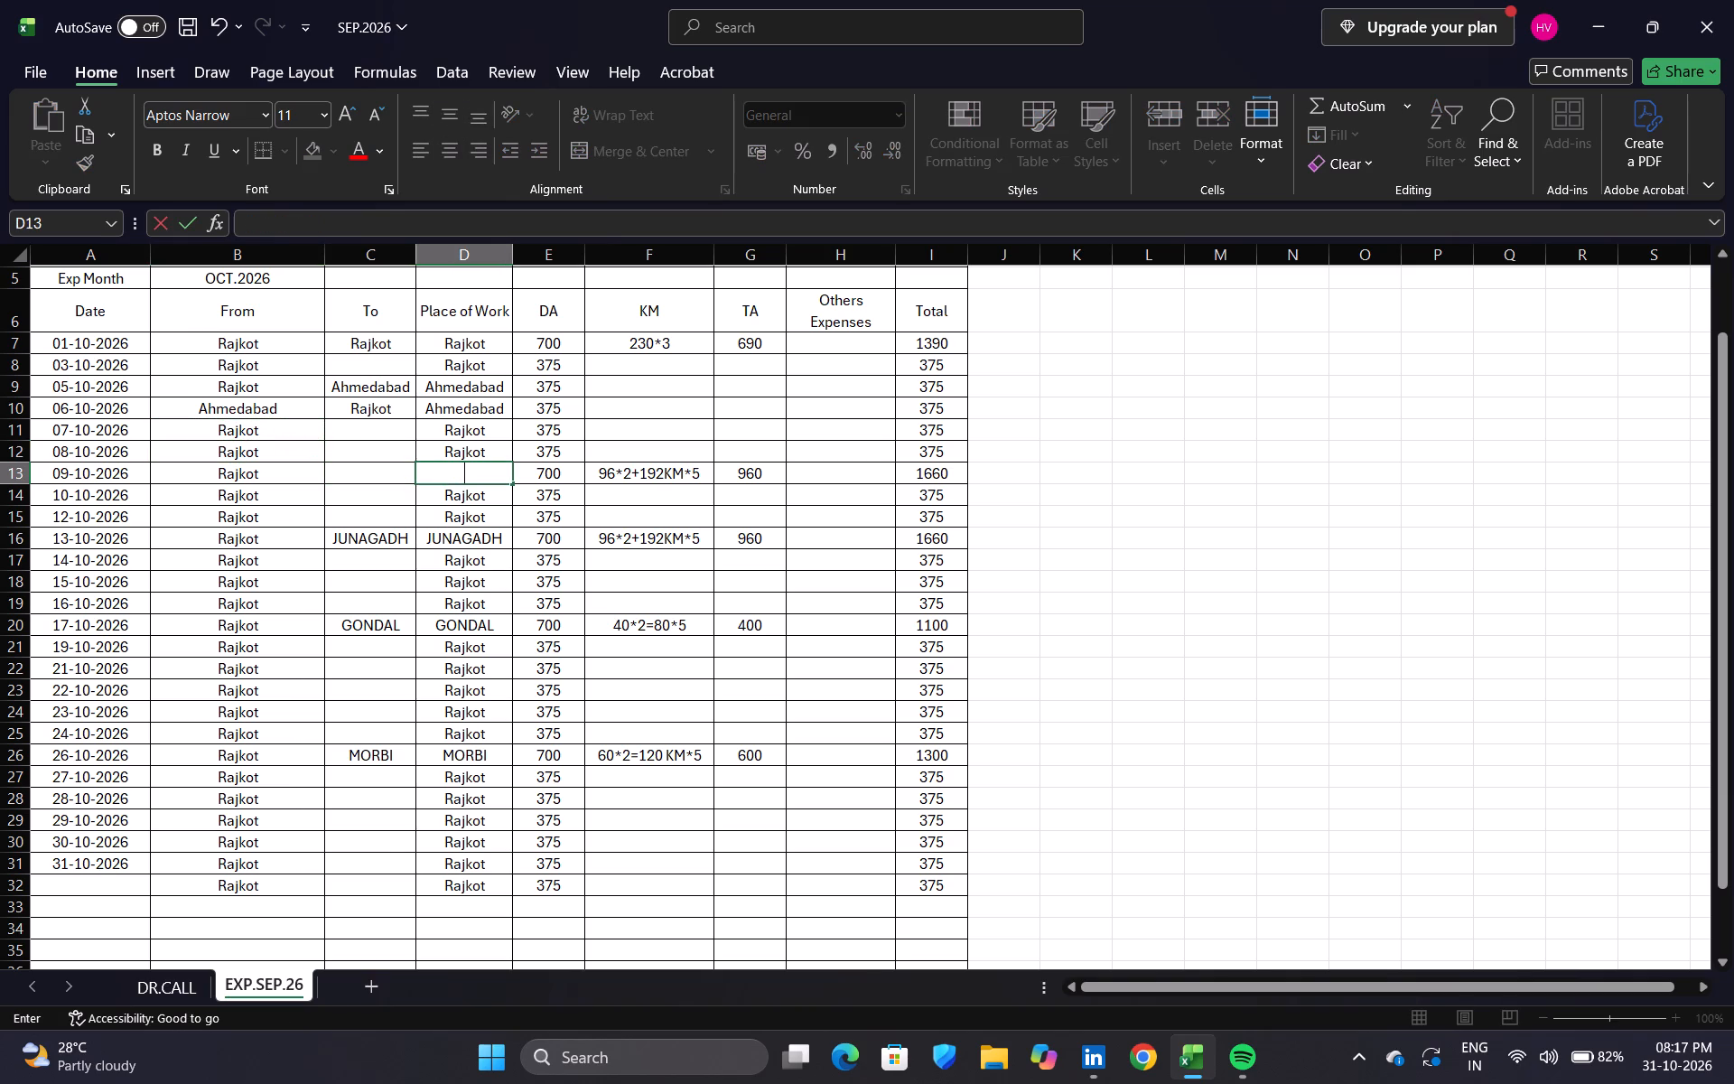
key(ctrl+v)
key(shift+r)
key(Tab)
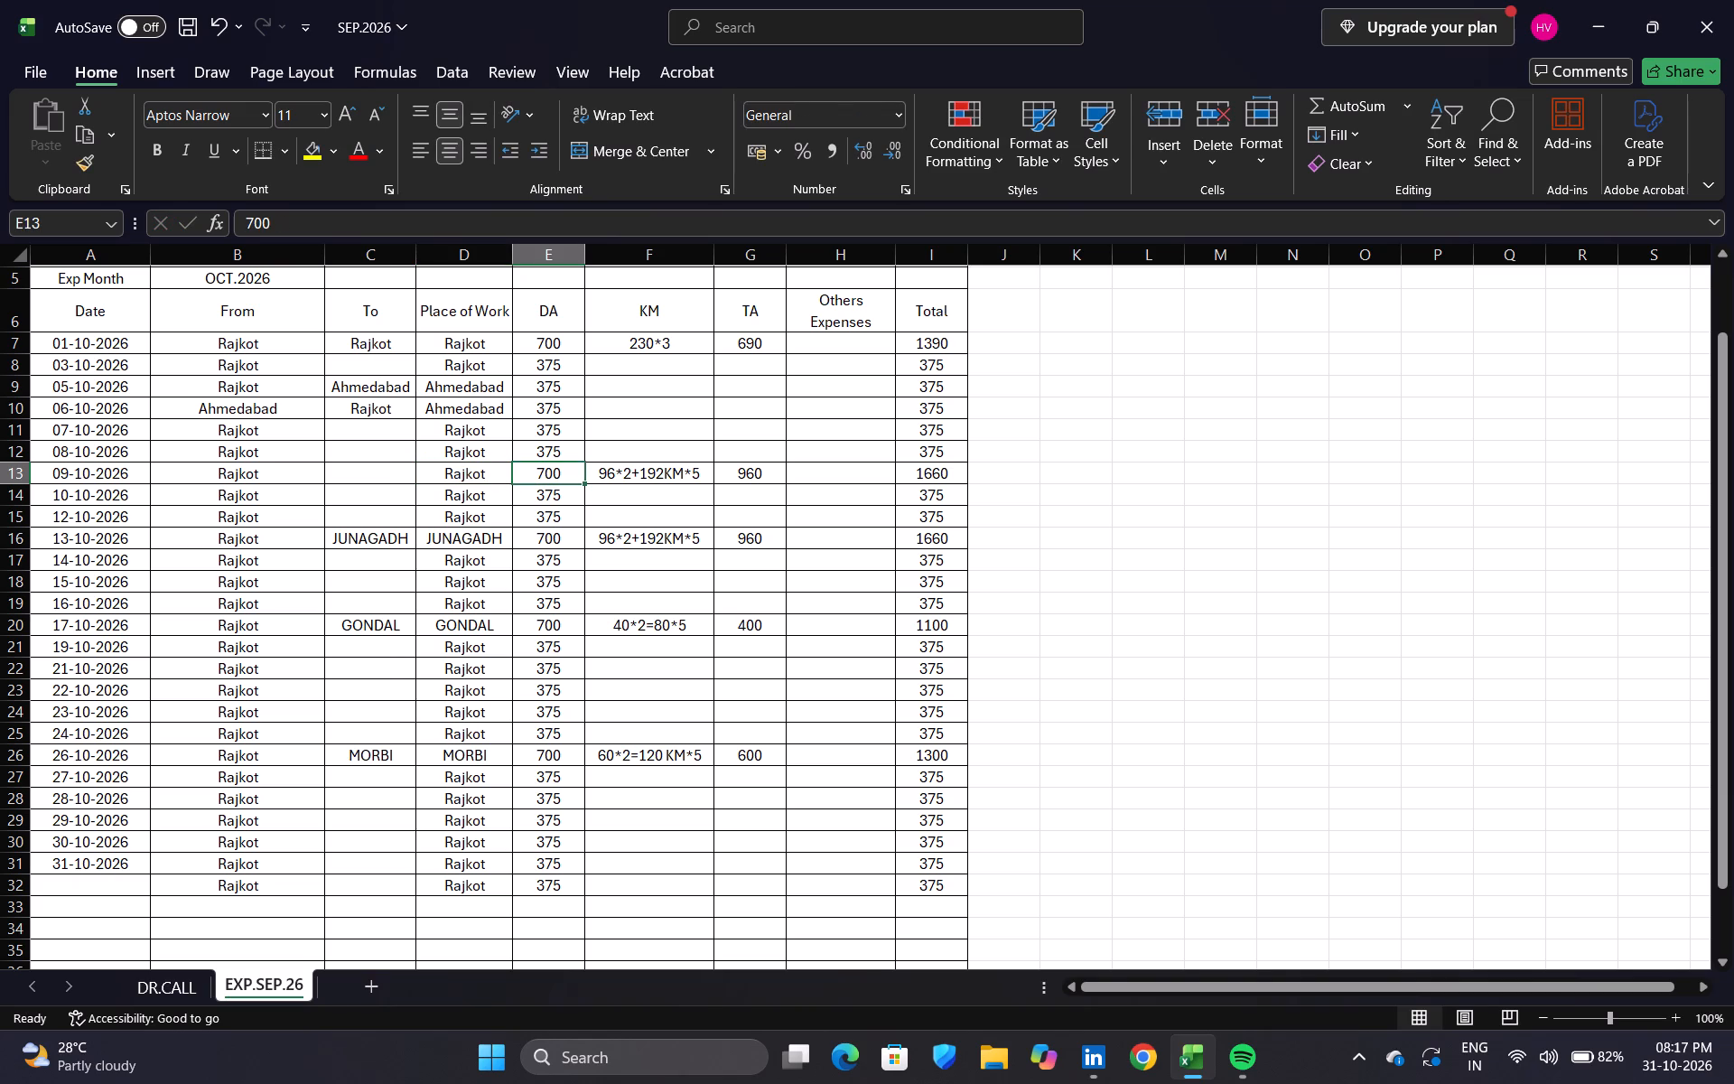
Clear the To cell C16 of the 13-10-2026 row and replace its Place of Work in D16 with Rajkot.
click(264, 498)
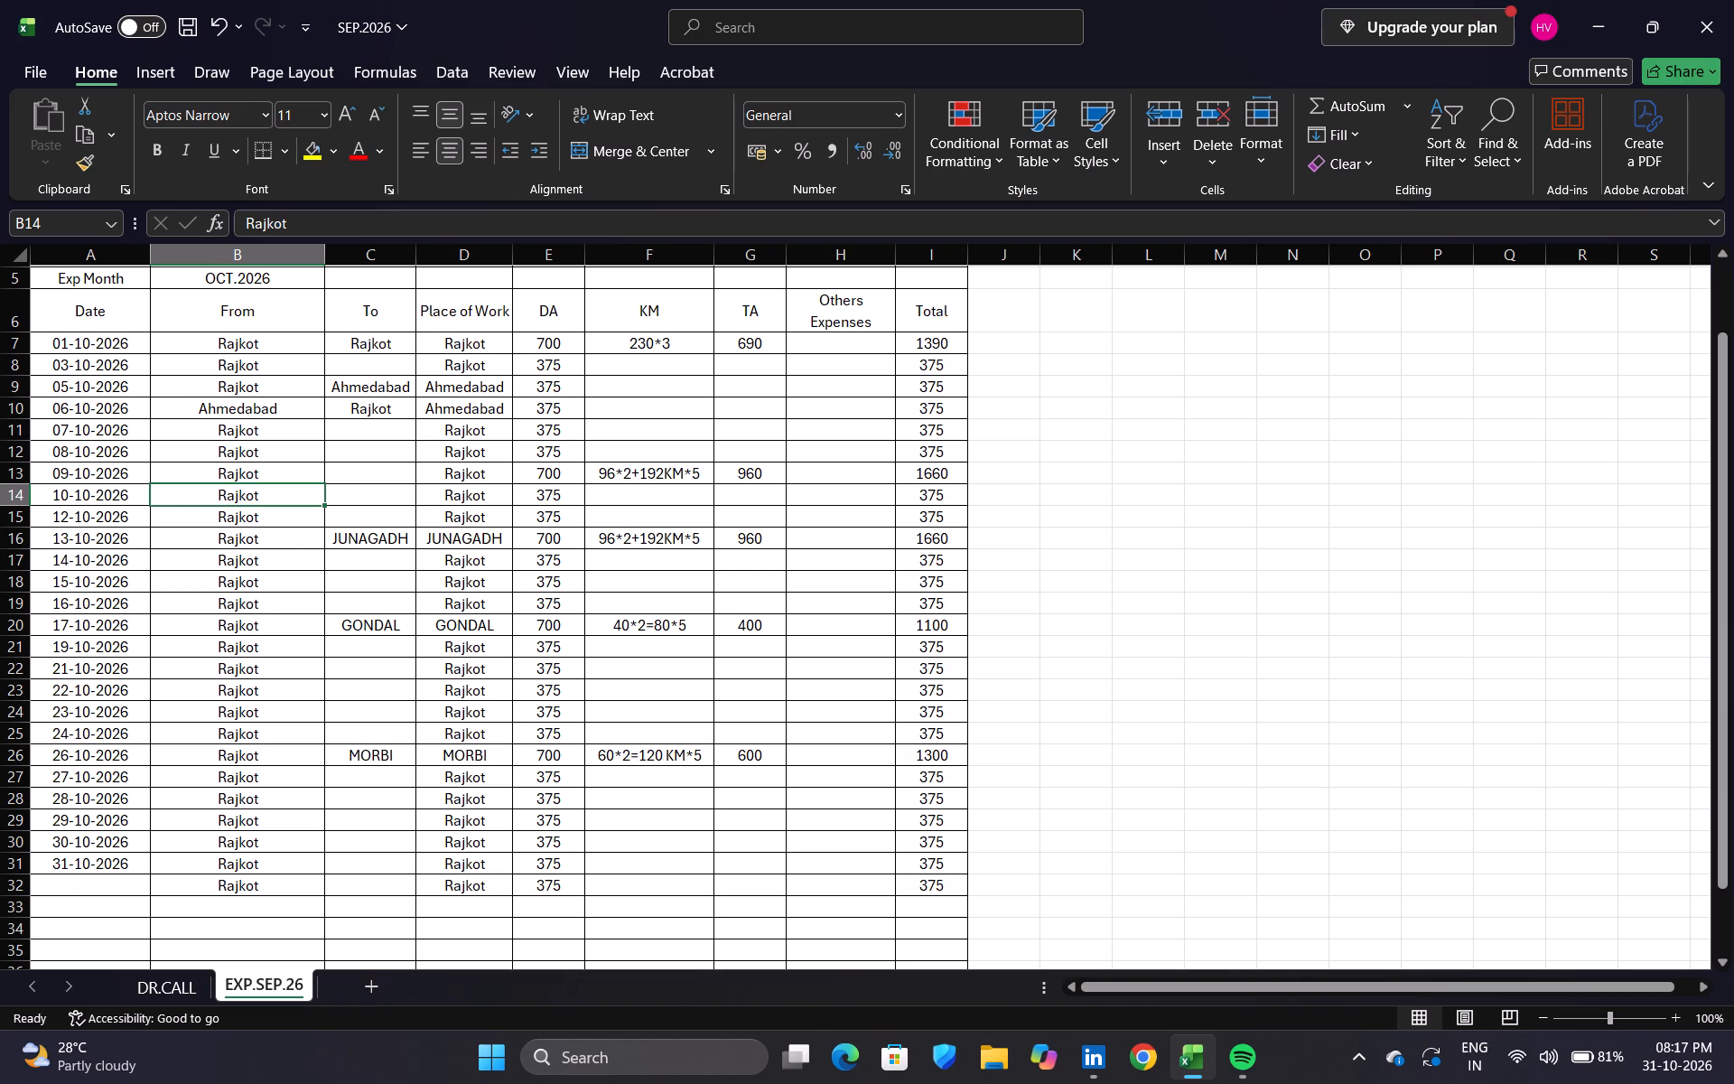
click(407, 545)
key(BackSpace)
key(Right)
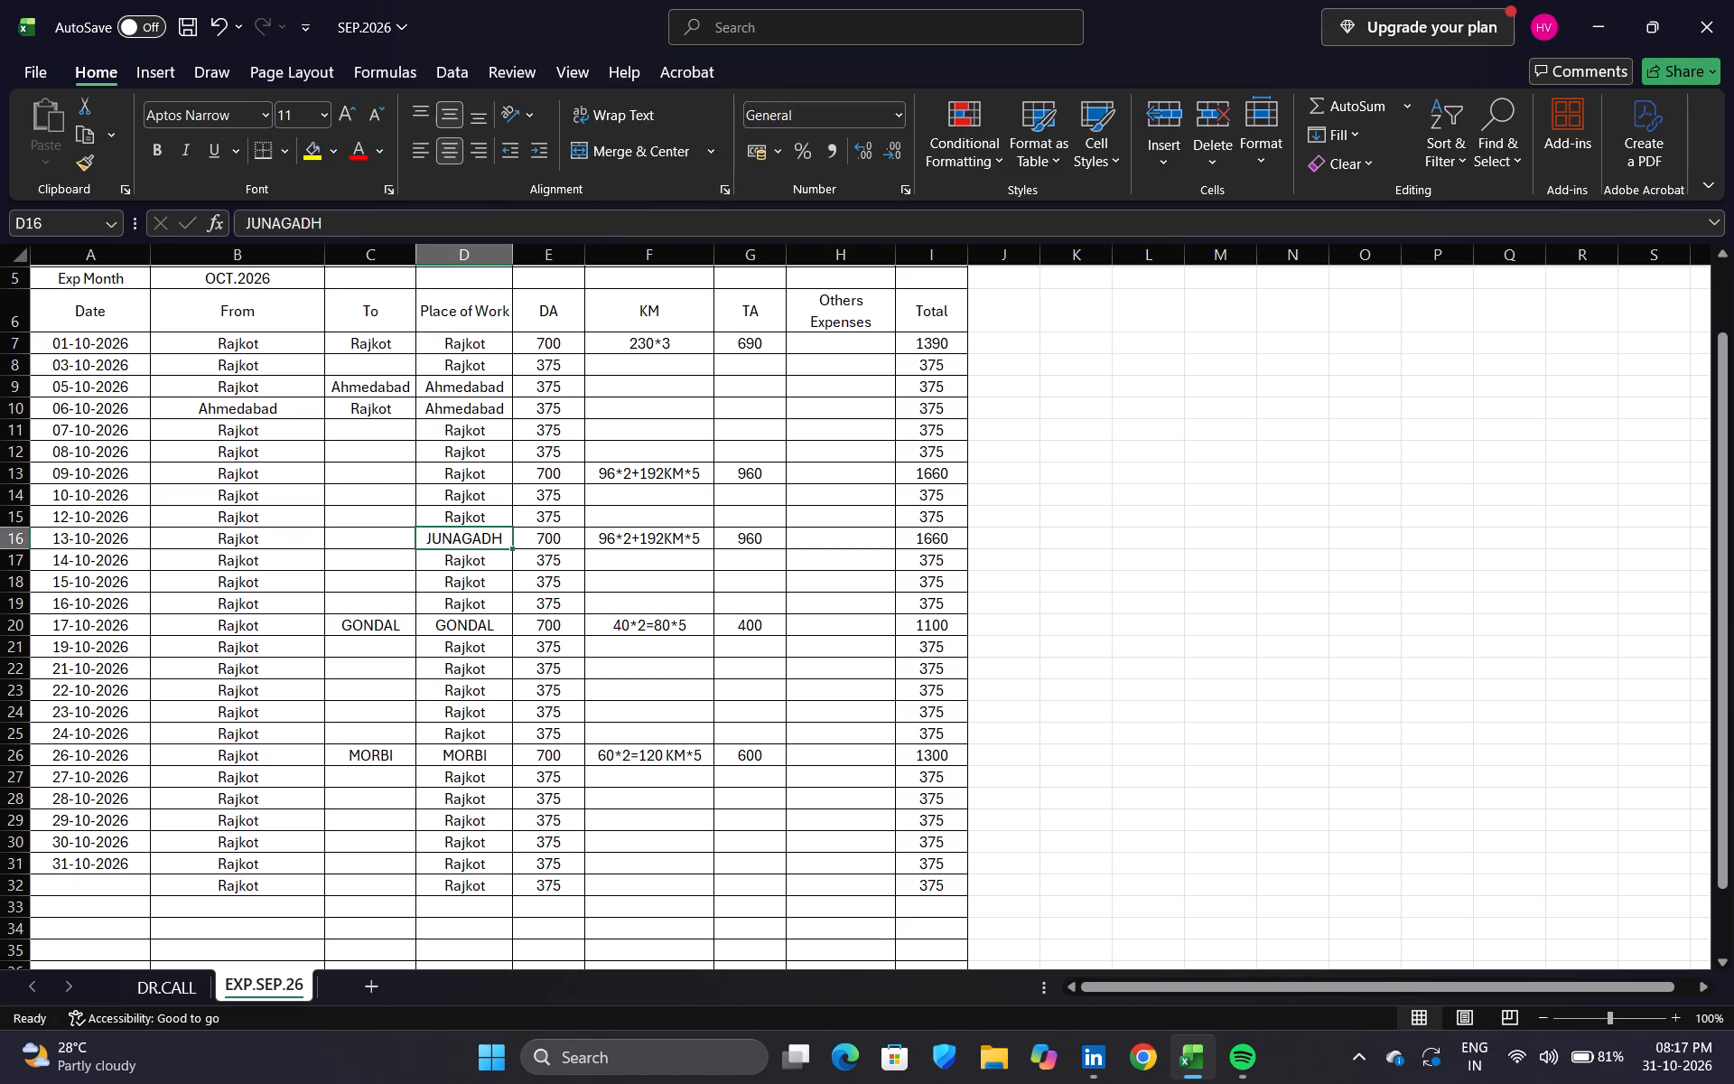
key(BackSpace)
key(shift+r)
key(Tab)
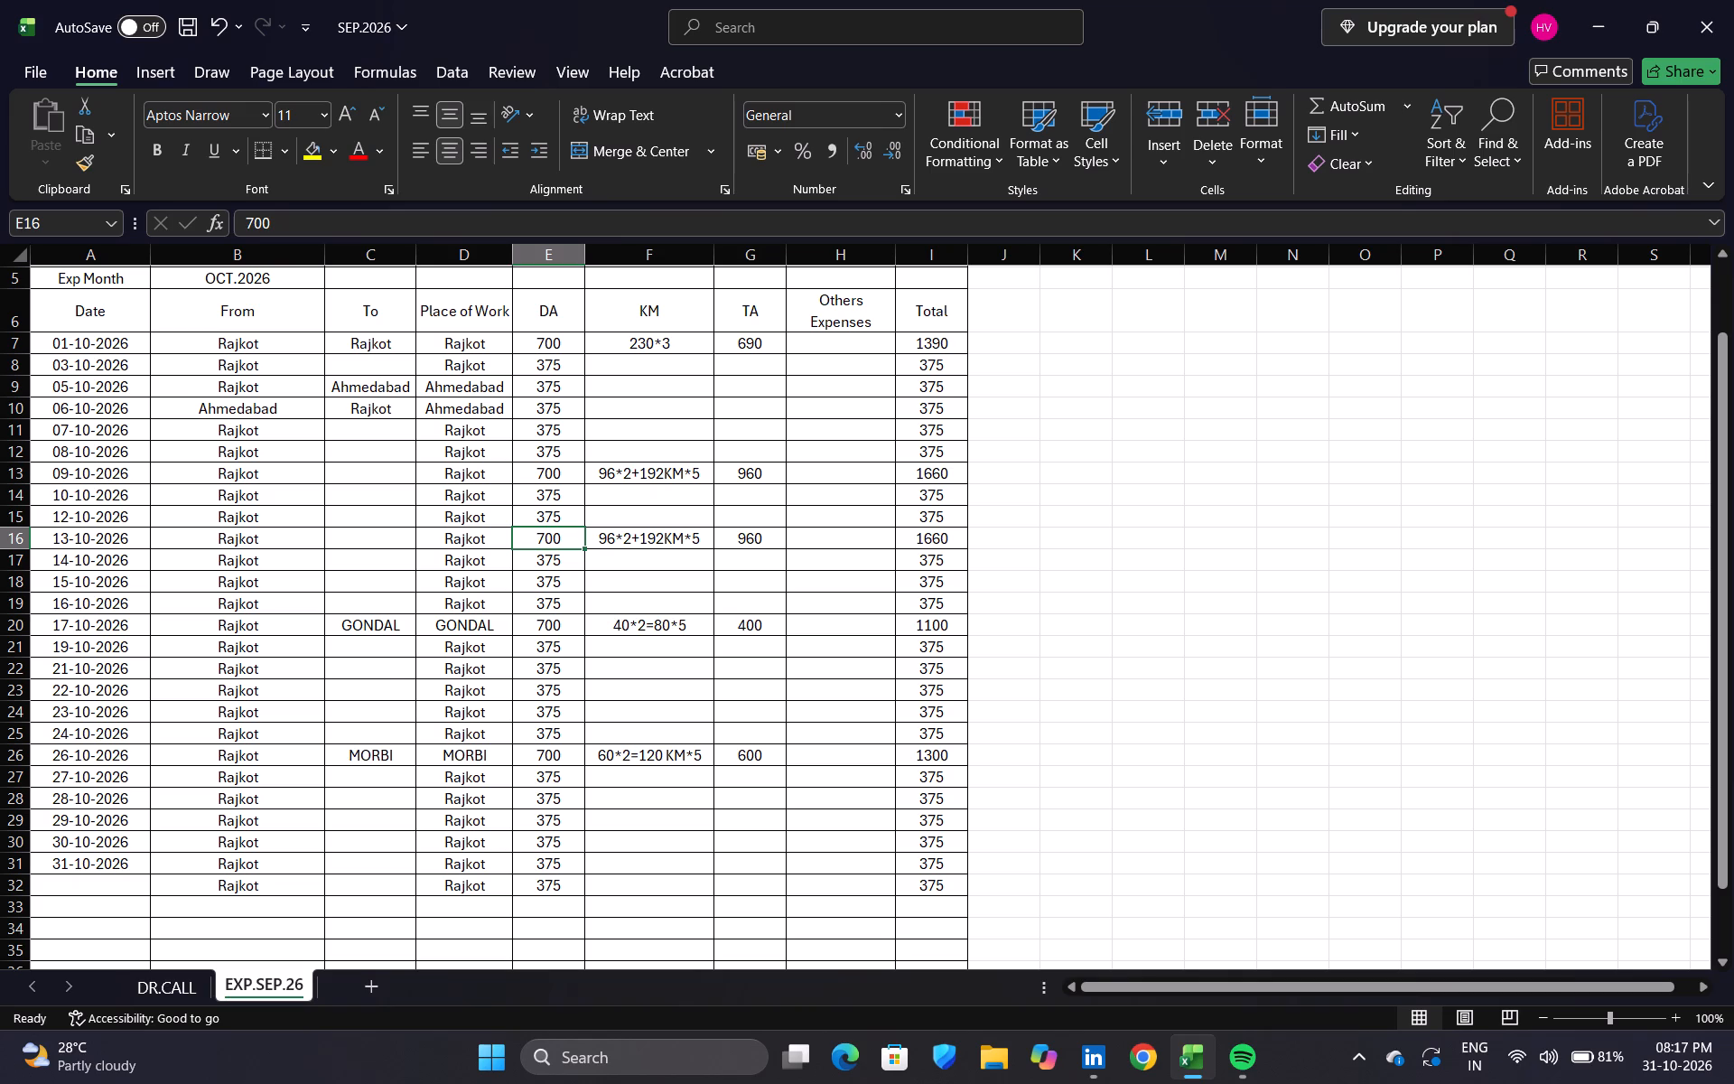
Enter Junagadh in both the To cell C14 and the Place of Work cell D14 of the 10-10-2026 row.
click(375, 496)
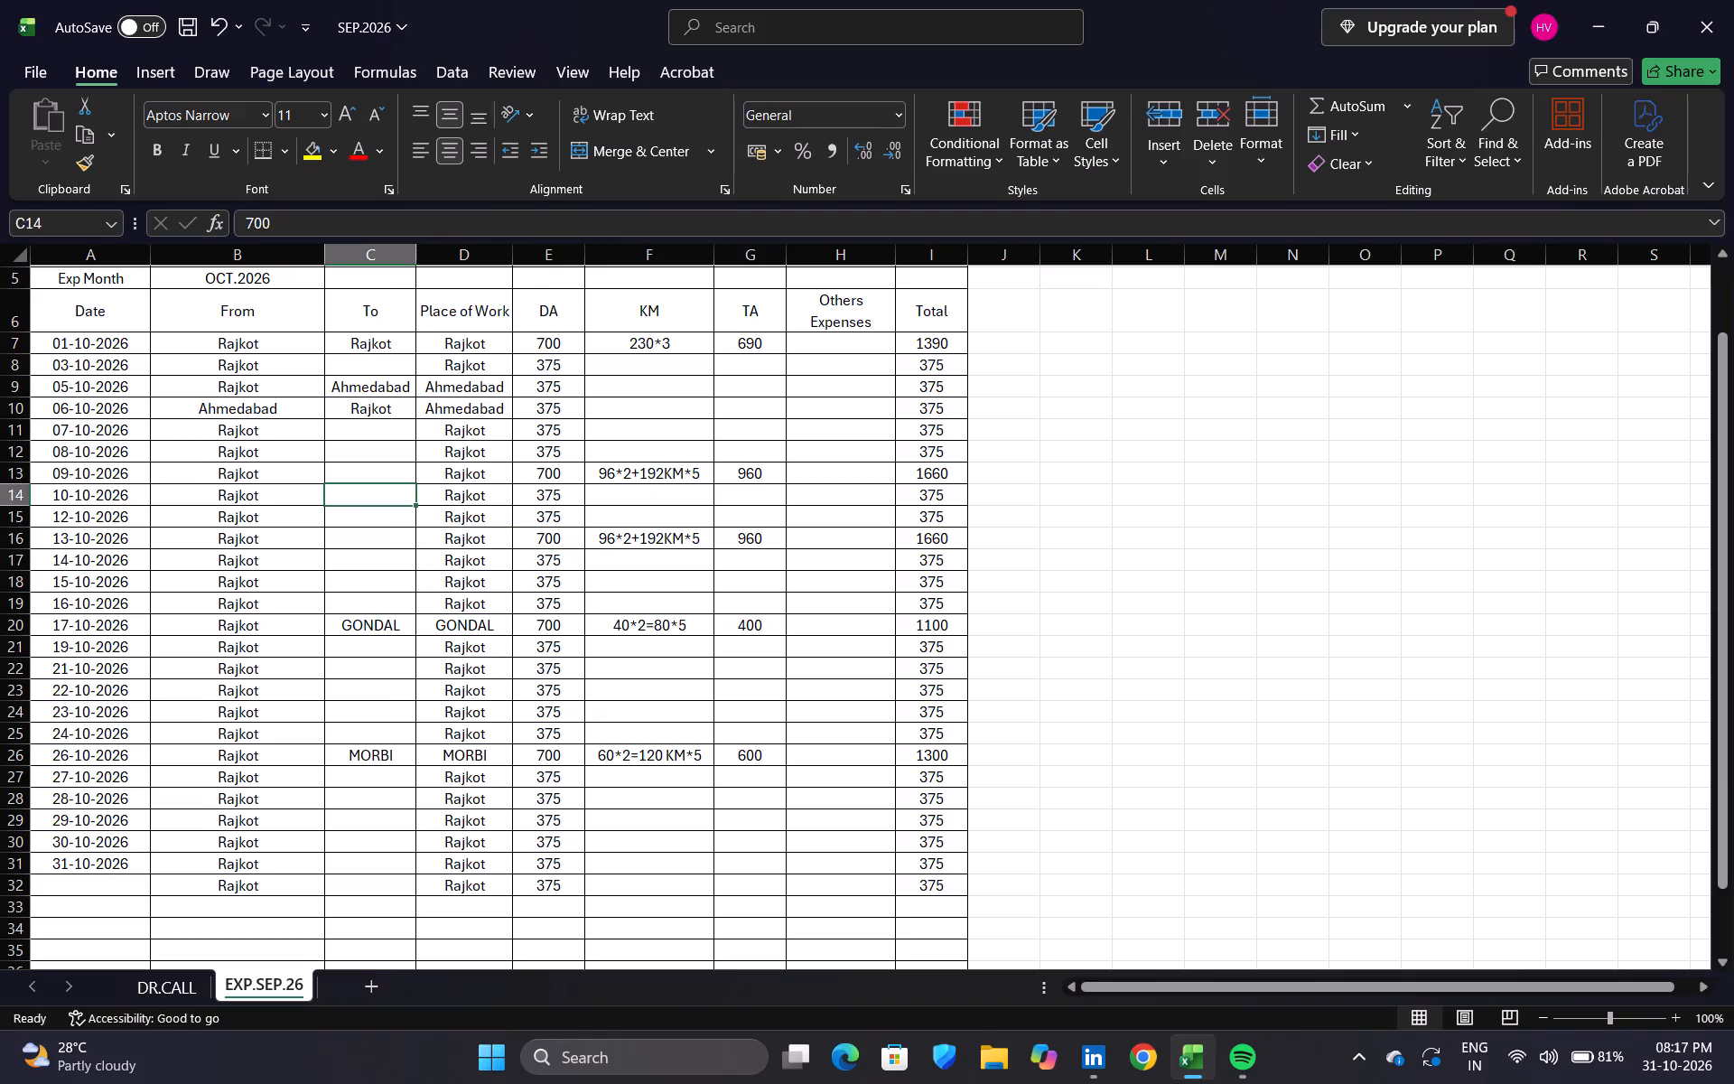
text(Ju)
text(nagadh)
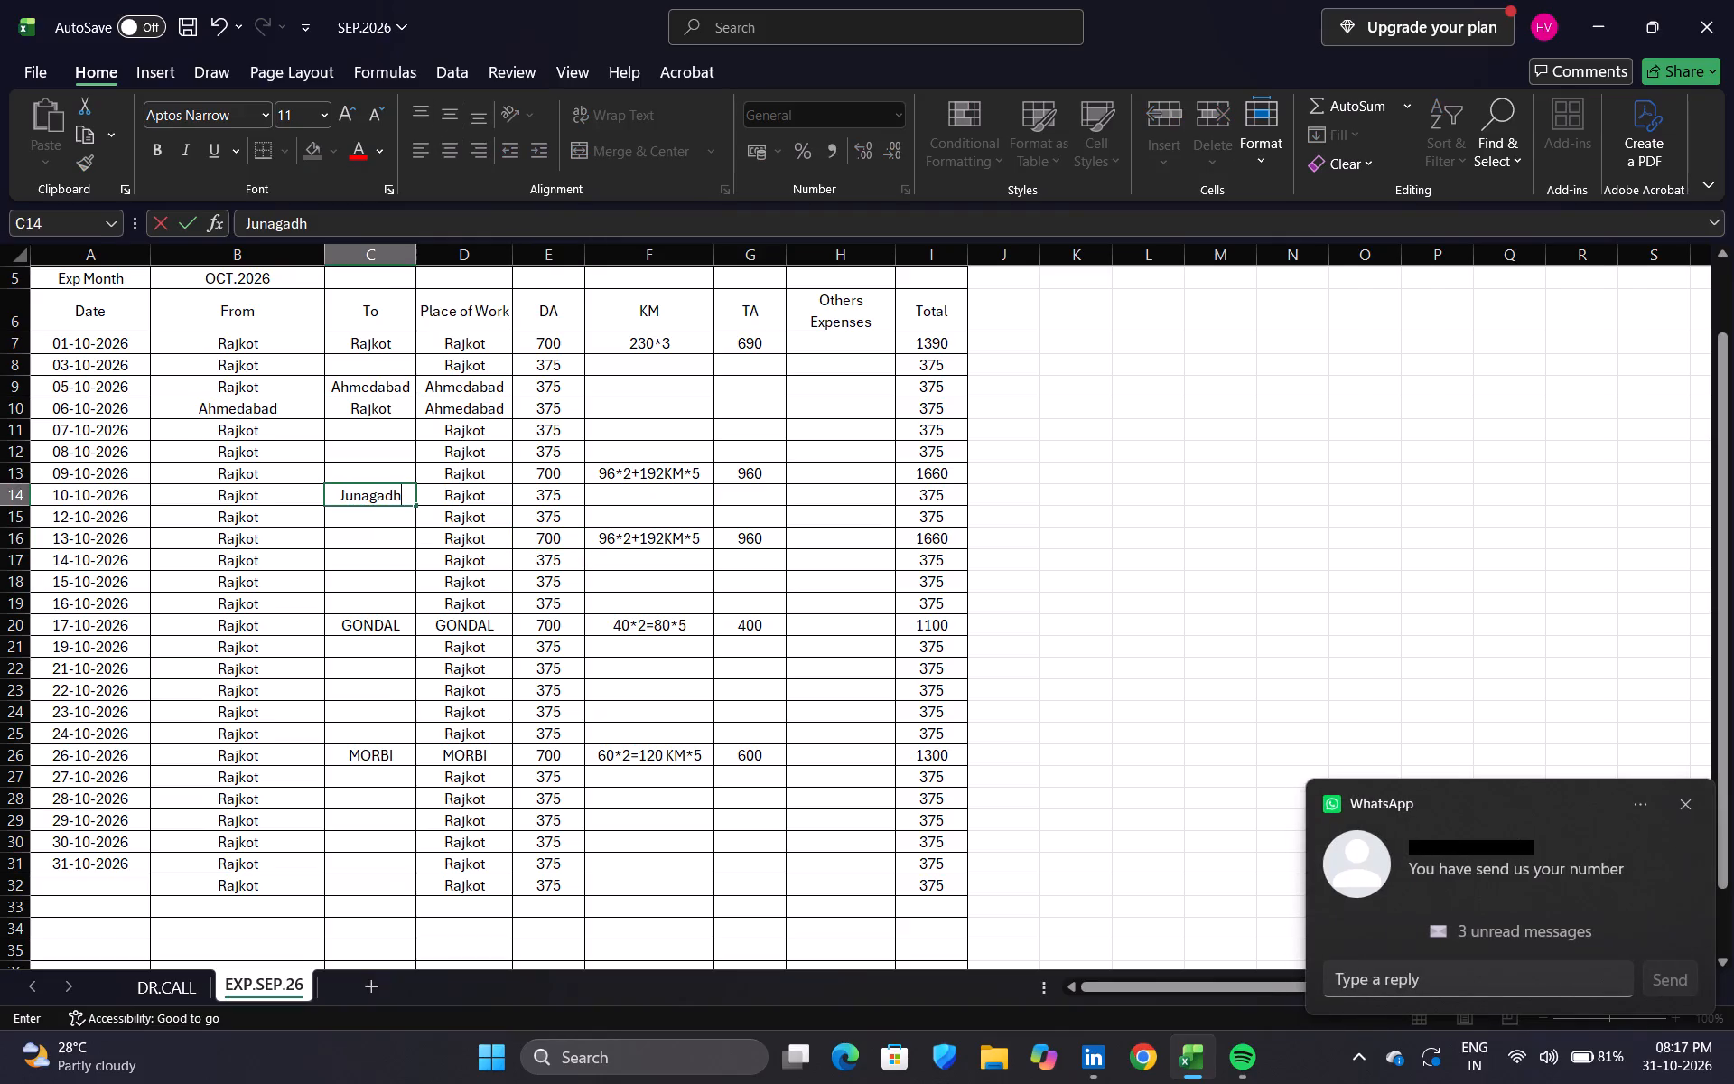
click(480, 497)
text(Jyu)
key(BackSpace)
key(BackSpace)
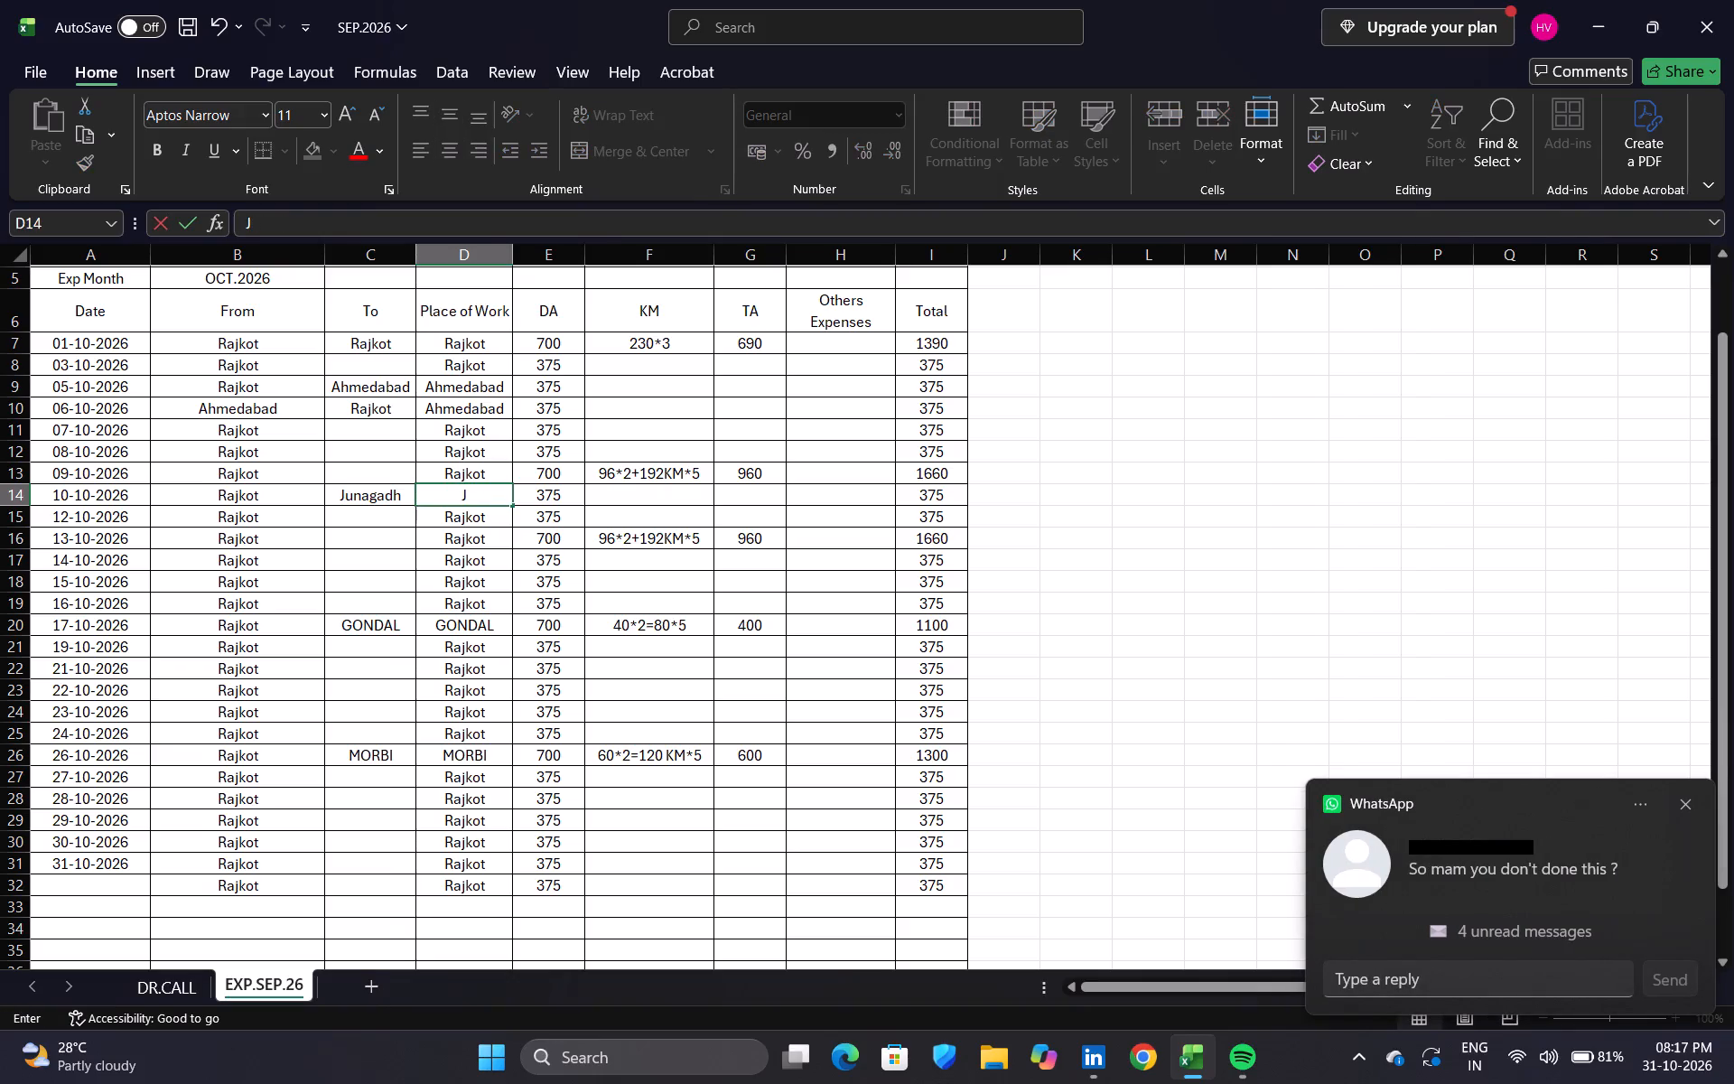
text(unagadh)
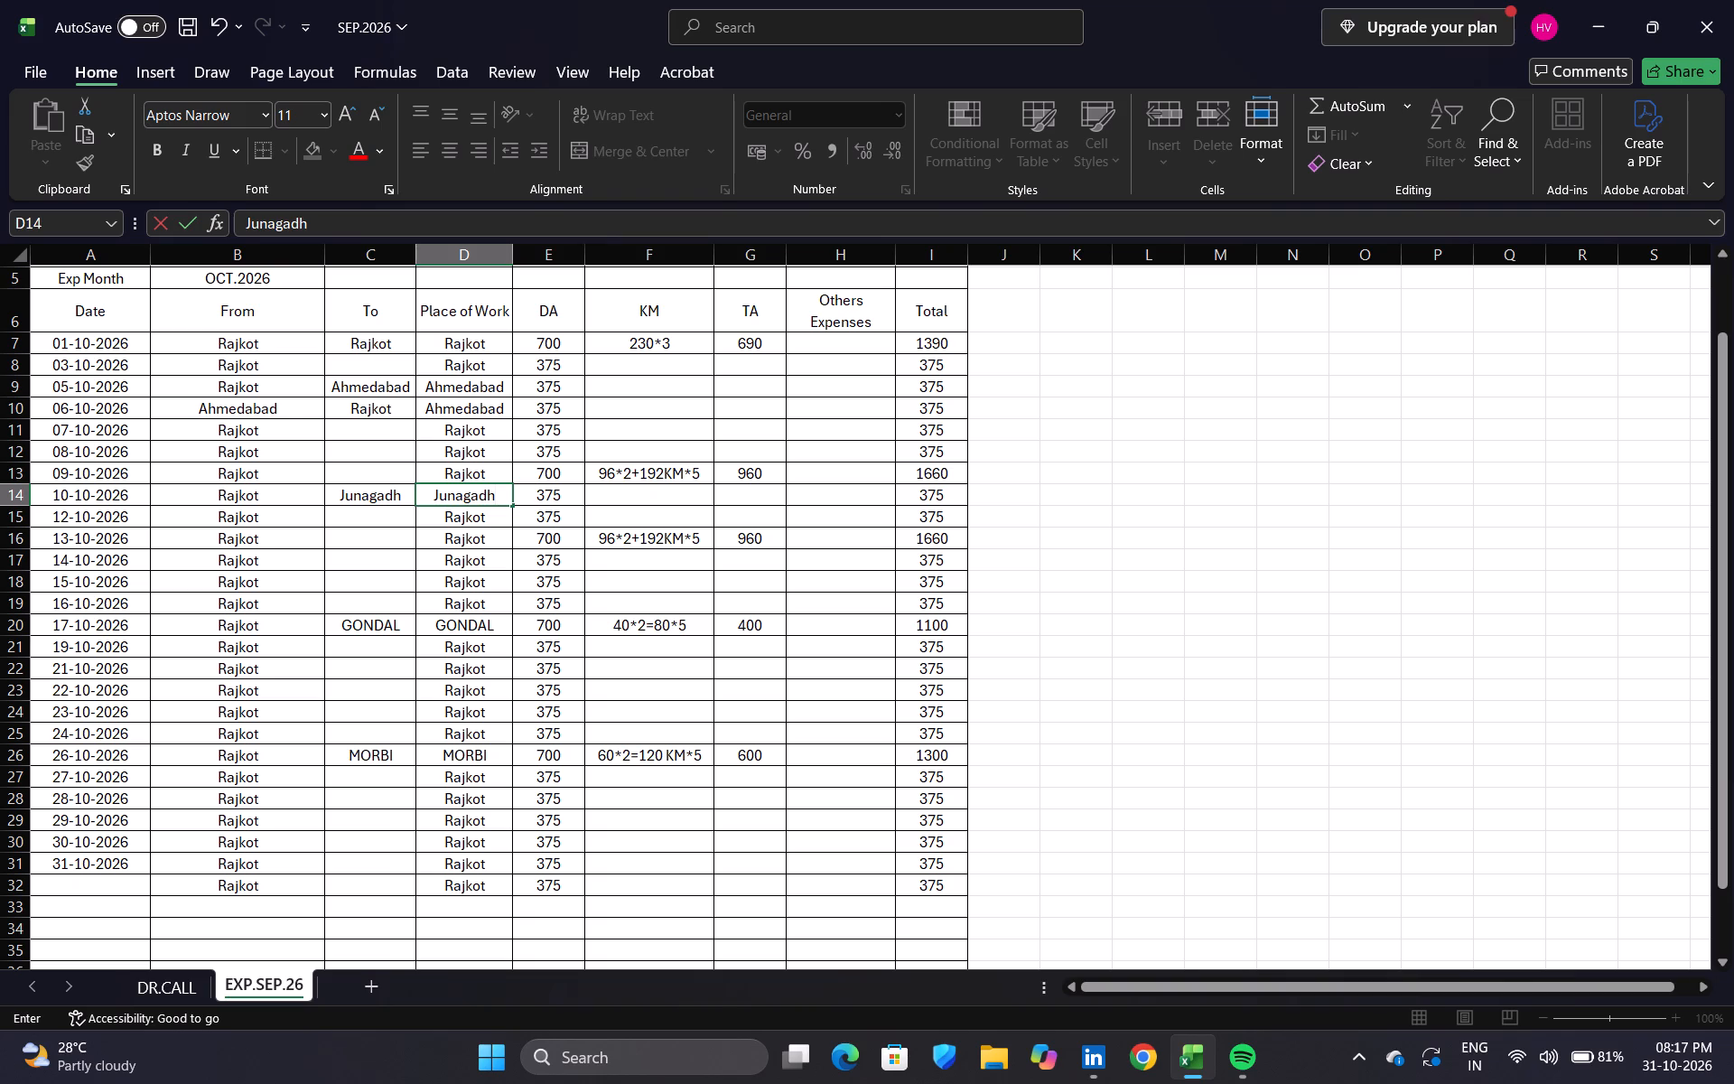
Clear the To cell C20 of the 17-10-2026 row and replace its Place of Work in D20 with Rajkot.
click(265, 607)
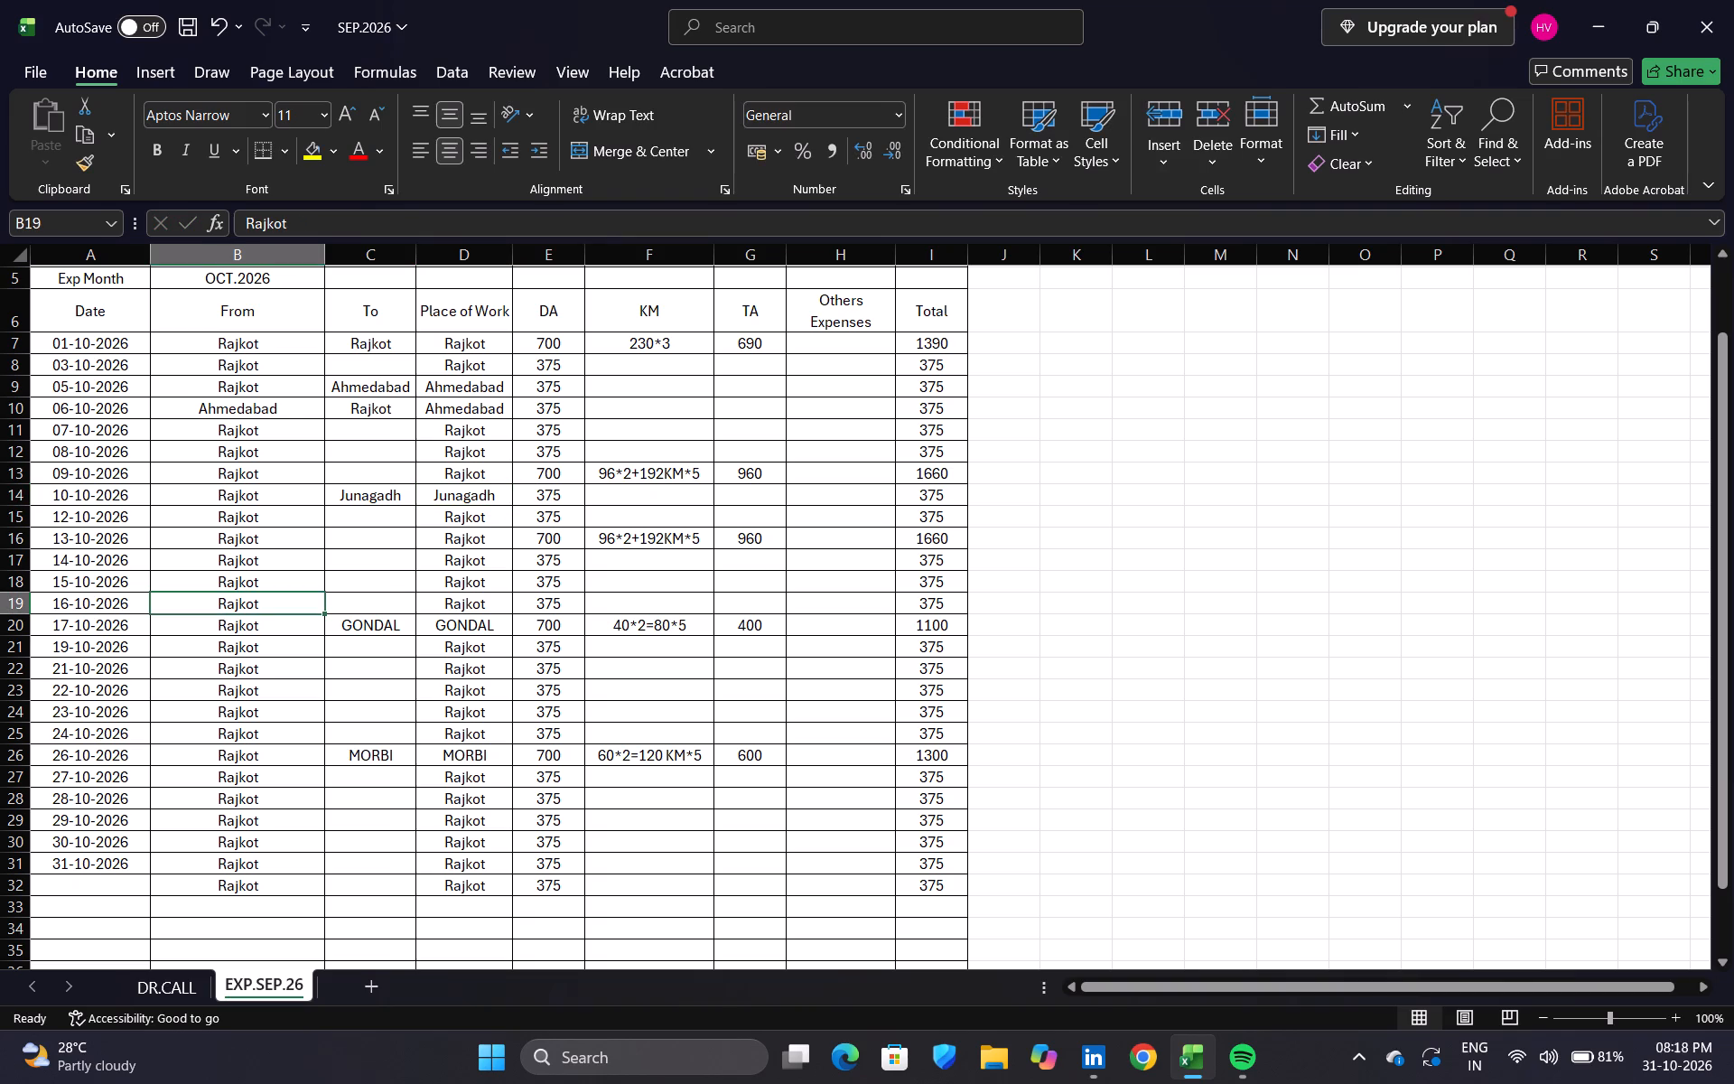
click(245, 633)
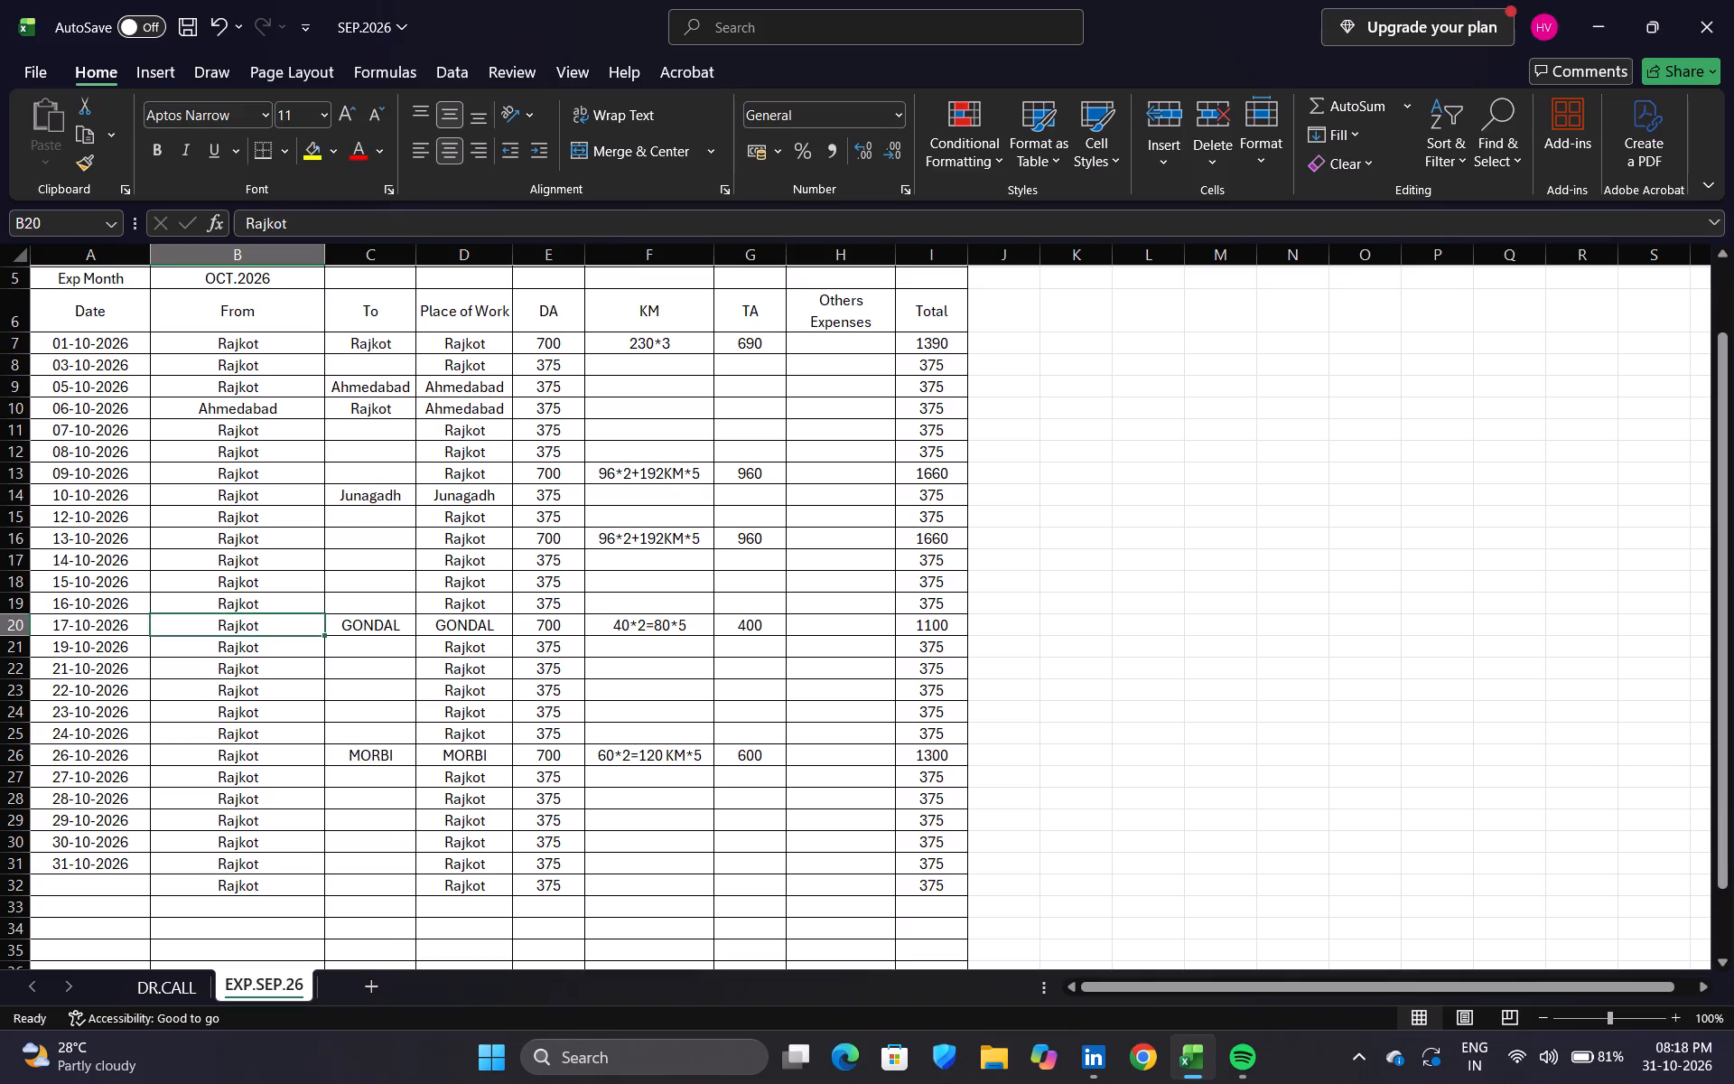
click(1672, 1053)
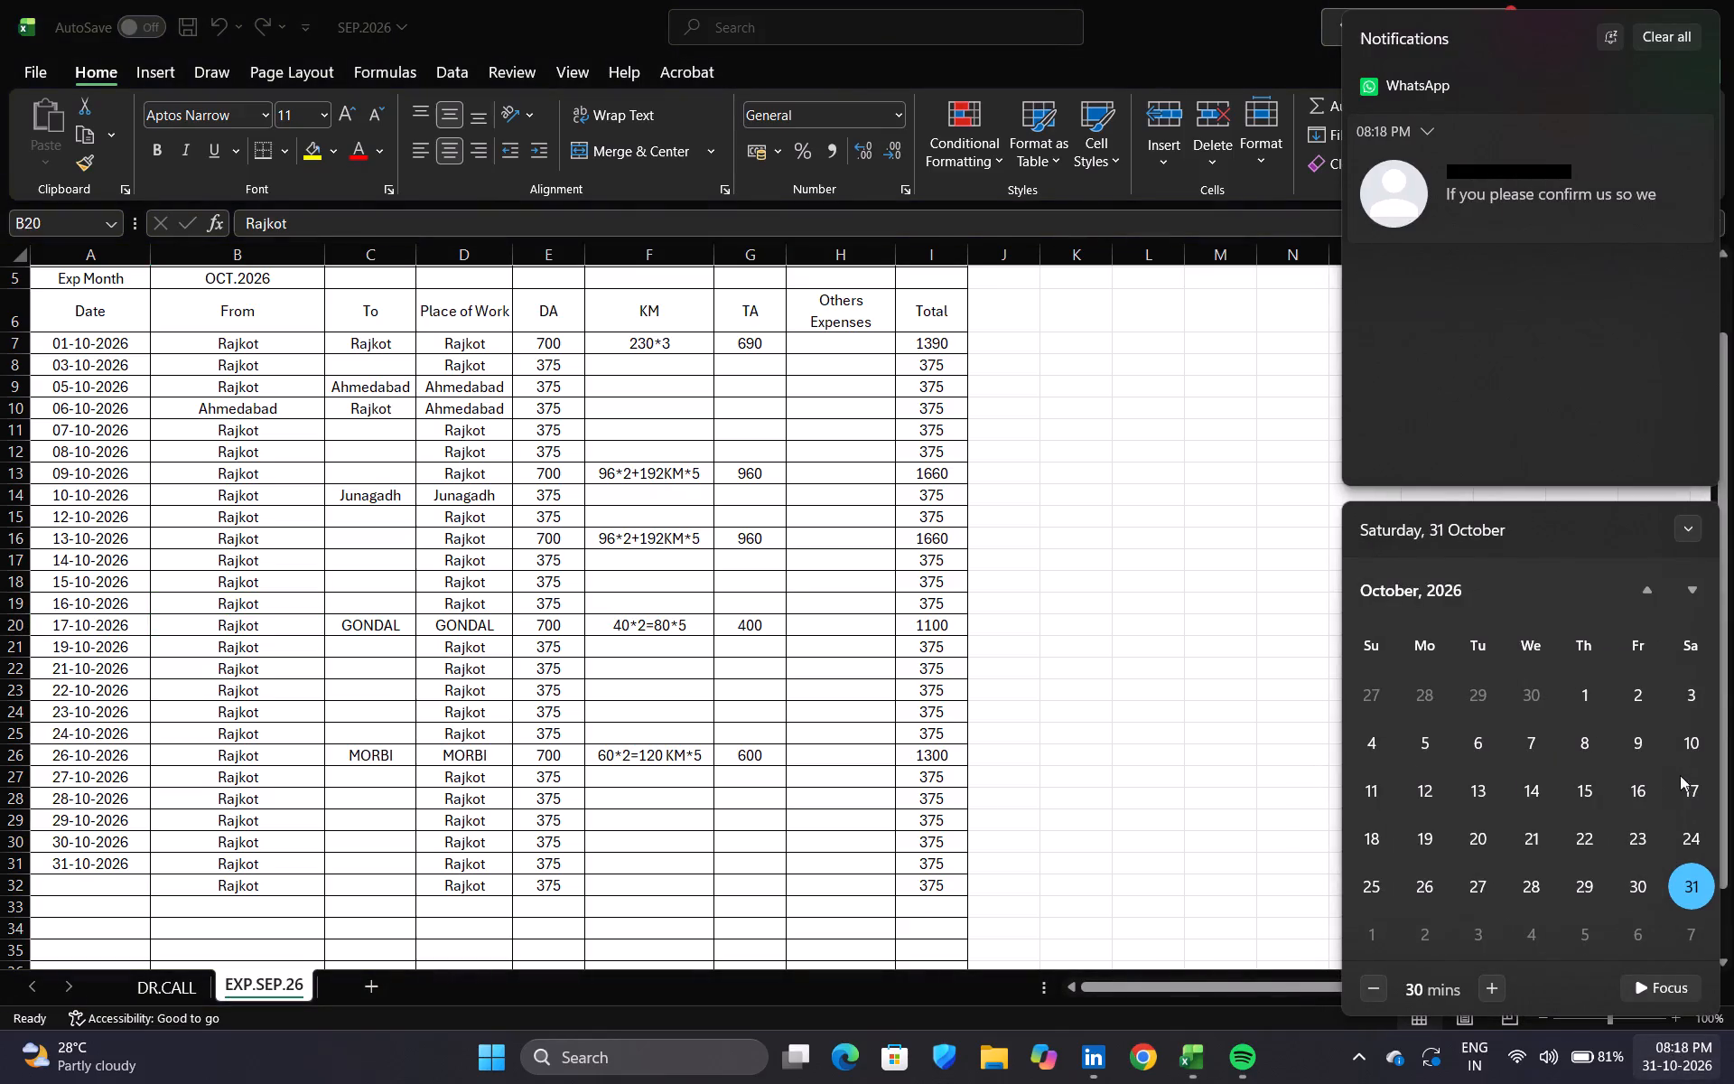
click(230, 618)
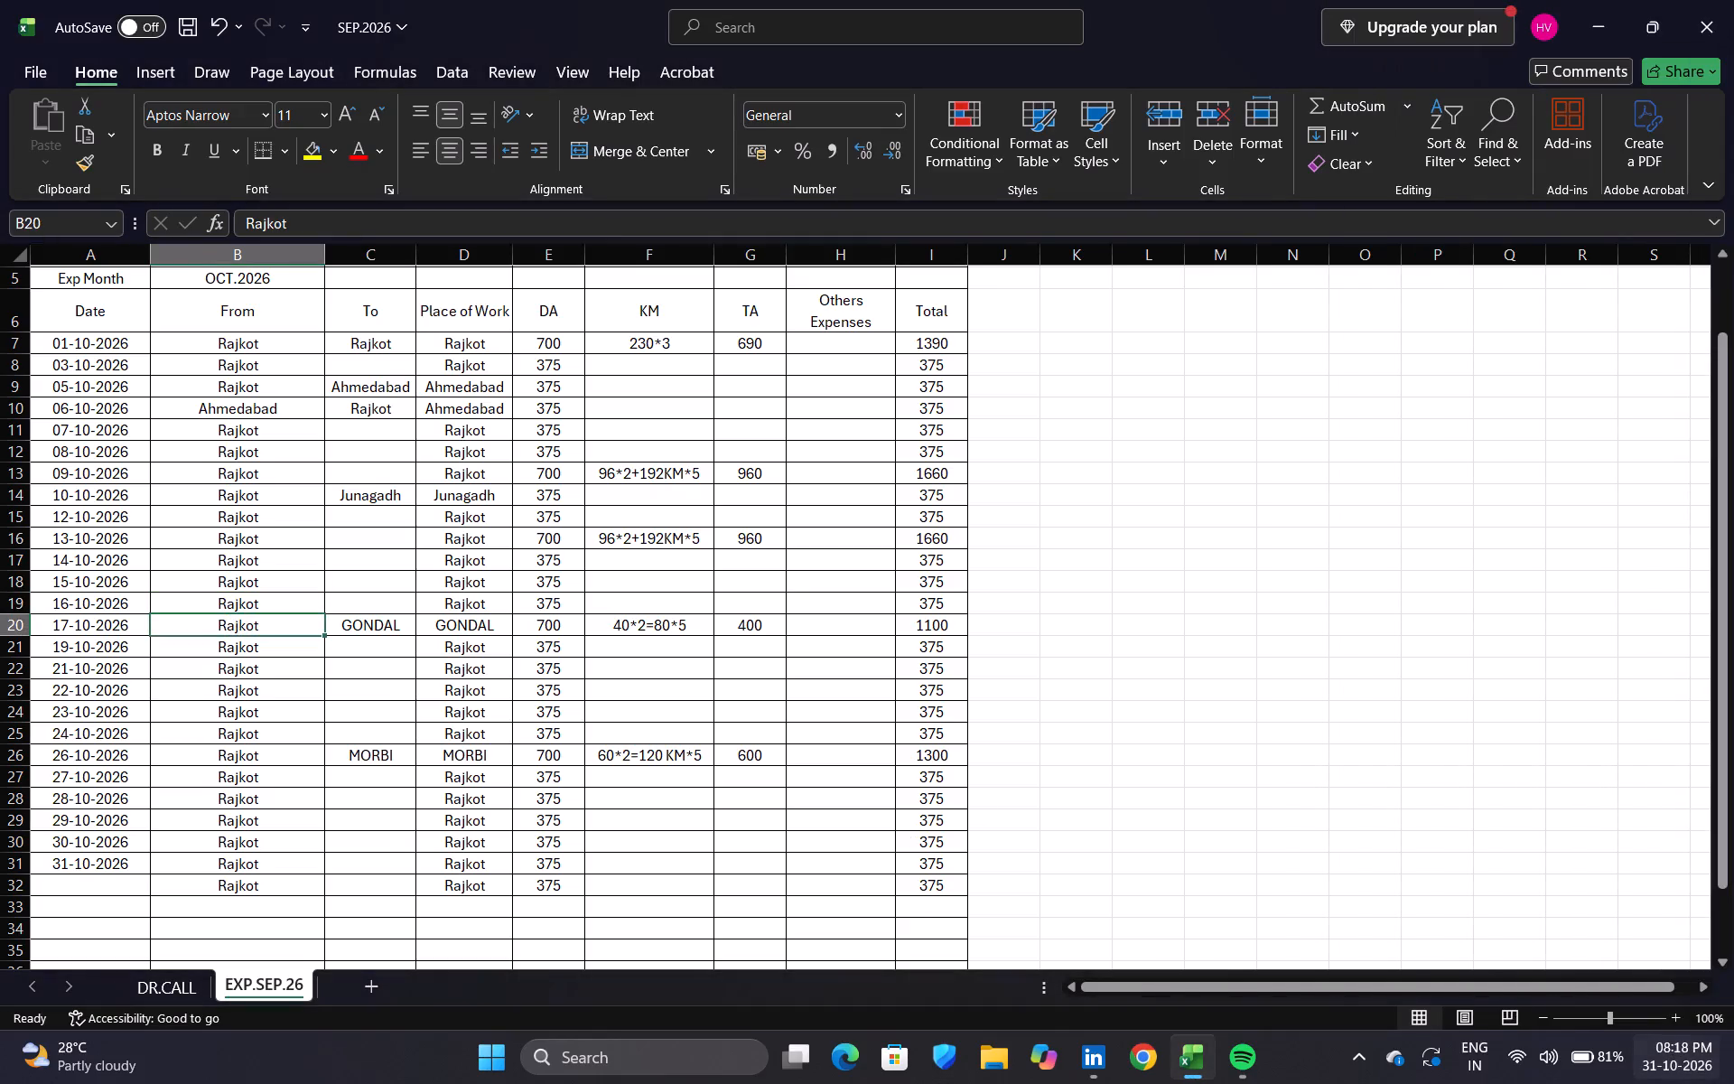
click(382, 633)
key(BackSpace)
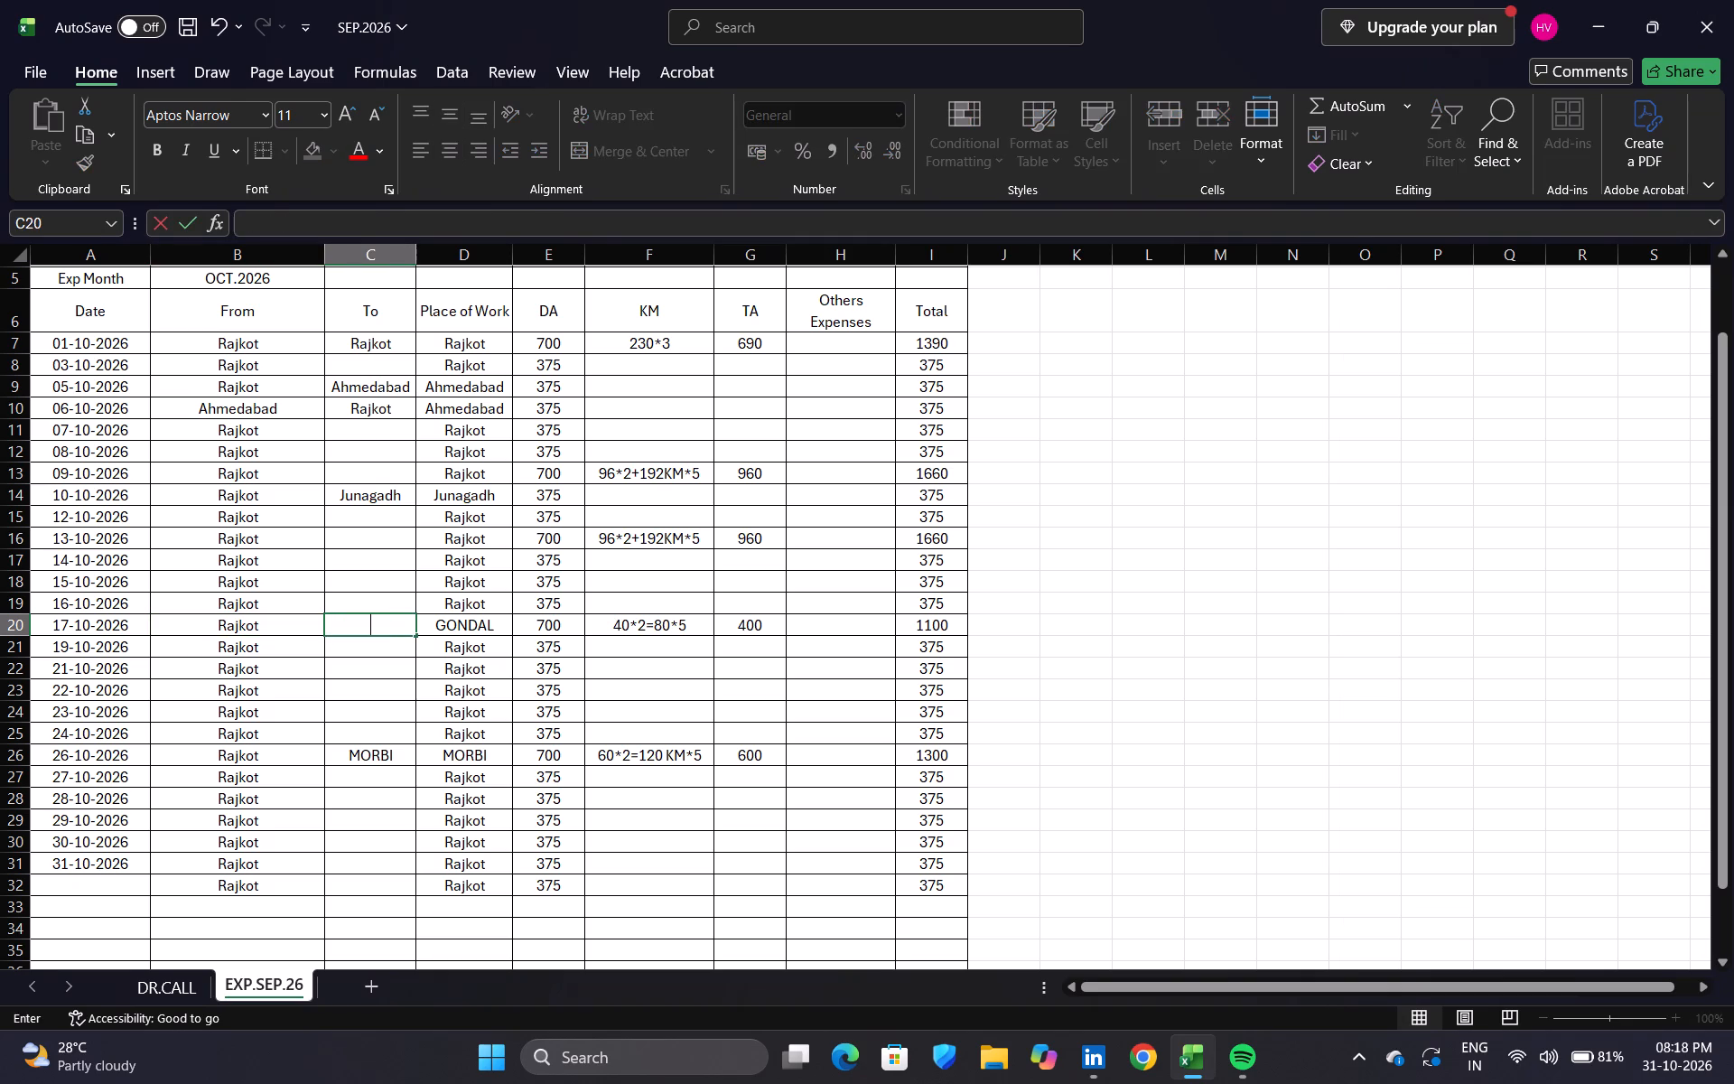
key(Right)
key(BackSpace)
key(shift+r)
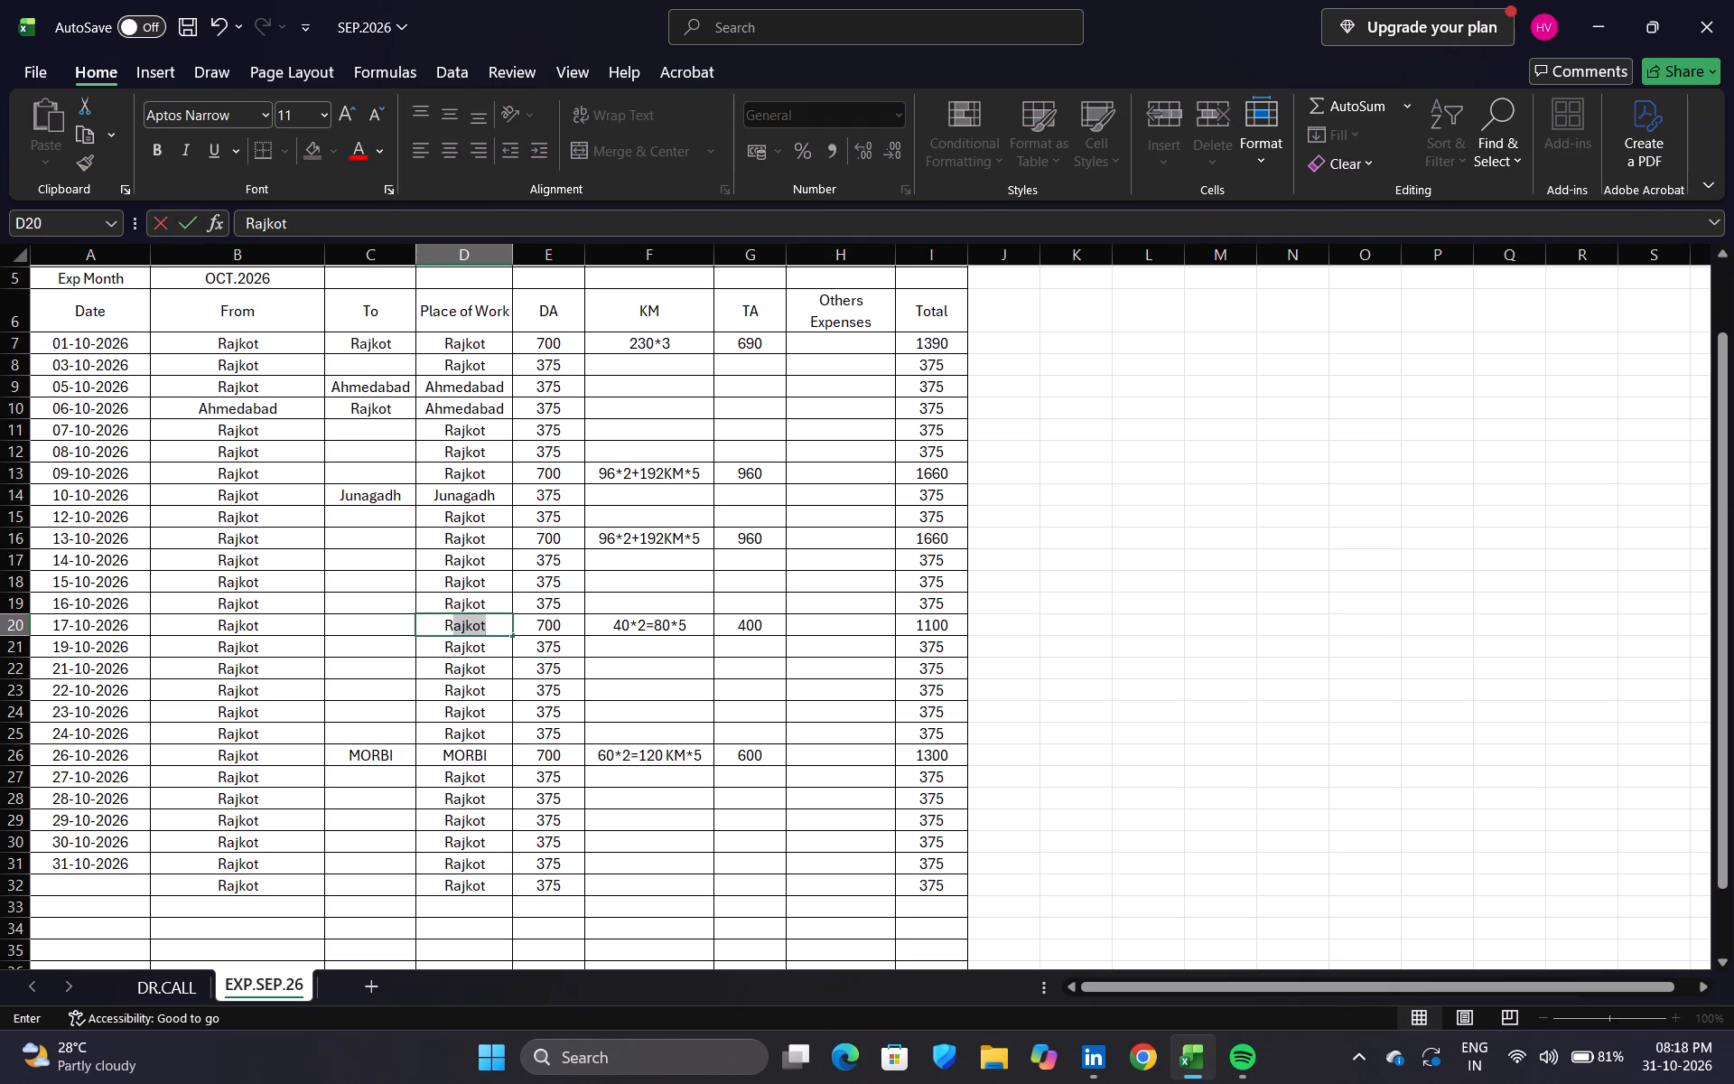
key(Tab)
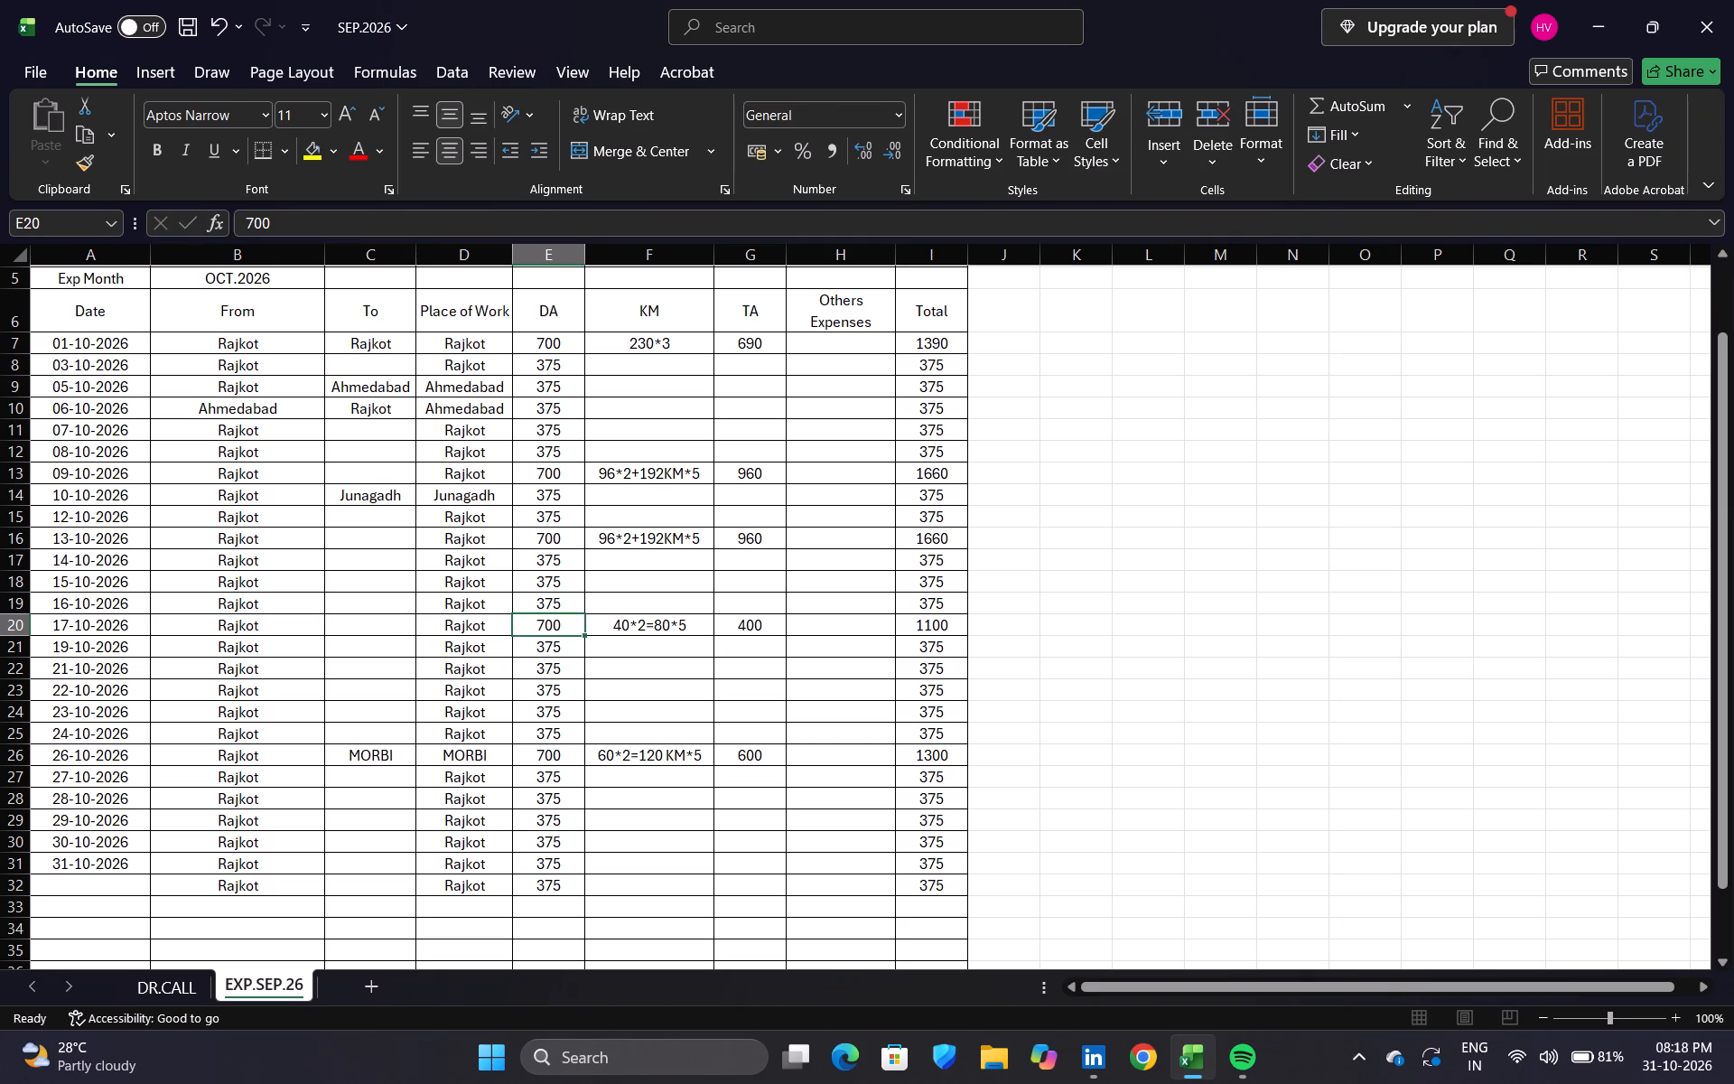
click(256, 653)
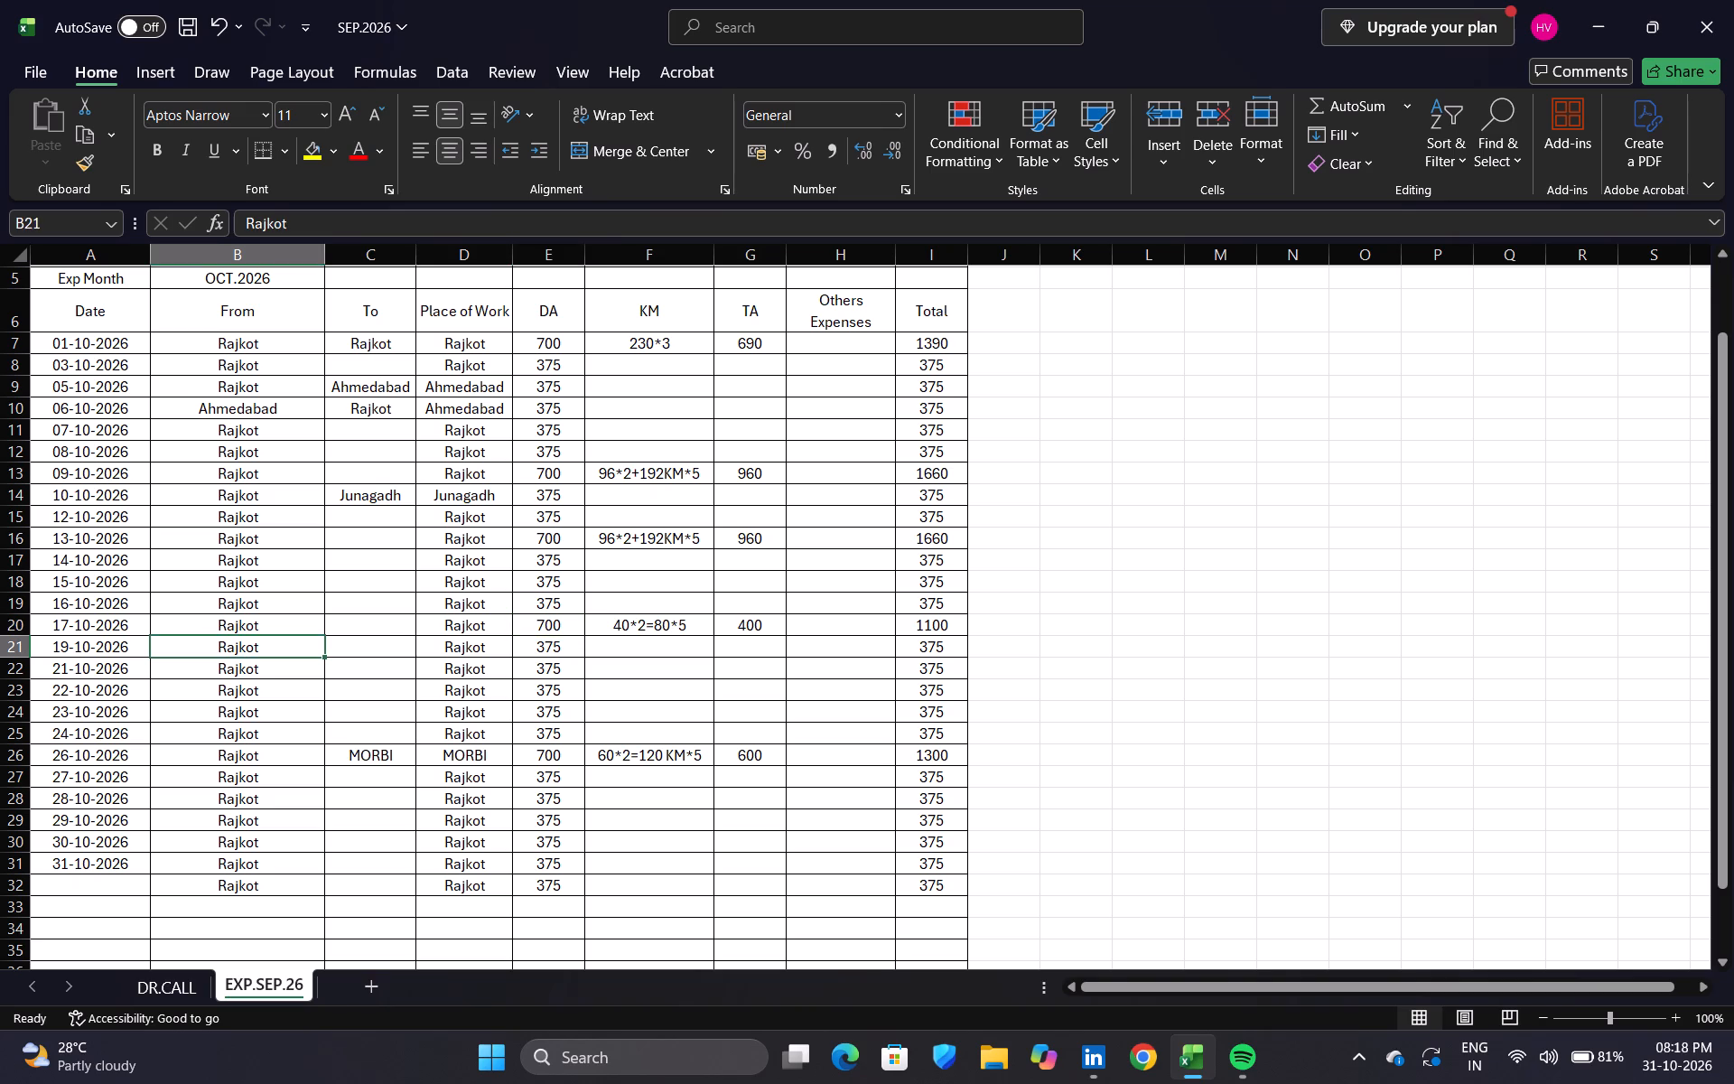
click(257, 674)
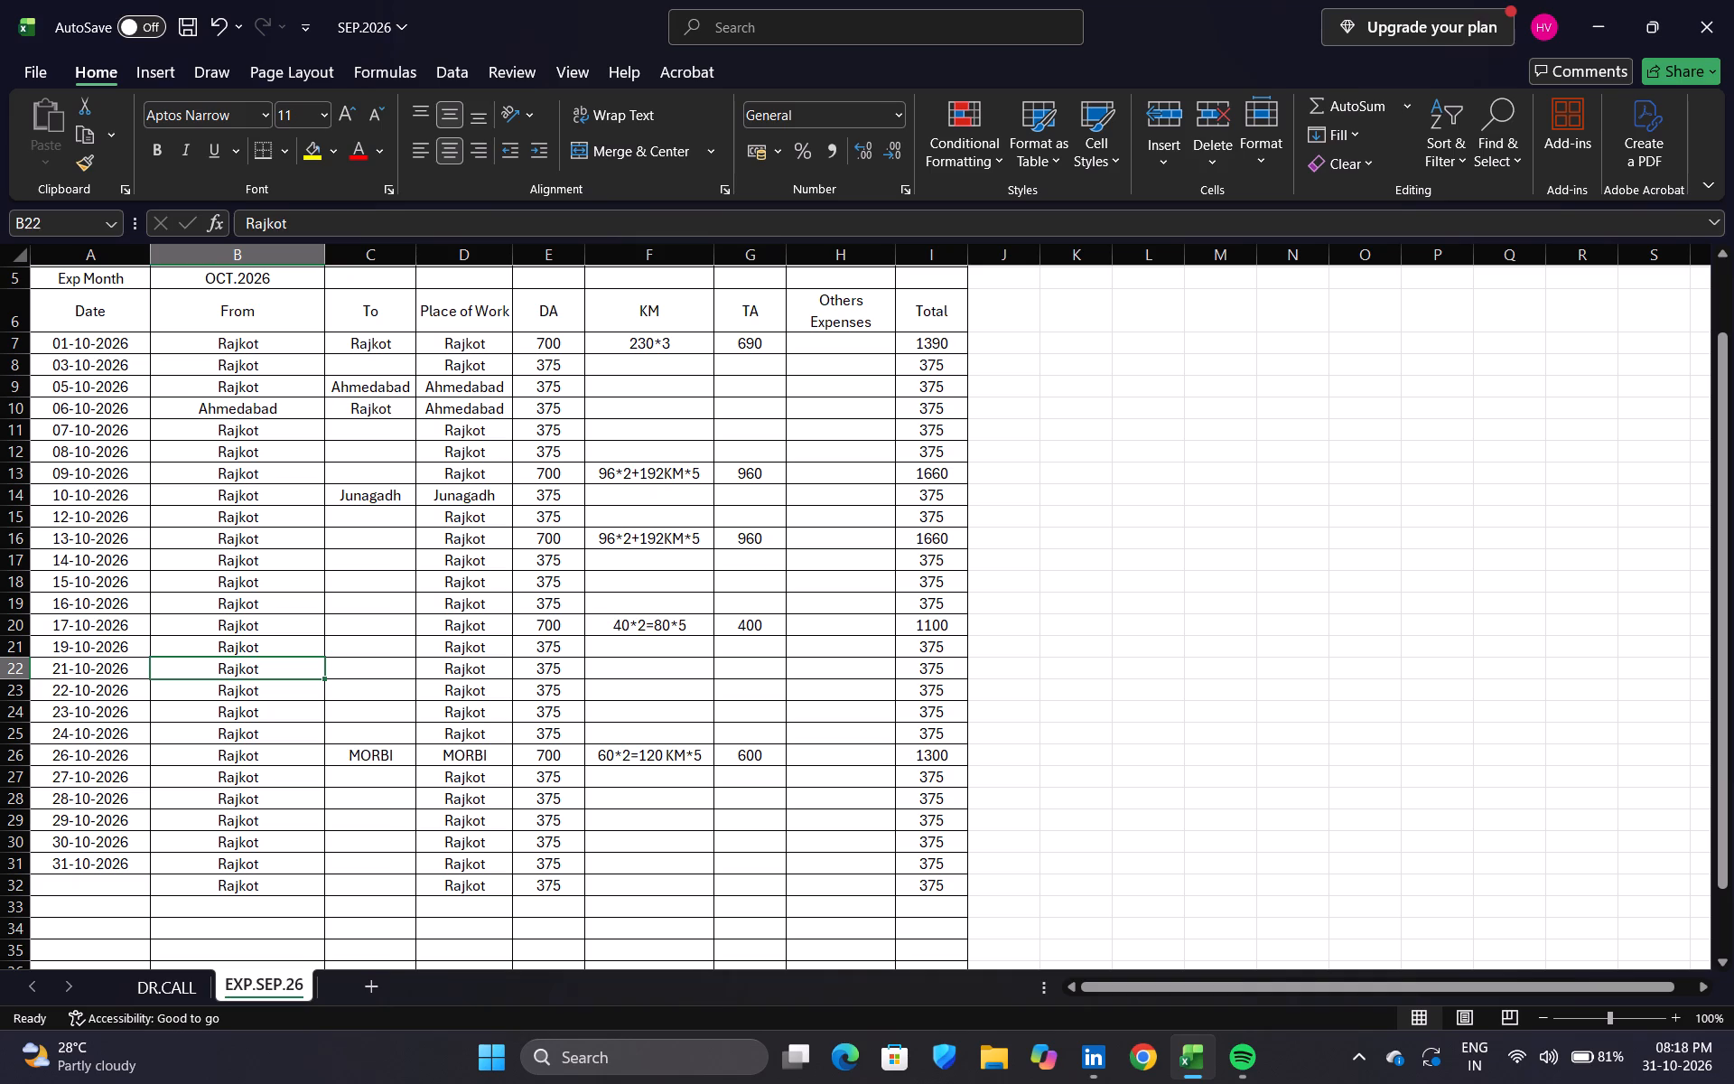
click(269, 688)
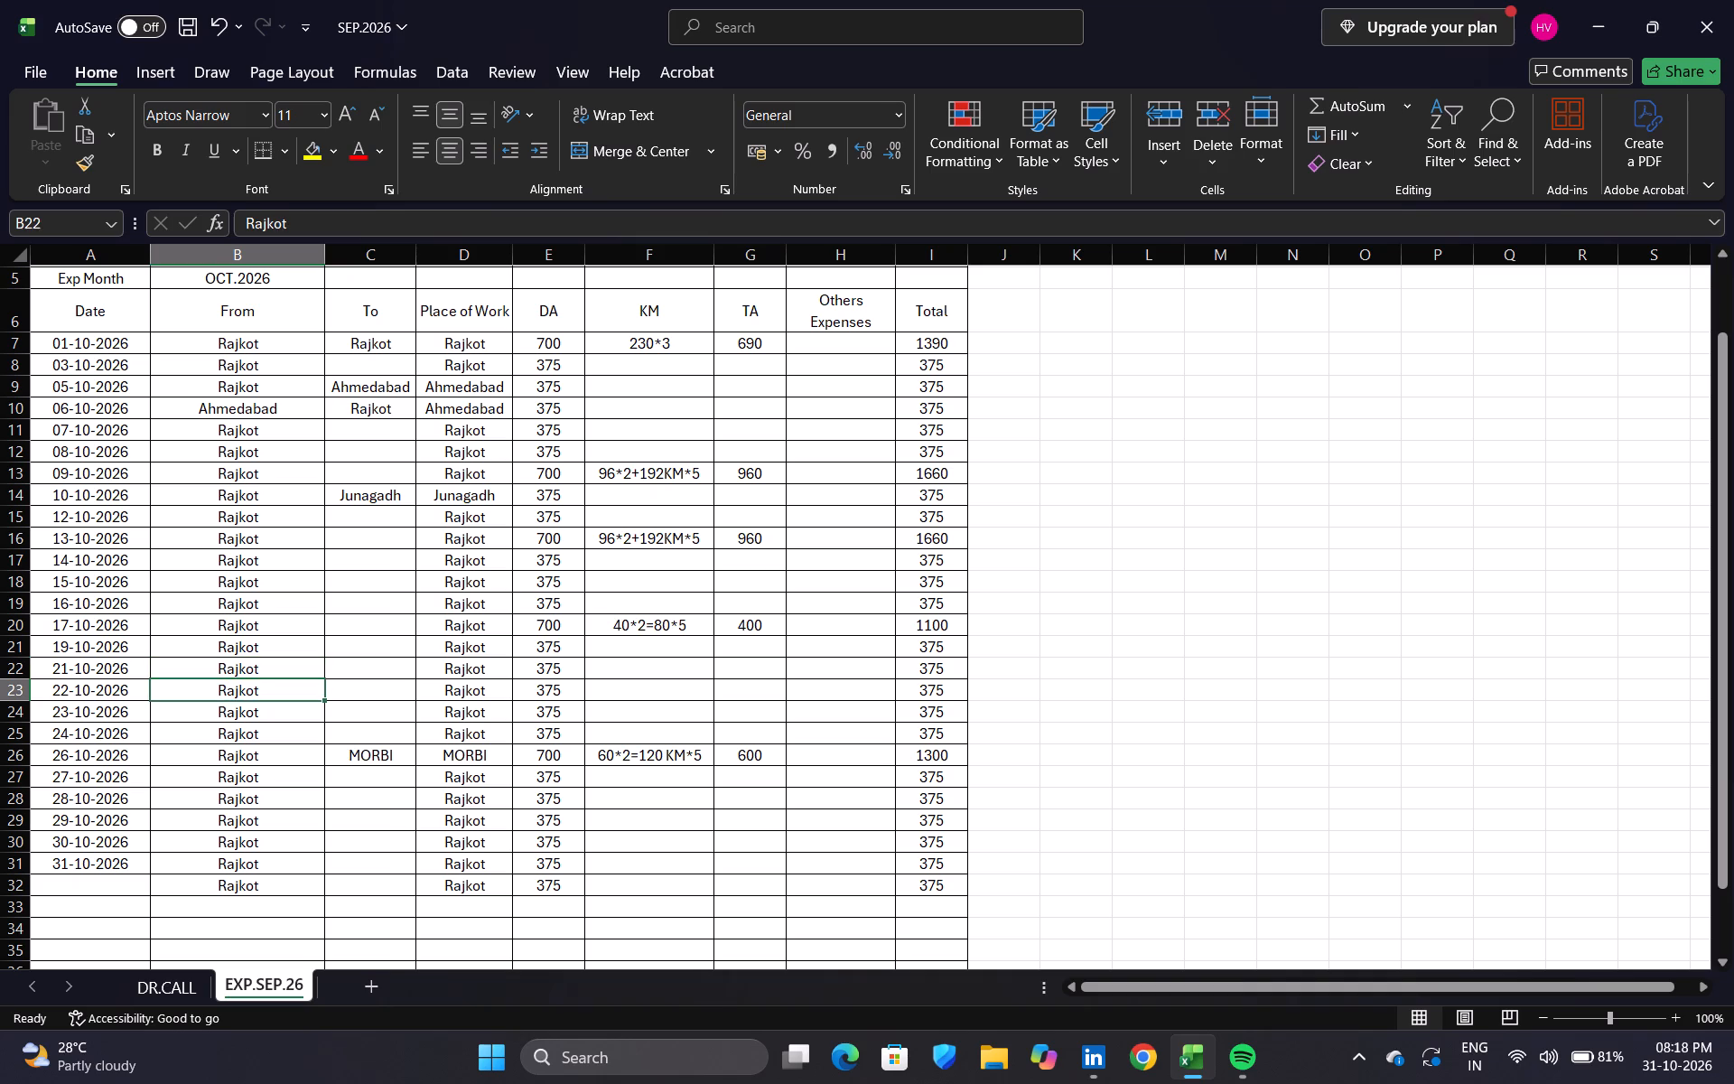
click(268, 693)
Enter Jamnagar in both the To cell C23 and the Place of Work cell D23 of the 22-10-2026 row.
click(359, 687)
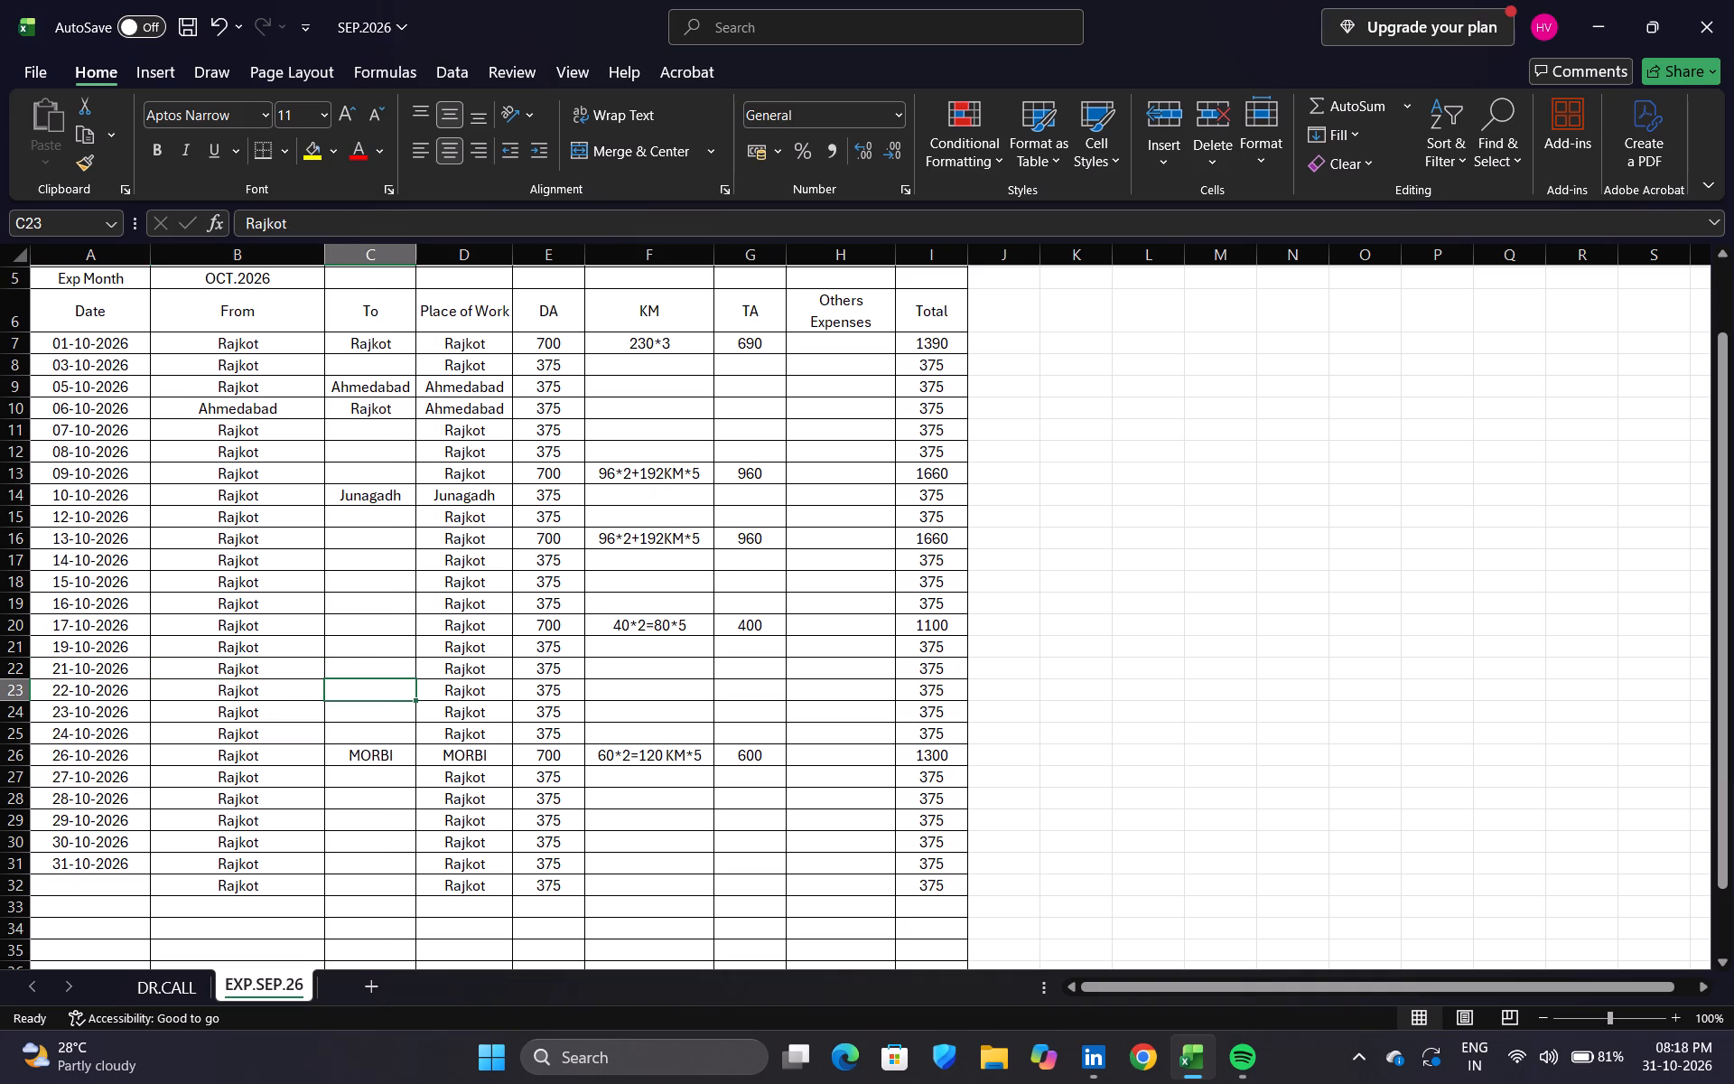
key(shift+j)
key(a)
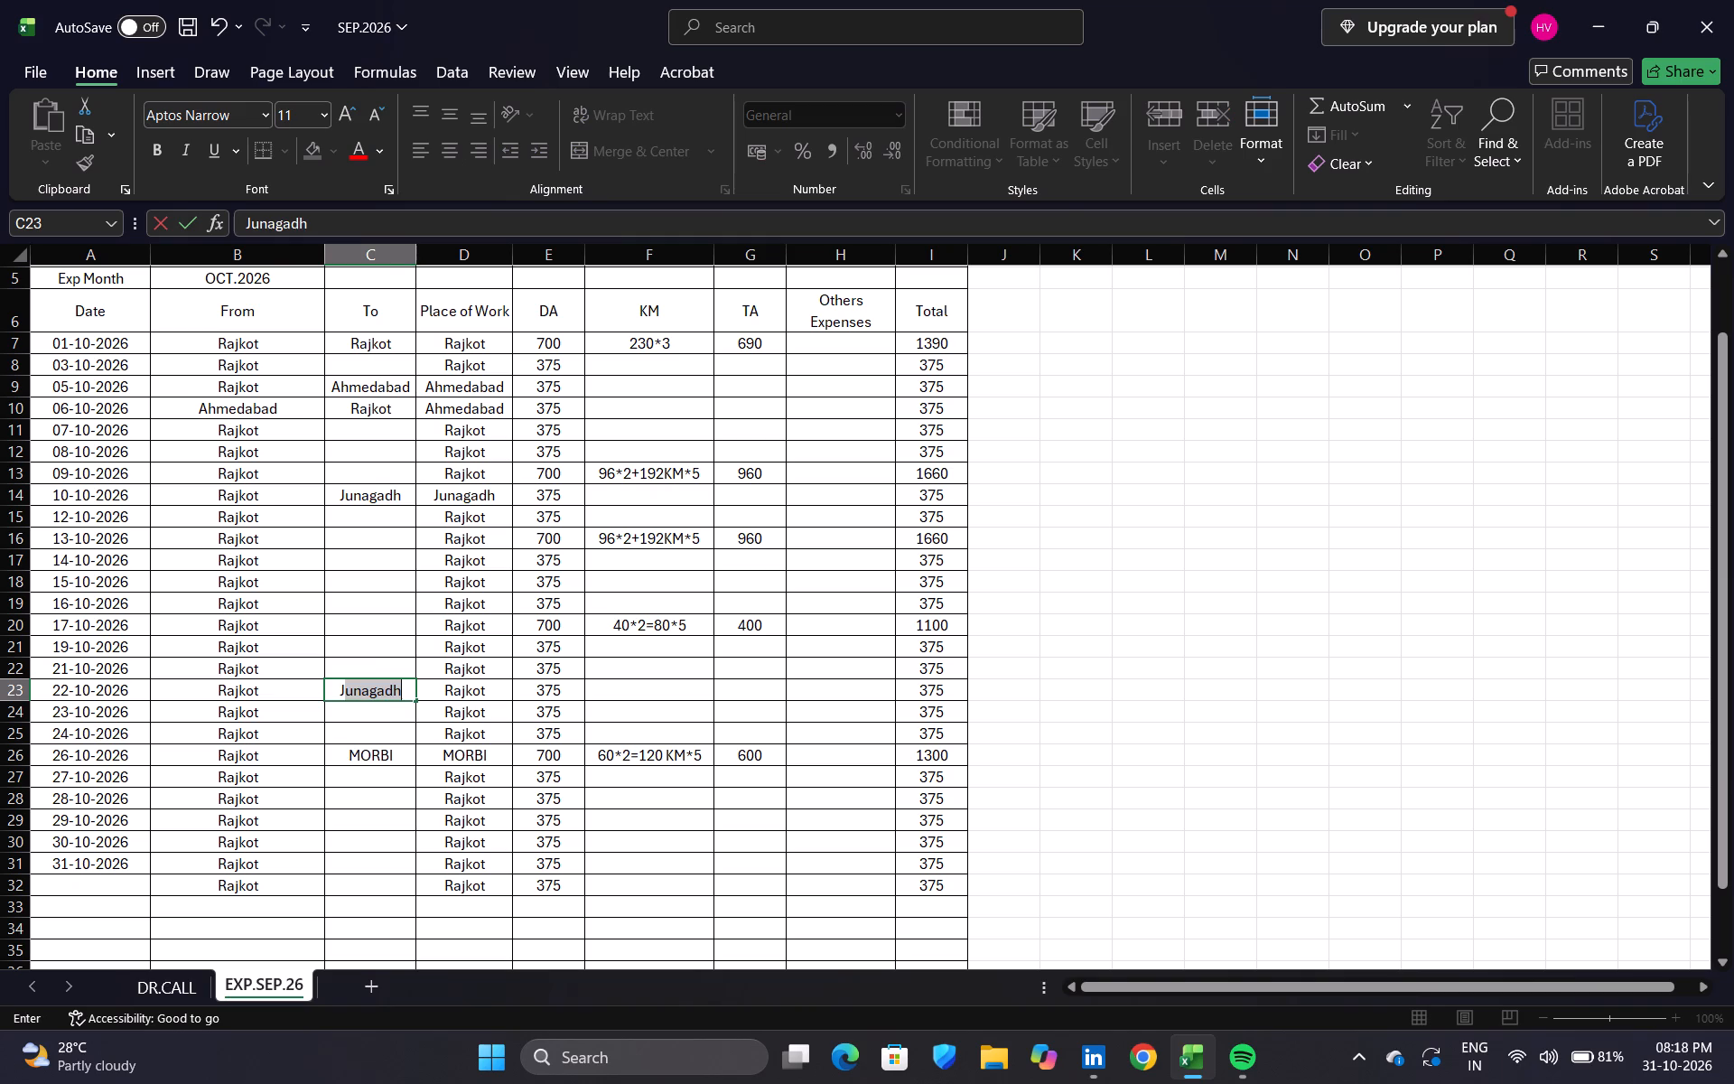
text(mnagar)
key(Right)
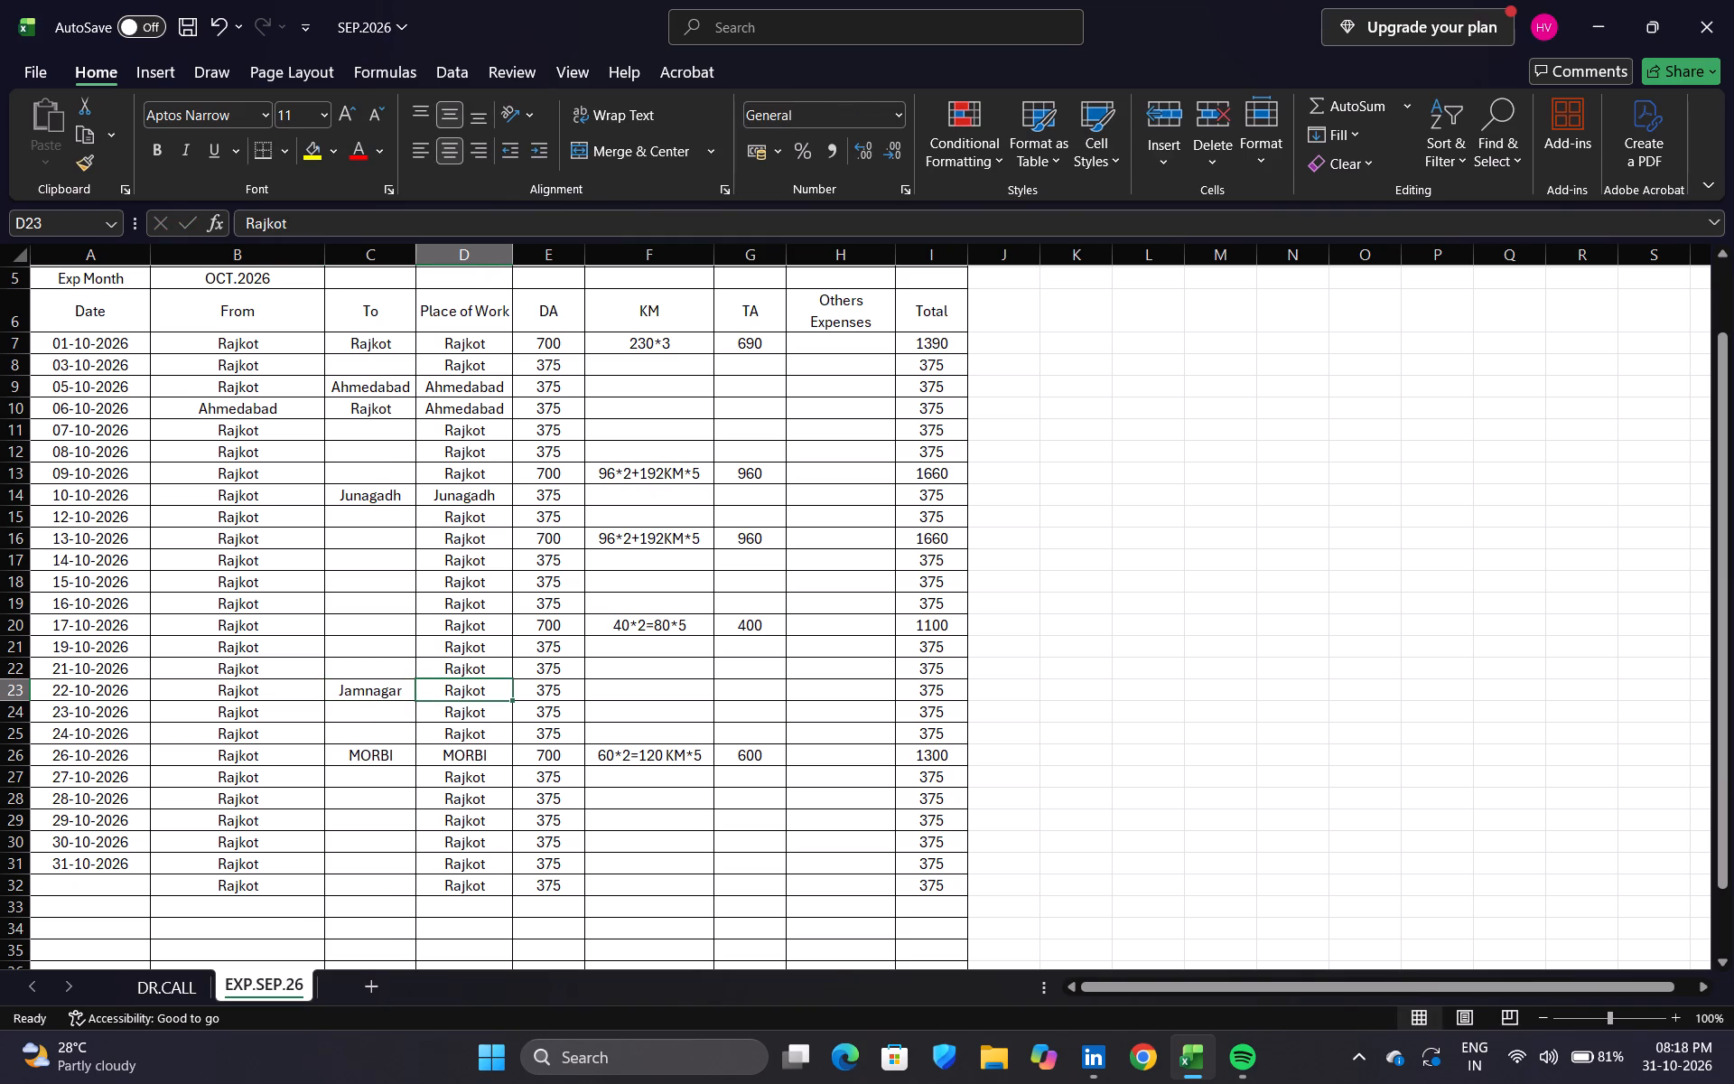
key(BackSpace)
text(Jamnagar)
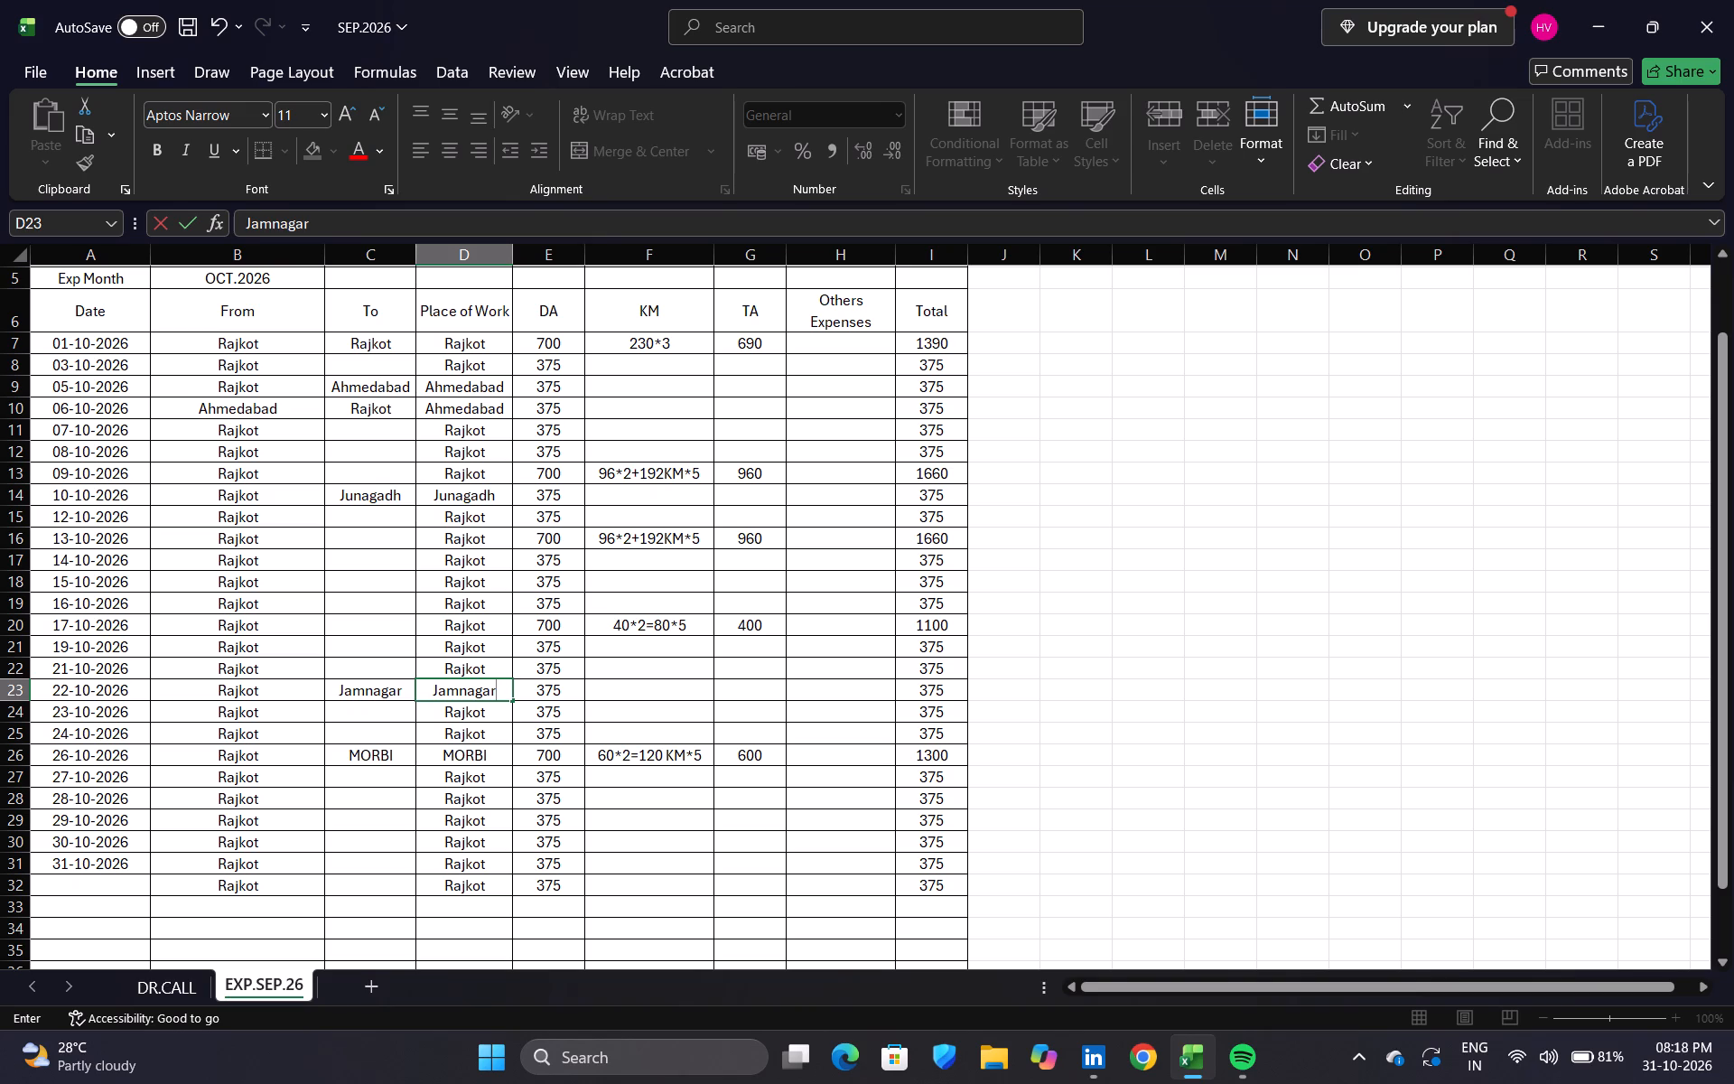
Enter Morbi in both the To cell C25 and the Place of Work cell D25 of the 24-10-2026 row.
click(370, 738)
text(Morbi)
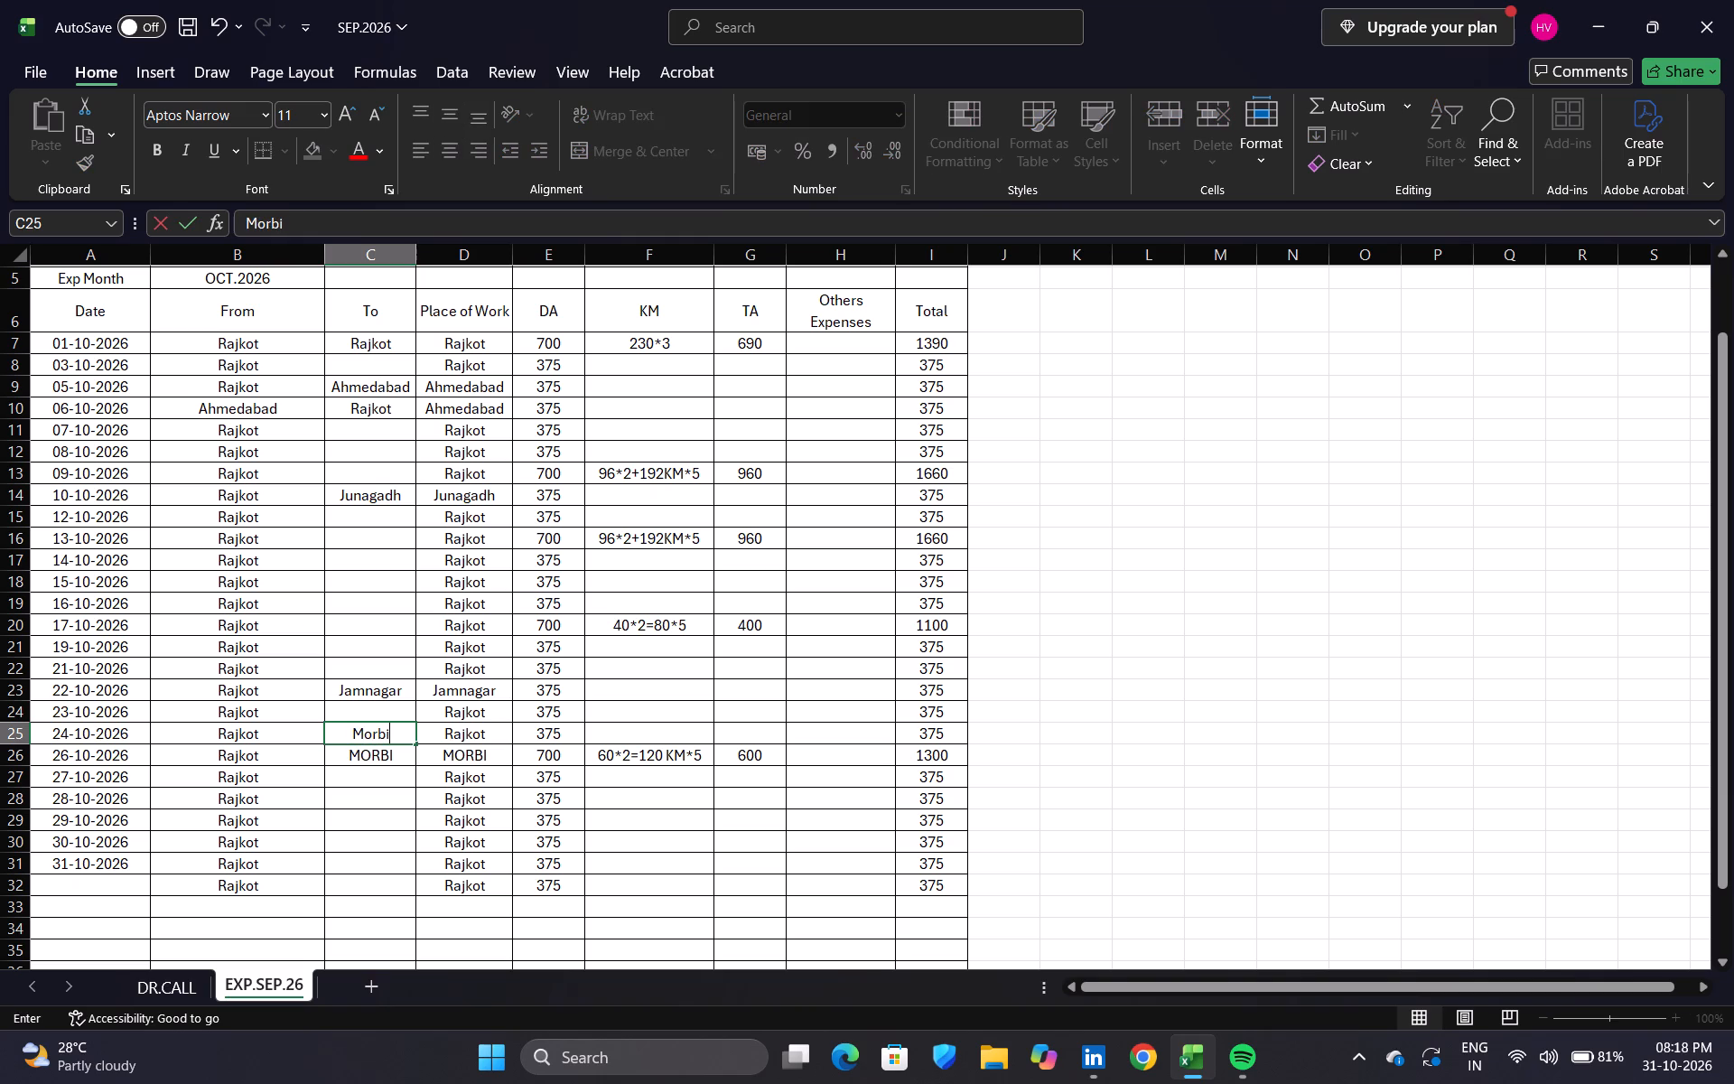
click(496, 735)
key(shift+m)
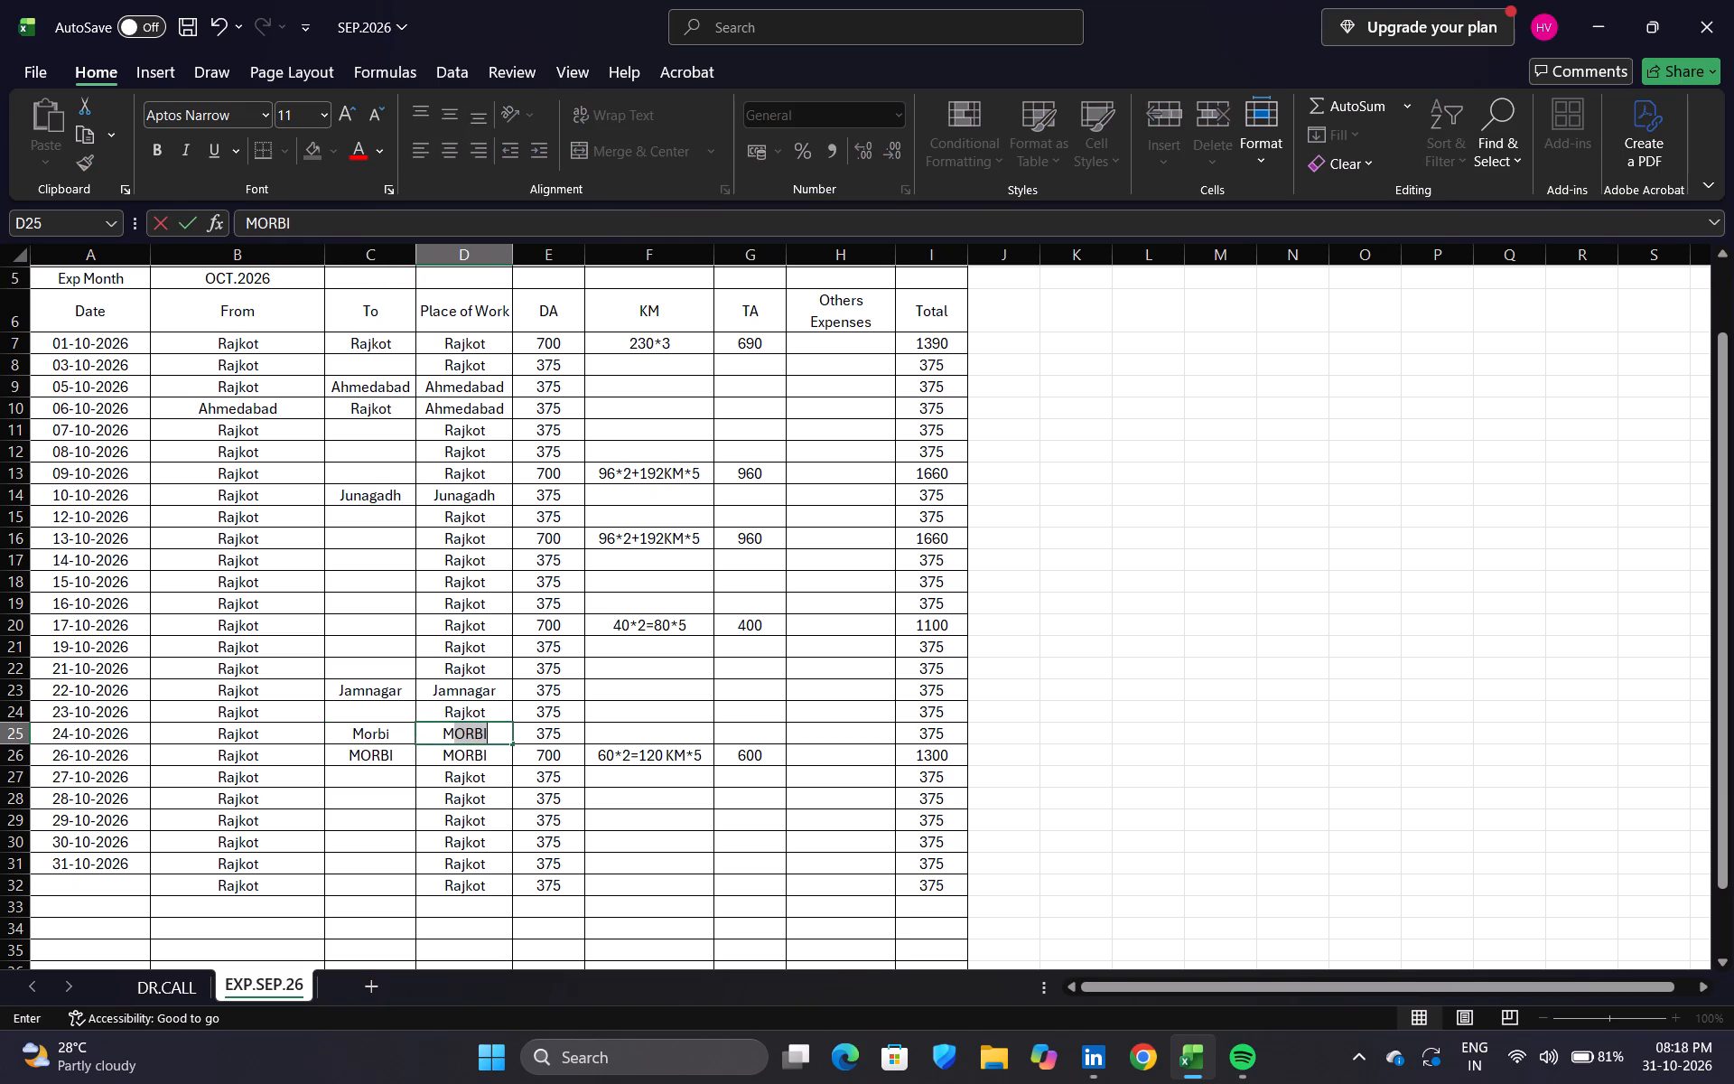
key(BackSpace)
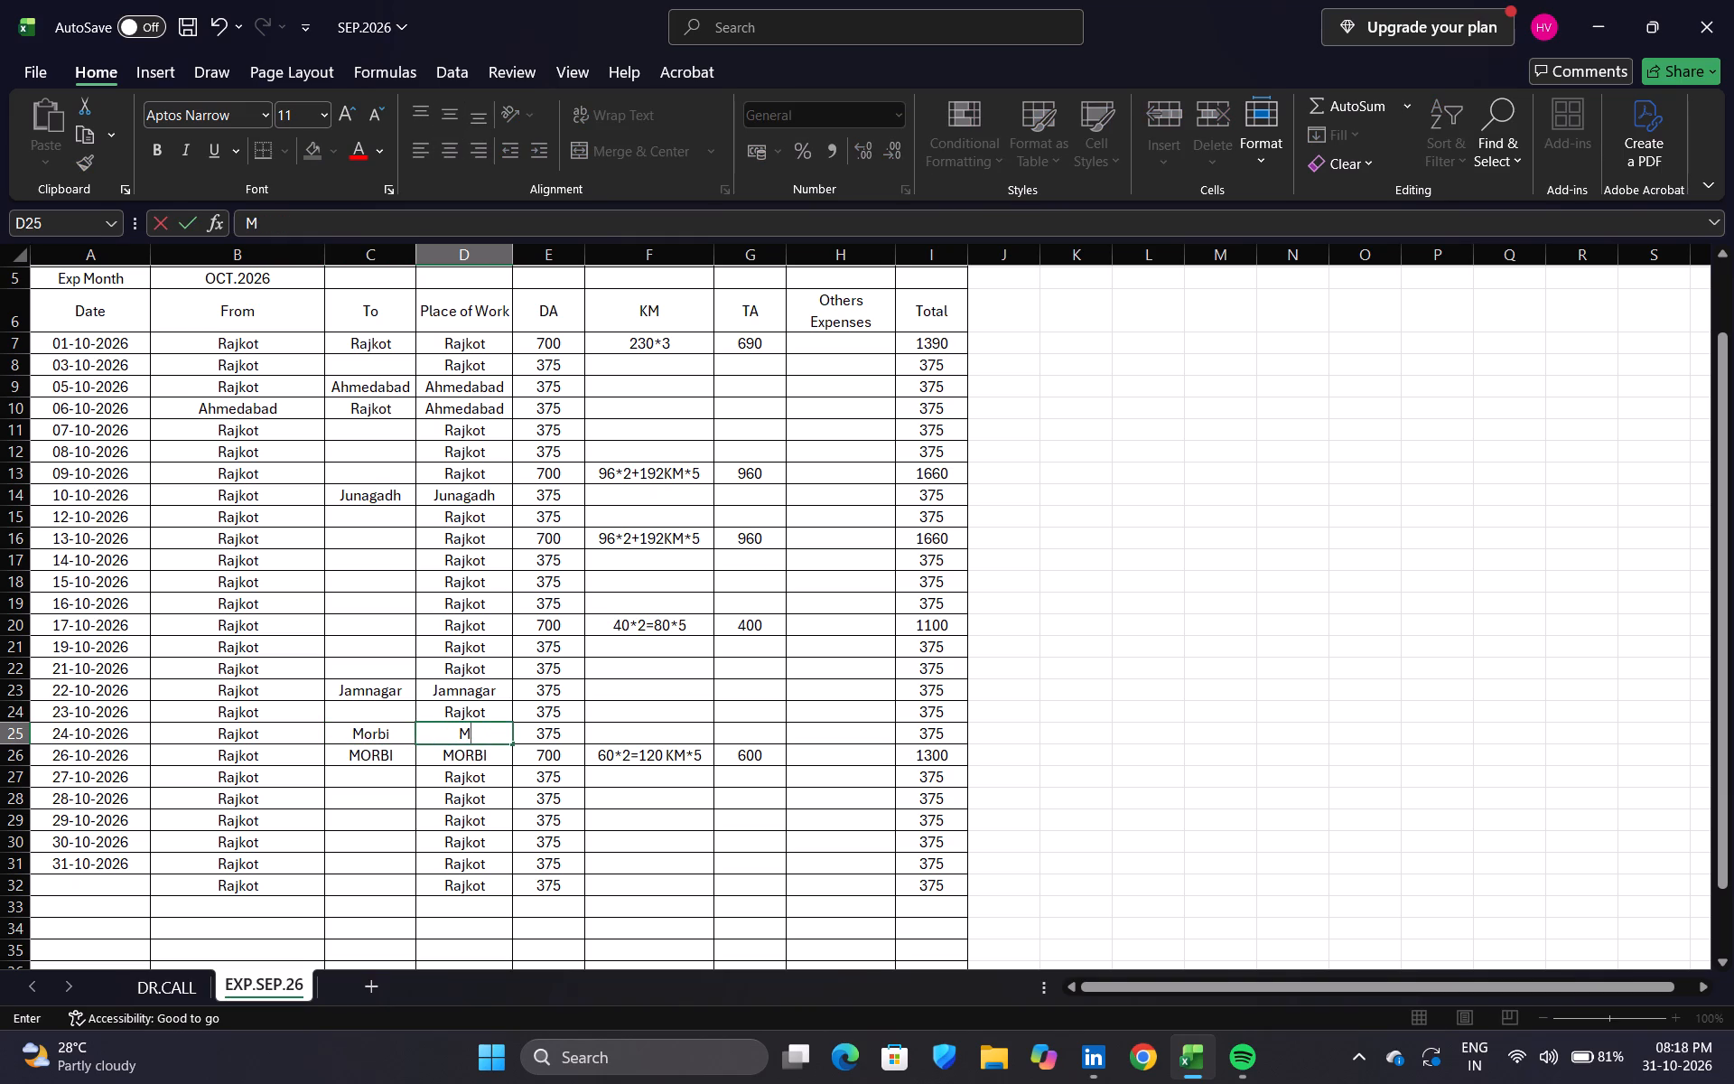
key(o)
text(rbi)
Clear the To cell C26 of the 26-10-2026 row and replace its Place of Work in D26 with Rajkot.
click(256, 756)
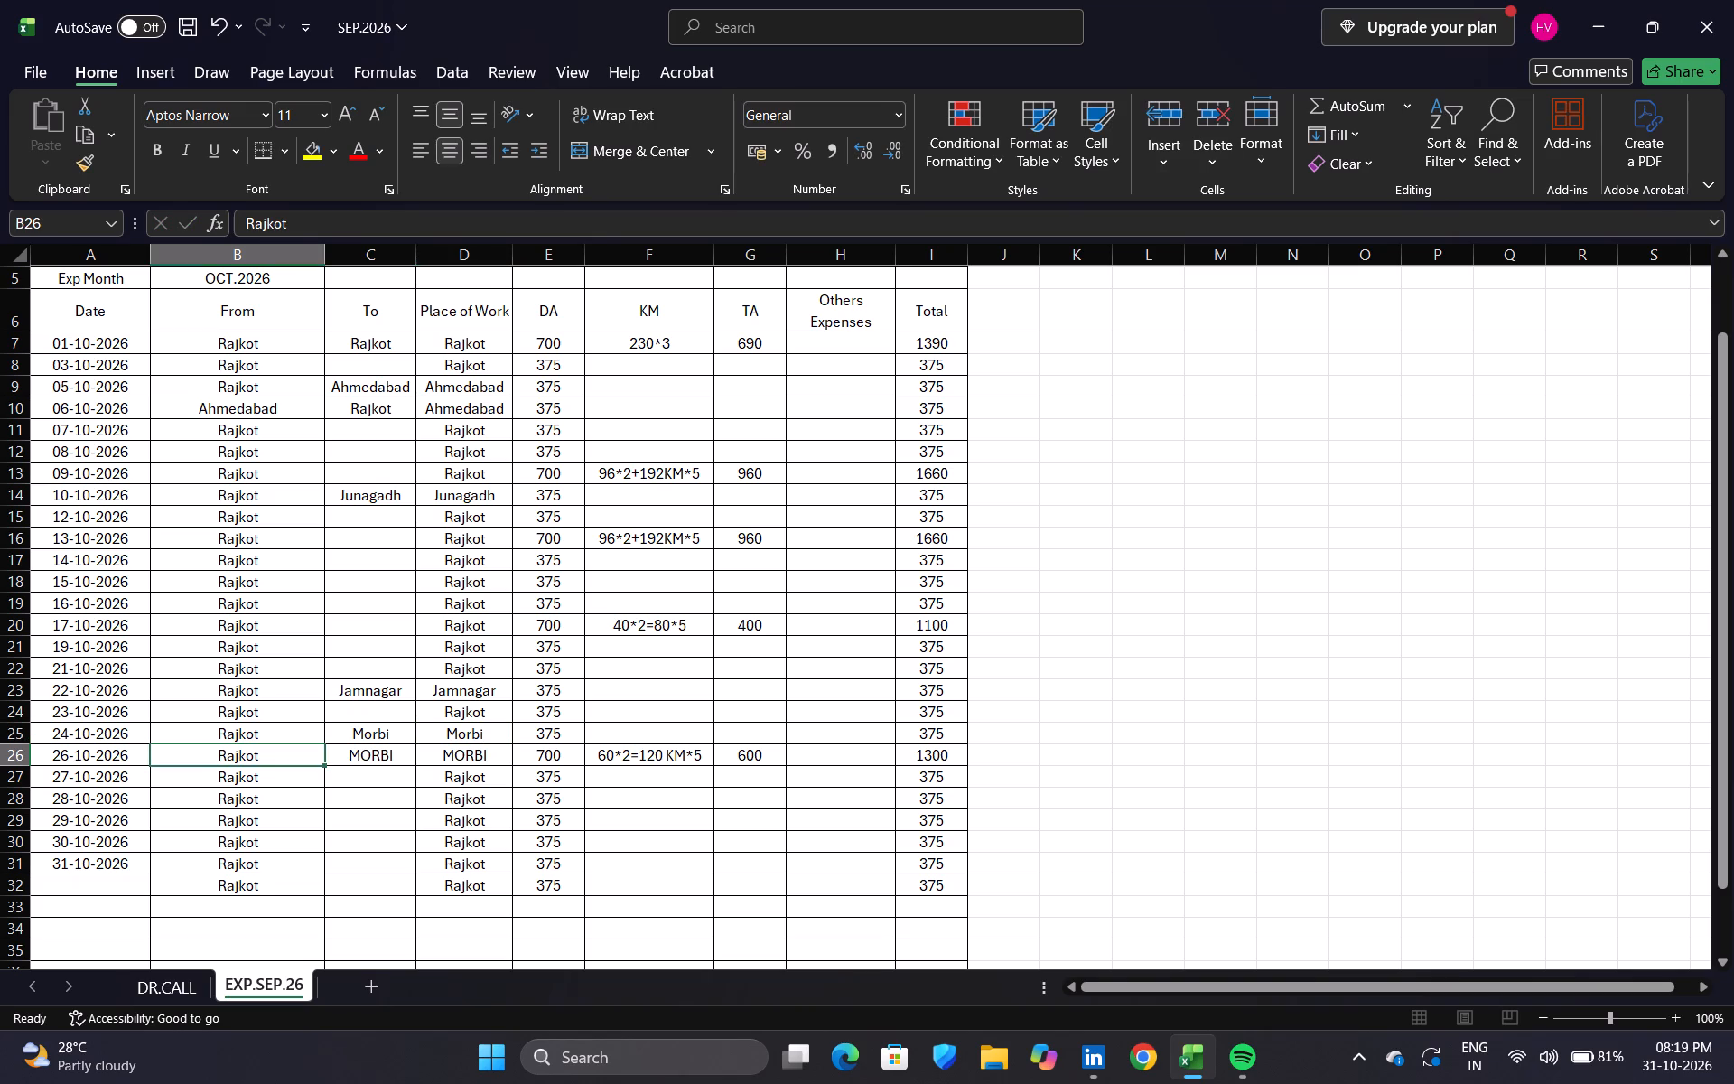
click(373, 756)
key(BackSpace)
key(Right)
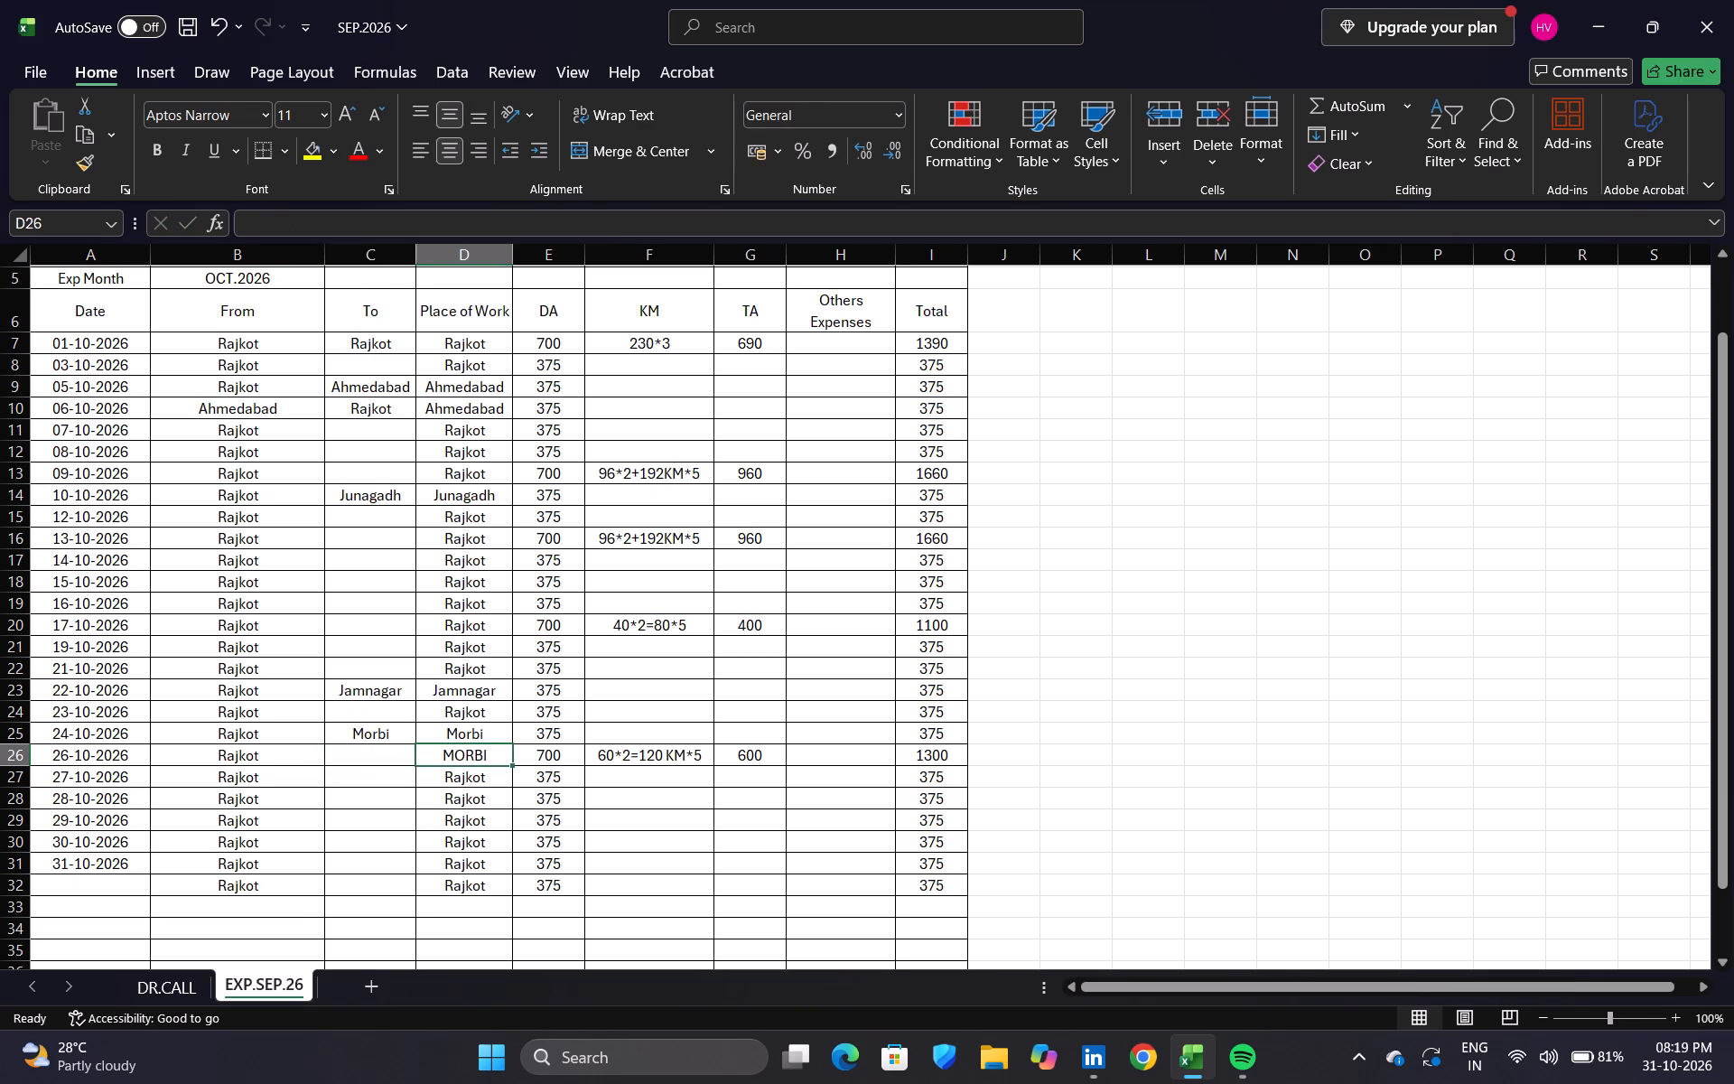
key(BackSpace)
key(shift+r)
key(Tab)
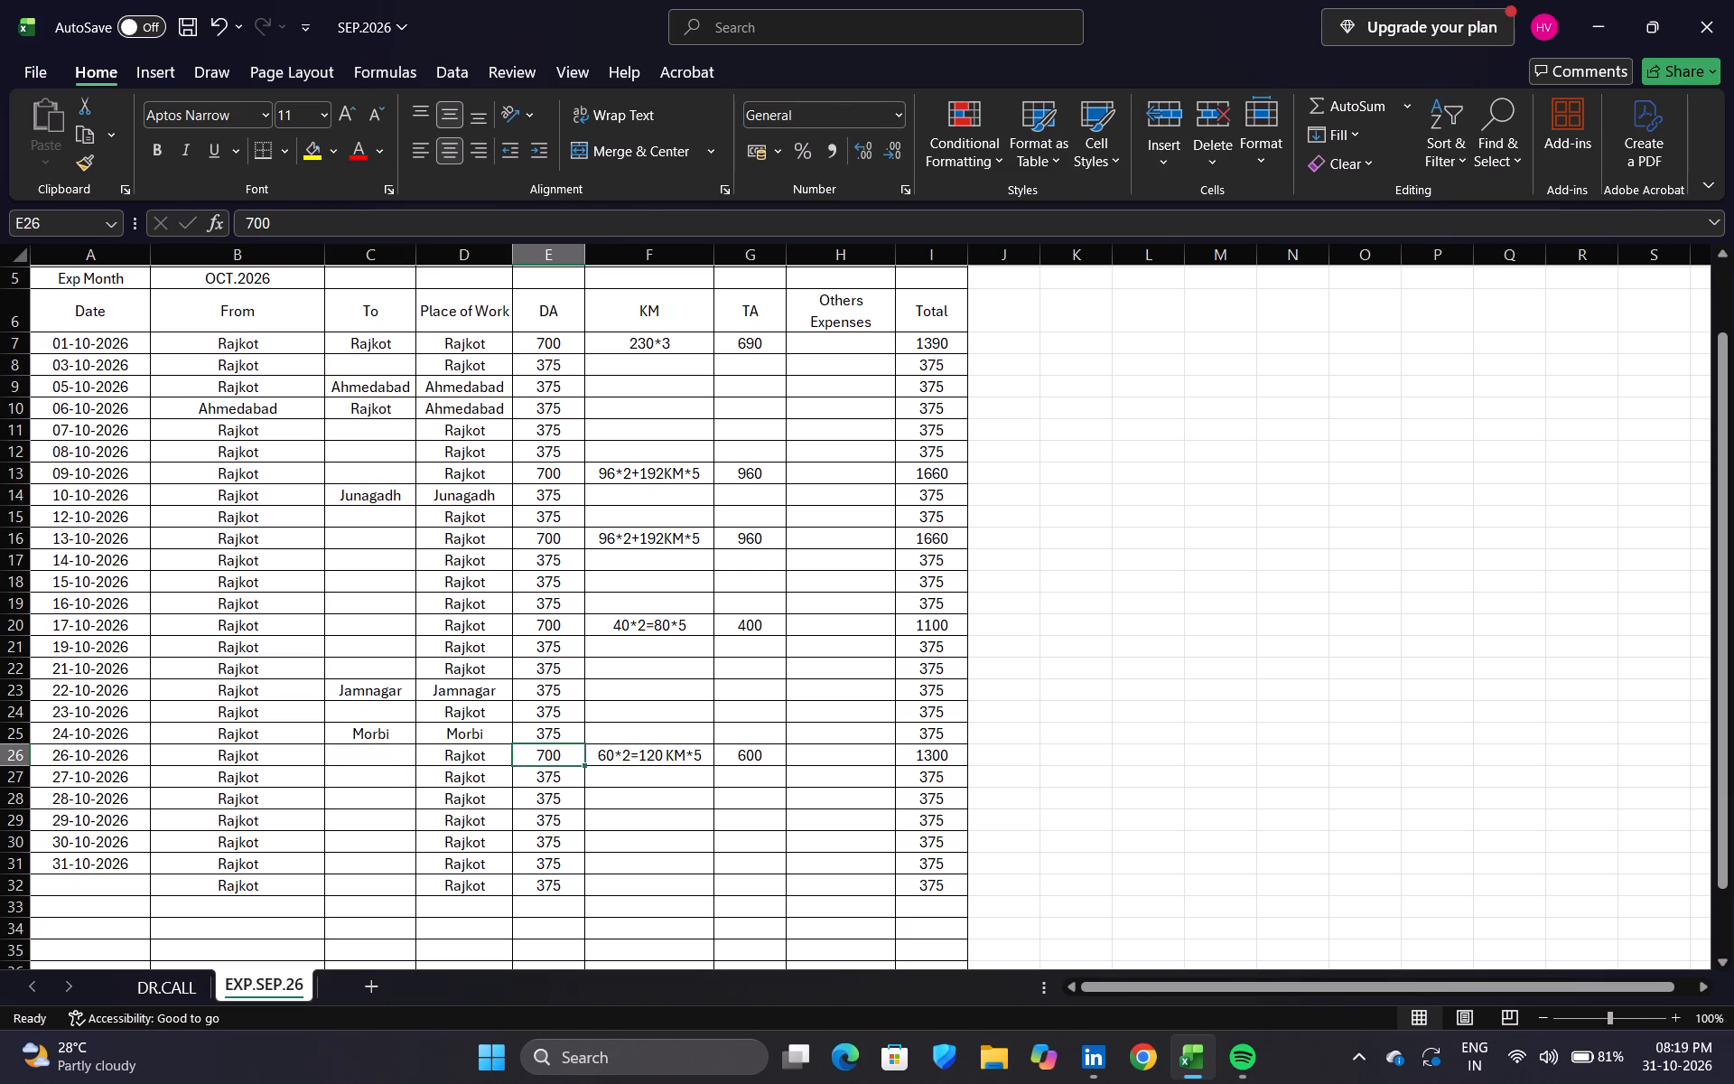
Enter Amereli in both the To cell C28 and the Place of Work cell D28 of the 28-10-2026 row.
click(233, 783)
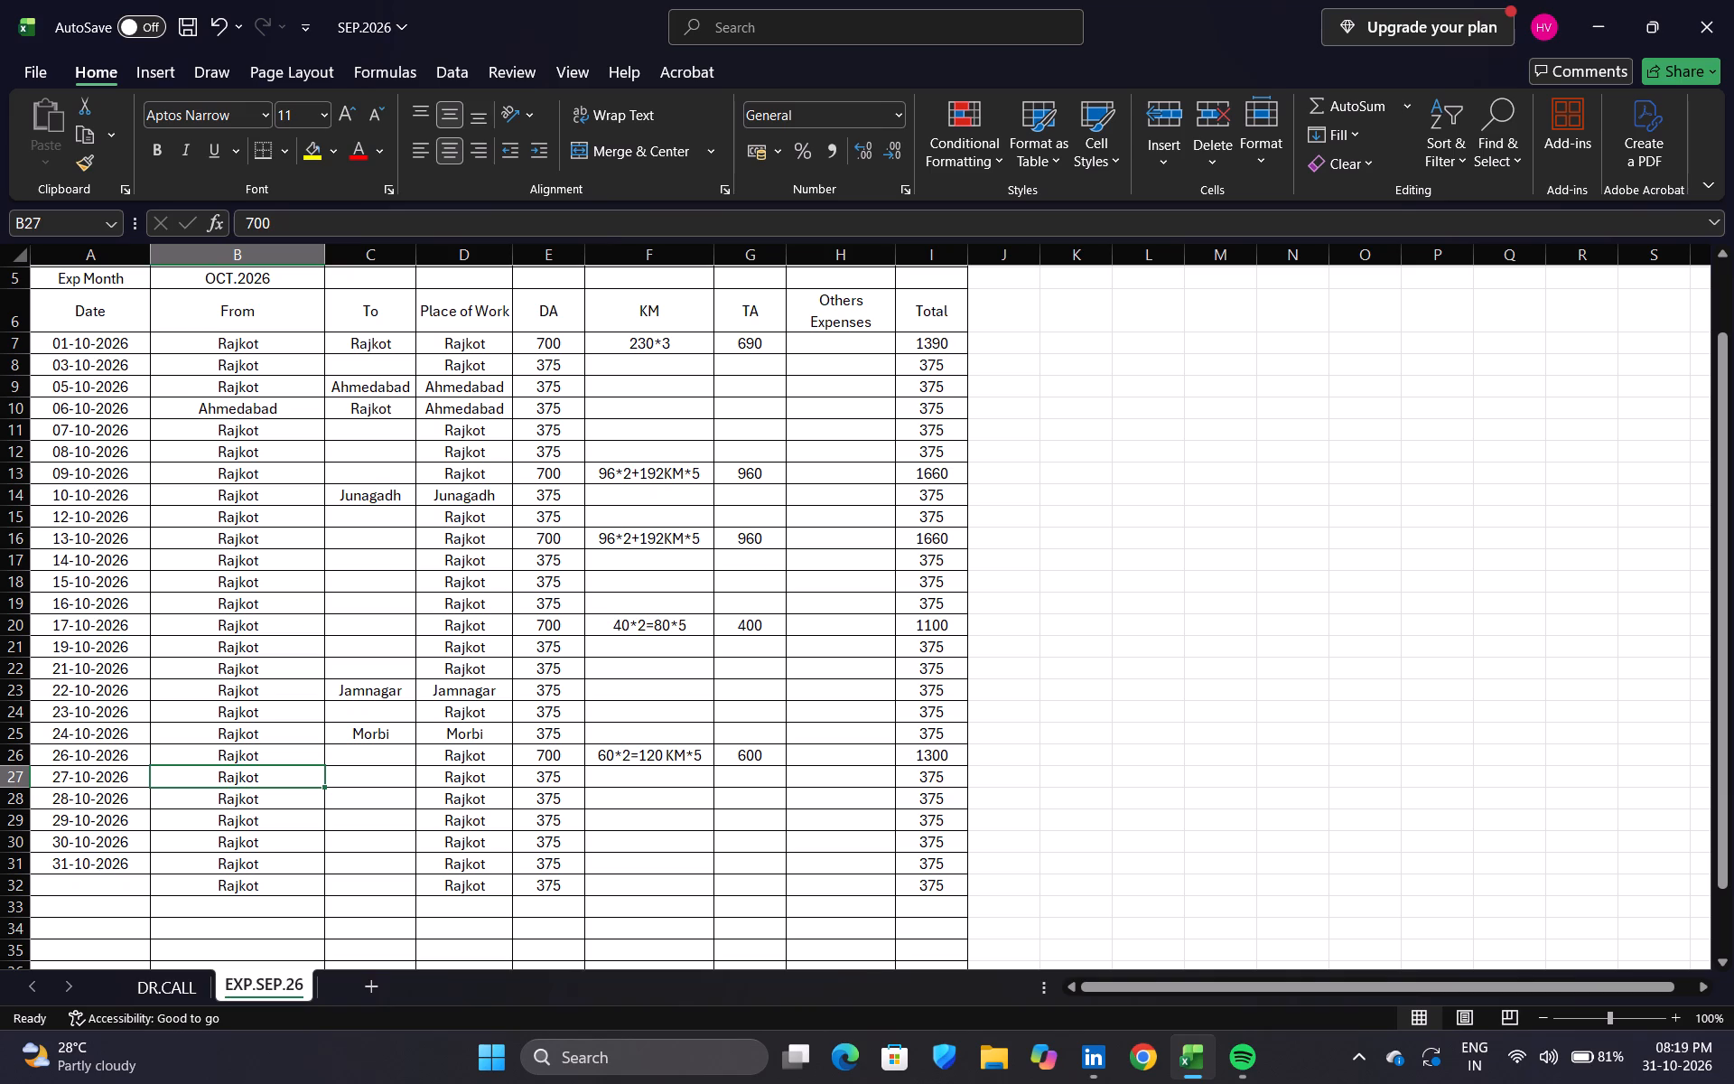
click(262, 888)
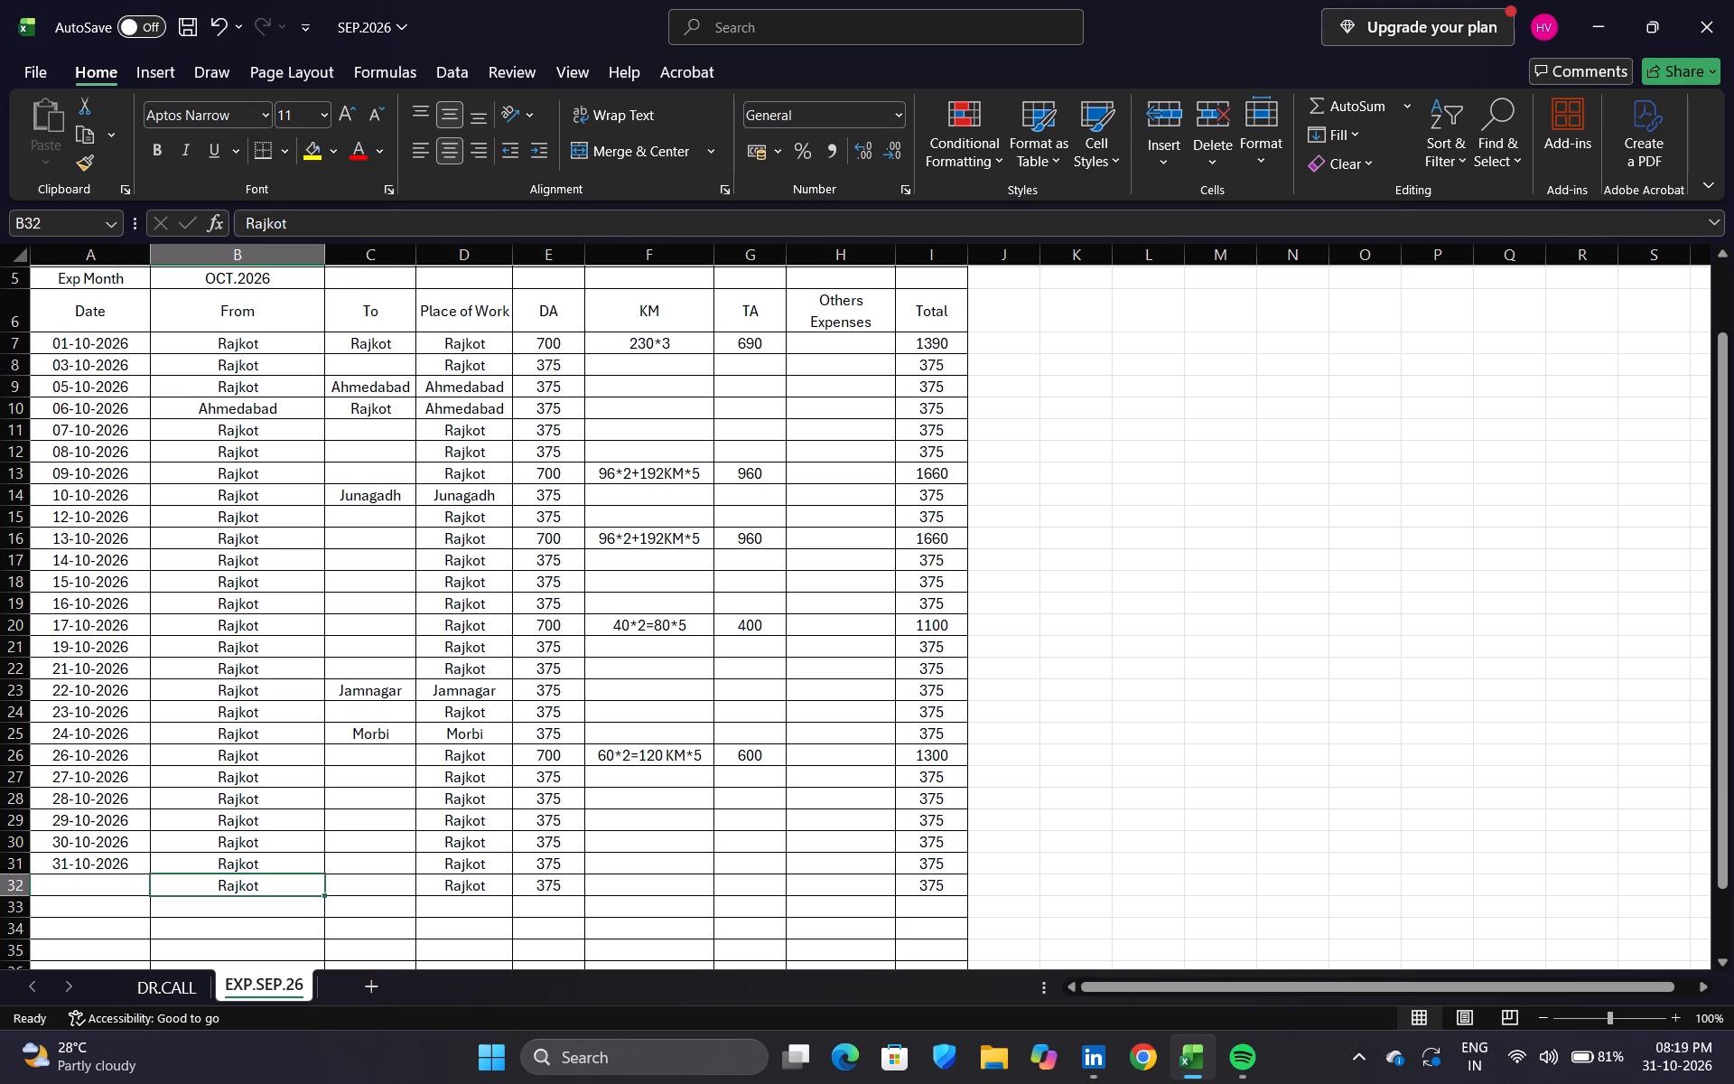
click(350, 802)
text(Amereli)
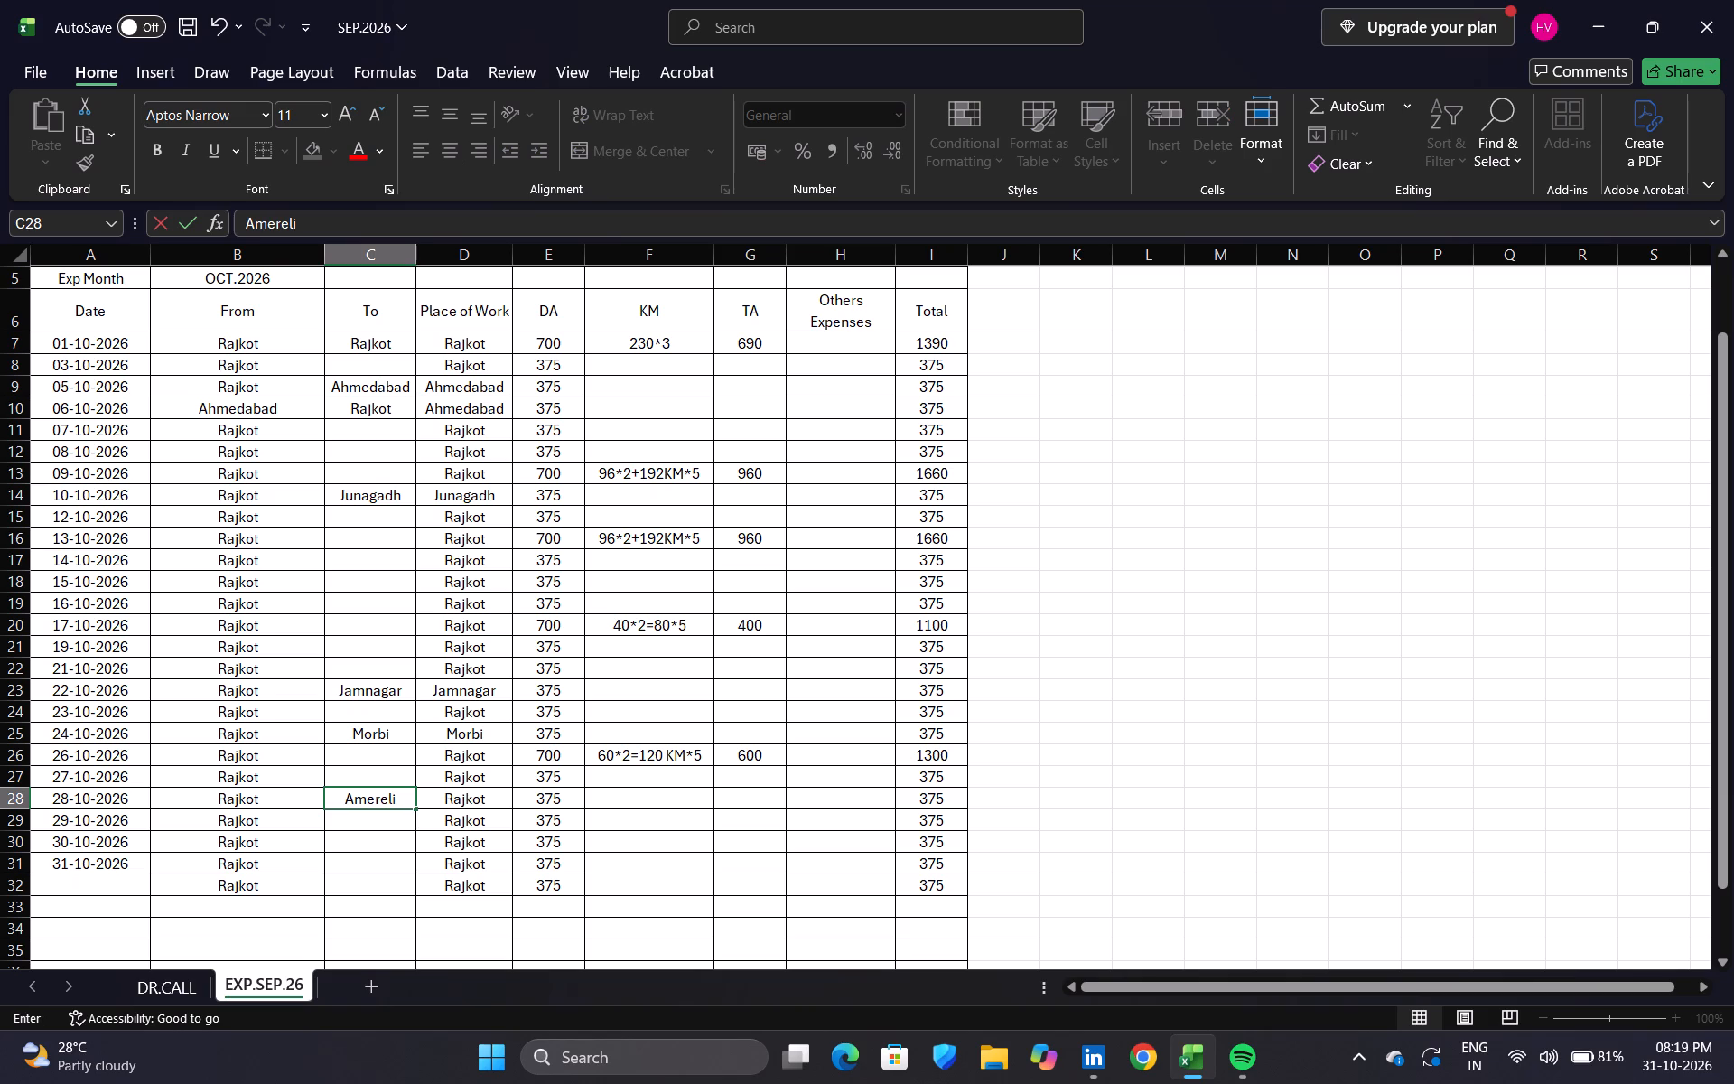
click(459, 795)
key(shift+a)
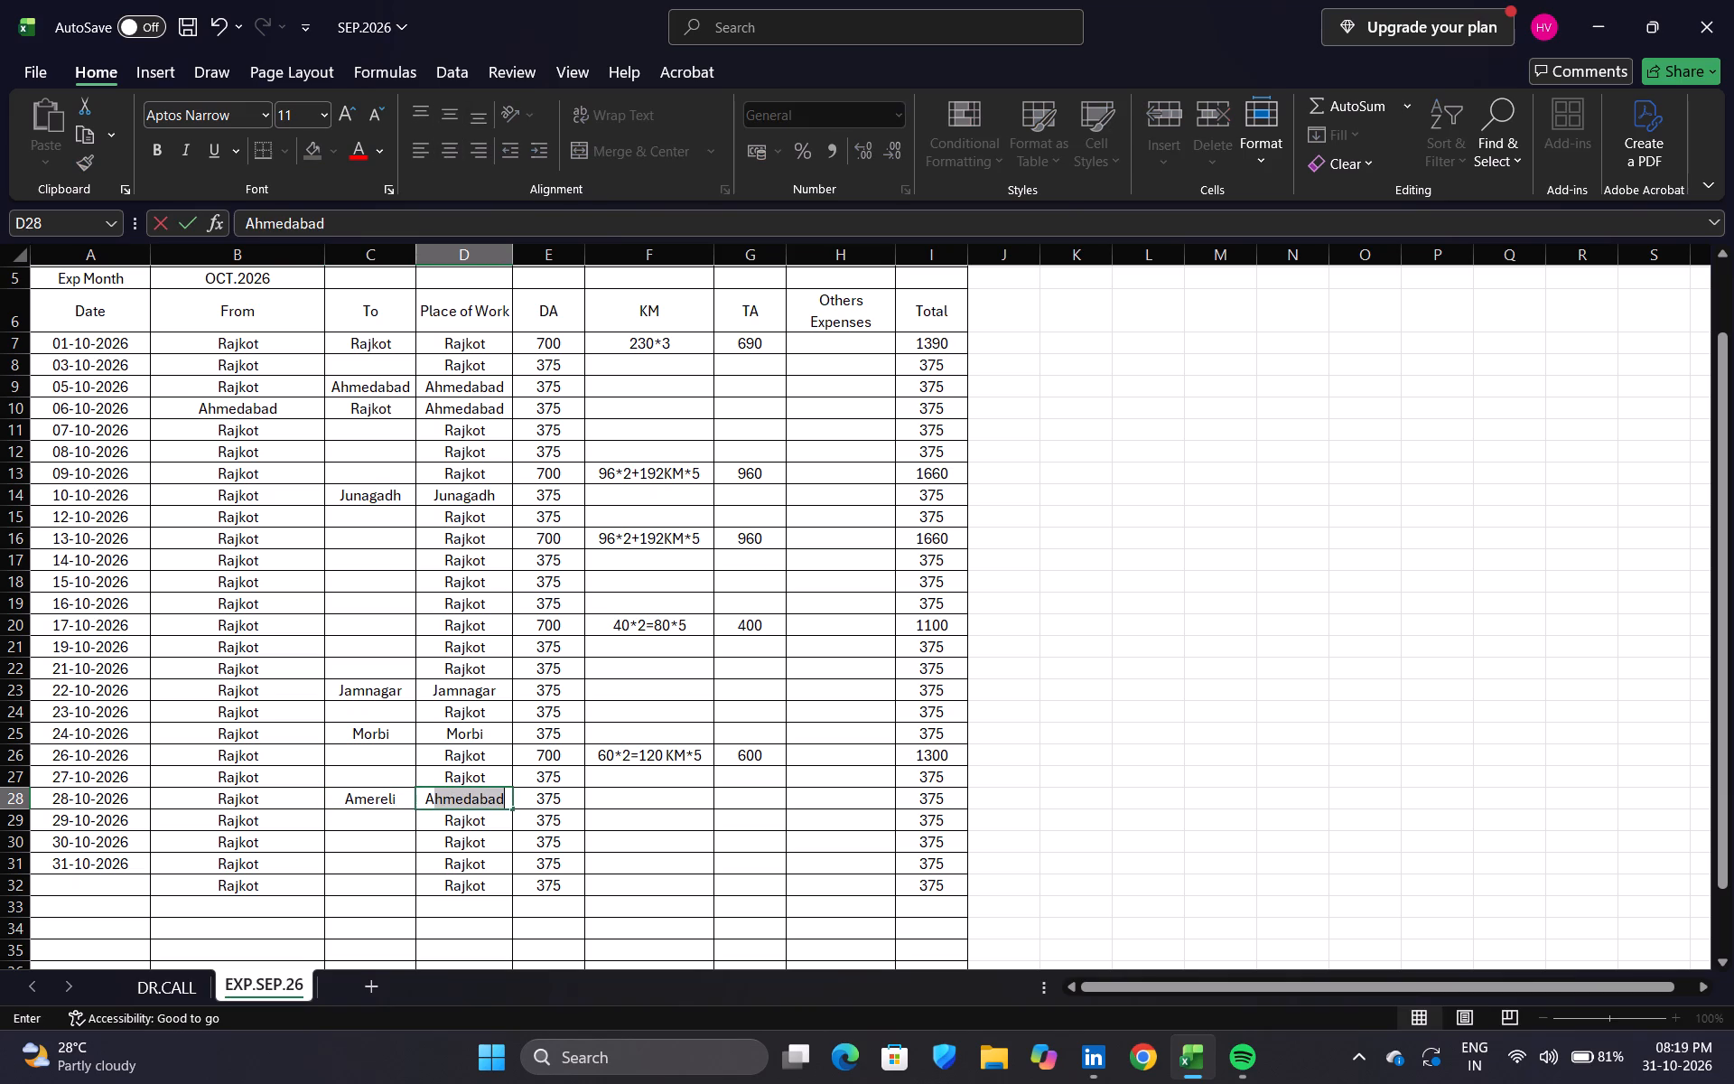
key(m)
text(ereli)
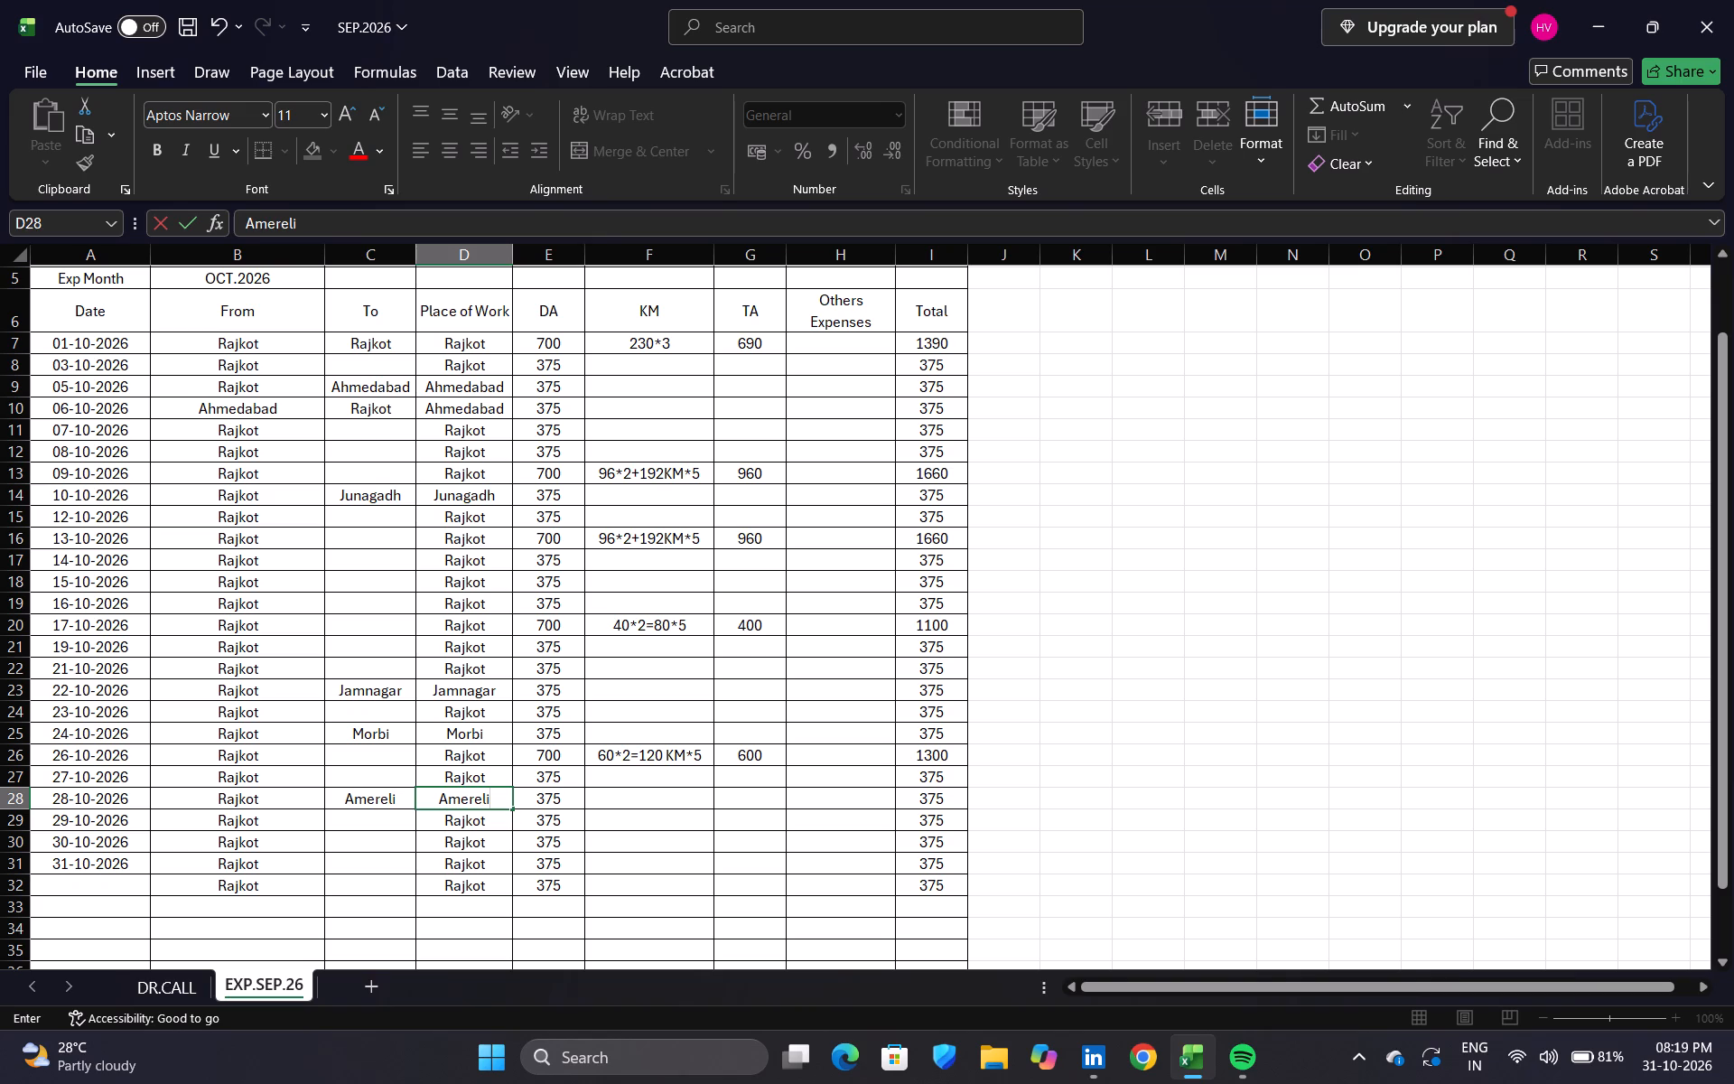
Clear the From entry in cell B32 of the undated row below 31-10-2026.
click(262, 890)
key(BackSpace)
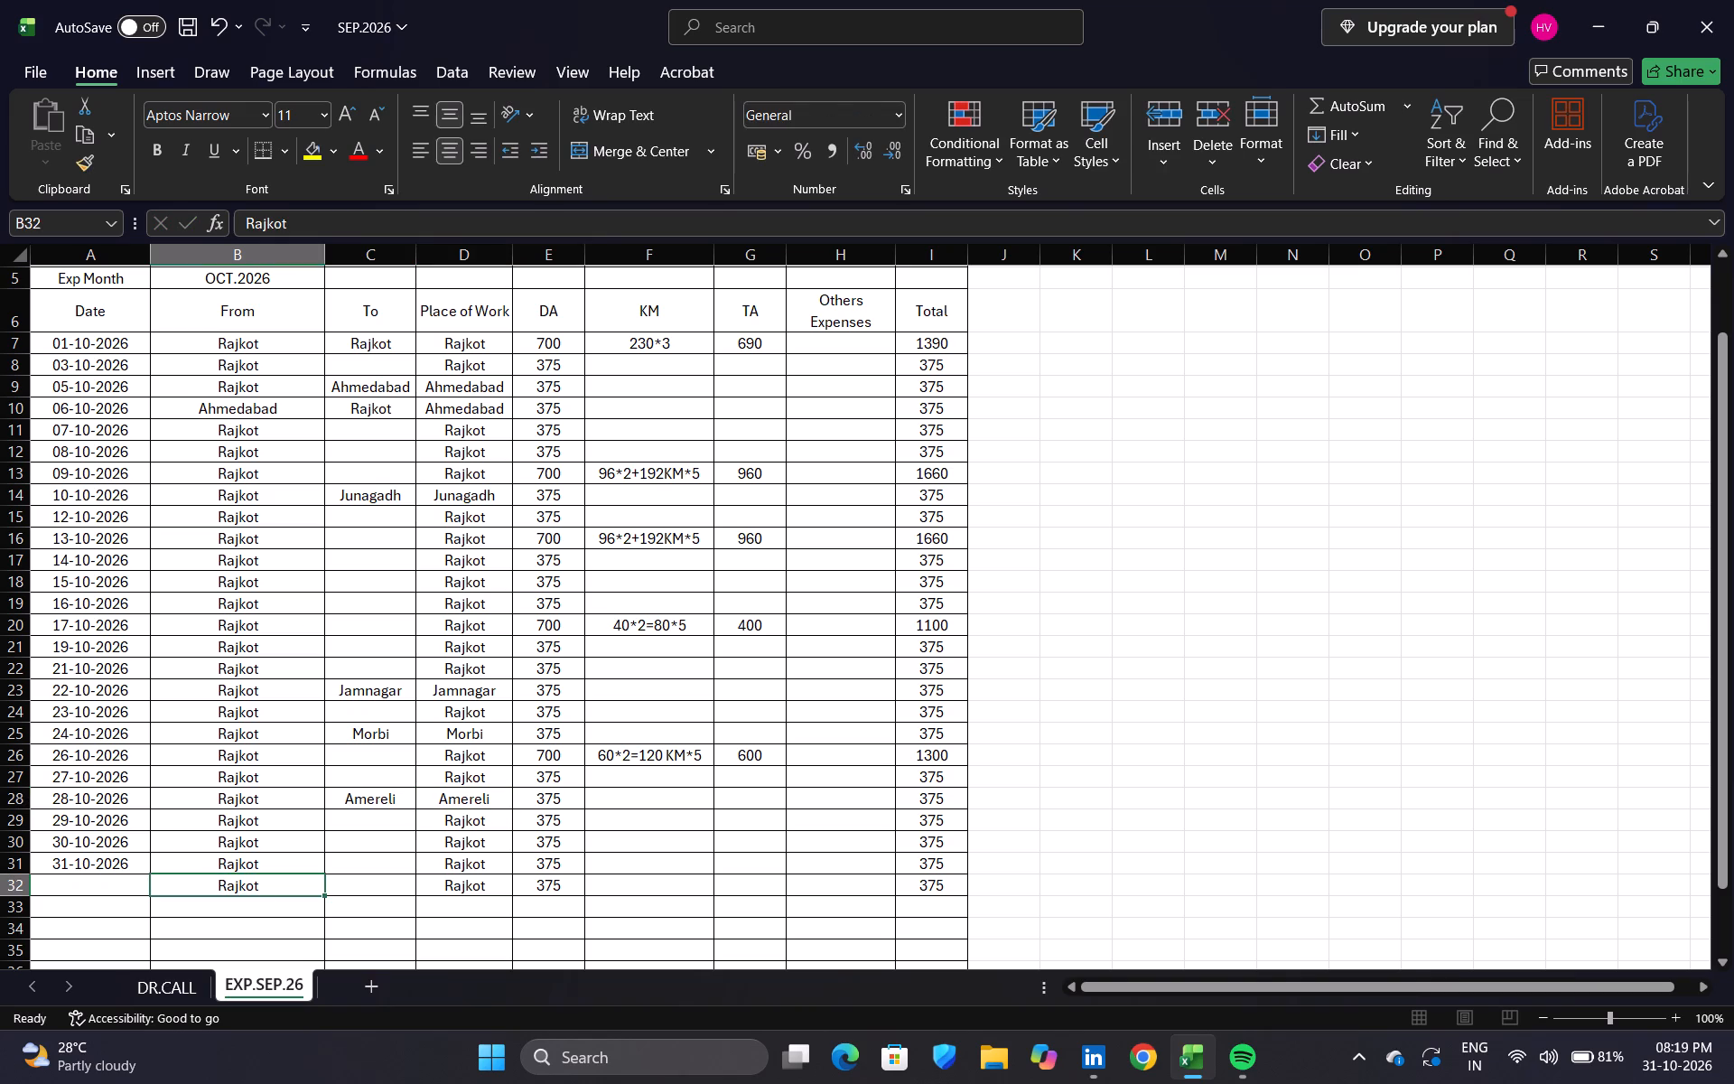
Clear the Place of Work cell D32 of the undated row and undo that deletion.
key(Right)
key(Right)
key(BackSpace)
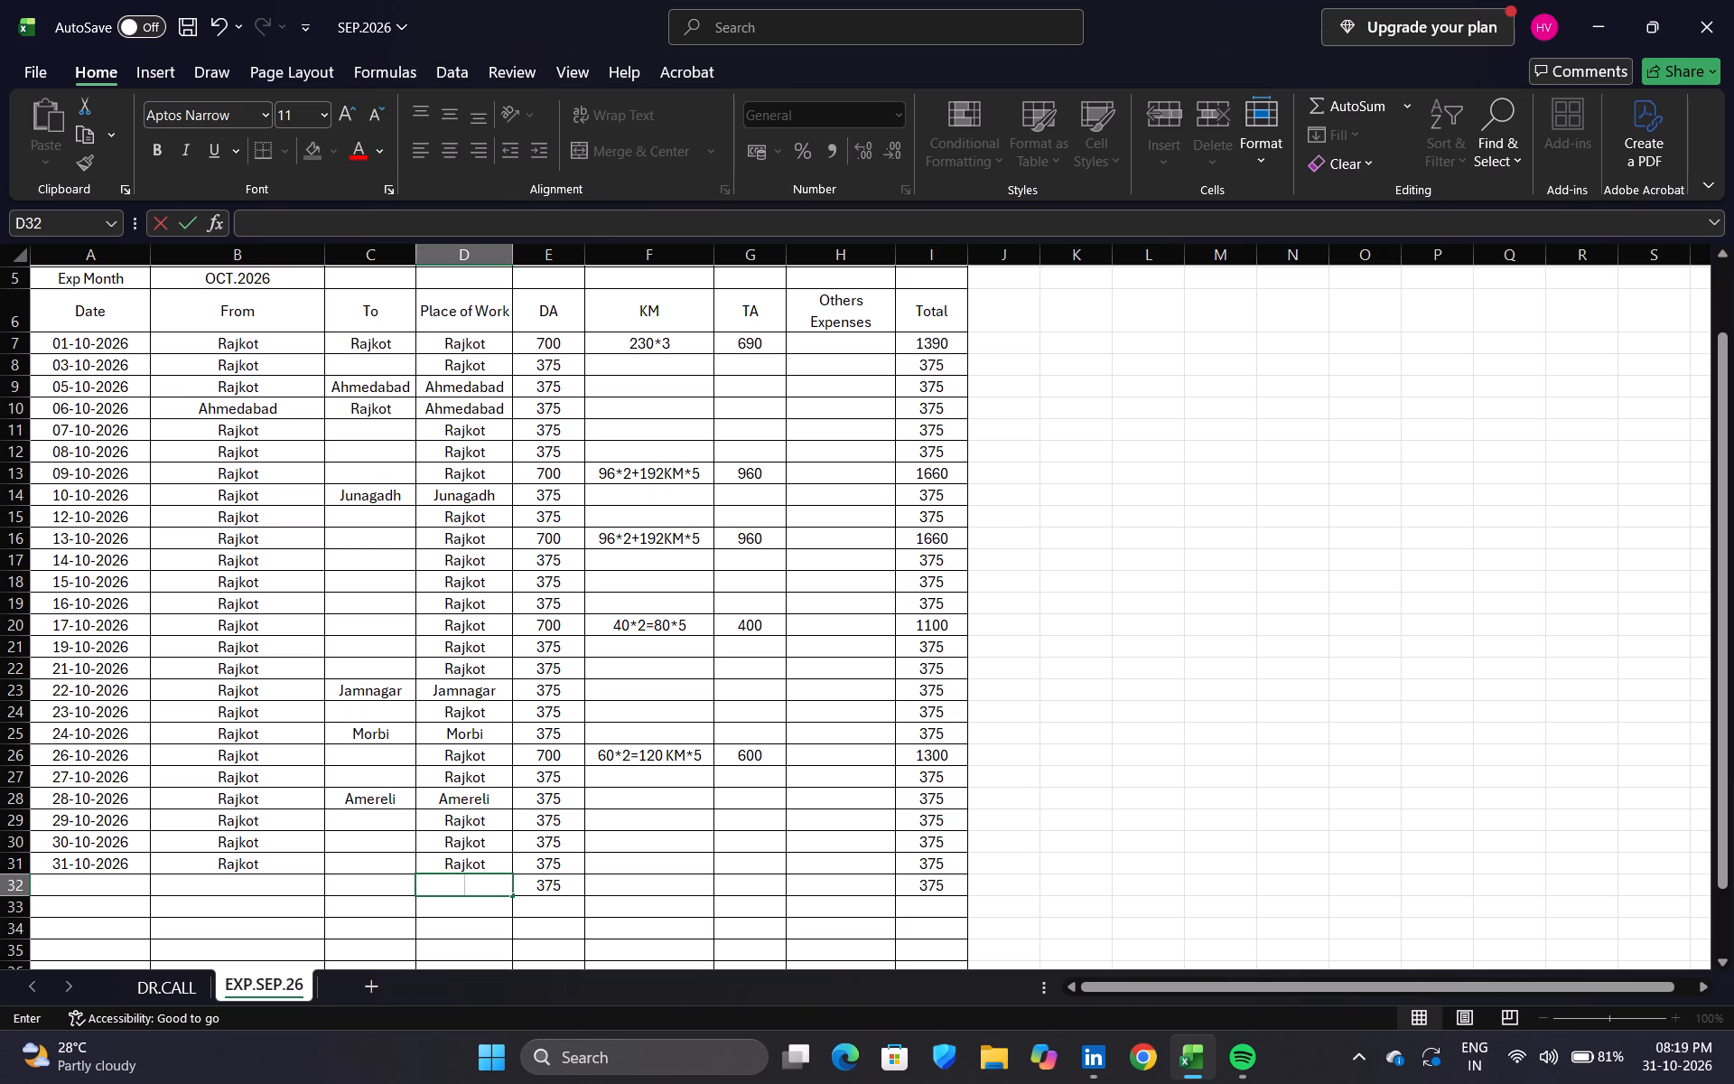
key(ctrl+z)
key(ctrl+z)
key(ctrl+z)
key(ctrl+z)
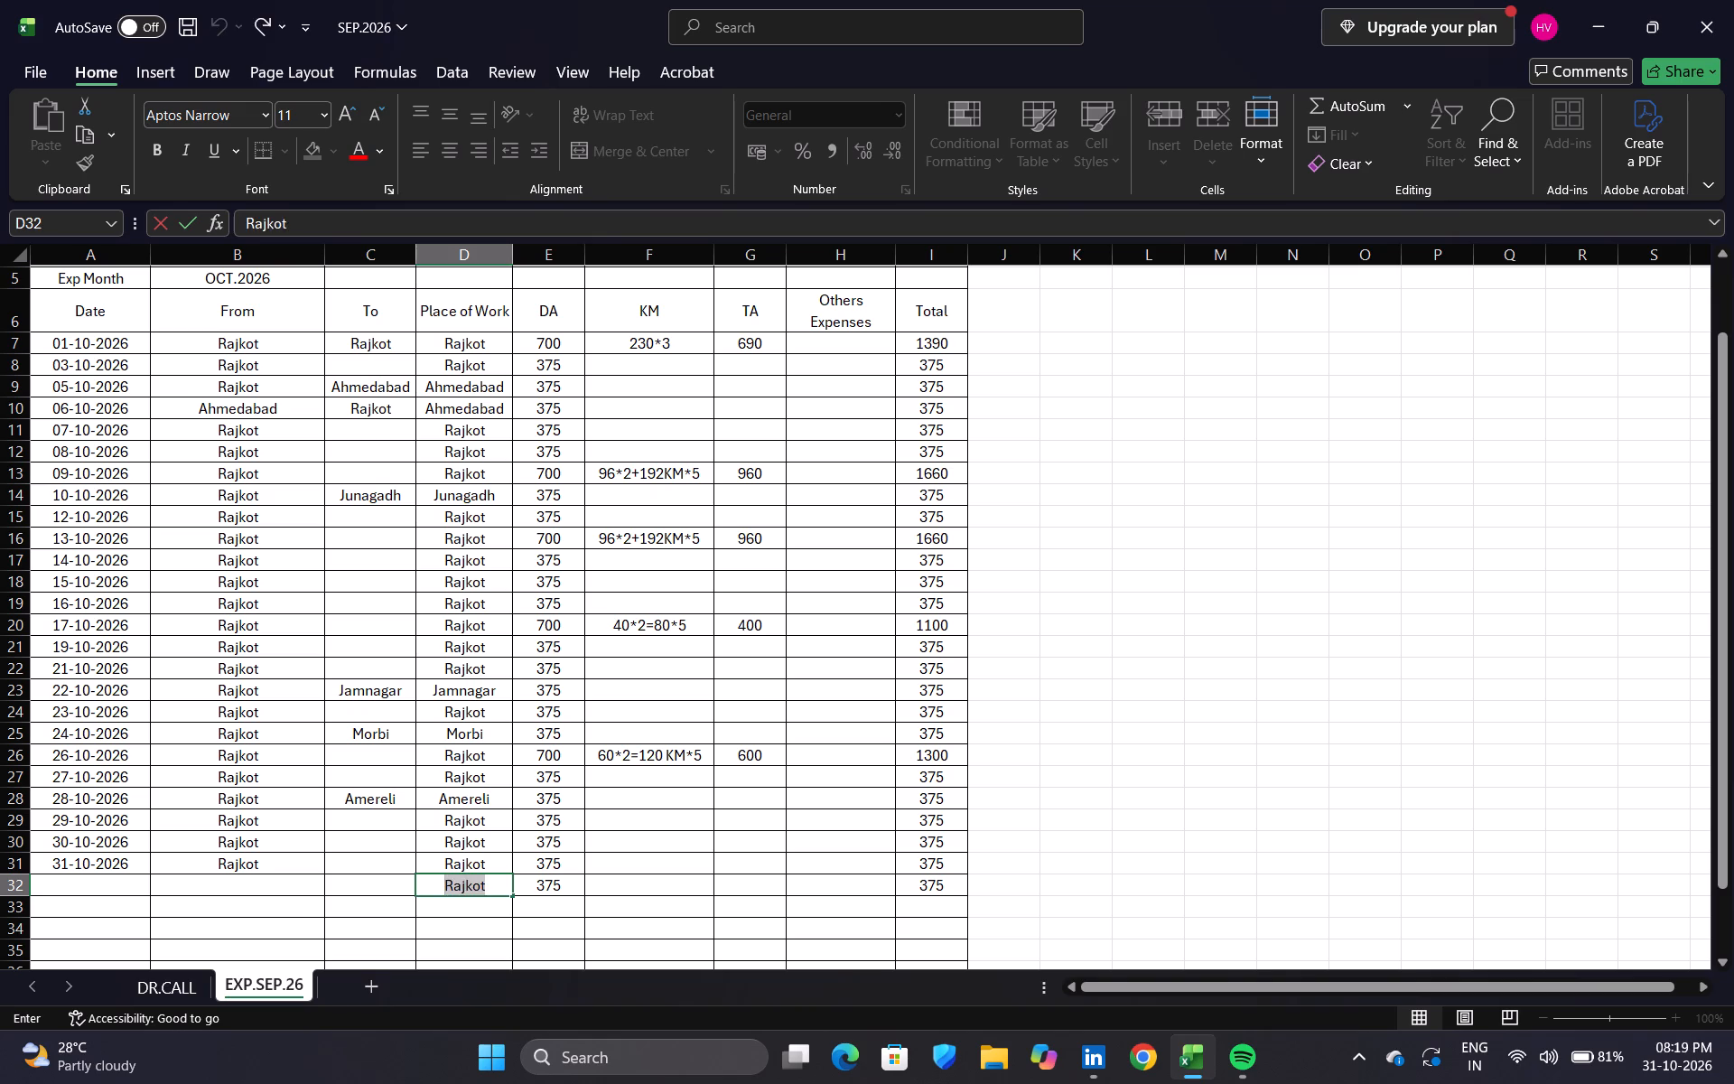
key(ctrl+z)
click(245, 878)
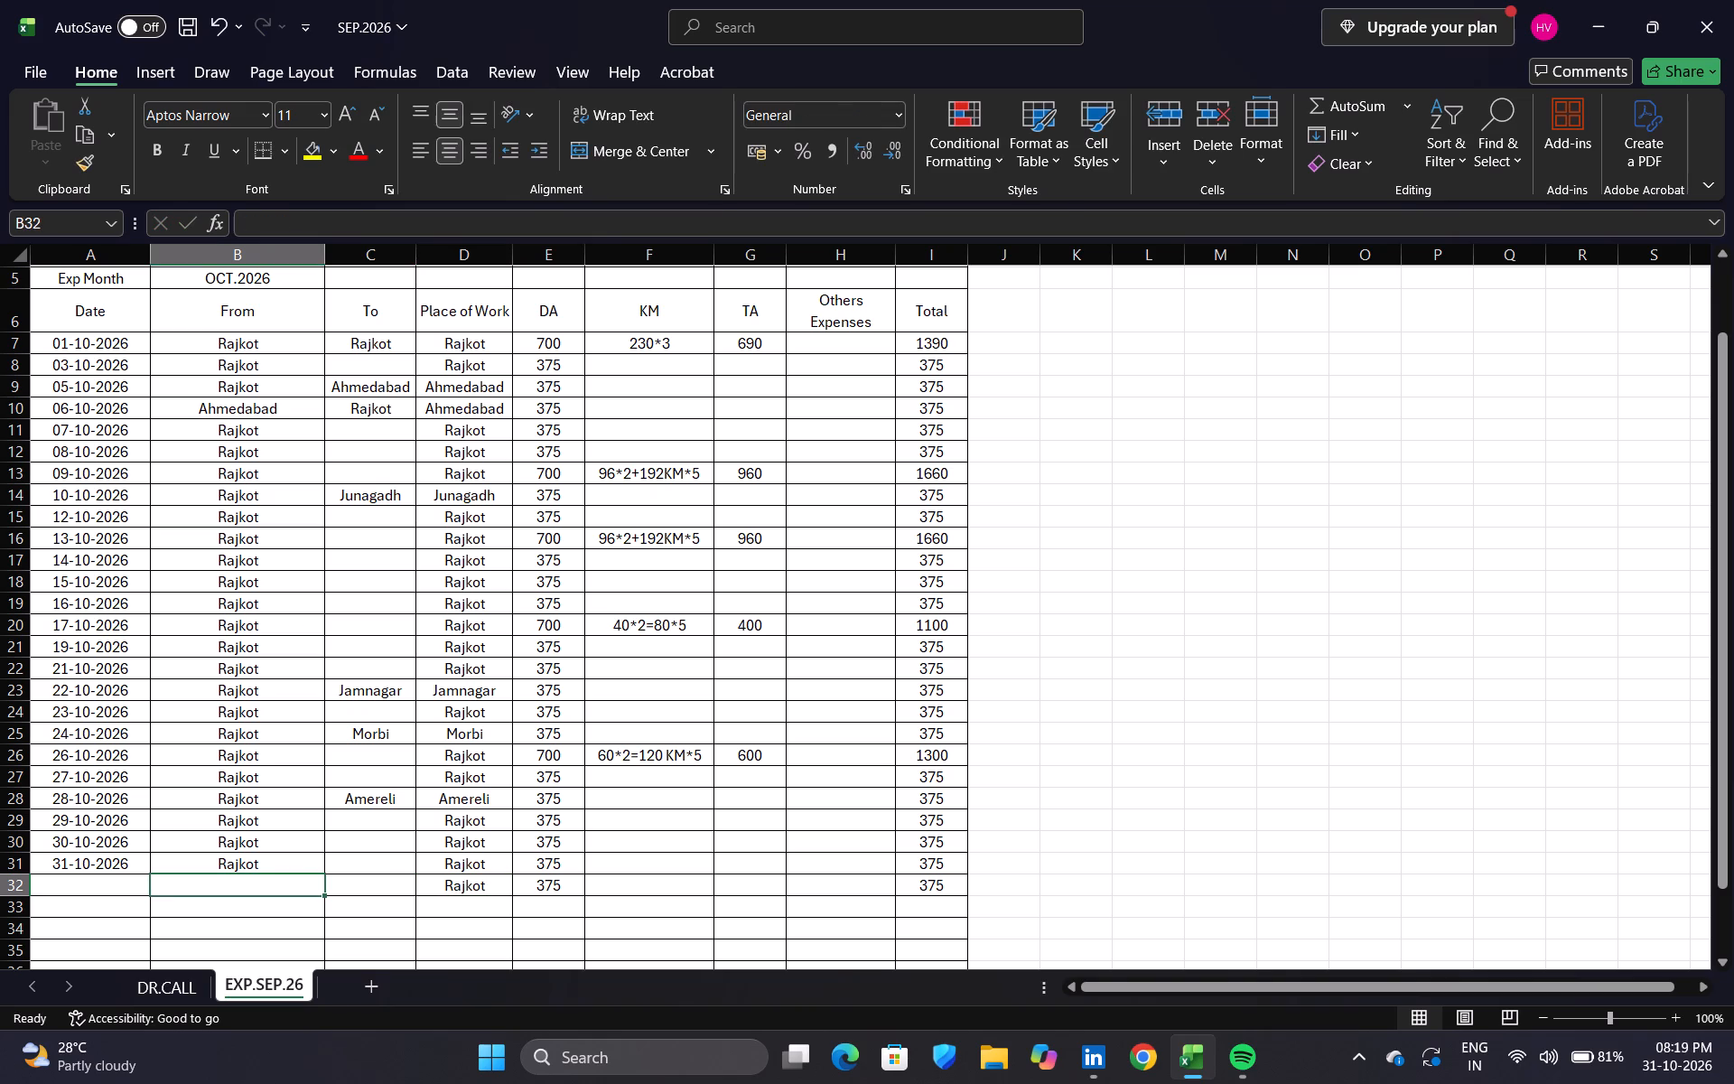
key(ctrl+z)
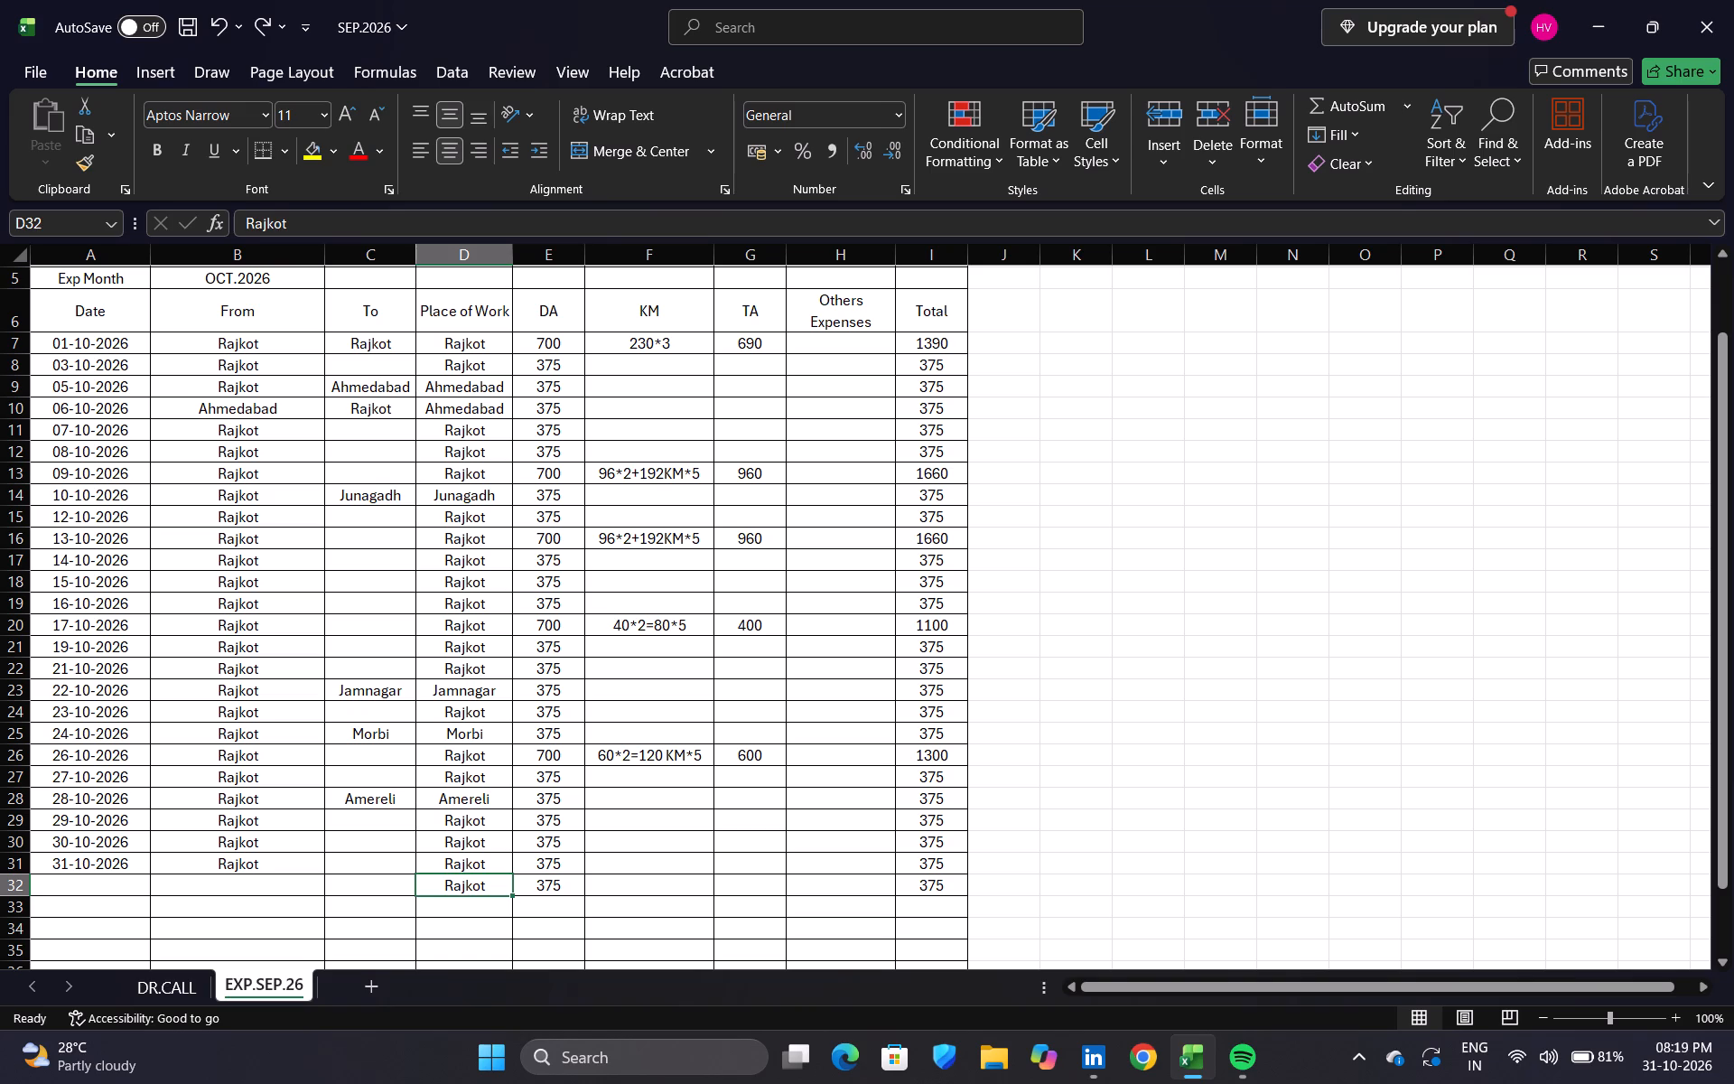
Clear the Place of Work entry in cell D32 of the undated row below 31-10-2026.
click(486, 881)
key(BackSpace)
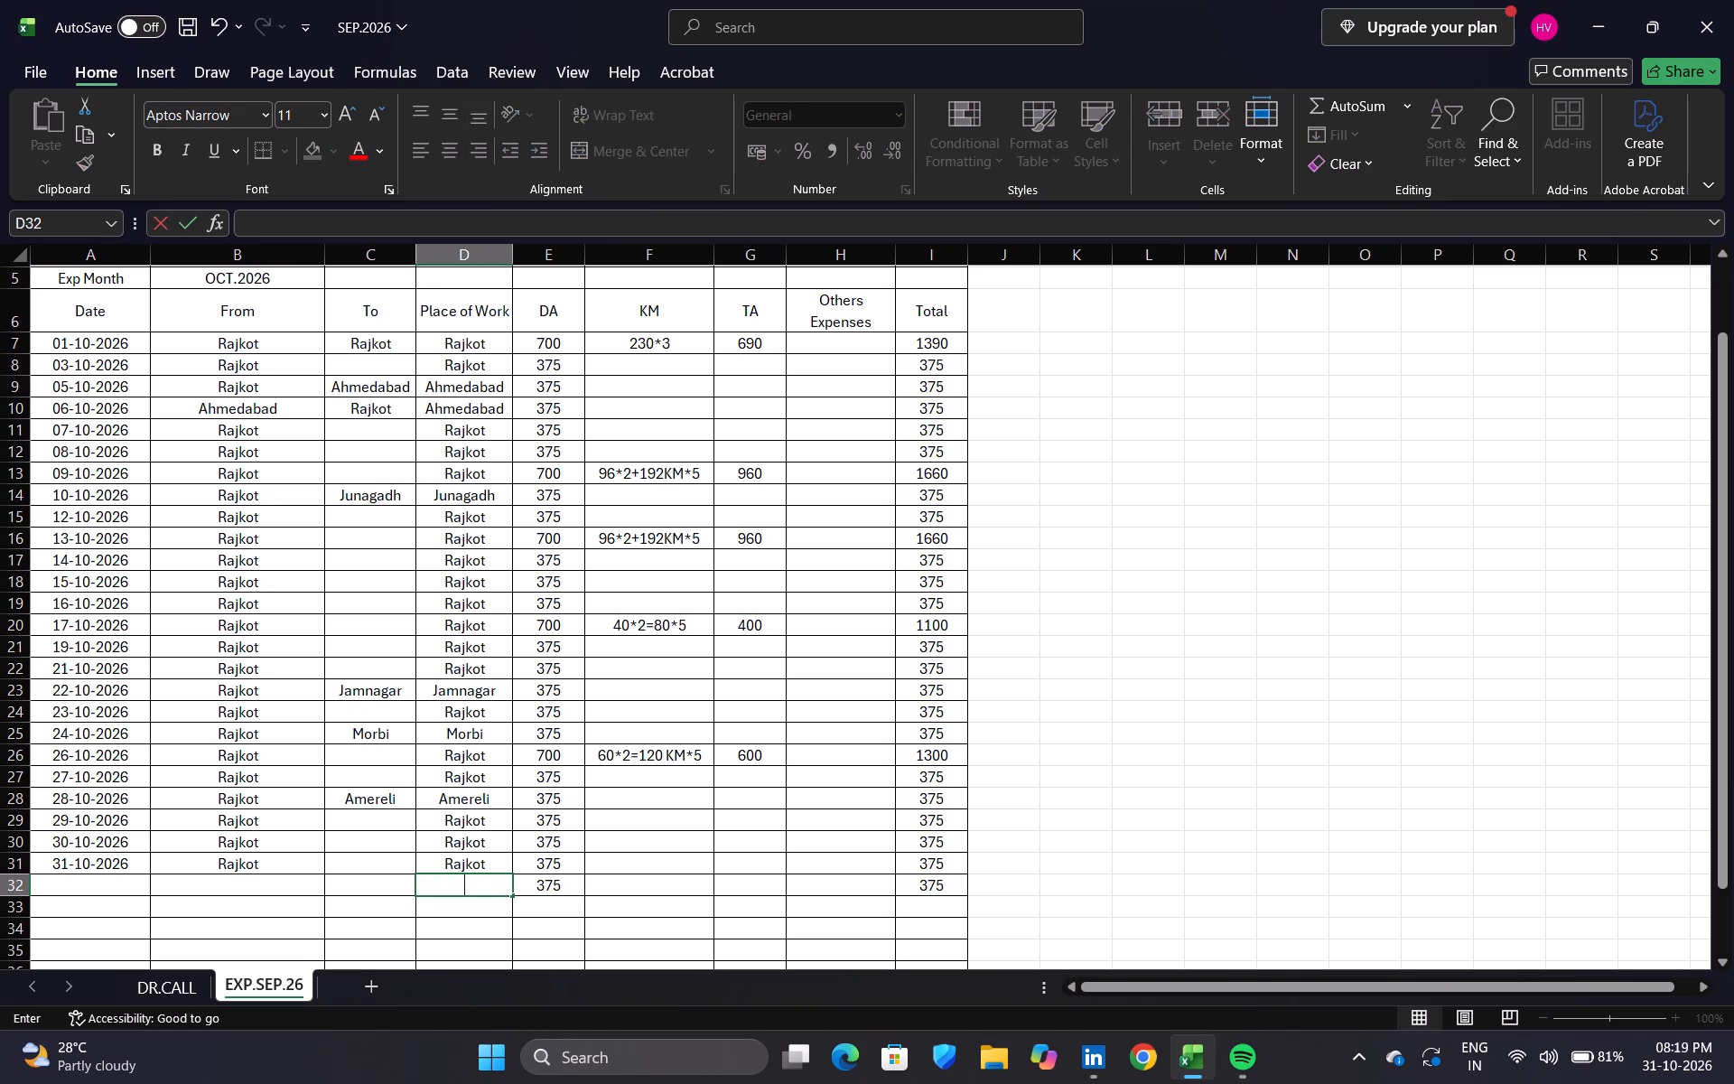
Set the DA in cell E7 of the 01-10-2026 row to 375.
click(556, 335)
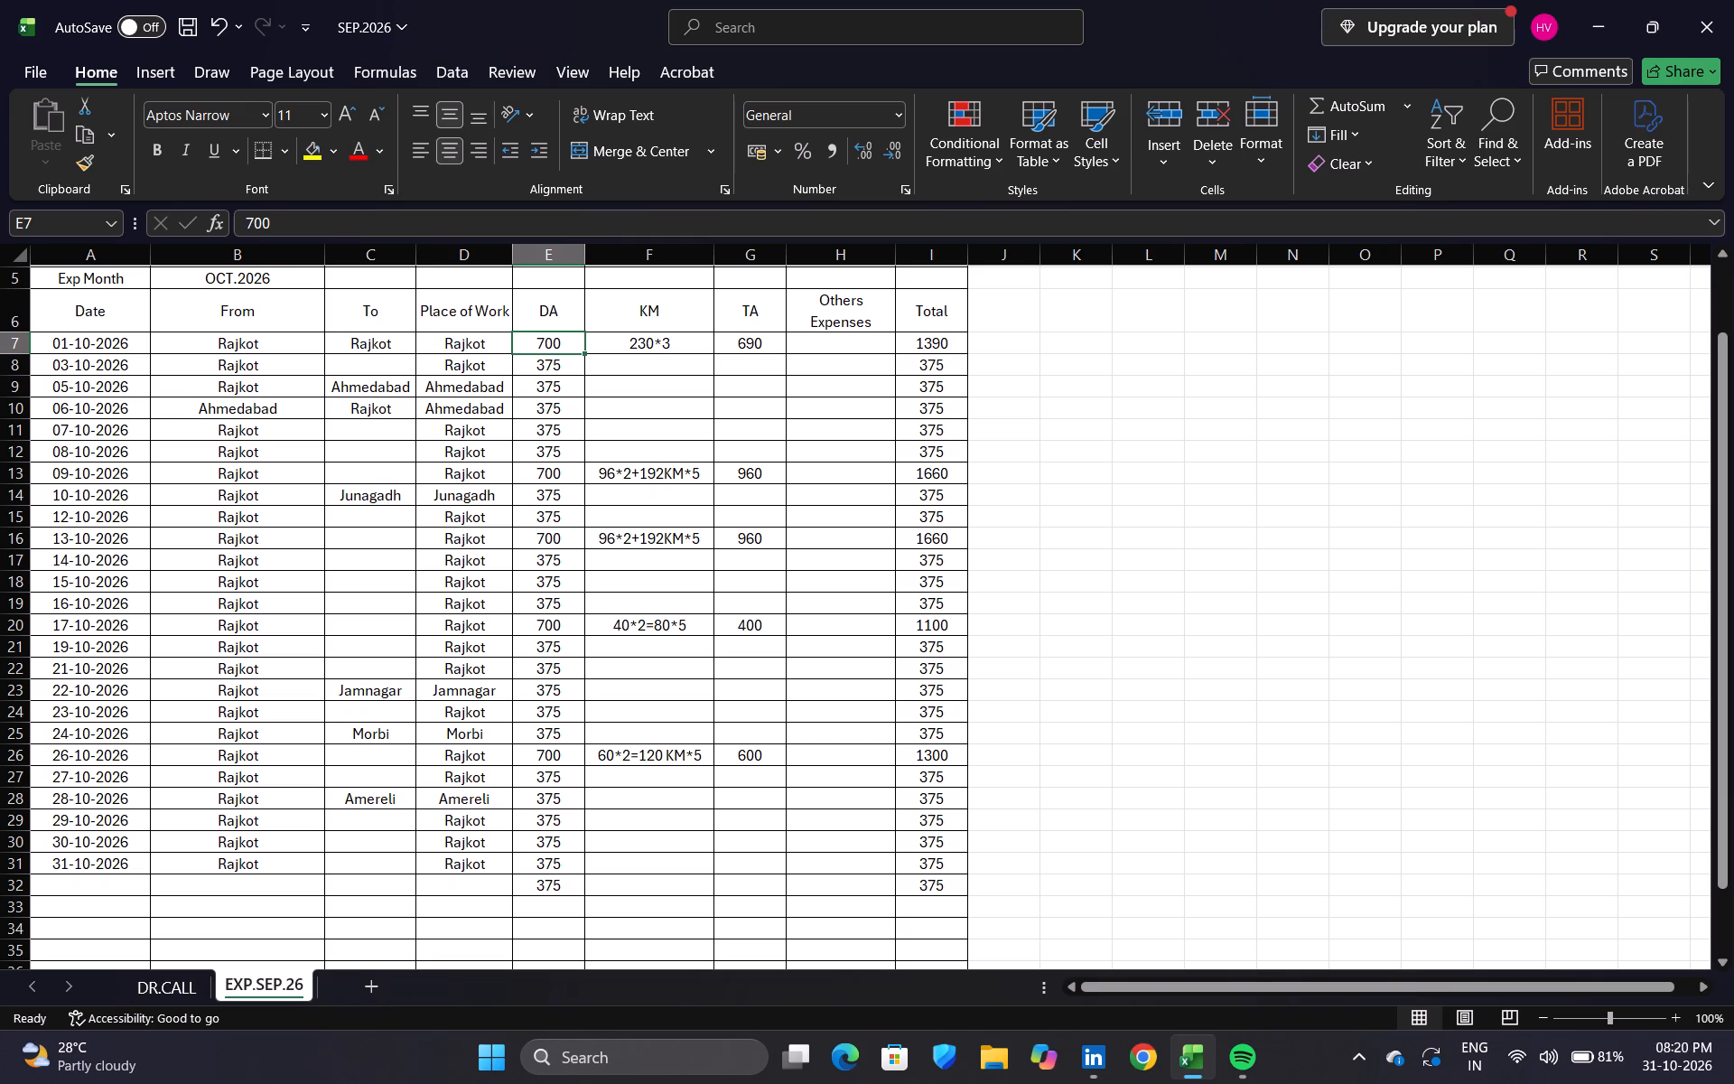
key(BackSpace)
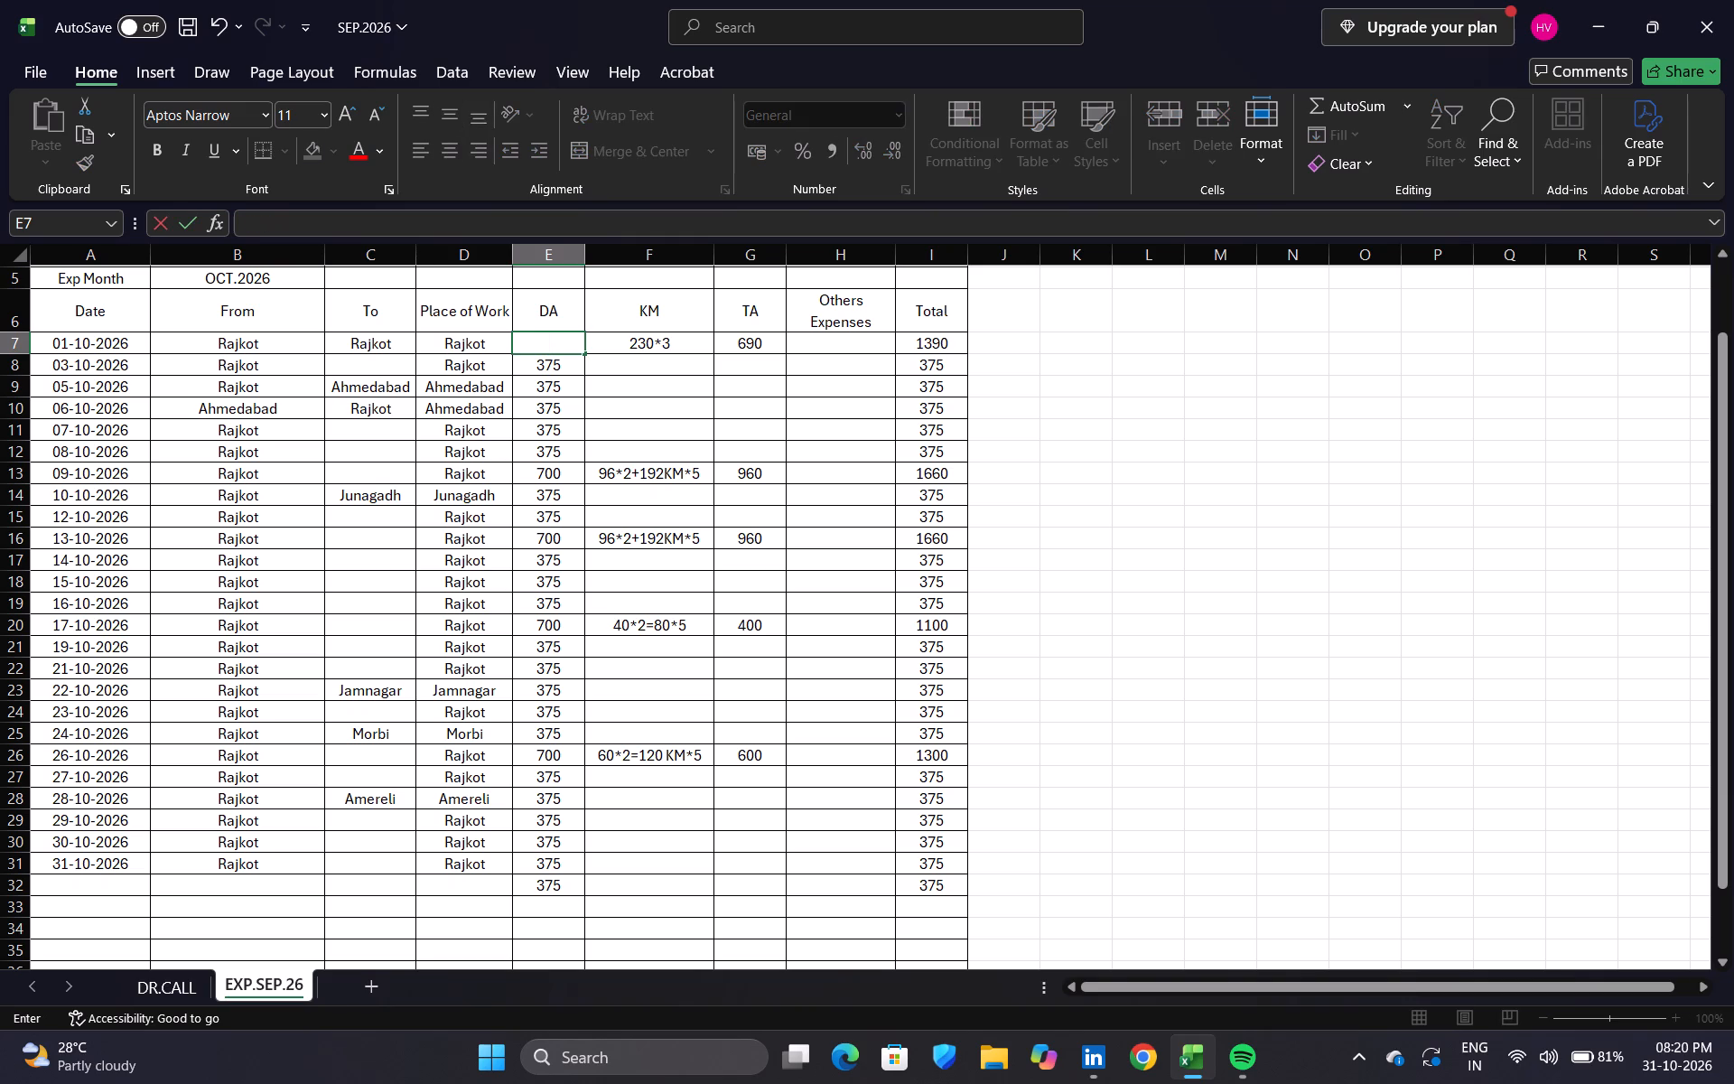
text(375)
key(Down)
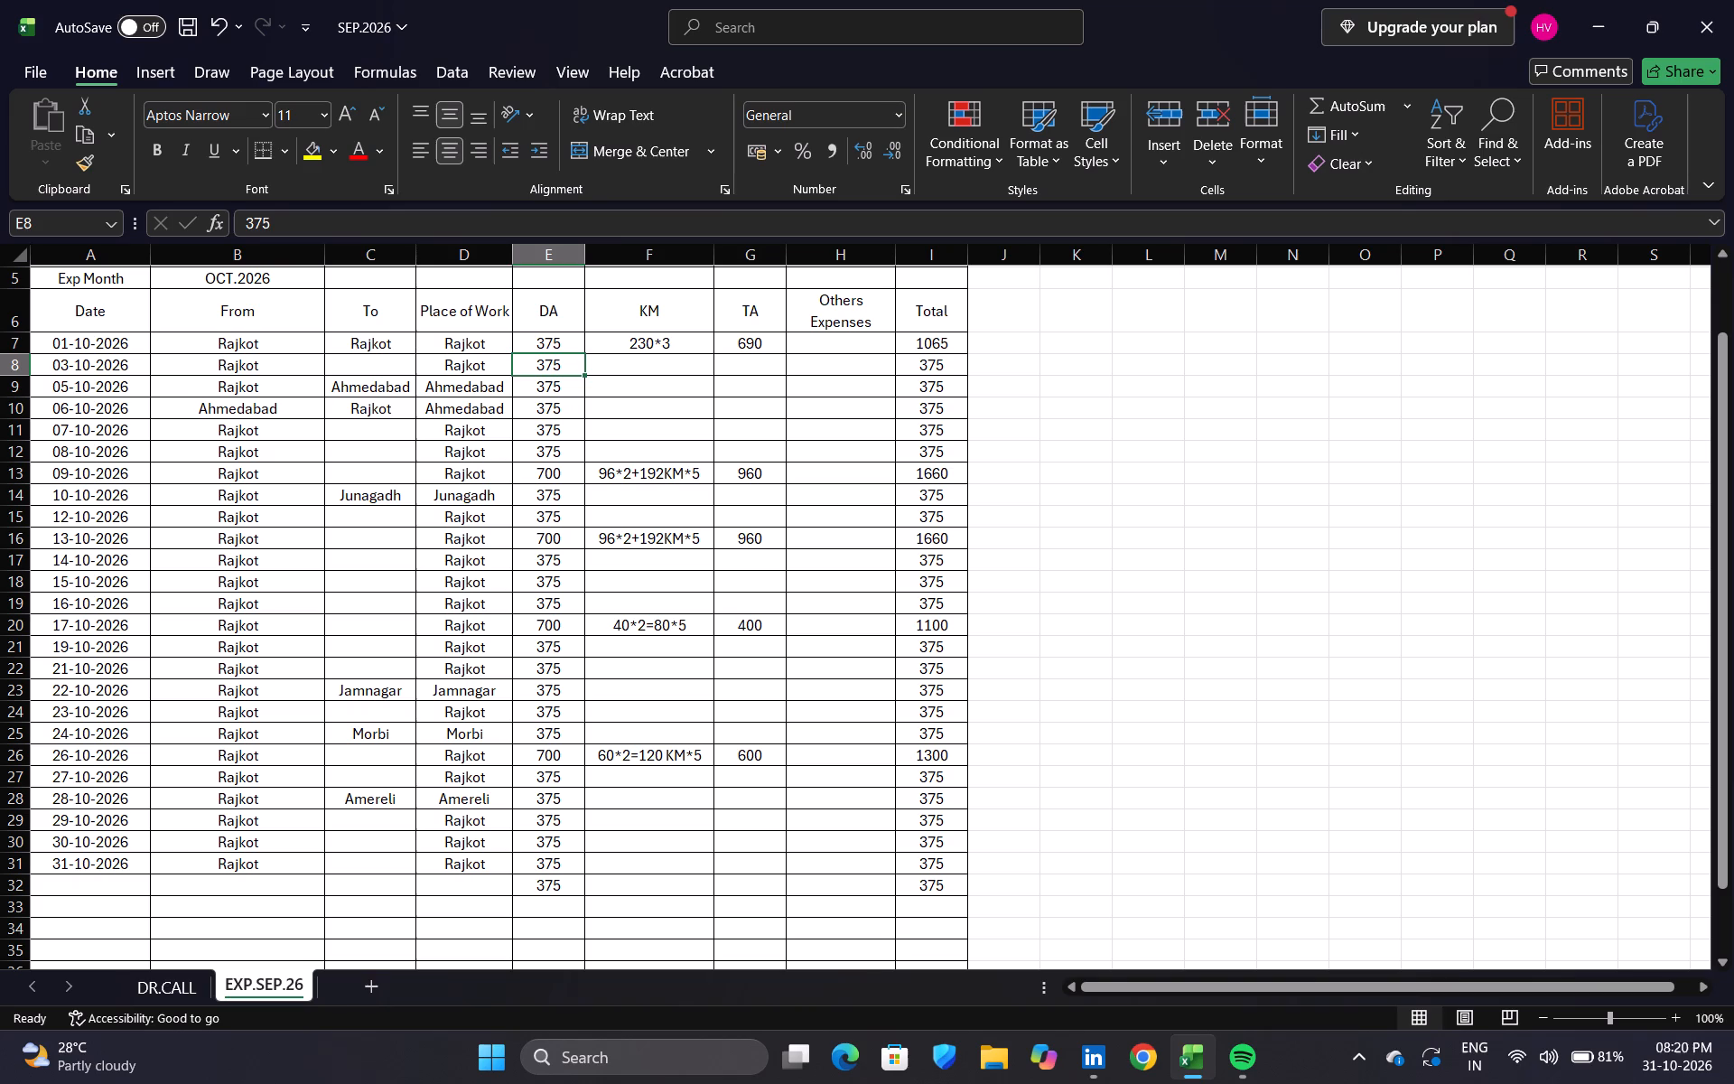
Clear the DA cells E9 and E10 of the 05-10-2026 and 06-10-2026 Ahmedabad rows.
click(552, 385)
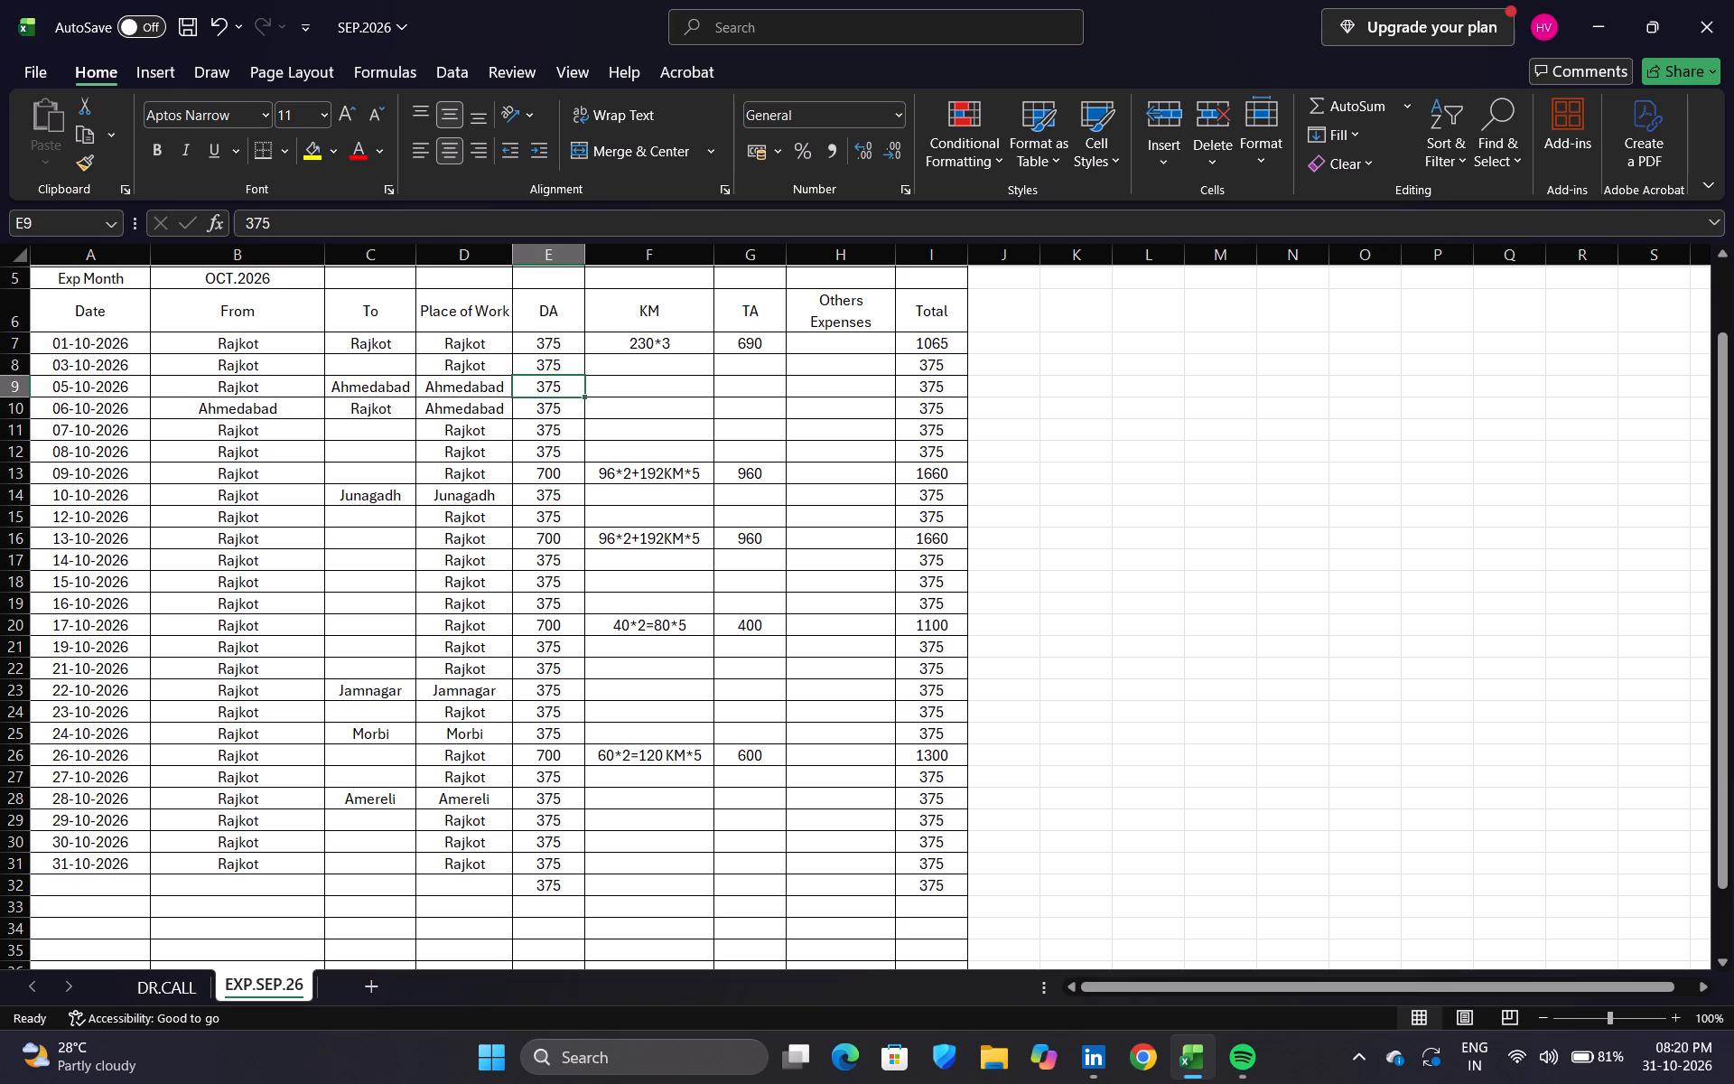
key(BackSpace)
key(Down)
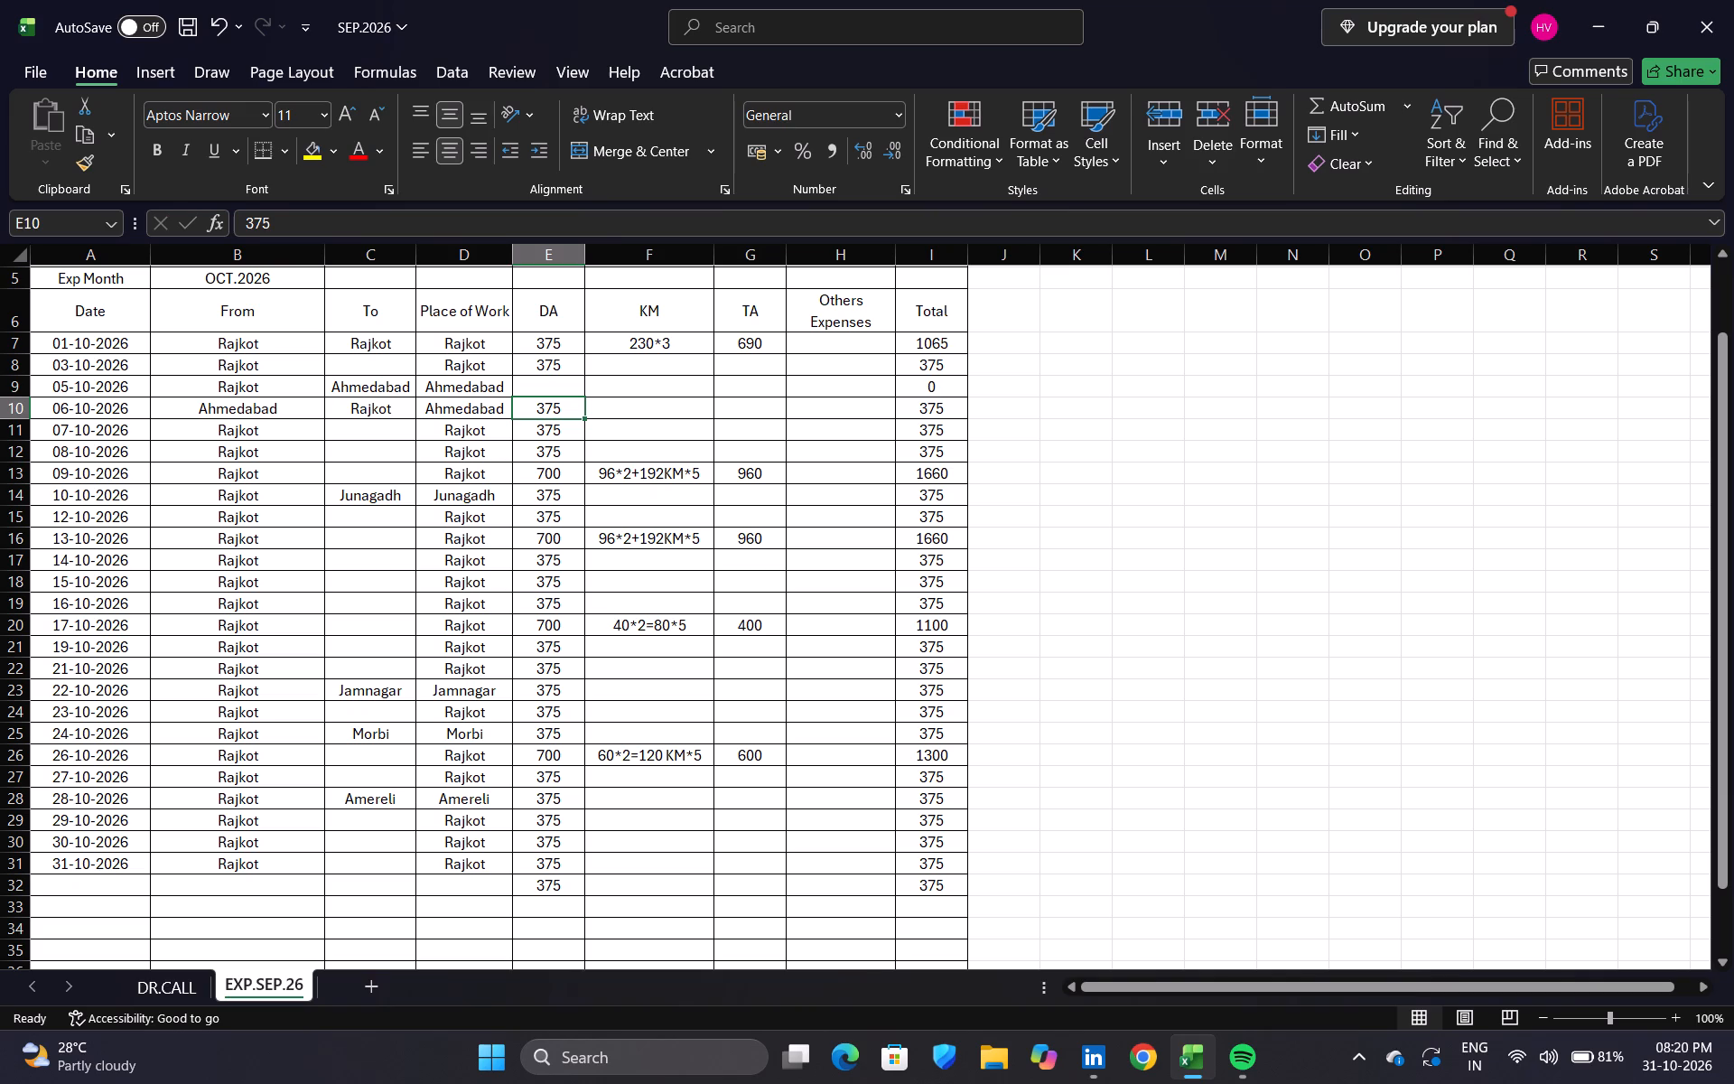
key(BackSpace)
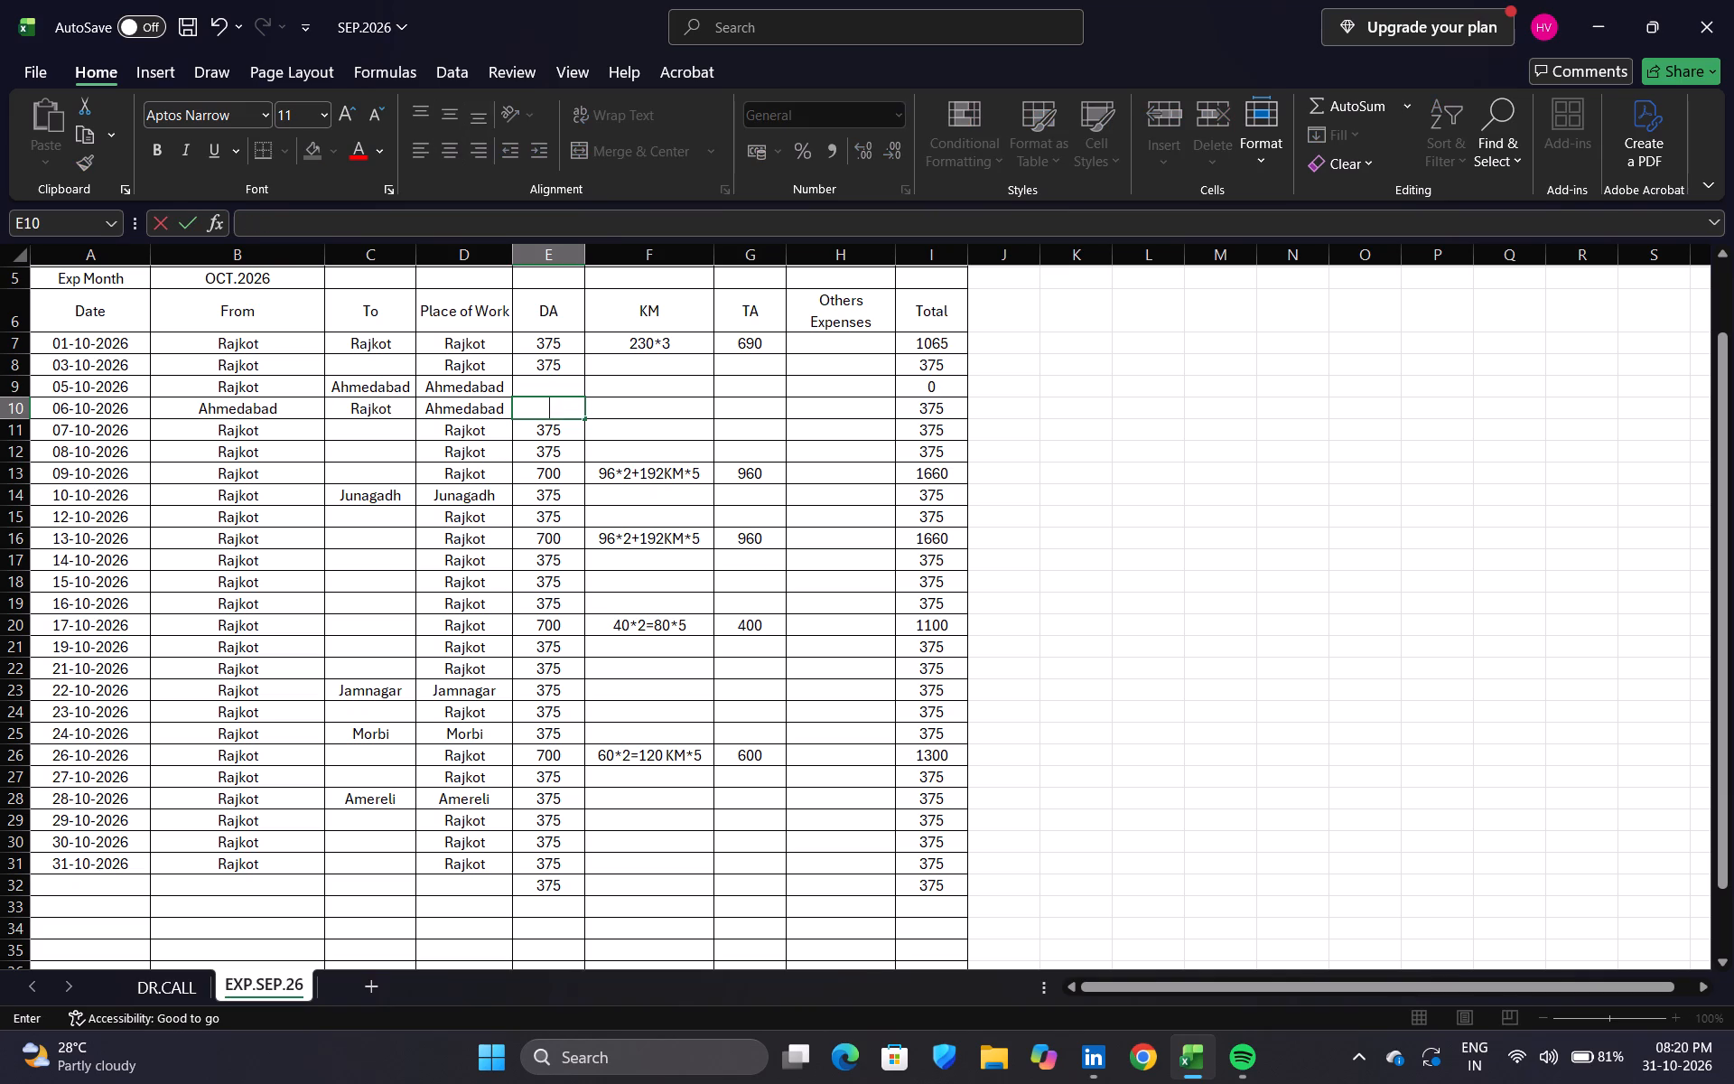
key(Down)
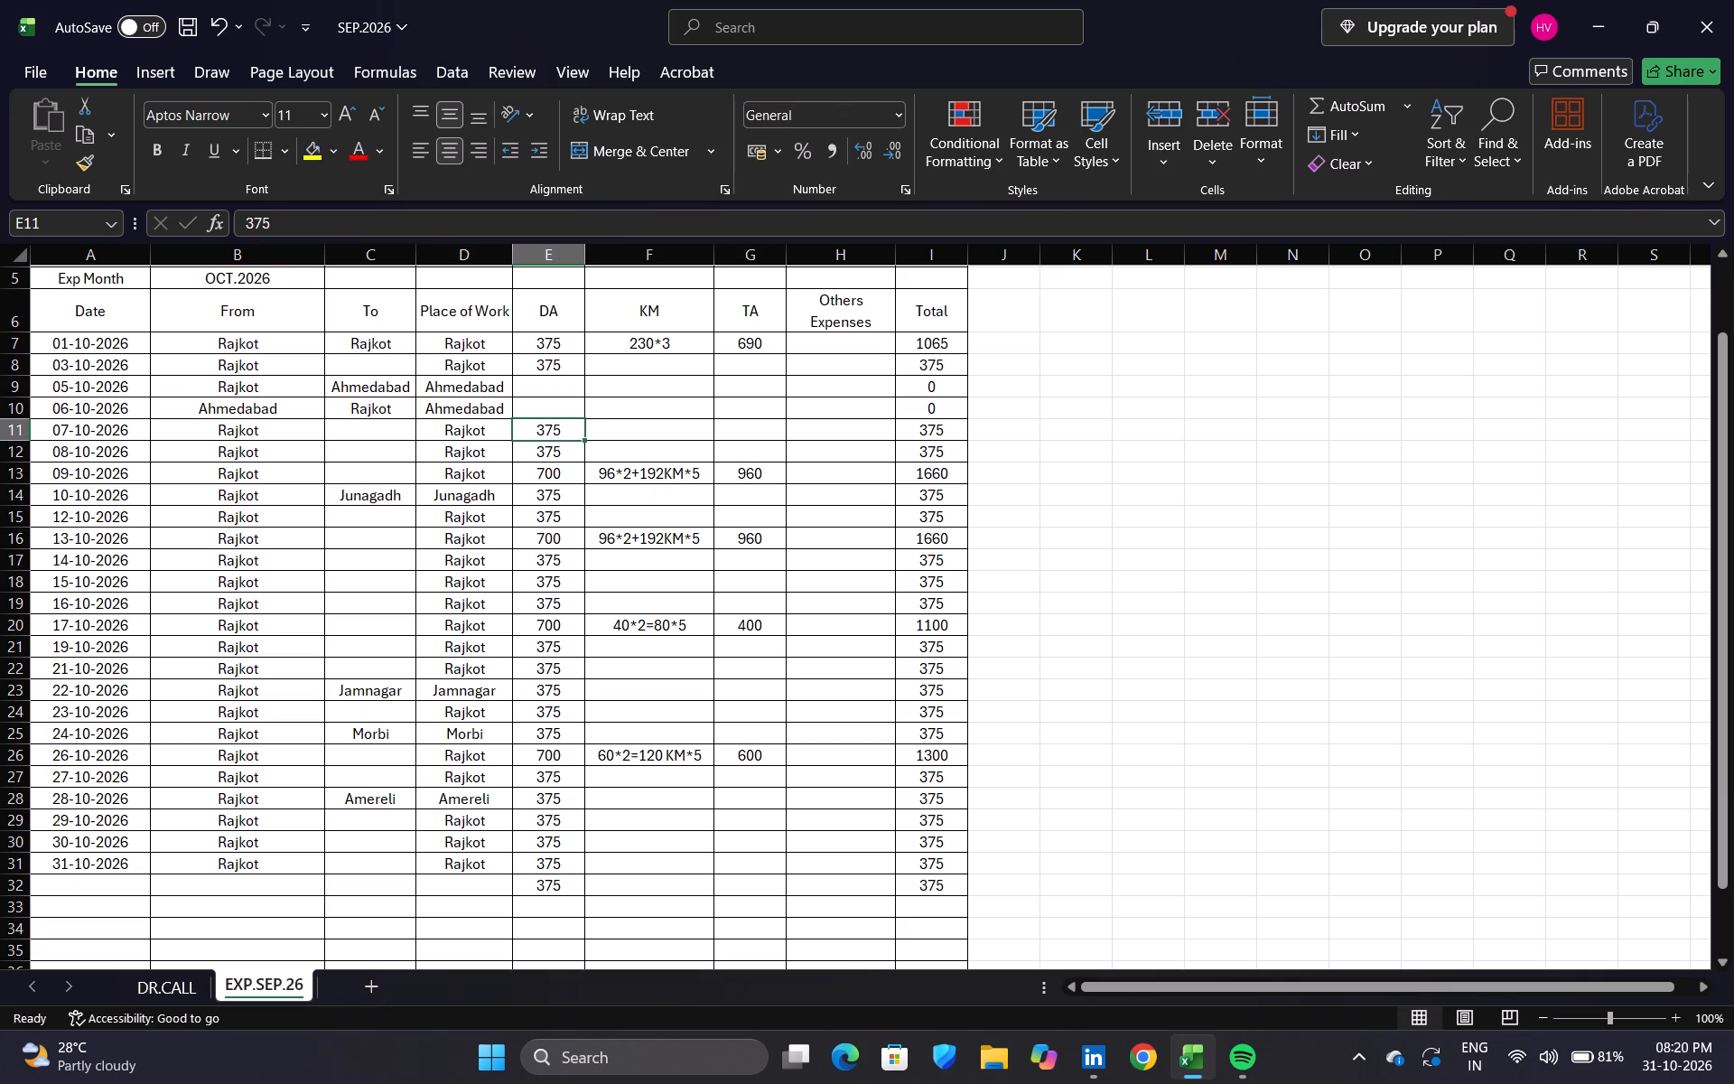
Set the DA in cell E13 of the 09-10-2026 row to 375.
key(Down)
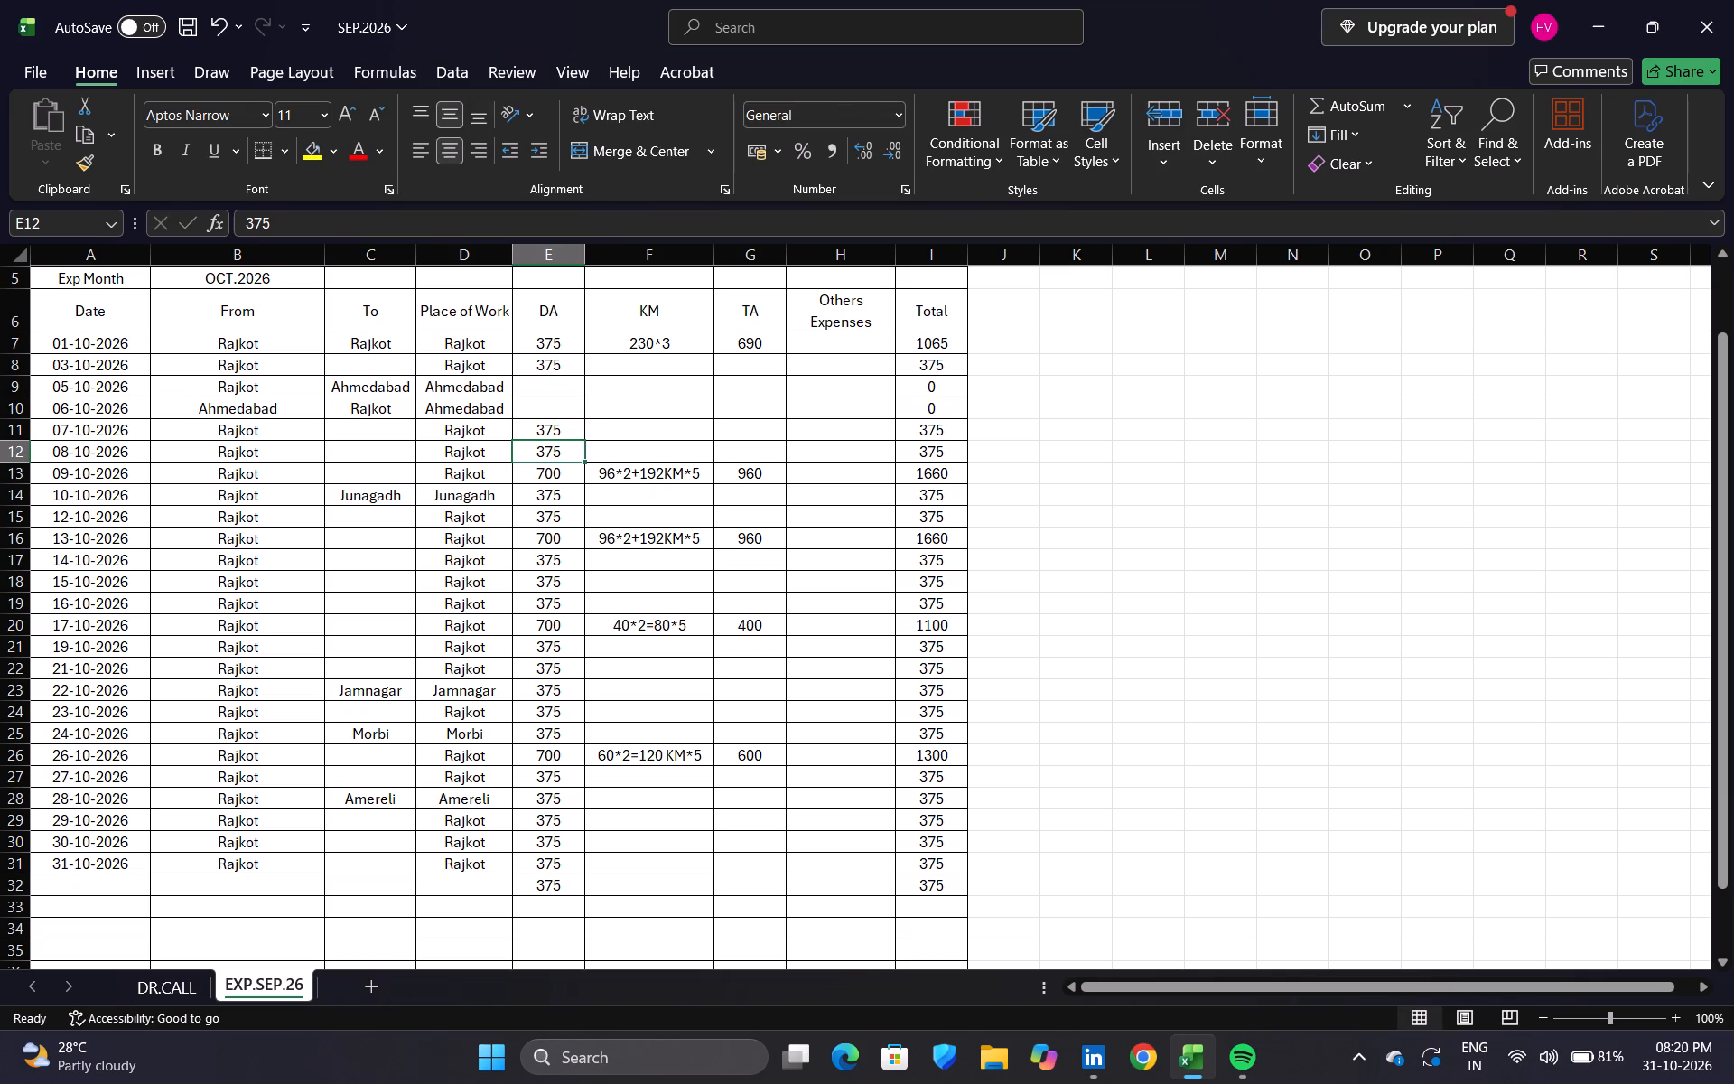
key(Down)
key(BackSpace)
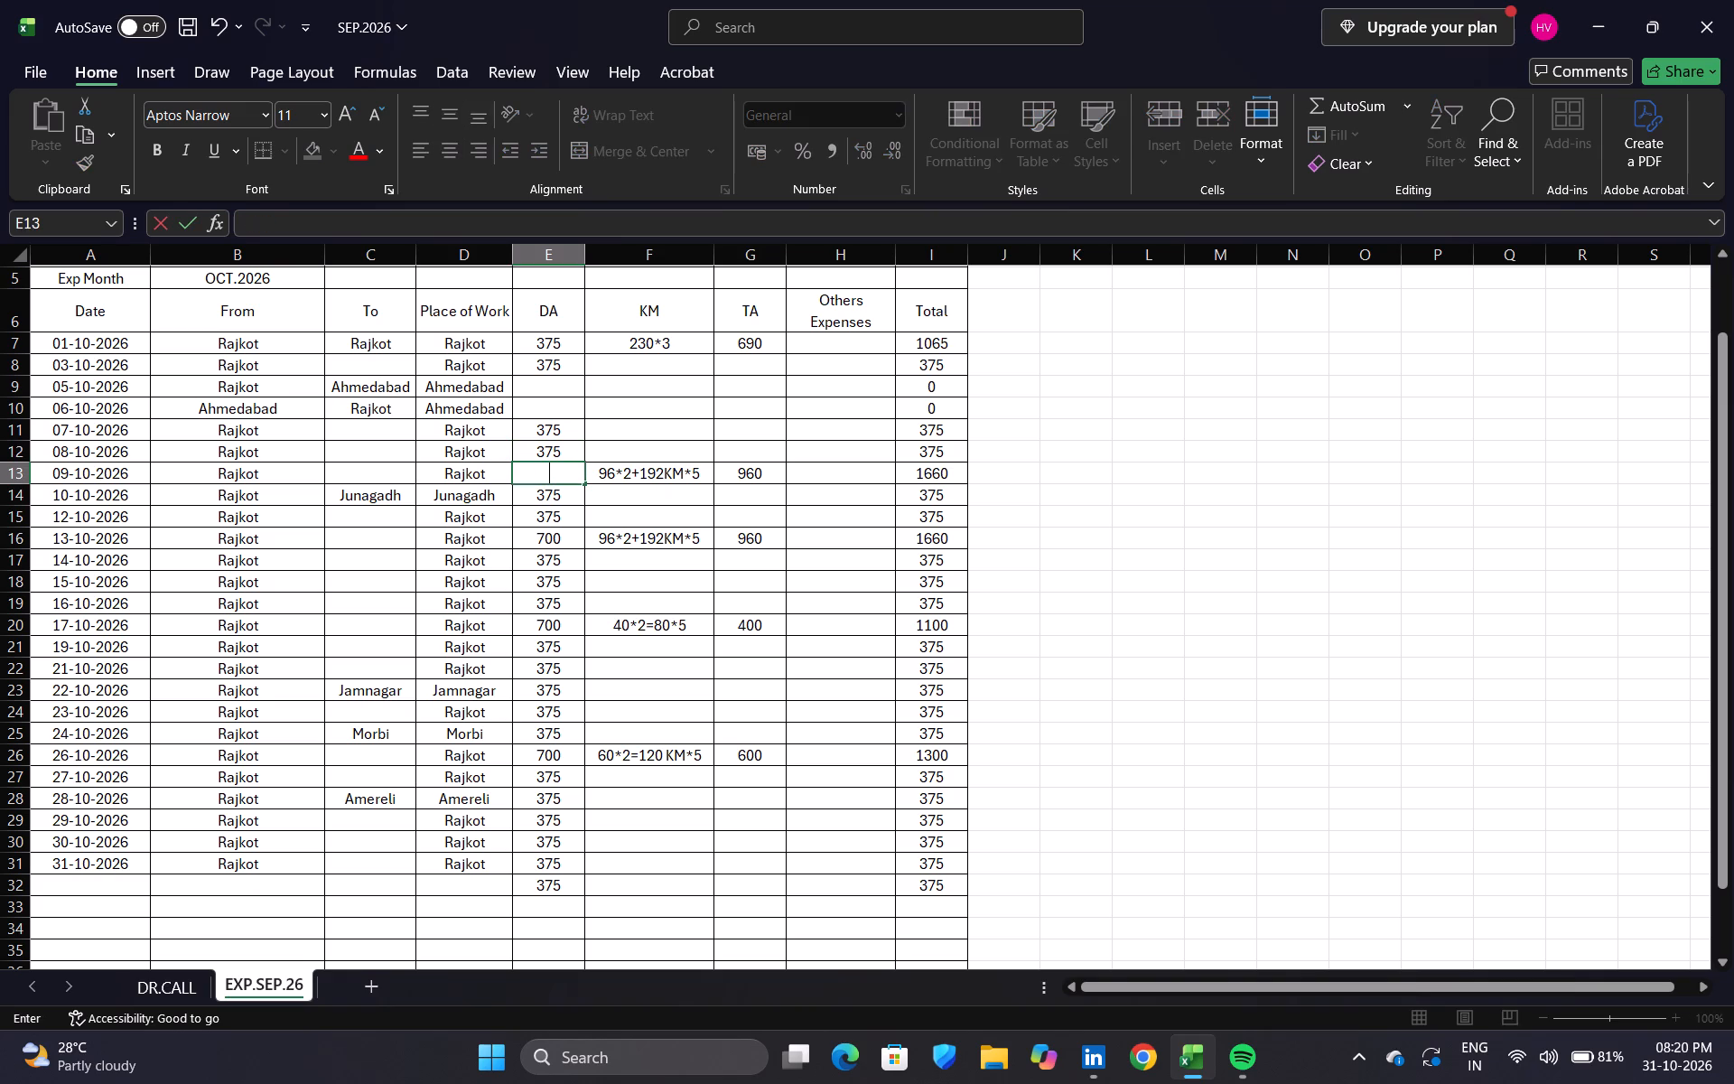
text(375)
key(Down)
Set the DA in cell E14 of the 10-10-2026 Junagadh row to 700.
key(BackSpace)
text(700)
key(Down)
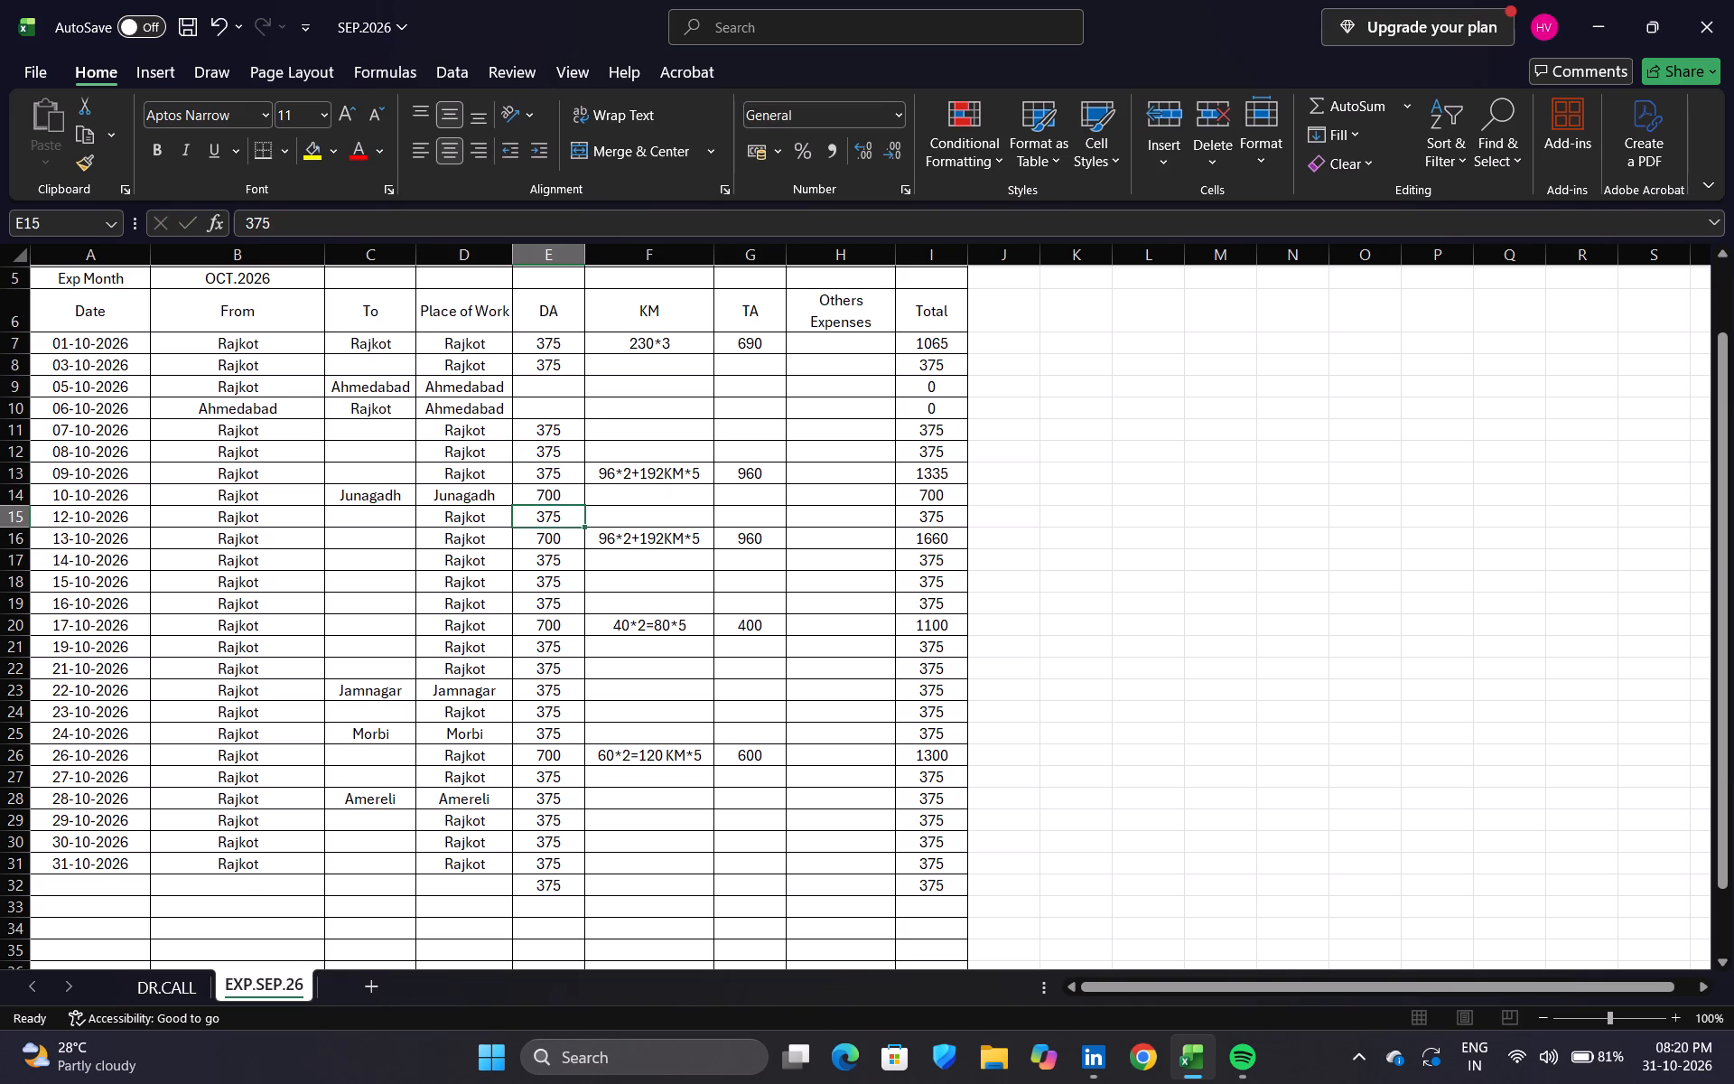
Set the DA in cells E16 and E20 of the 13-10-2026 and 17-10-2026 rows to 375.
key(Down)
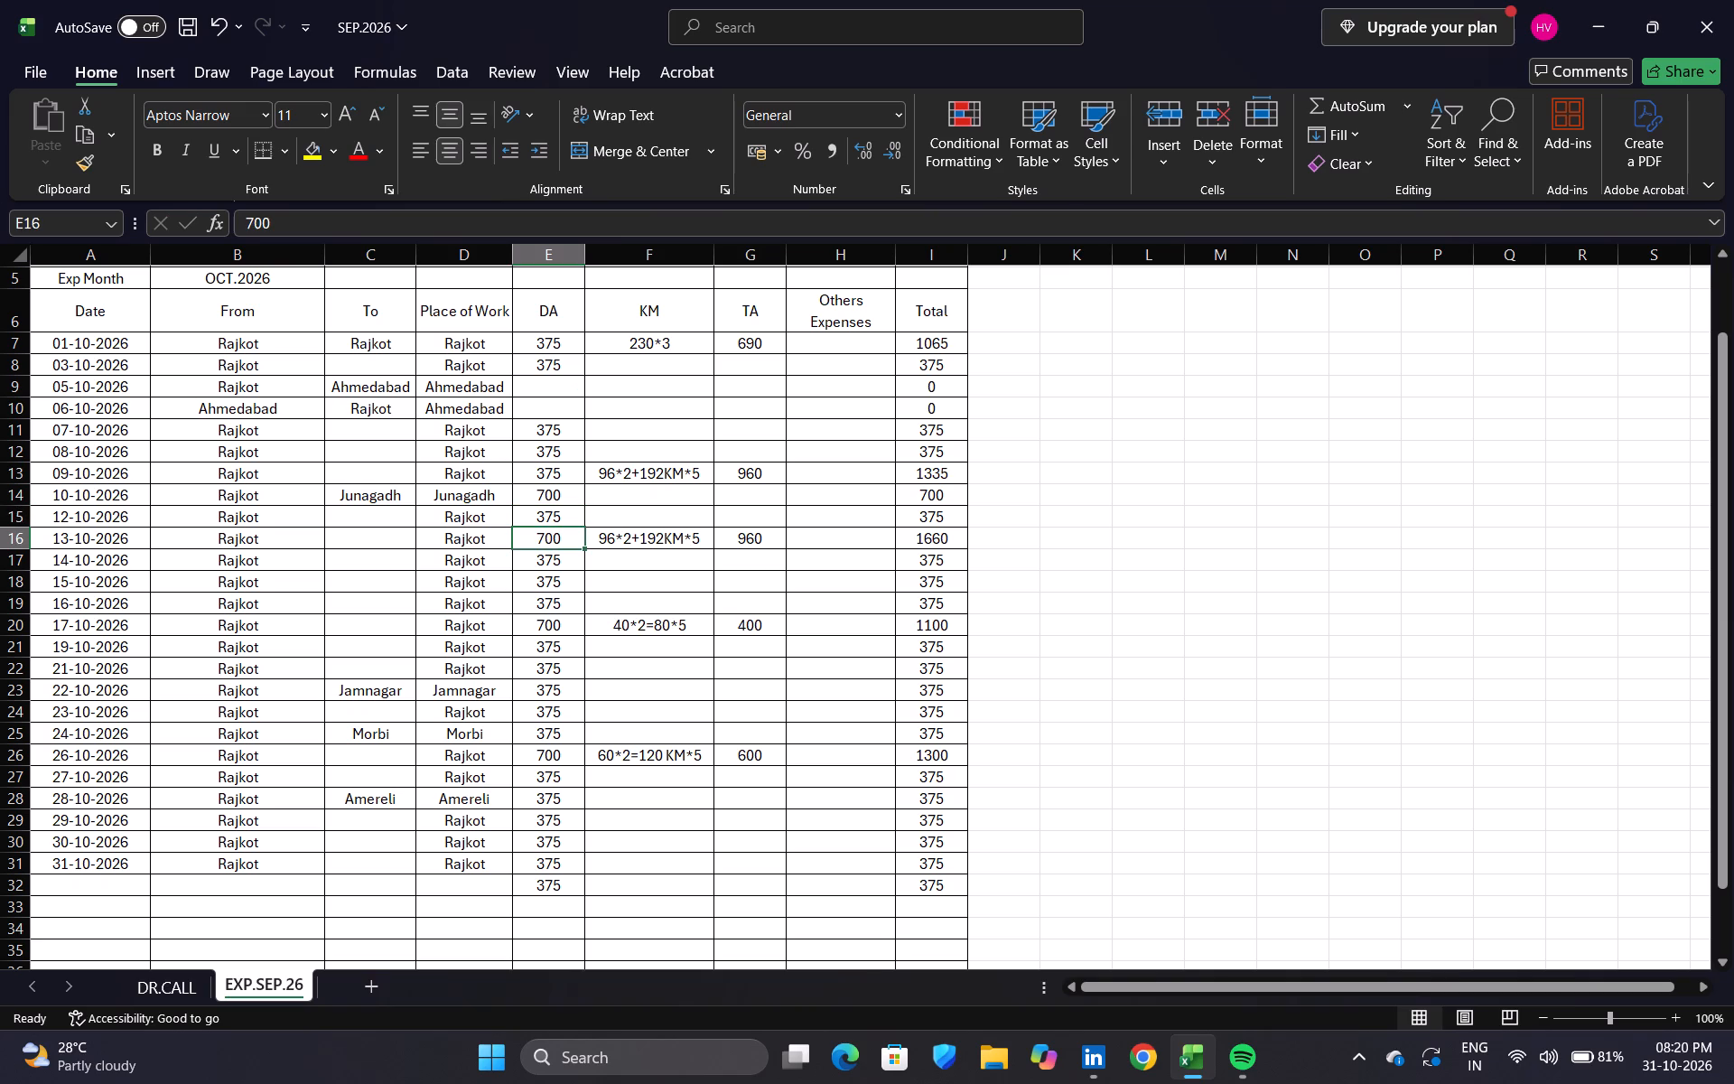
text(375)
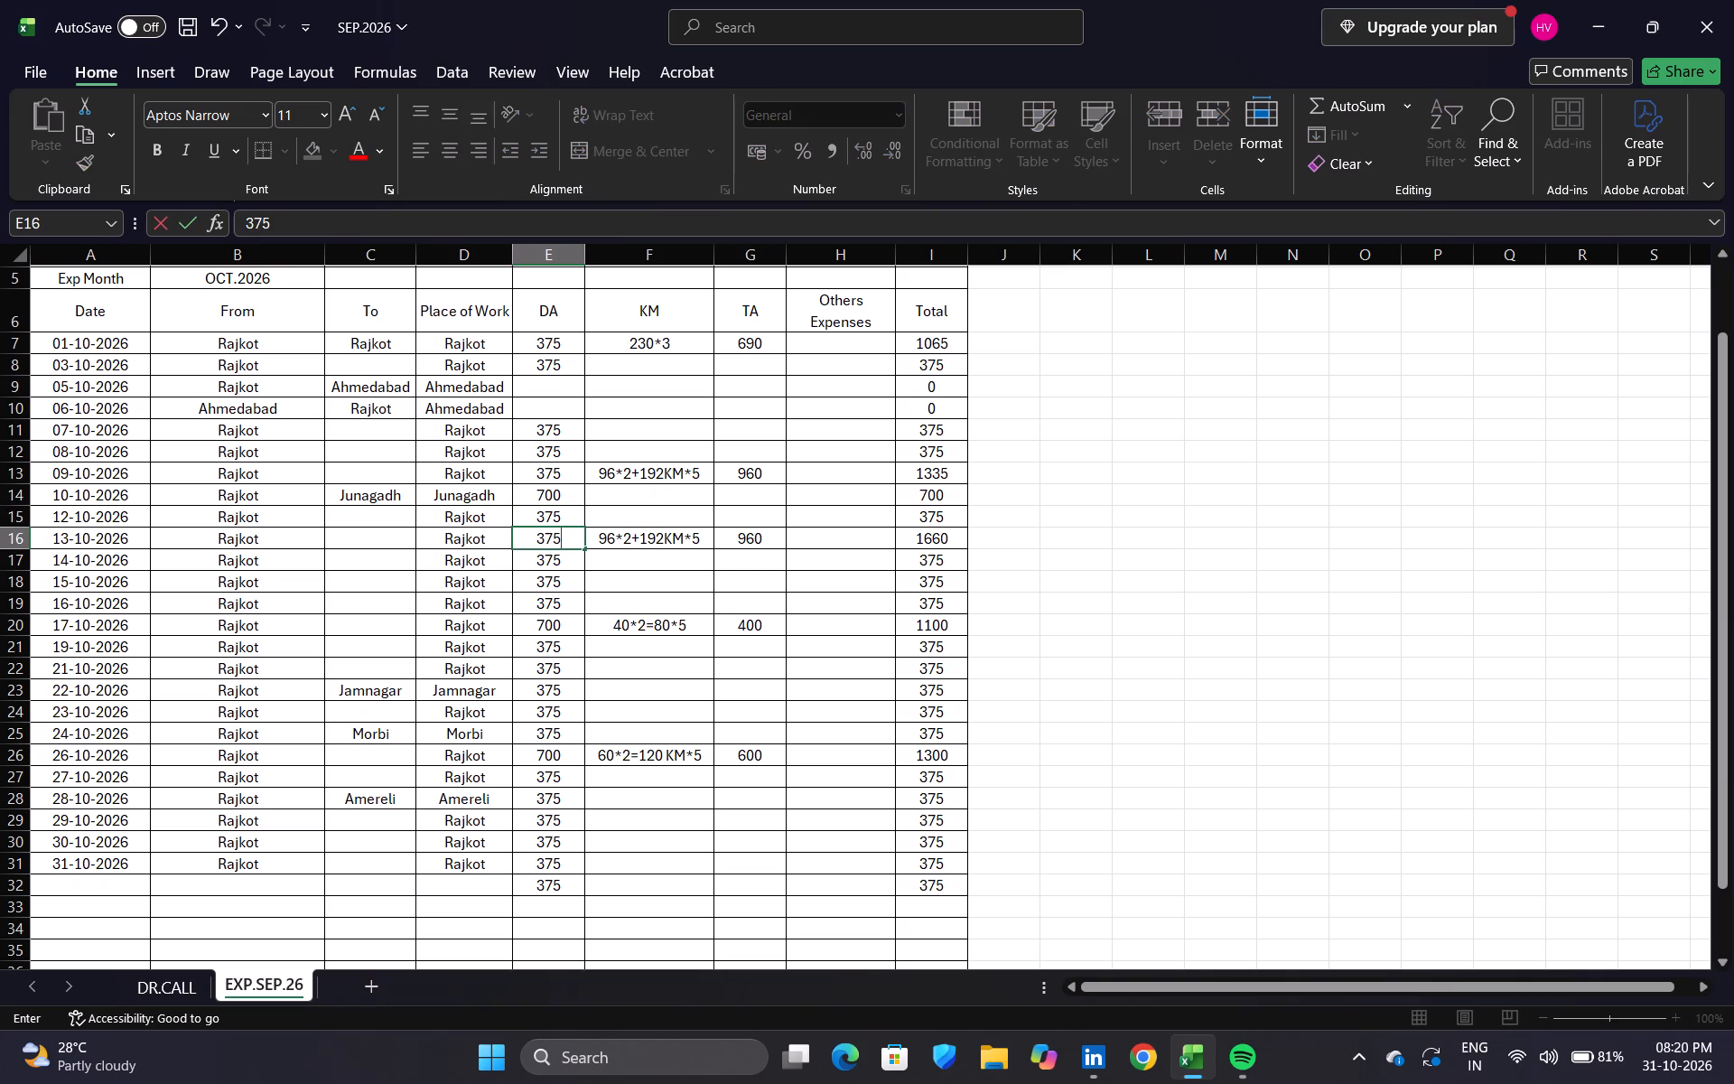
key(Down)
key(Down)
key(Down)
key(Down)
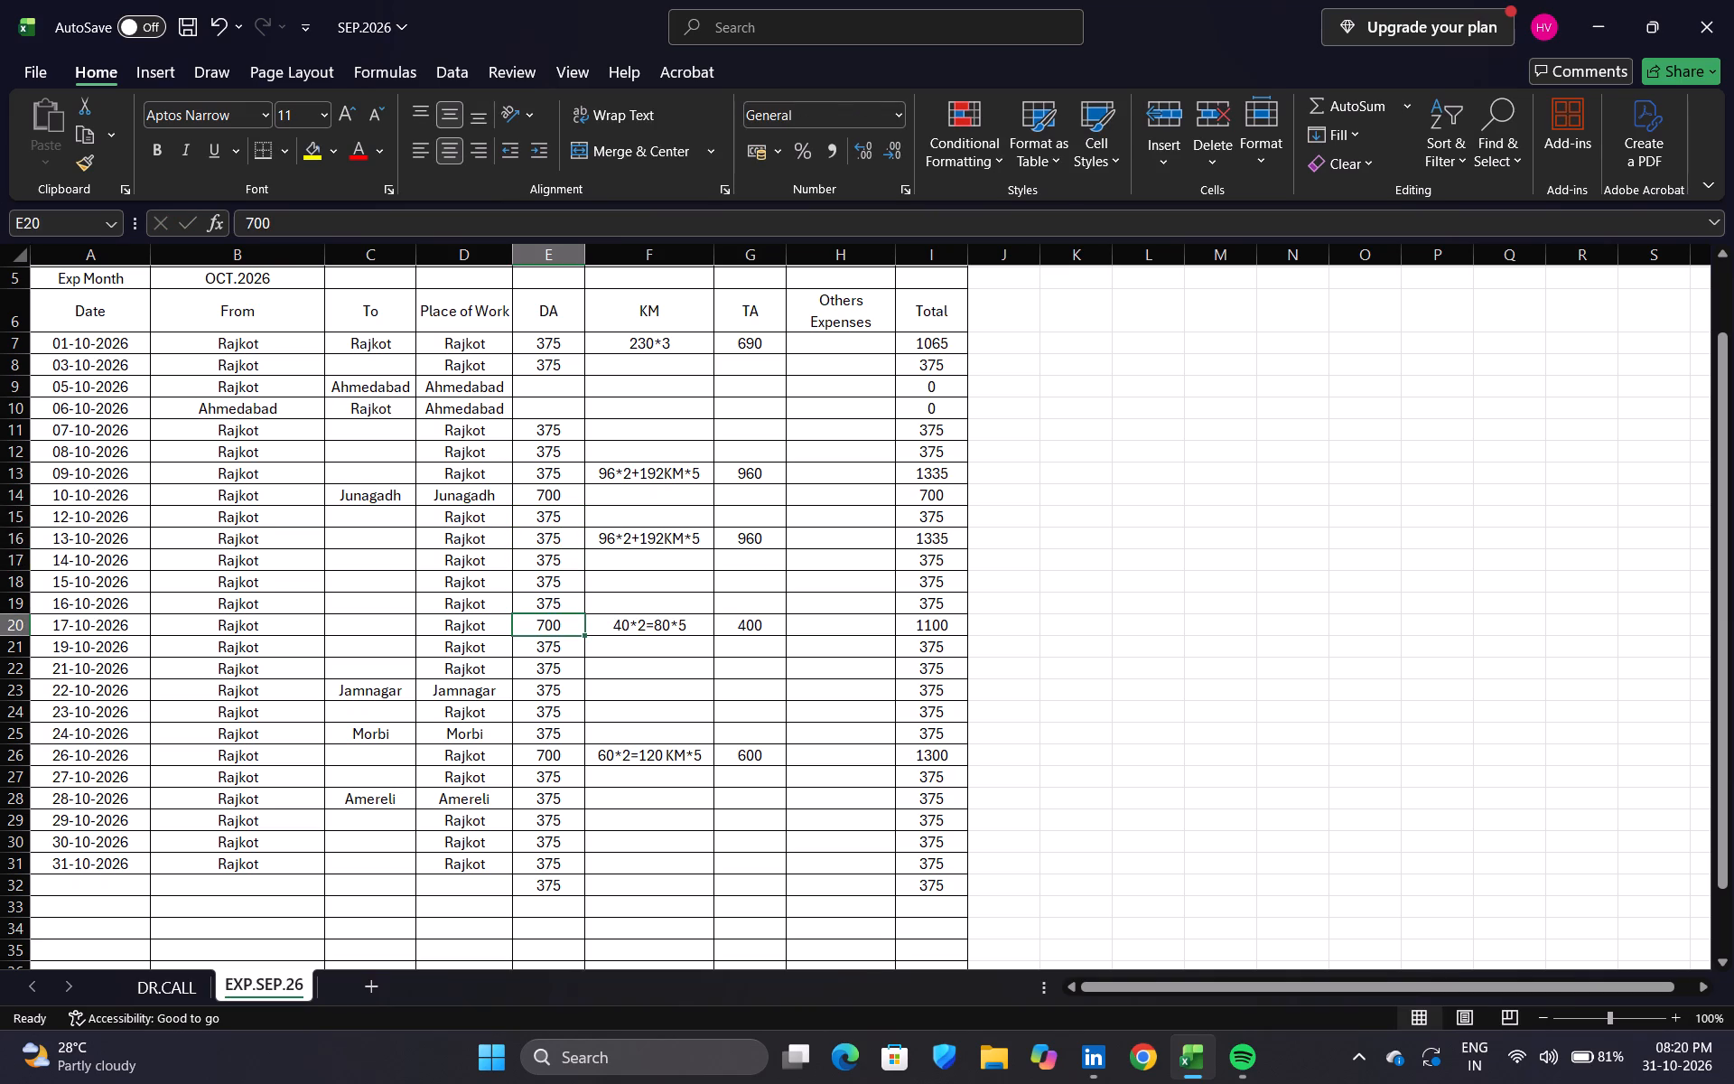
key(BackSpace)
text(375)
key(Down)
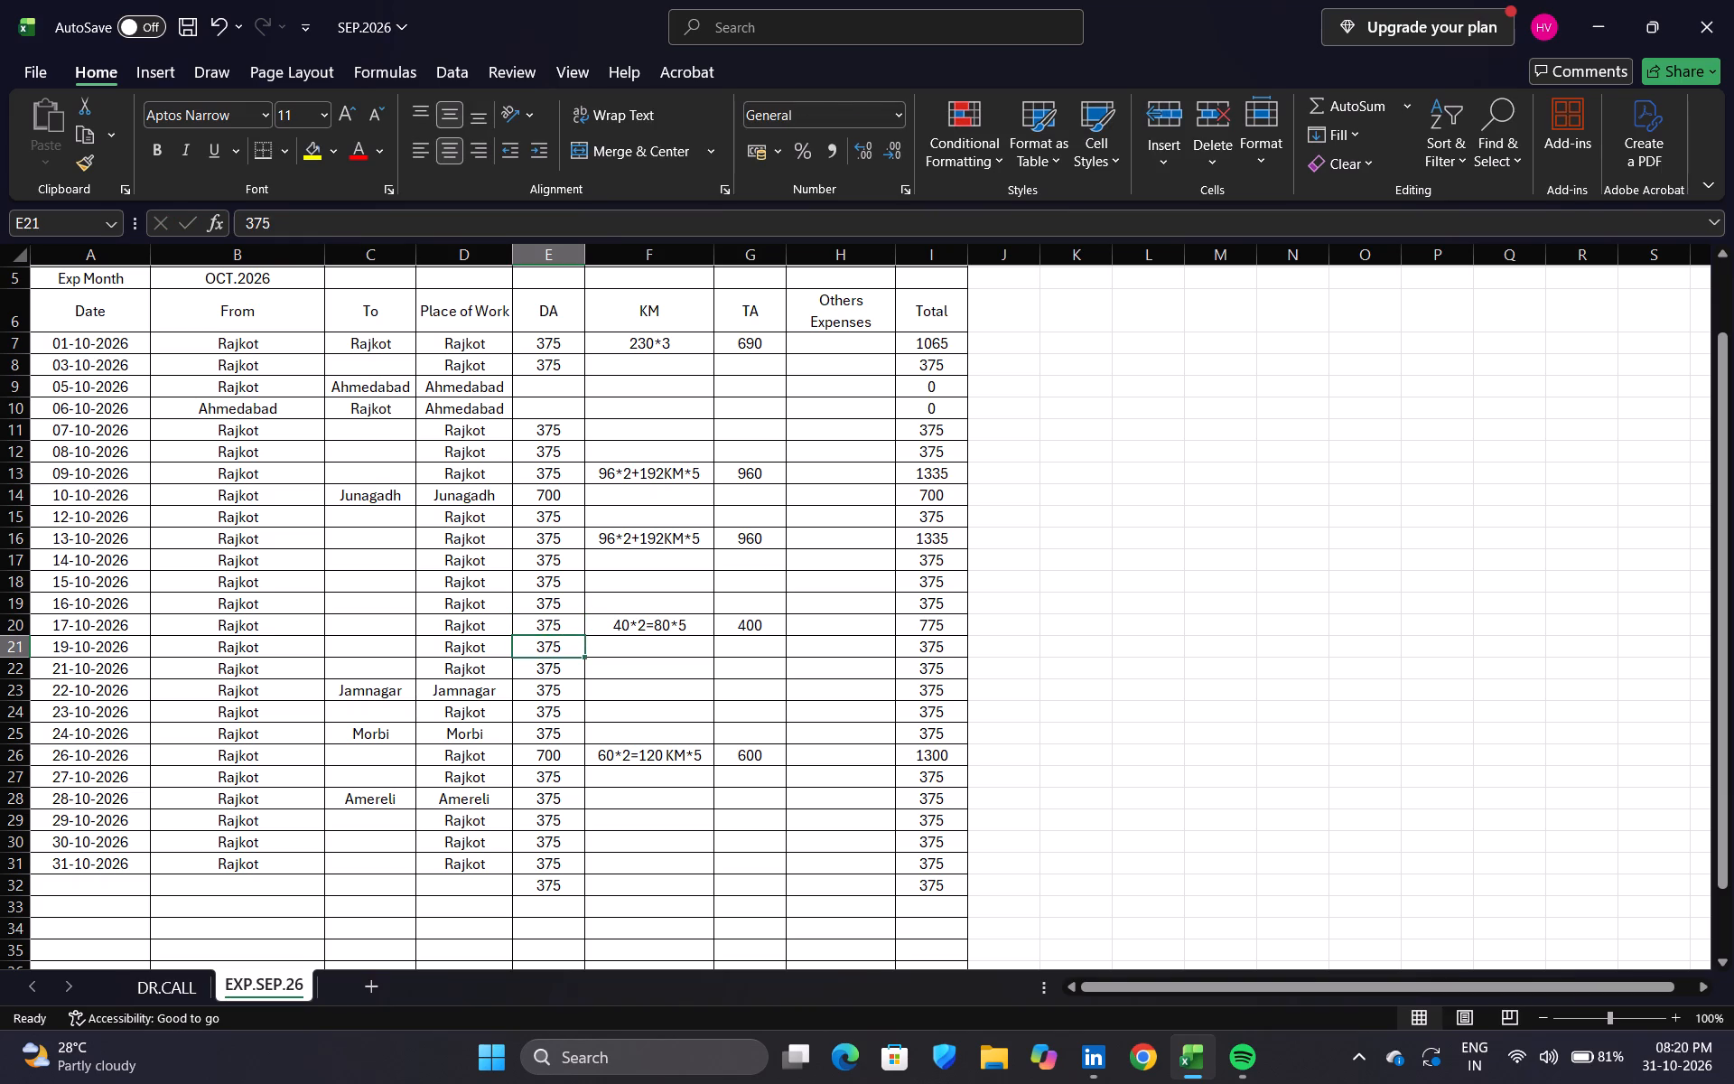
Set the DA in cells E23 and E25 of the 22-10-2026 Jamnagar and 24-10-2026 Morbi rows to 700.
key(Down)
key(Down)
key(BackSpace)
text(700)
key(Down)
key(Down)
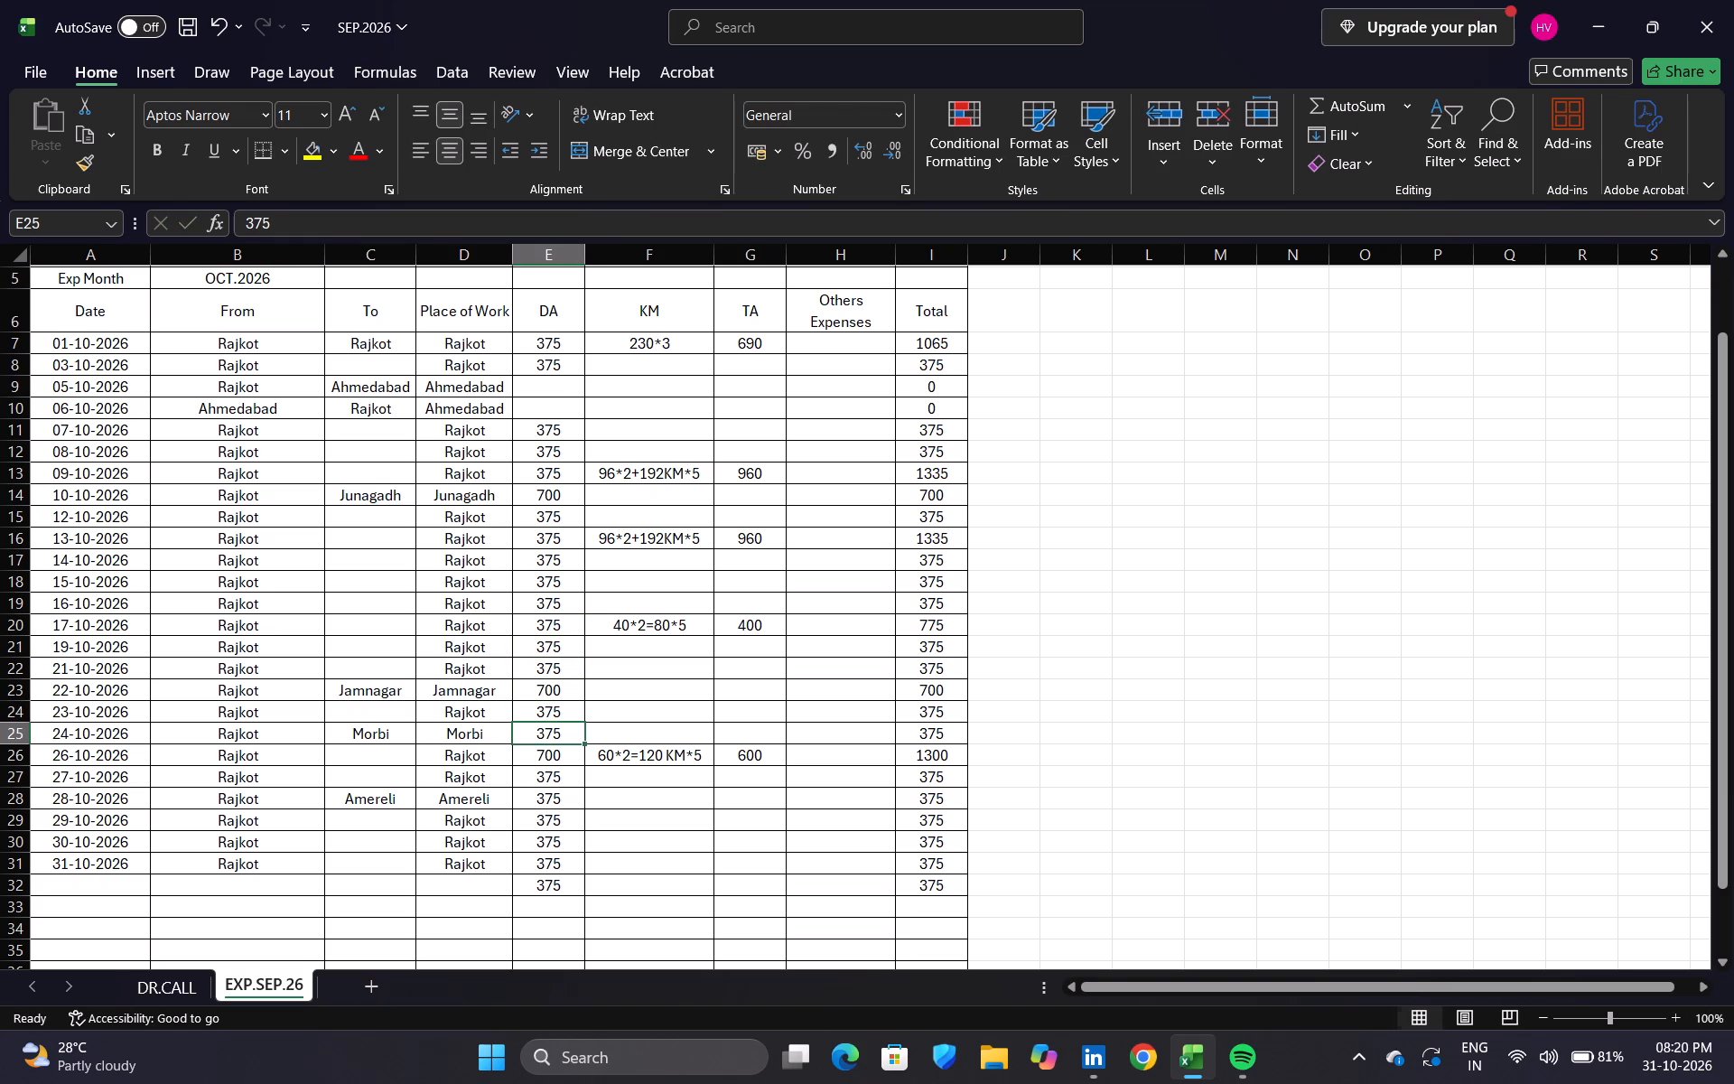
text(700)
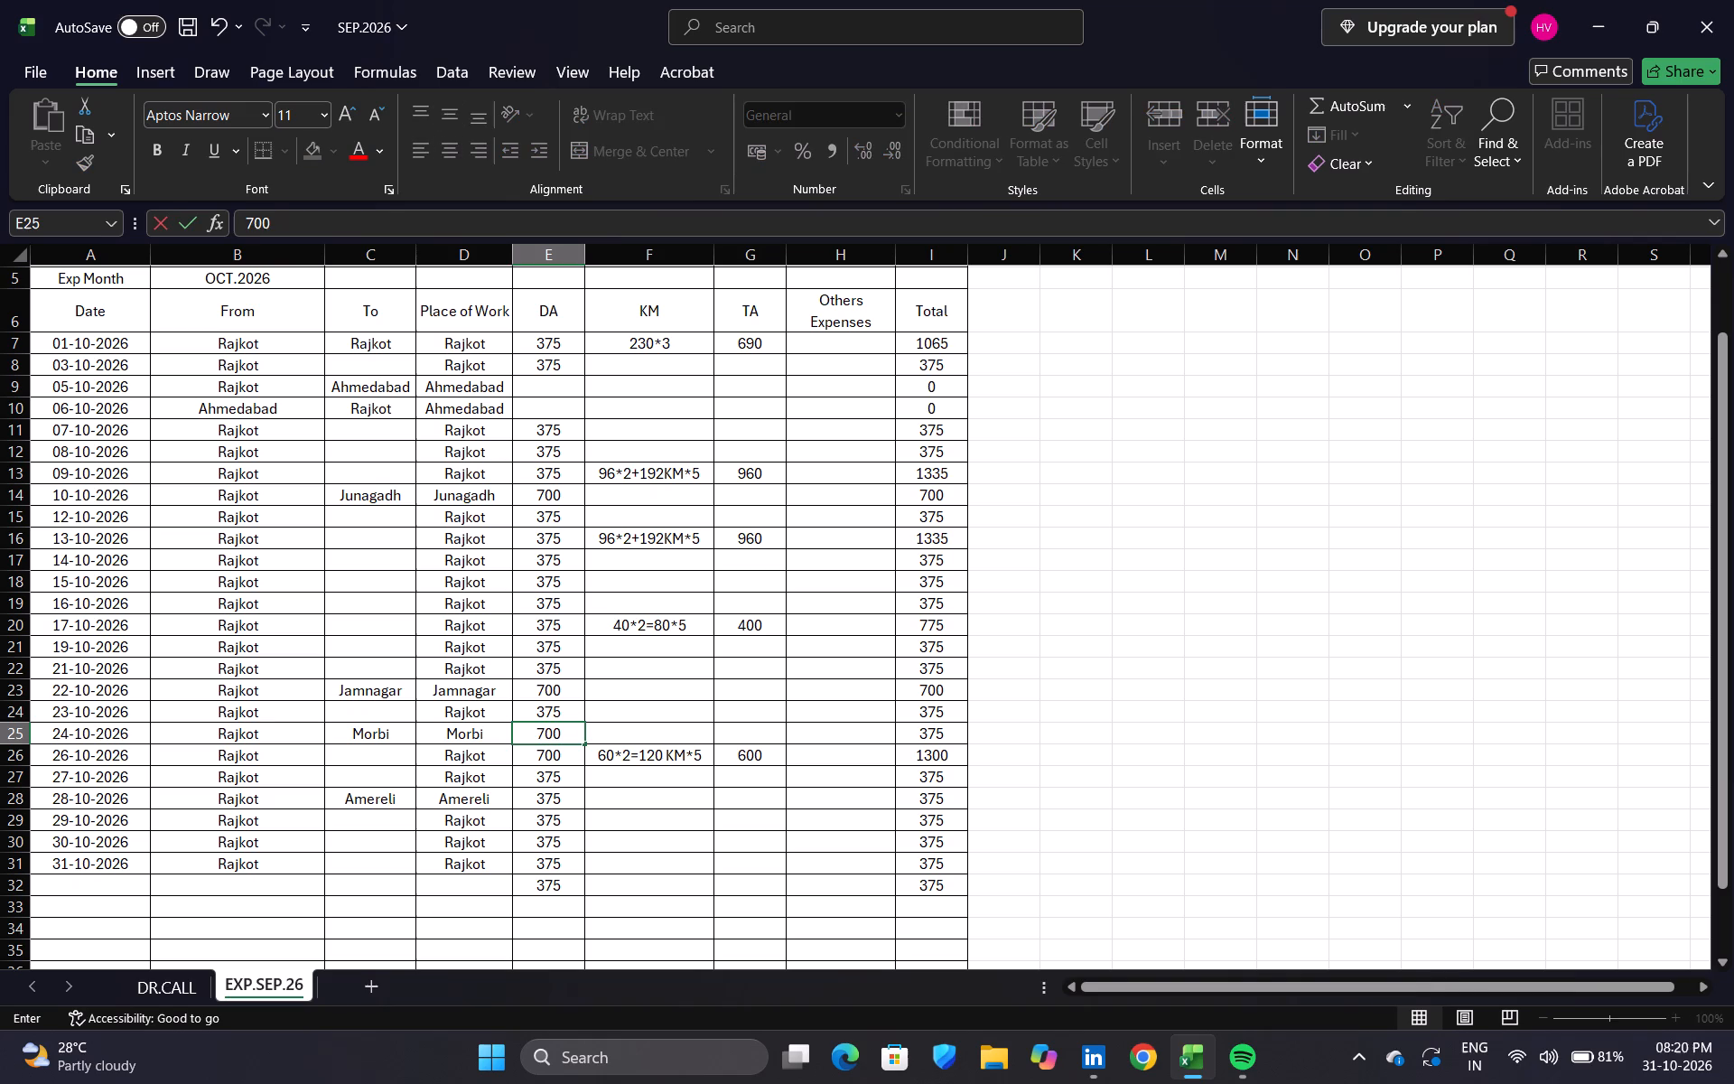
key(Down)
text(375)
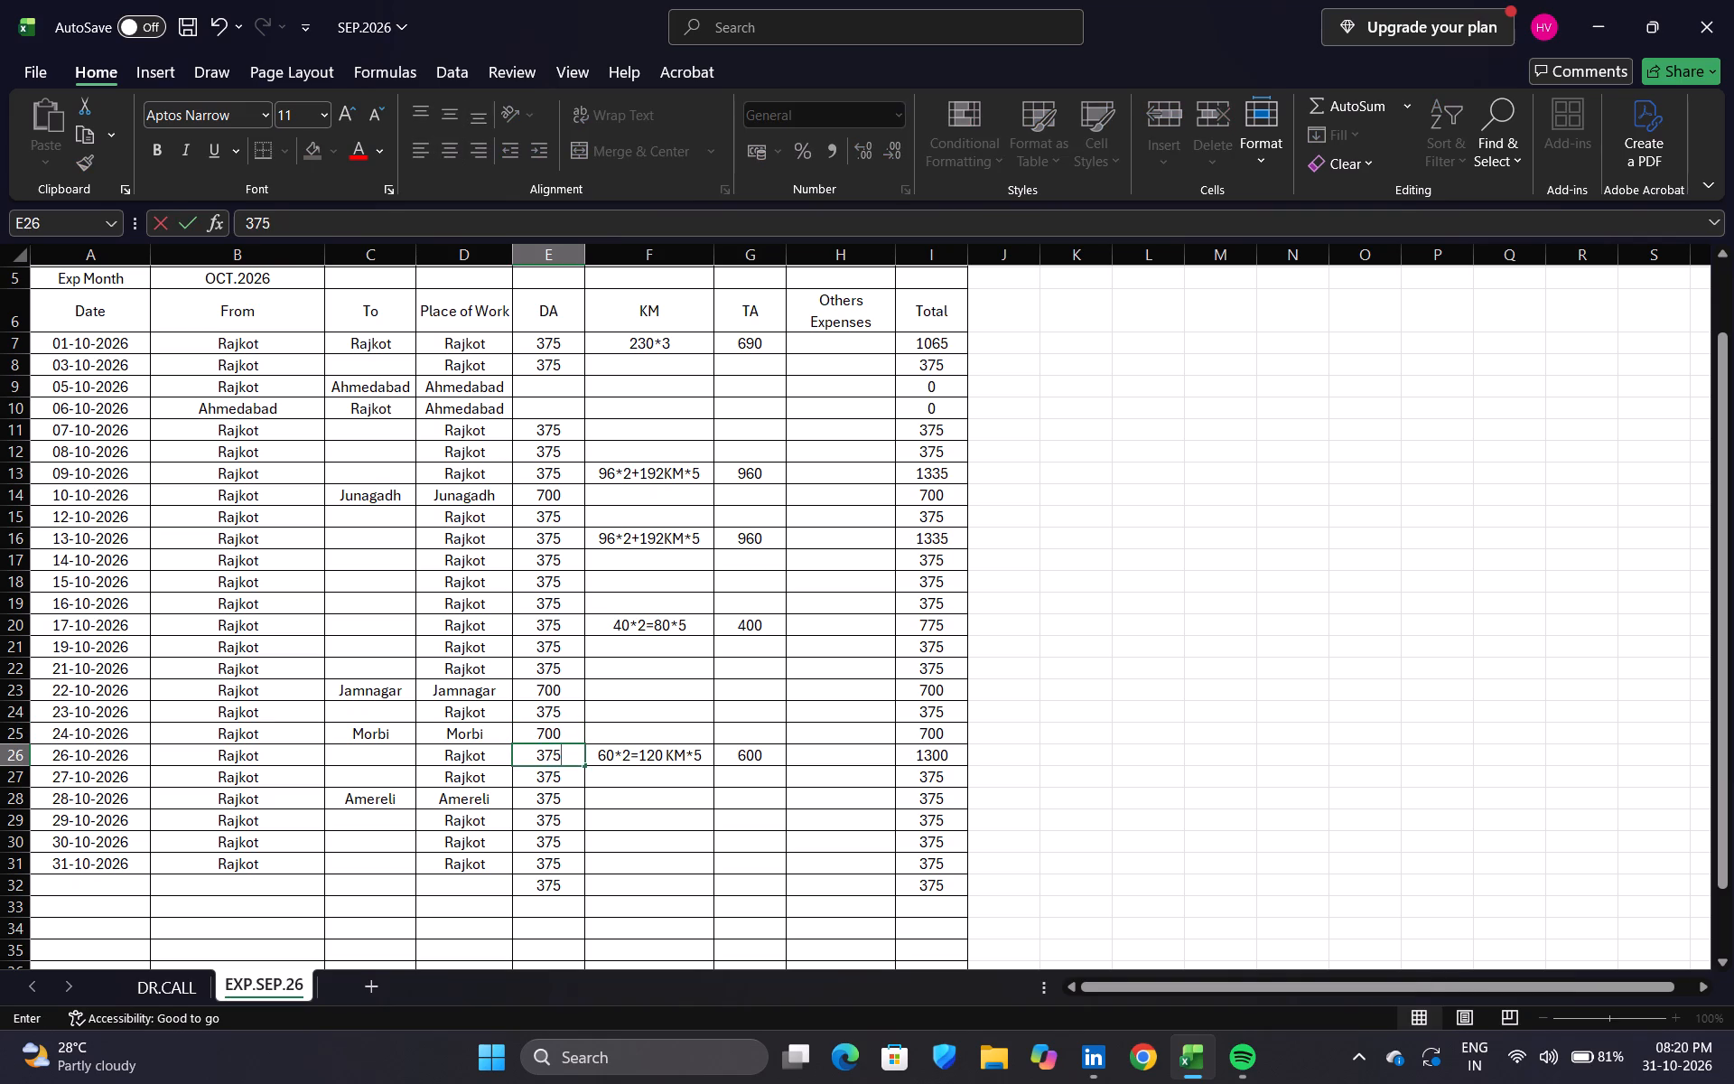
key(Down)
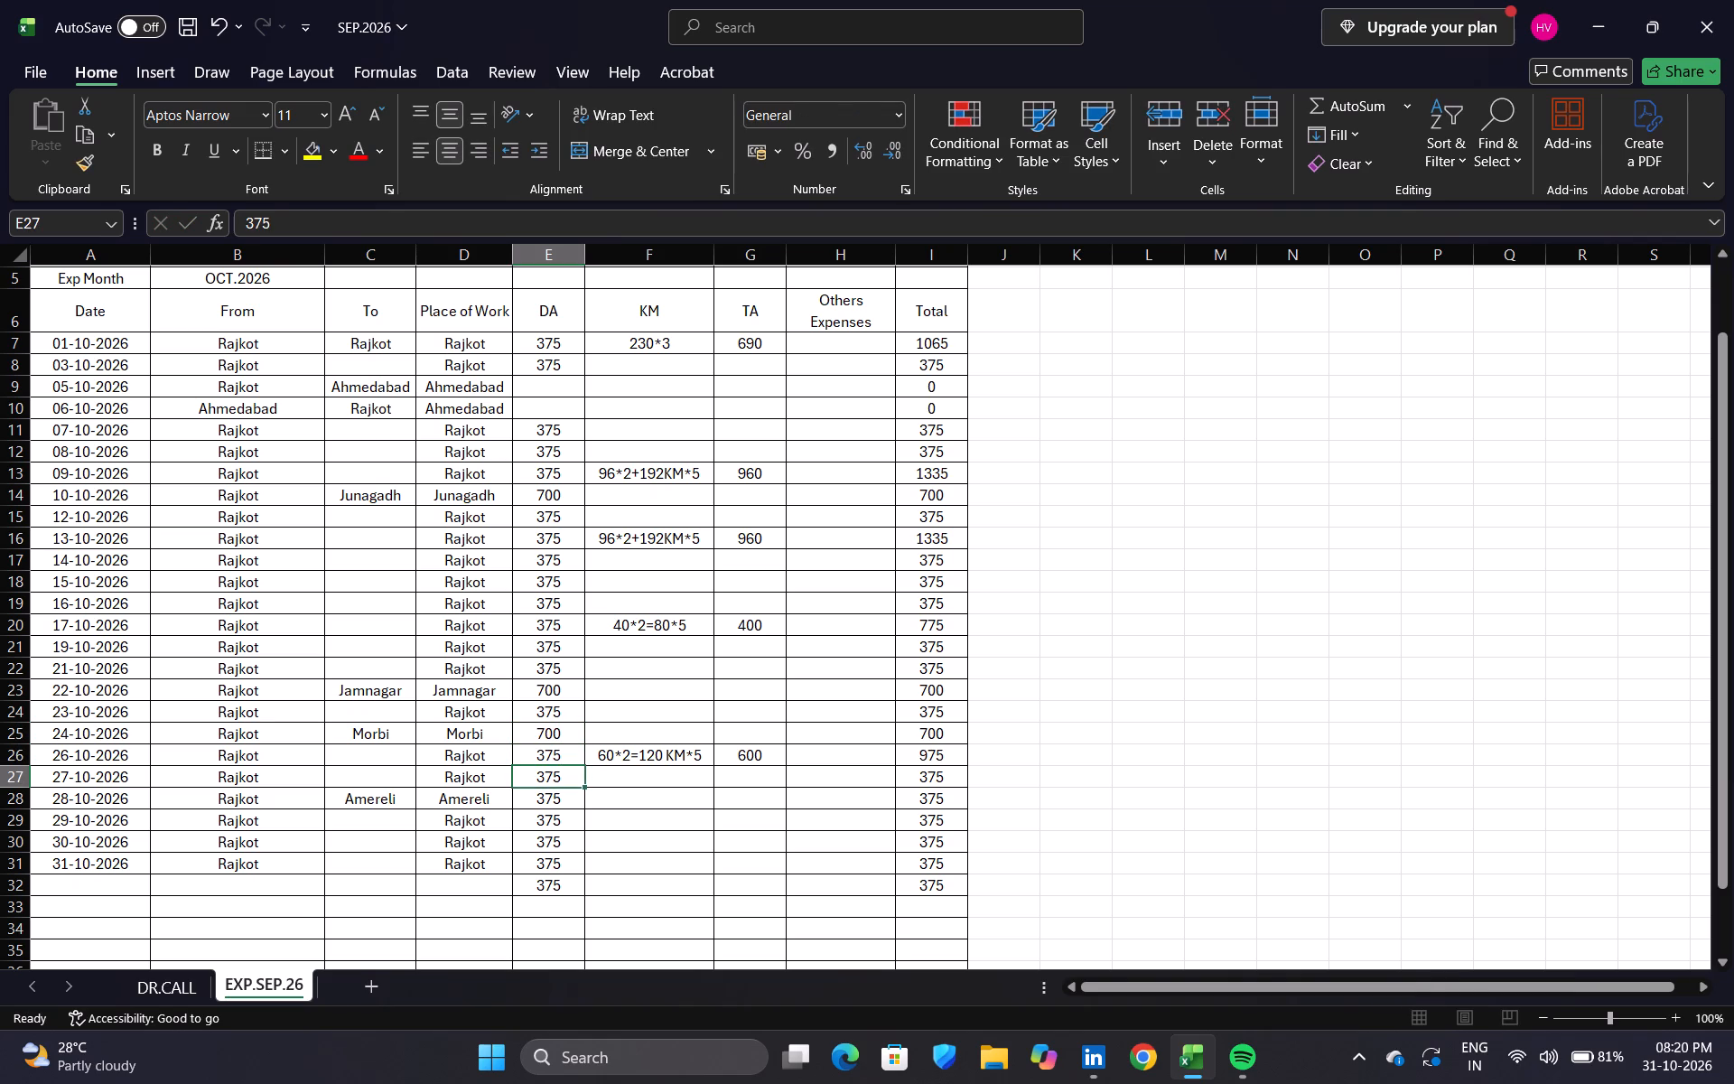
key(Down)
text(700)
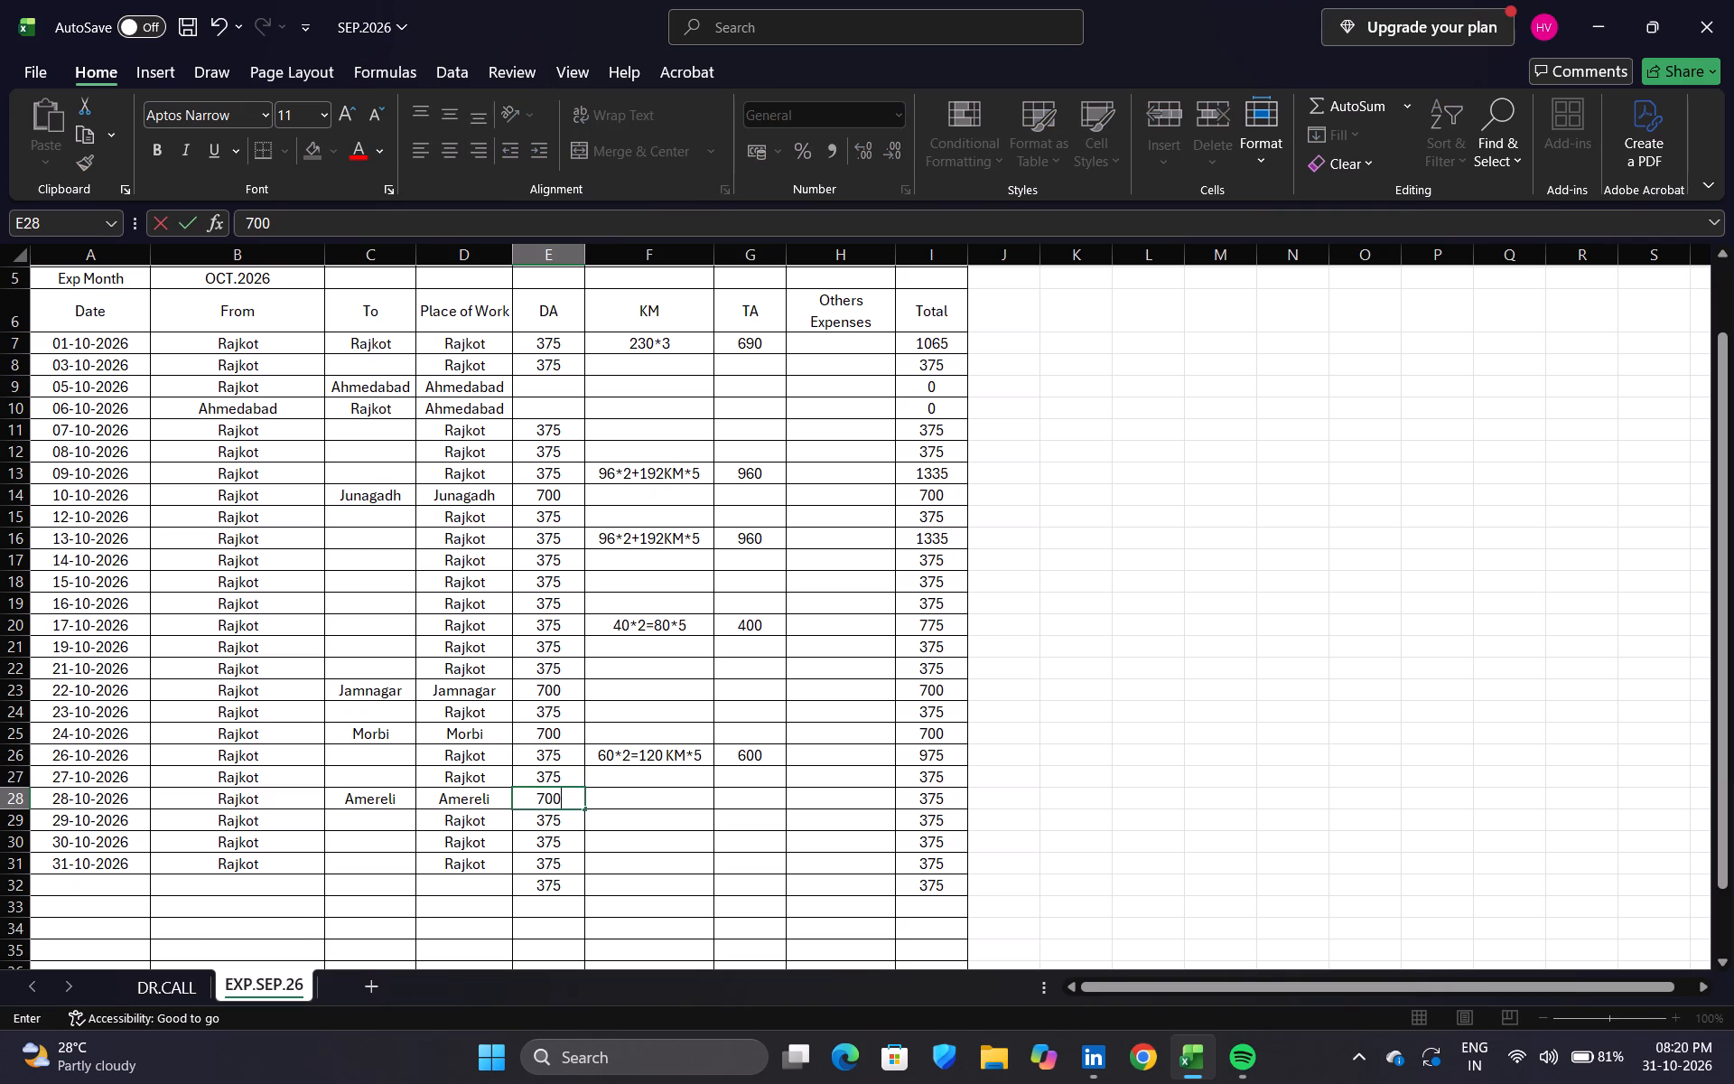
key(Down)
Clear the DA in cell E32 of the undated row below 31-10-2026.
key(Down)
key(Down)
key(Down)
key(BackSpace)
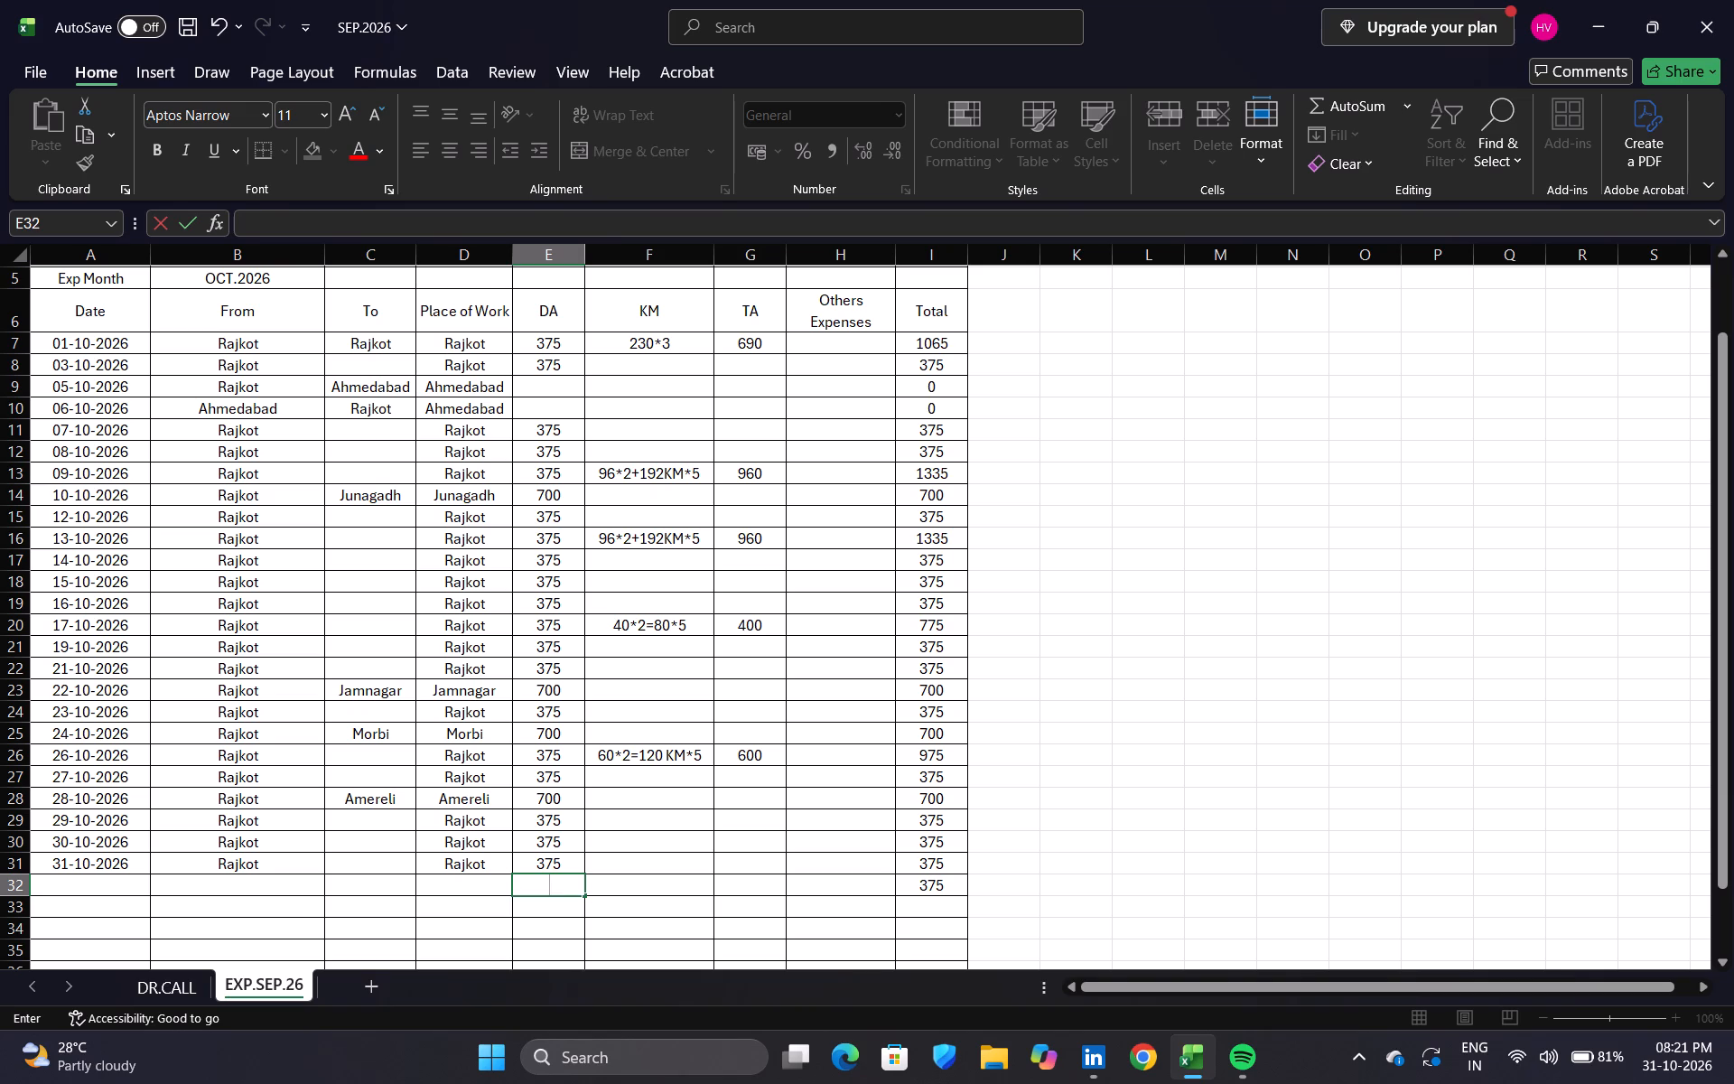
Clear the KM entry in cell F7 of the 01-10-2026 row.
click(635, 349)
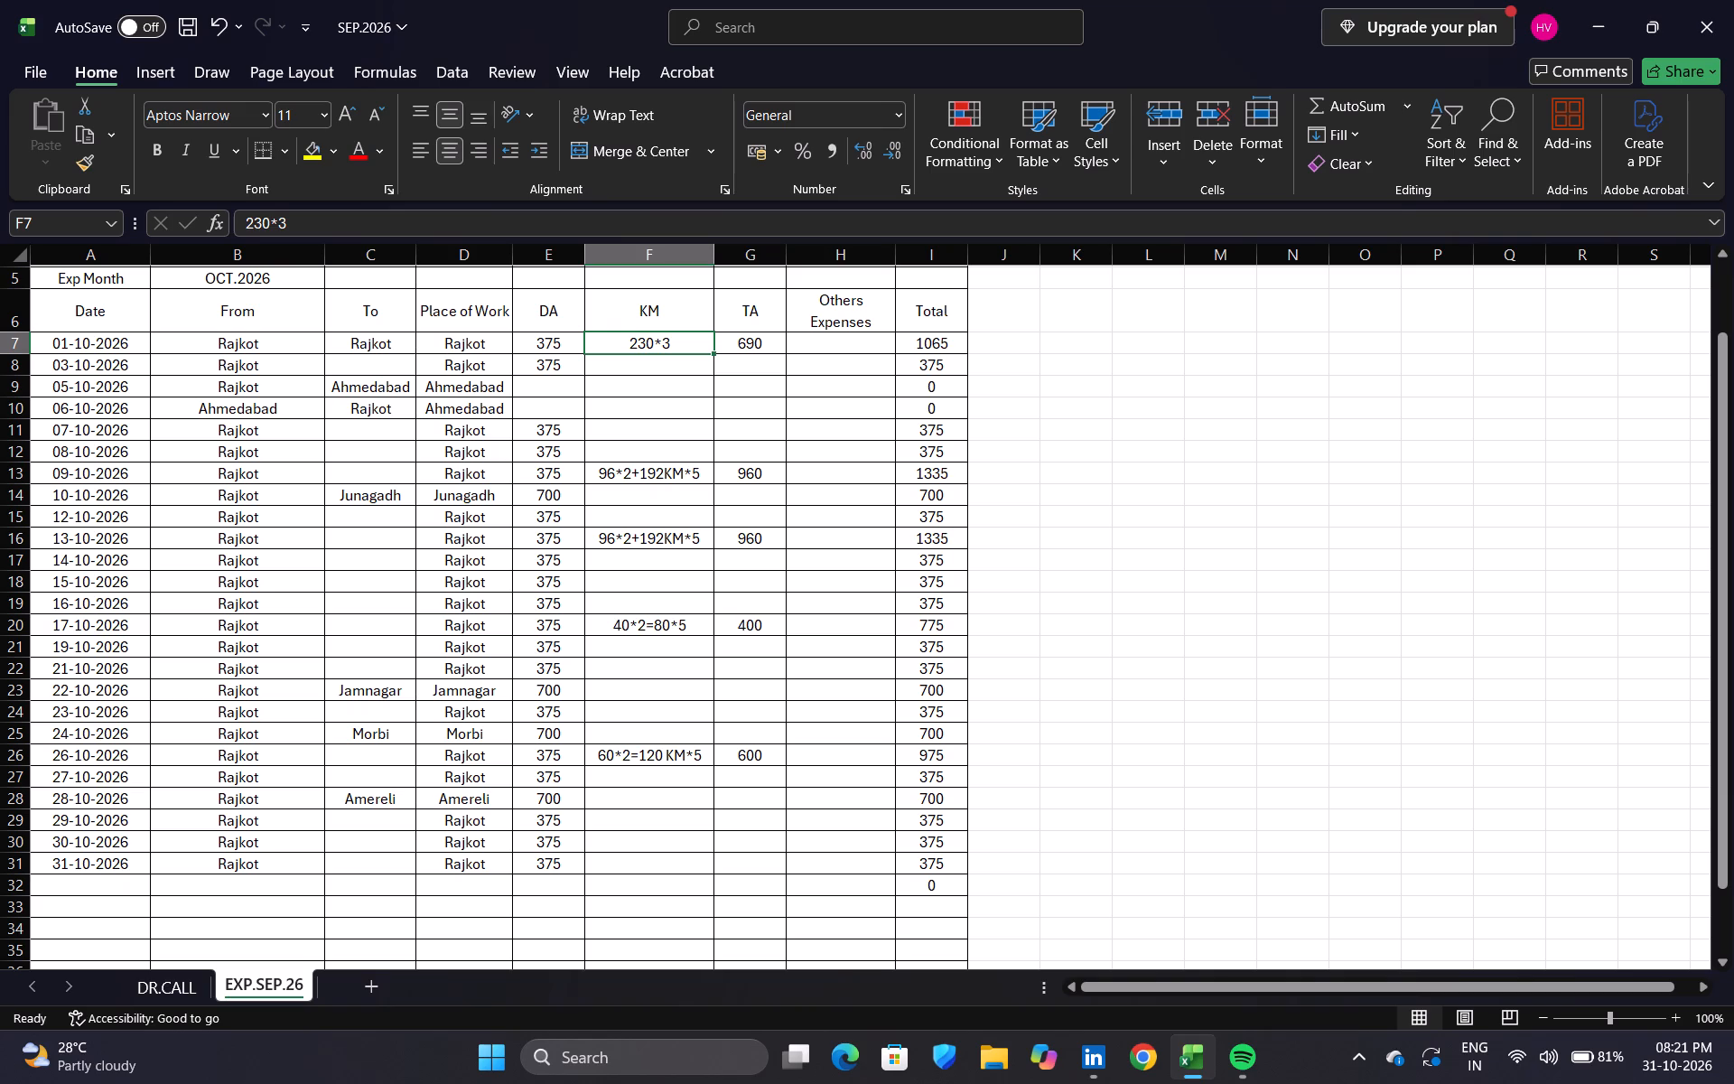
click(681, 347)
key(BackSpace)
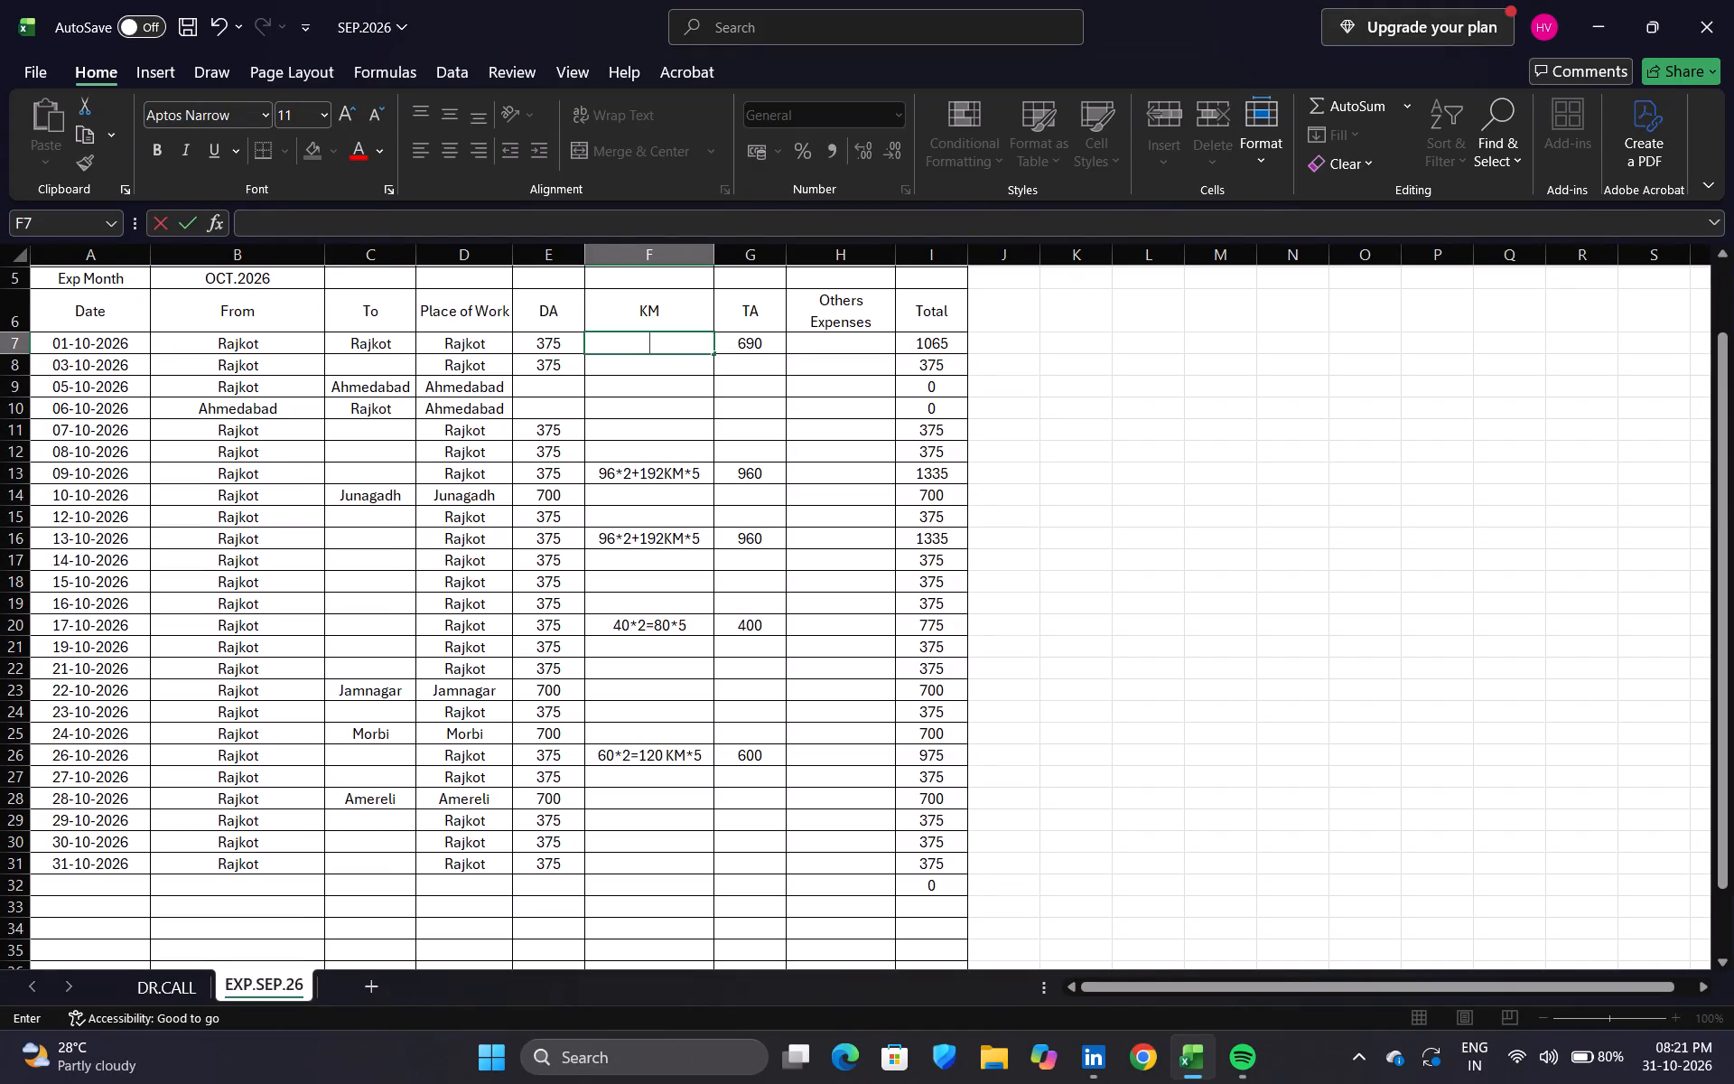
Enter 230*3 as the KM in cells F9 and F10 of the 05-10-2026 and 06-10-2026 Ahmedabad rows.
click(666, 389)
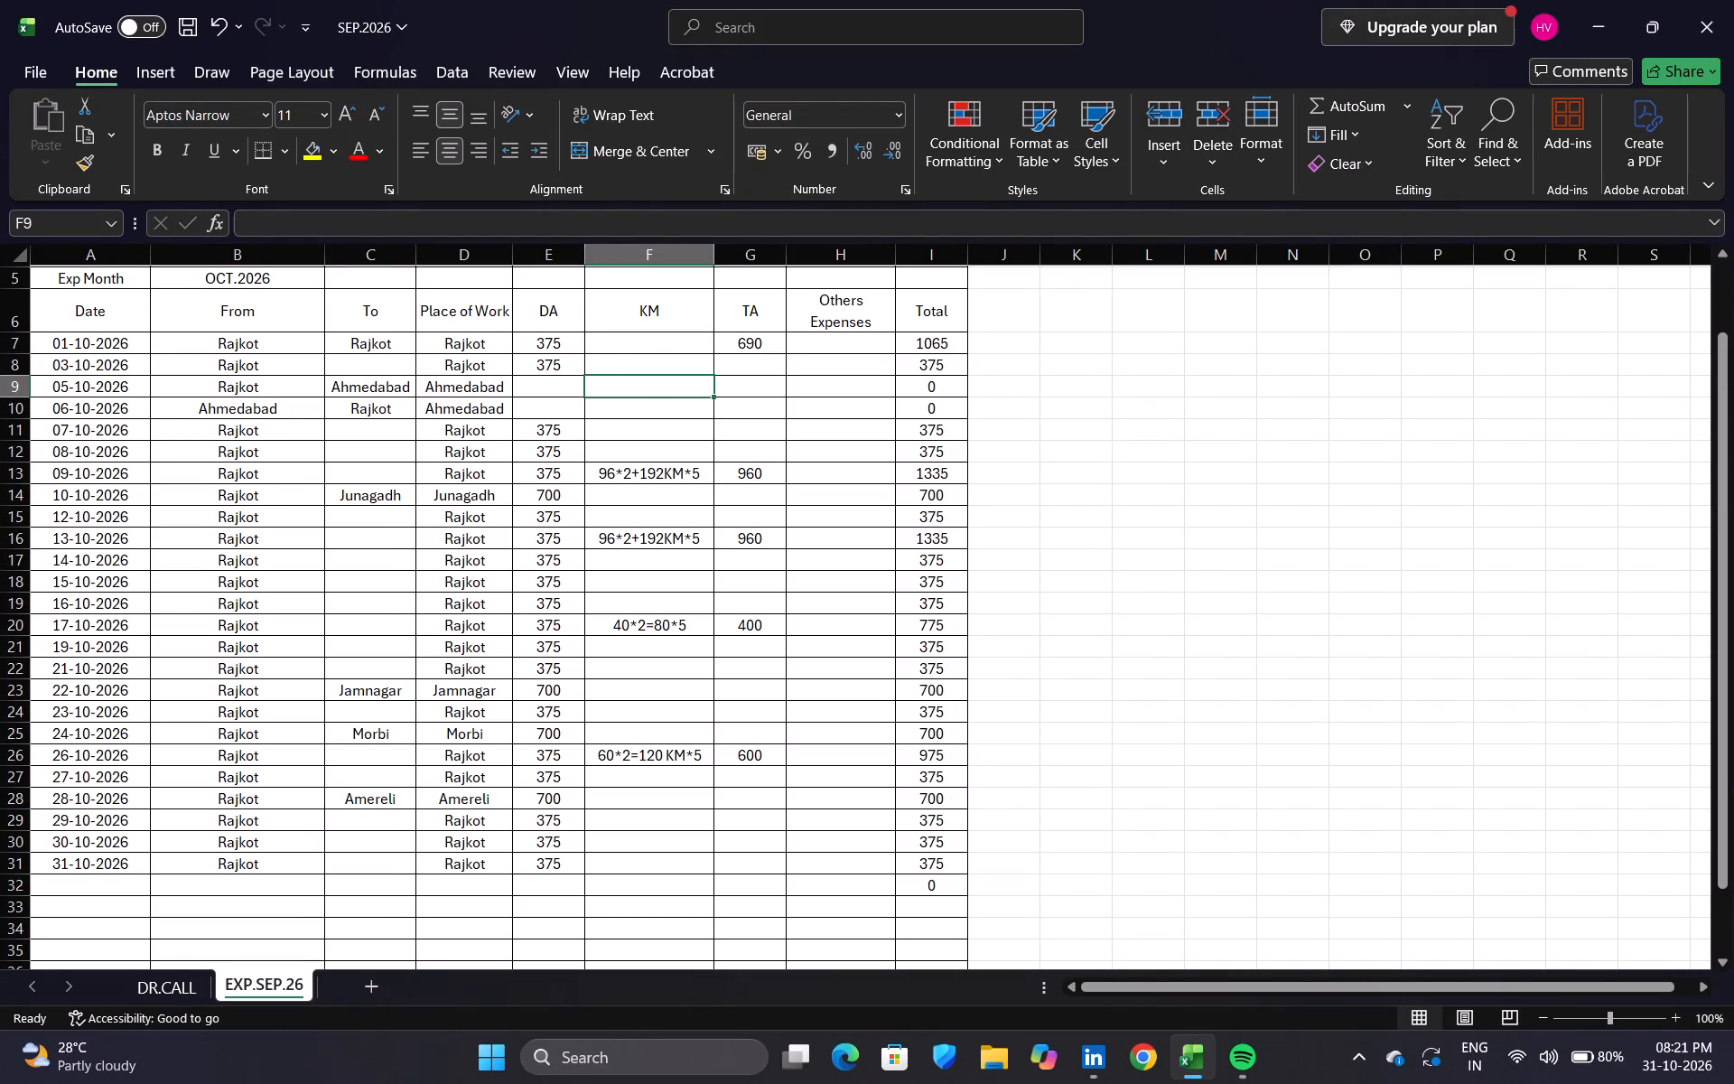
text(23)
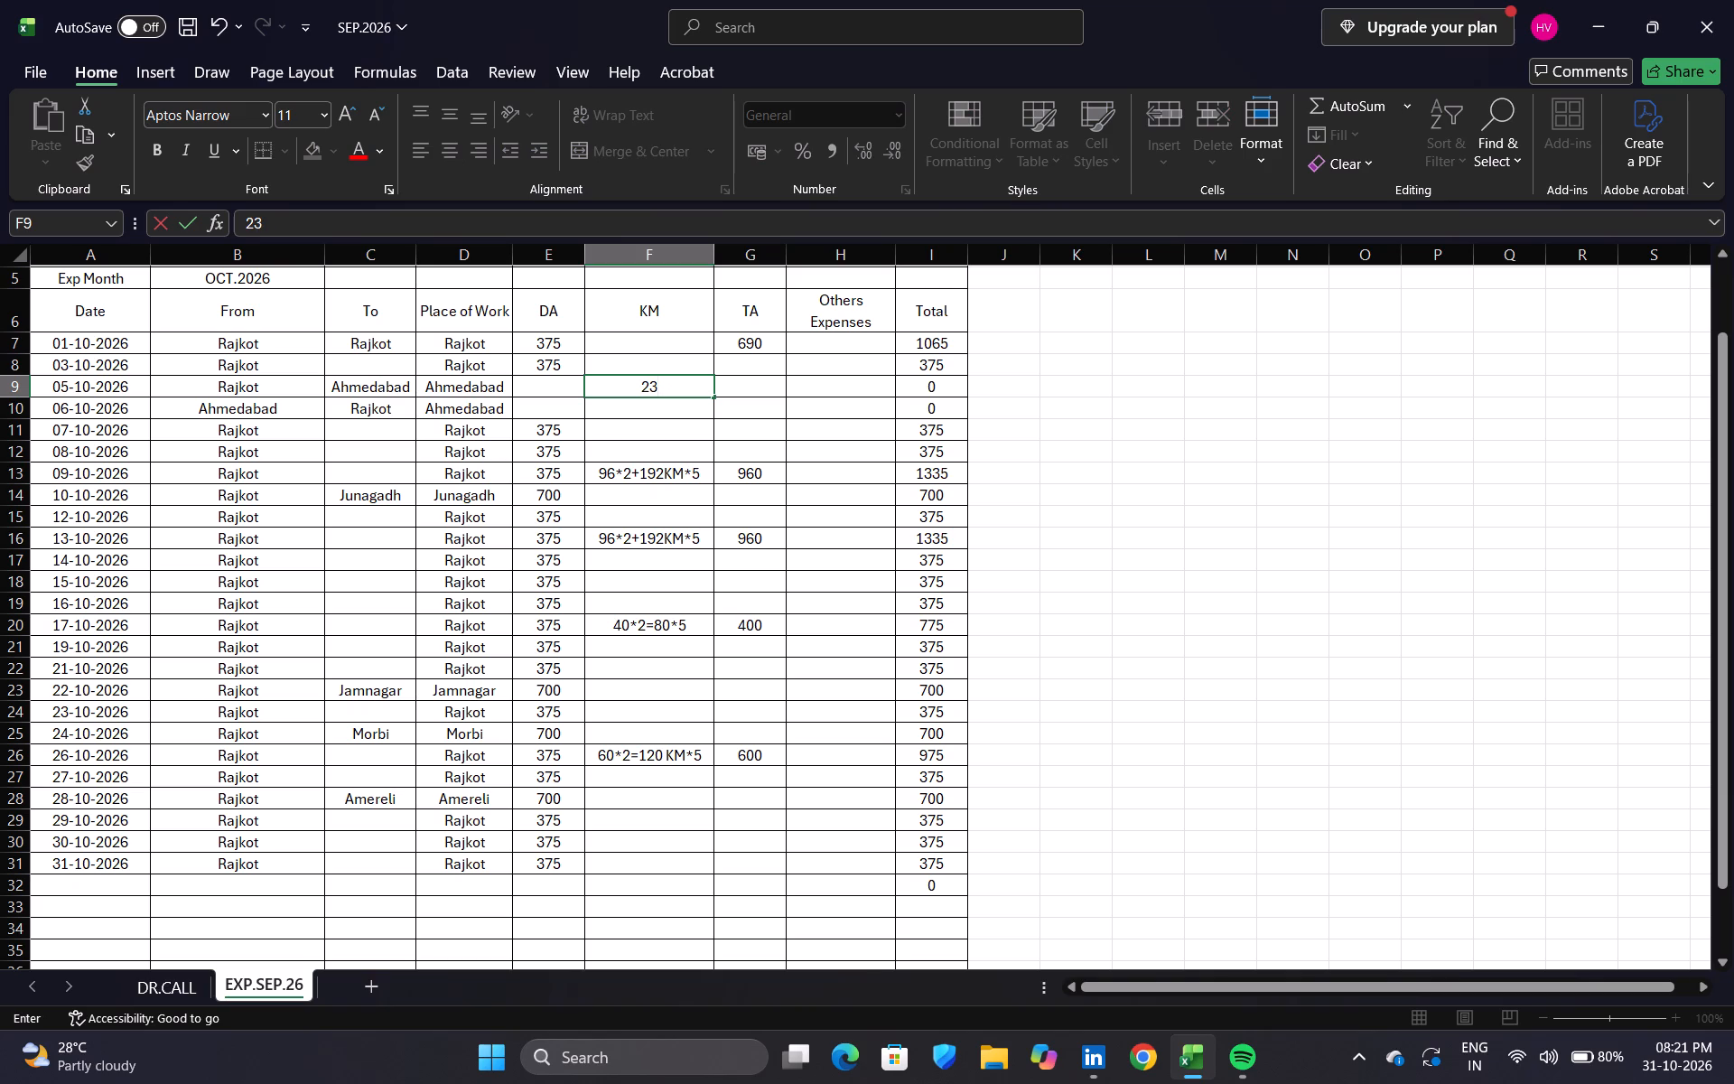
key(0)
text(*3)
key(Down)
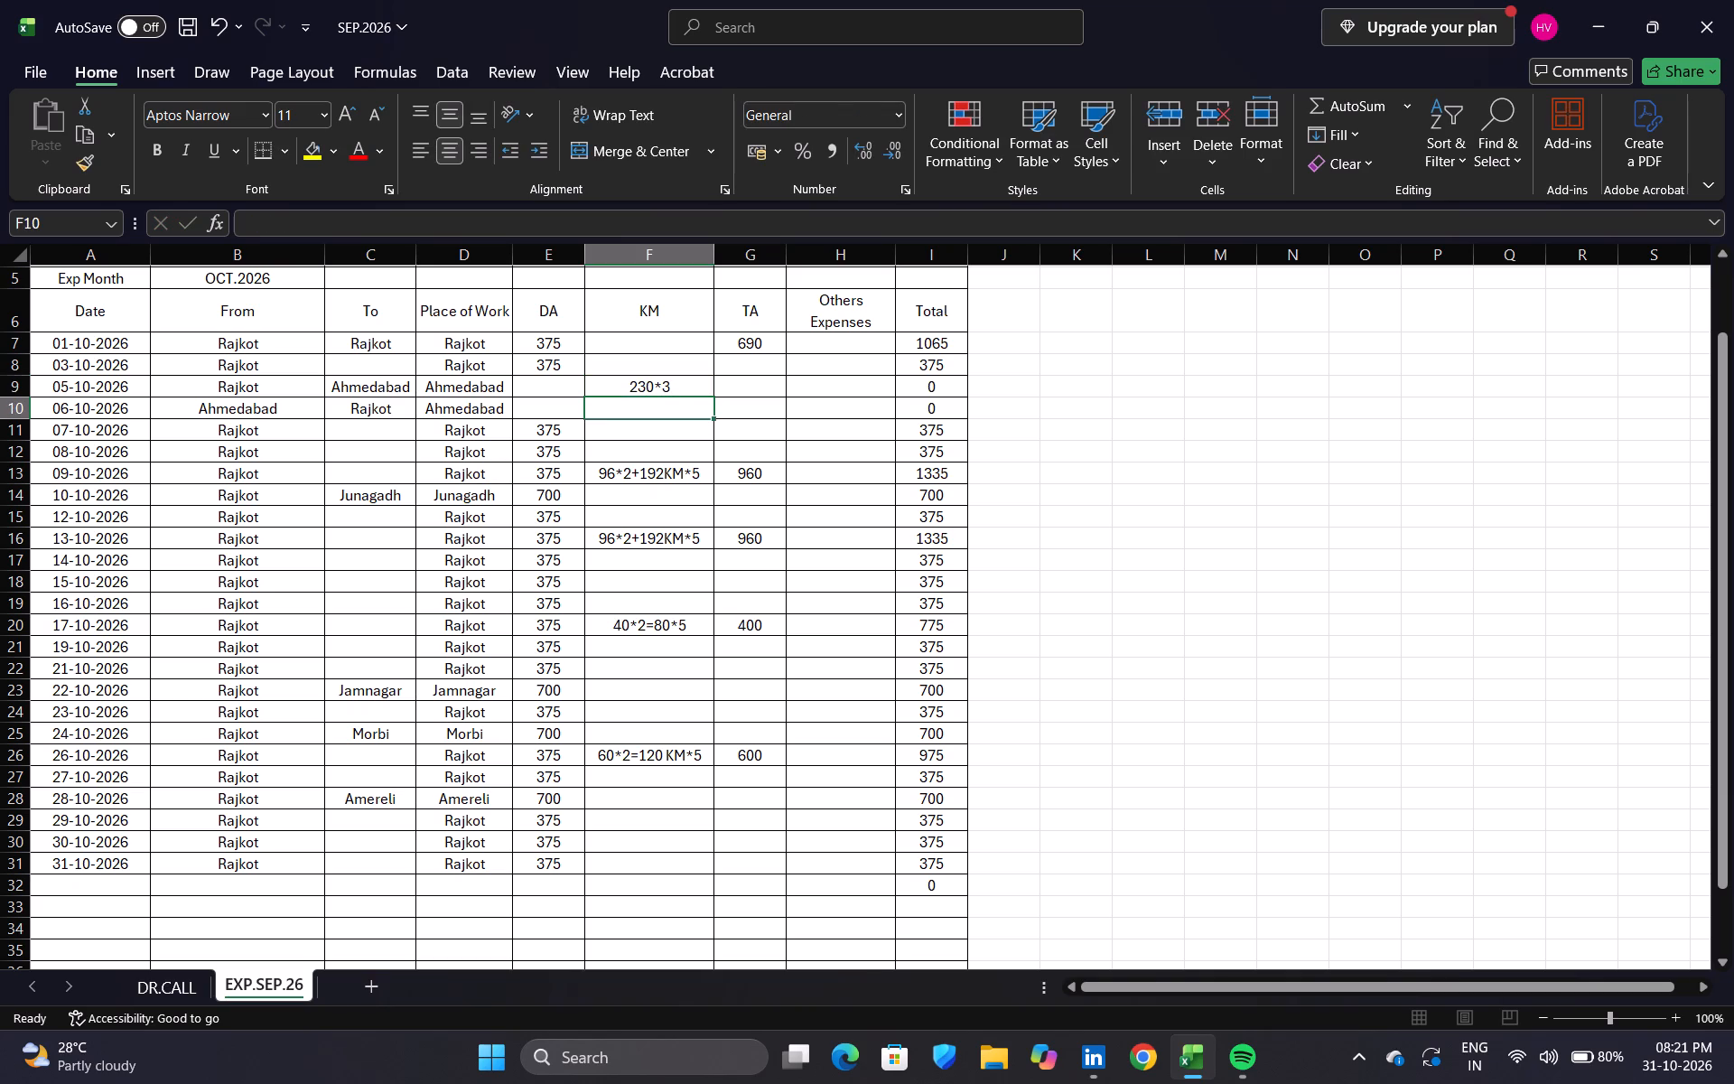
text(23)
key(0)
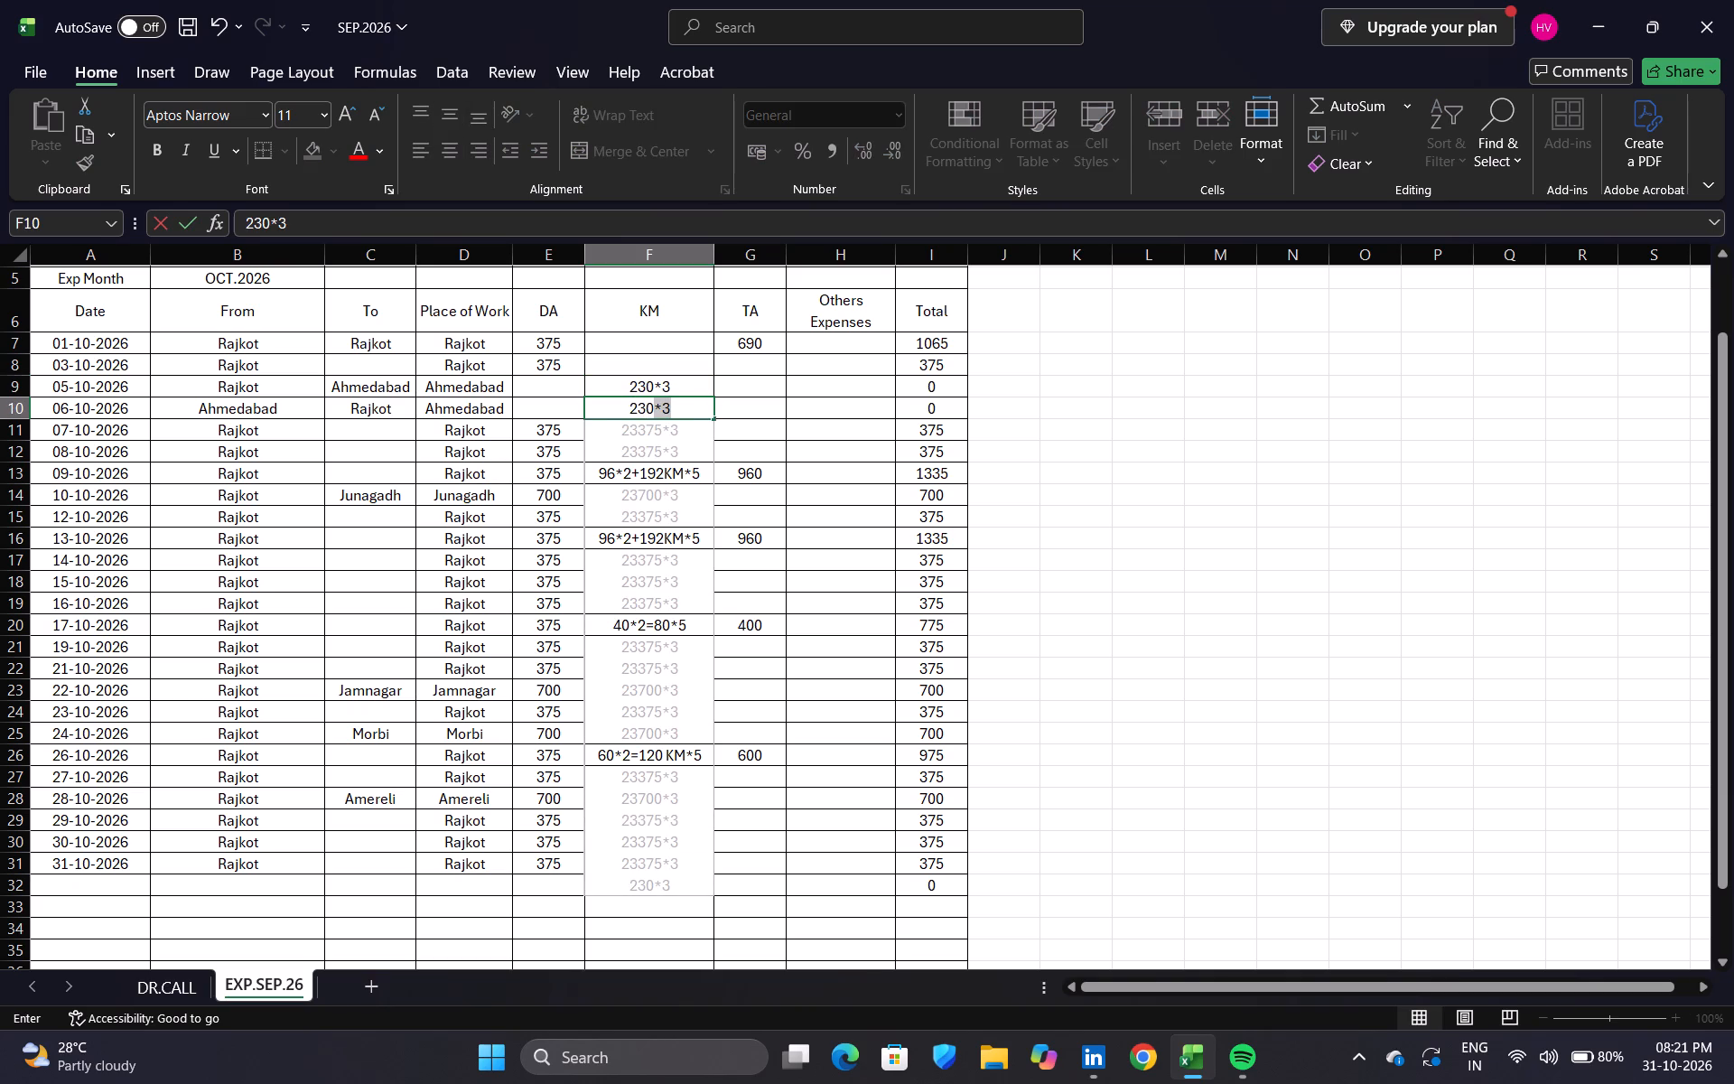
text(*3)
Clear the KM entry in cell F13 of the 09-10-2026 row.
click(667, 472)
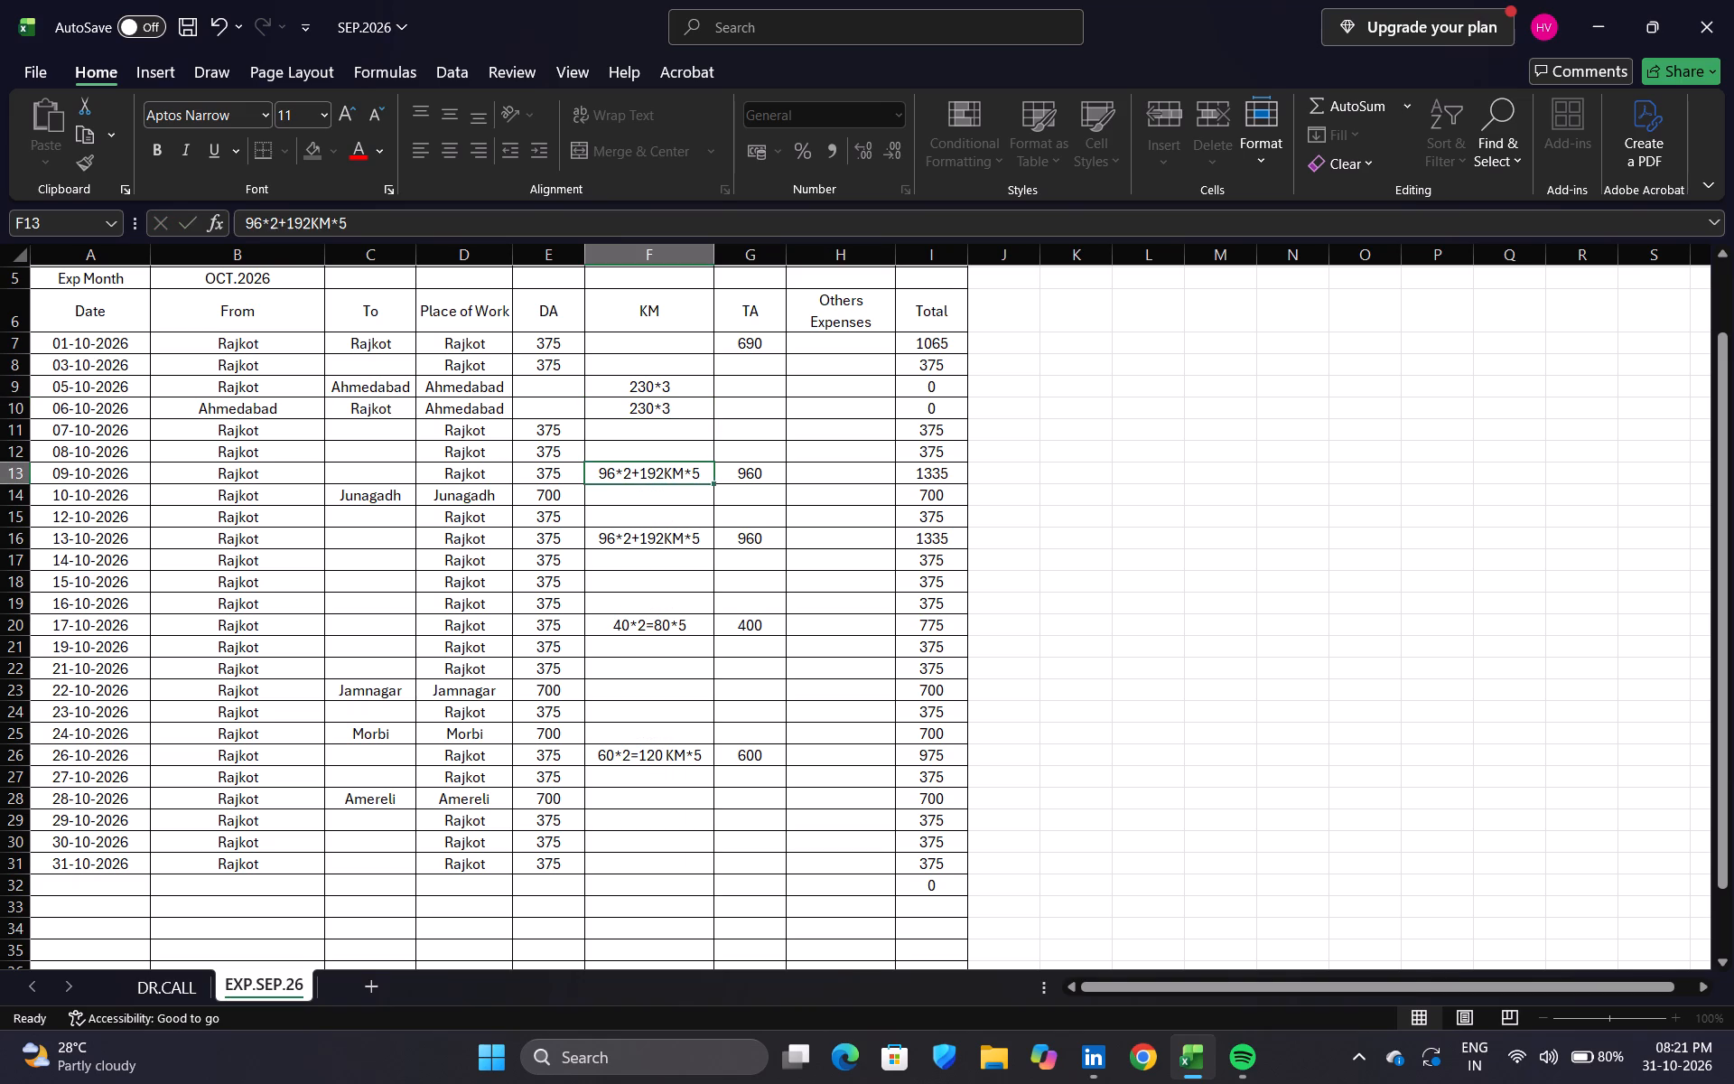
key(BackSpace)
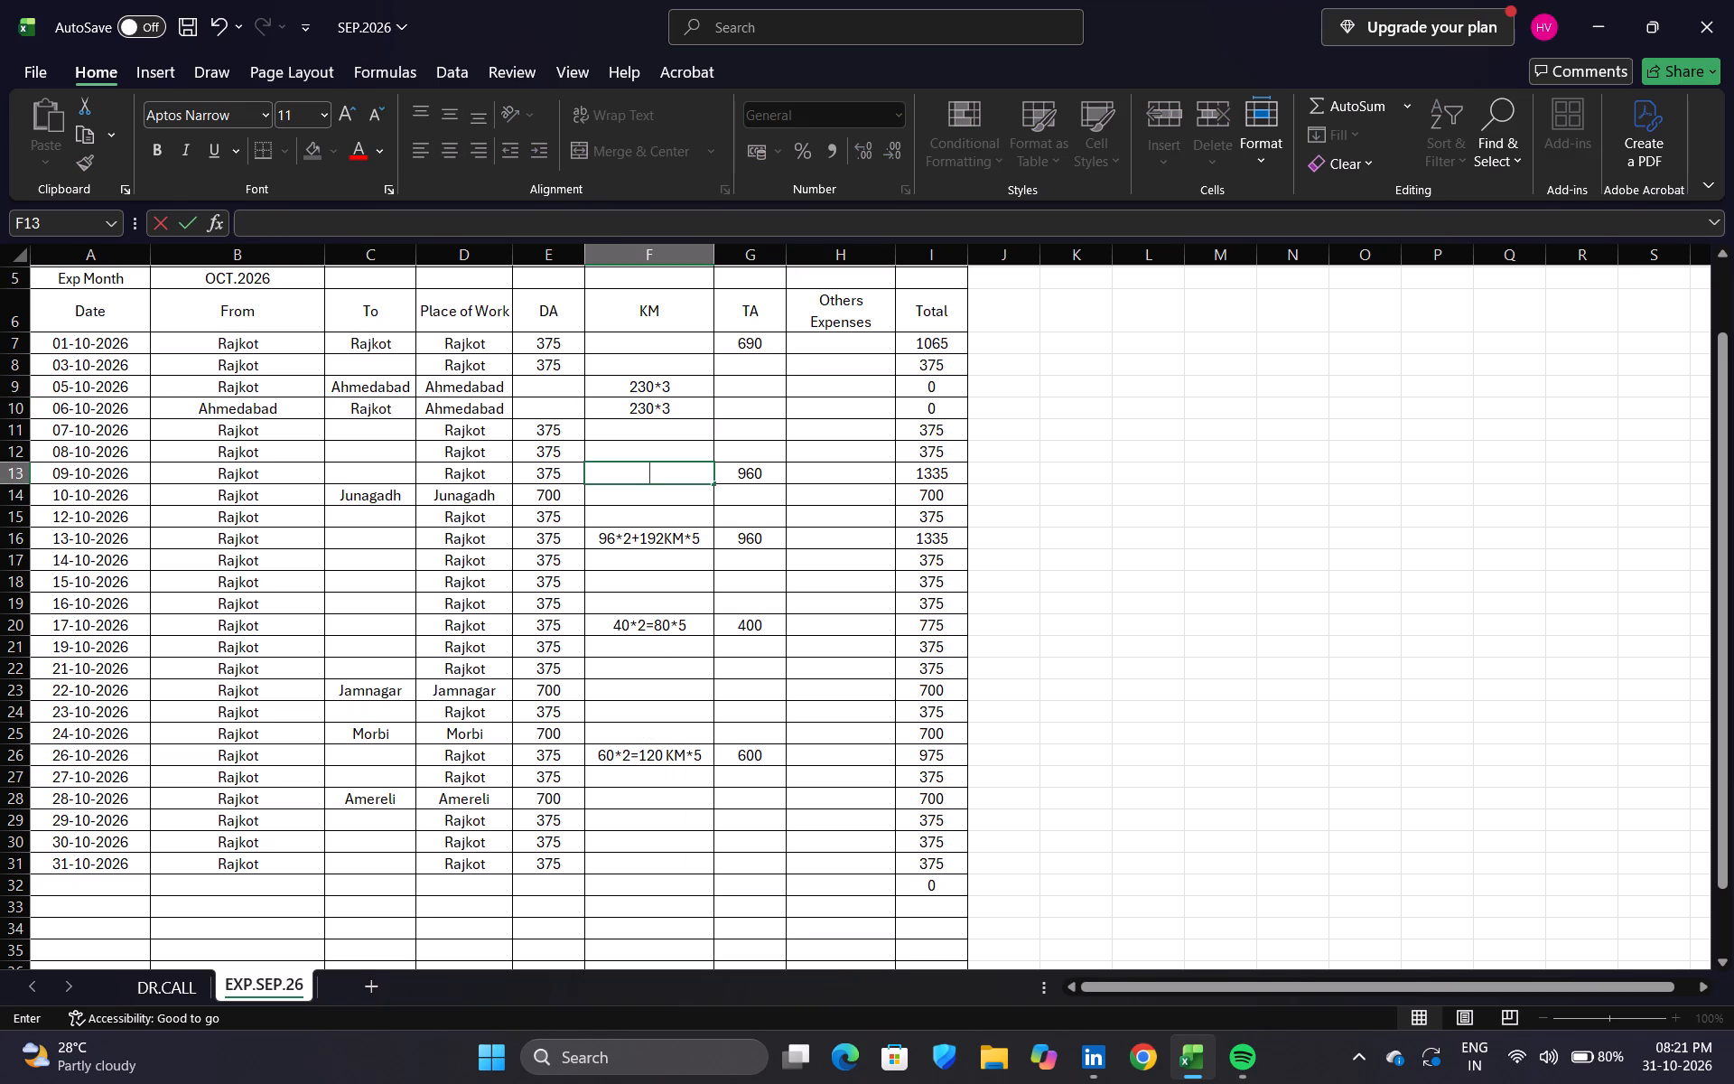
Clear the 01-10-2026 TA in cell G7 and enter 690 as the TA in cells G9 and G10 of the Ahmedabad rows.
click(758, 348)
key(BackSpace)
key(Down)
key(Down)
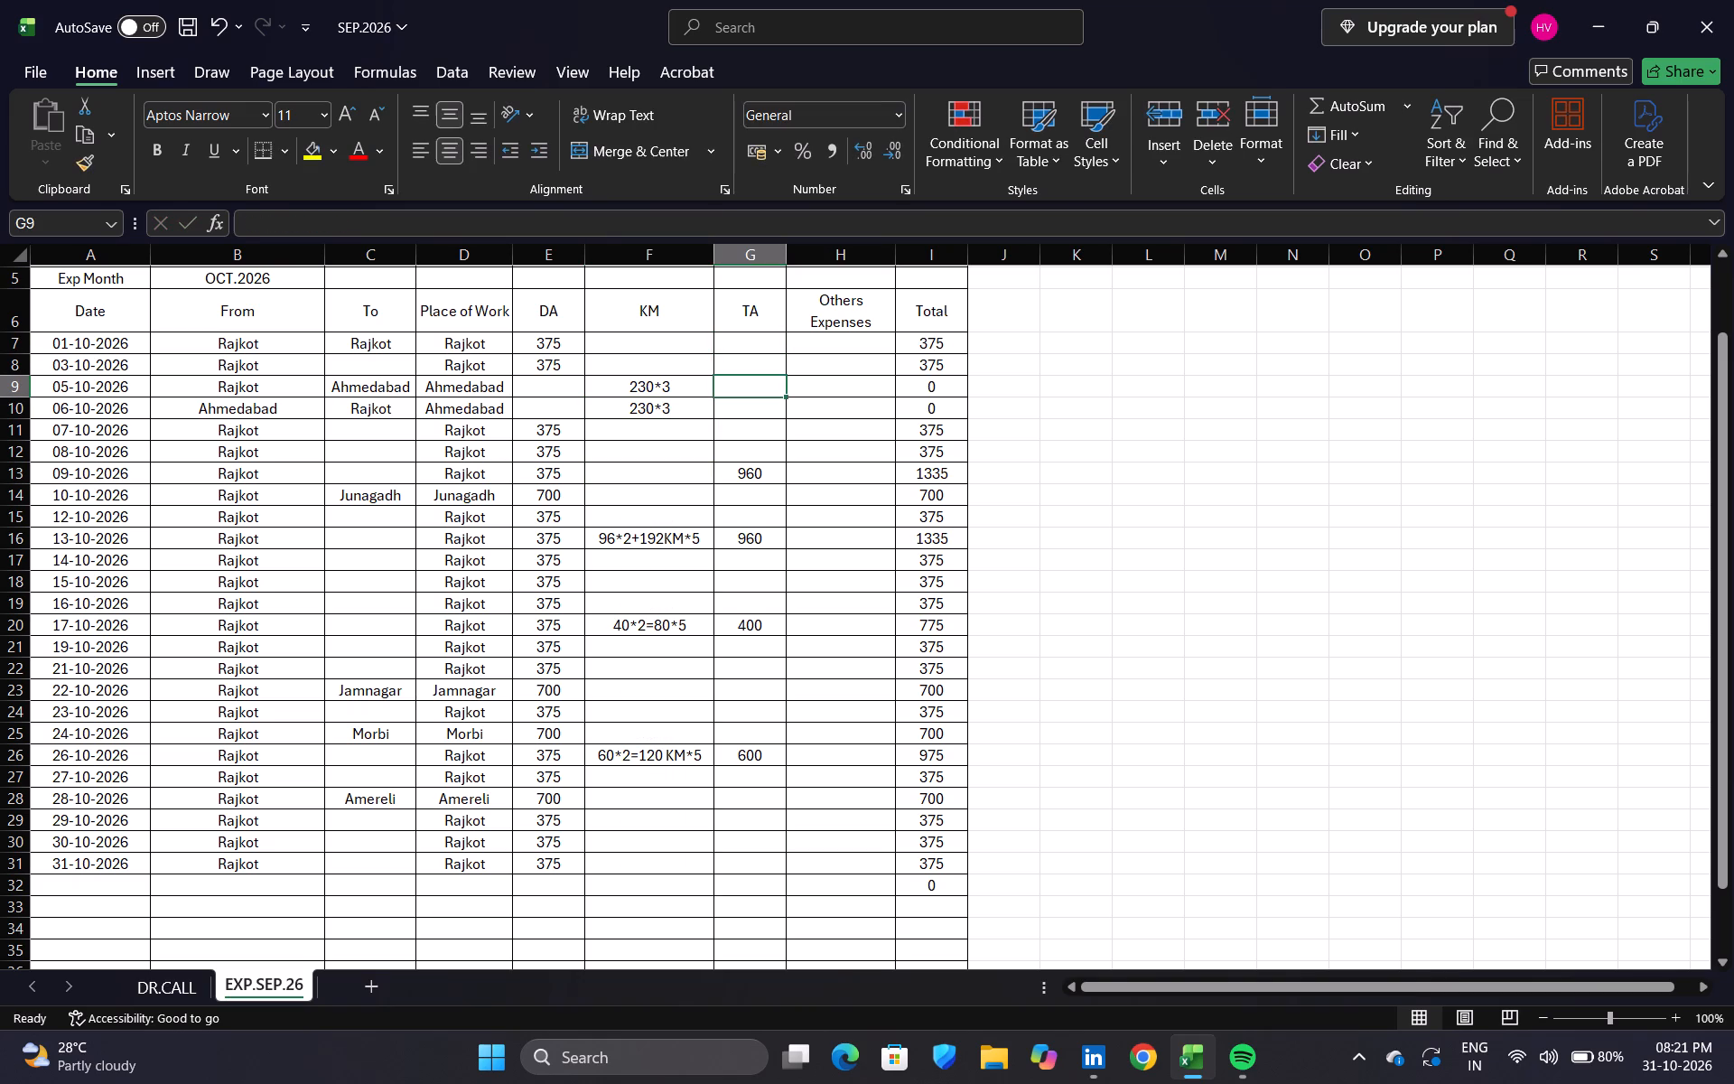
text(690)
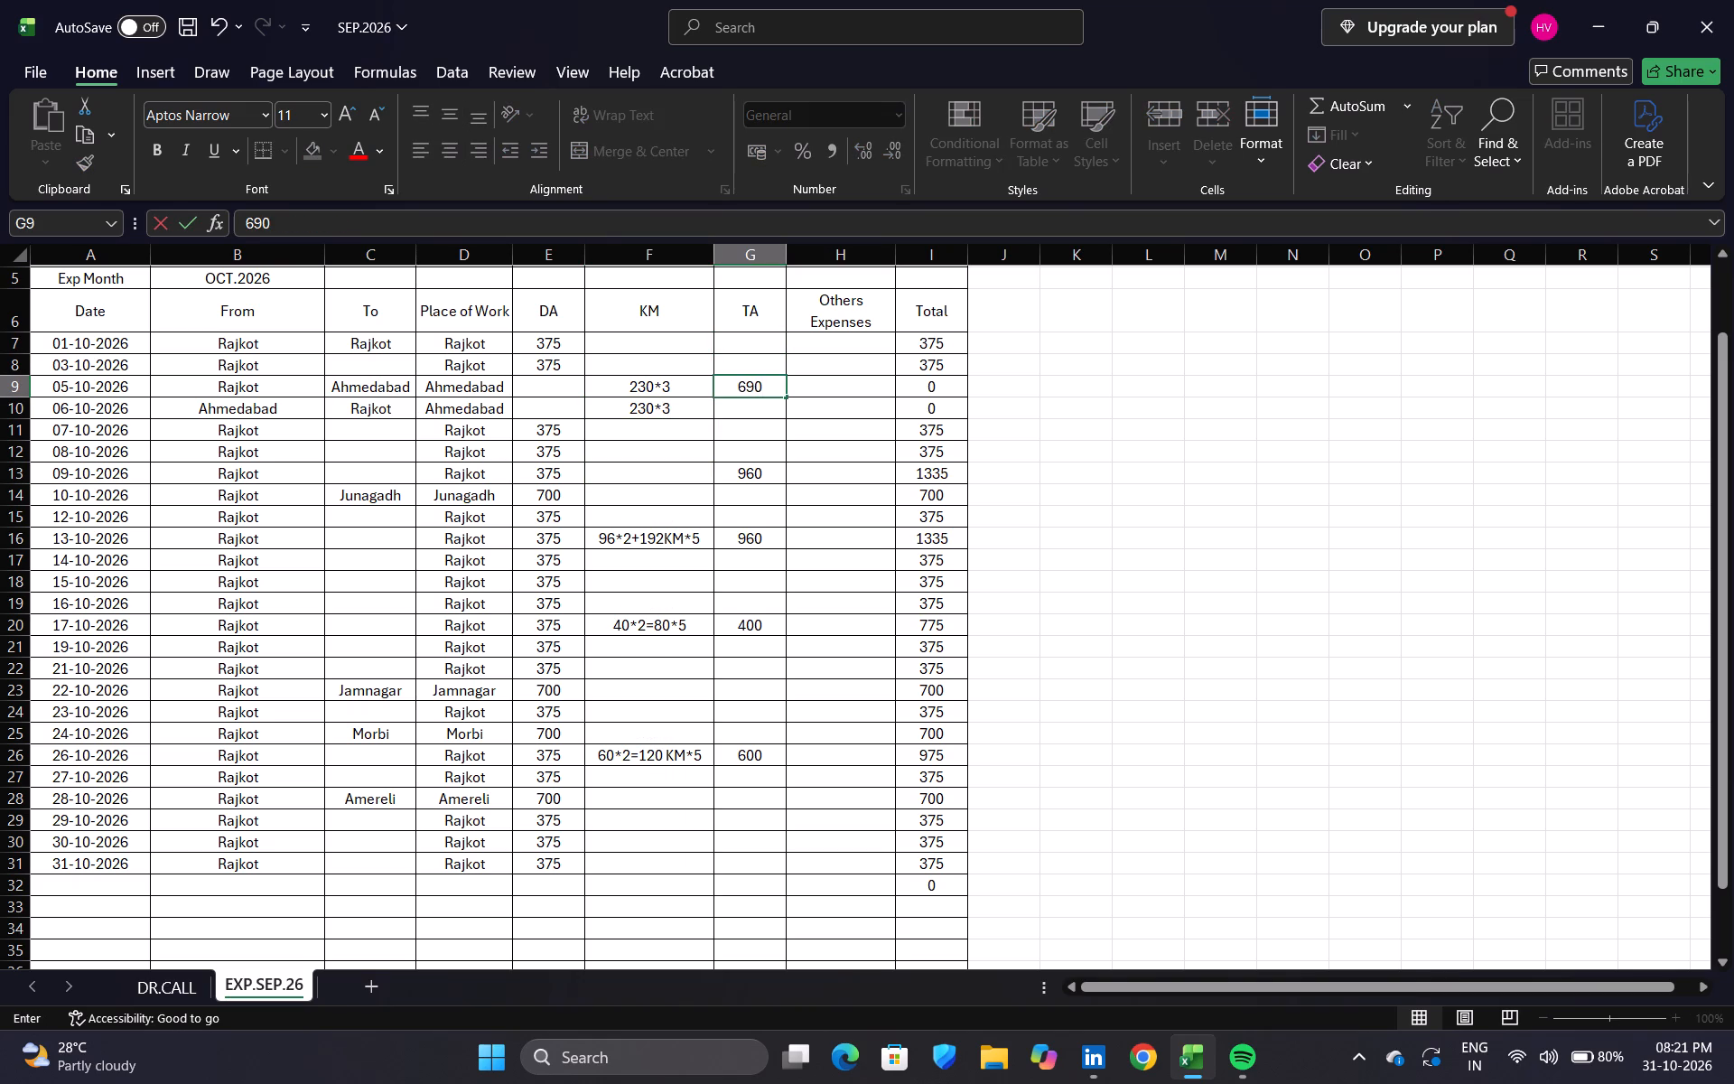
key(Down)
text(690)
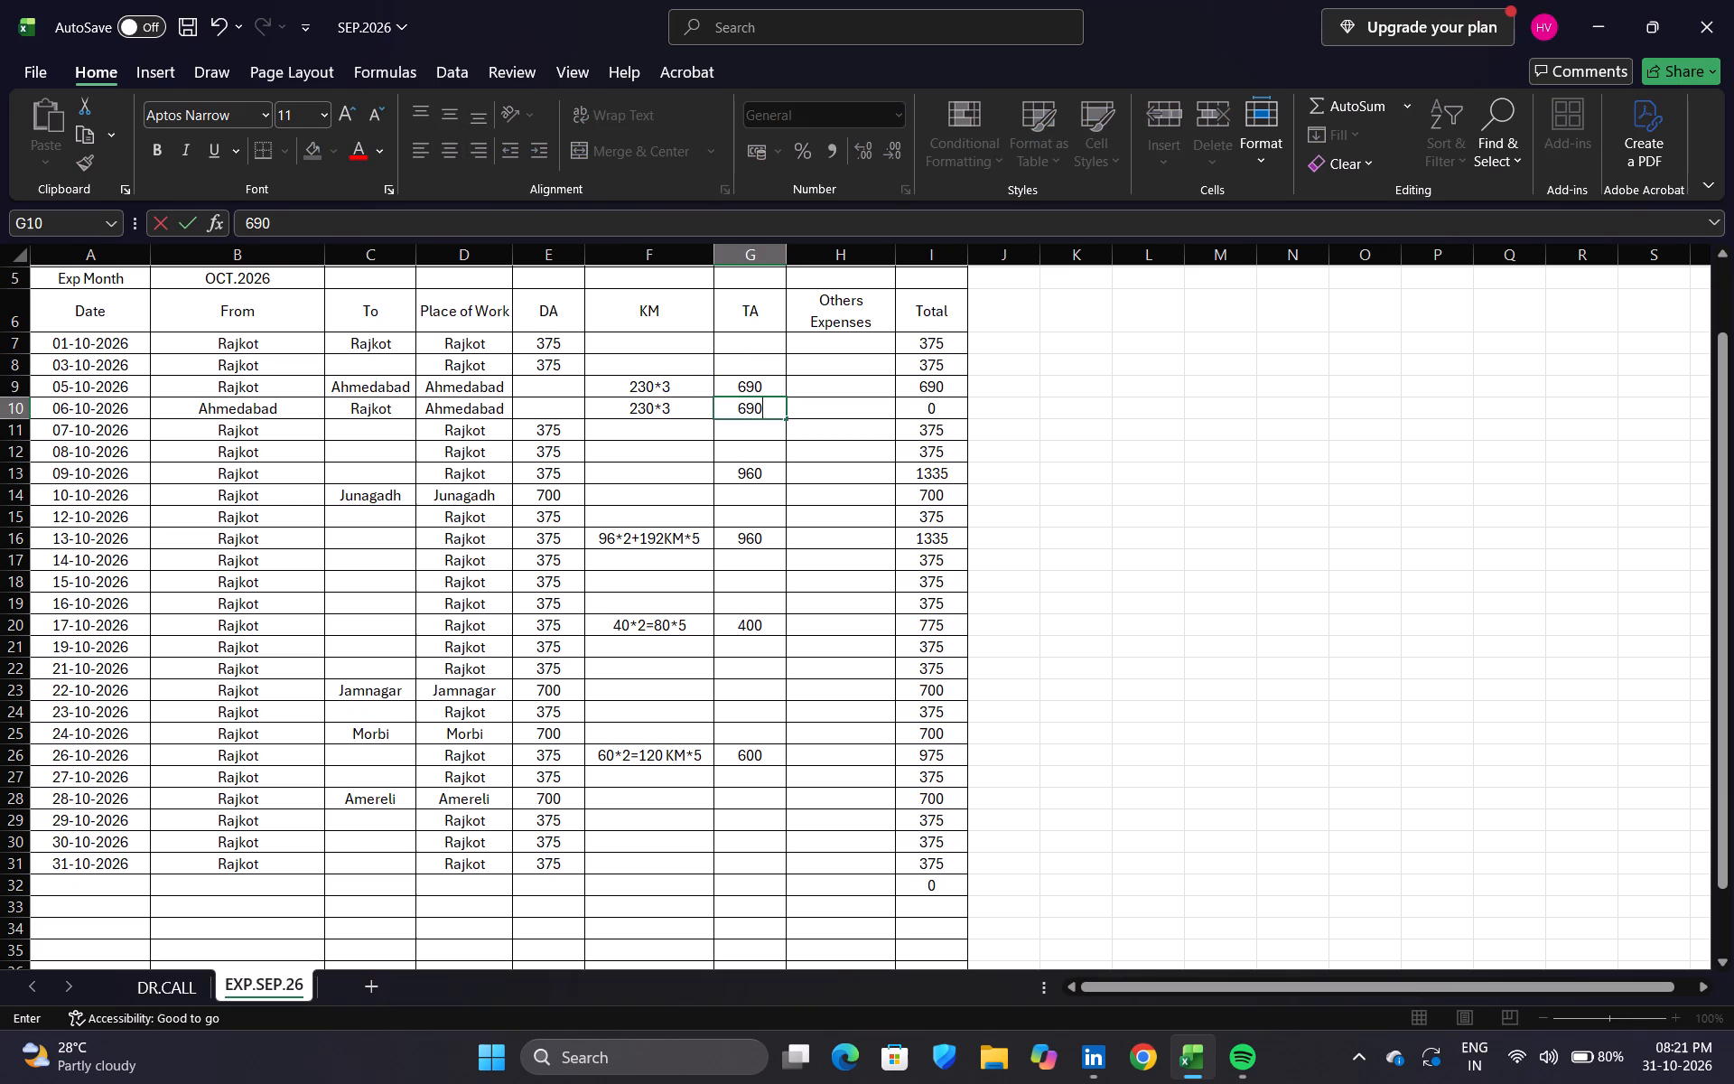
Clear the TA in cell G13 of the 09-10-2026 row.
click(754, 473)
key(BackSpace)
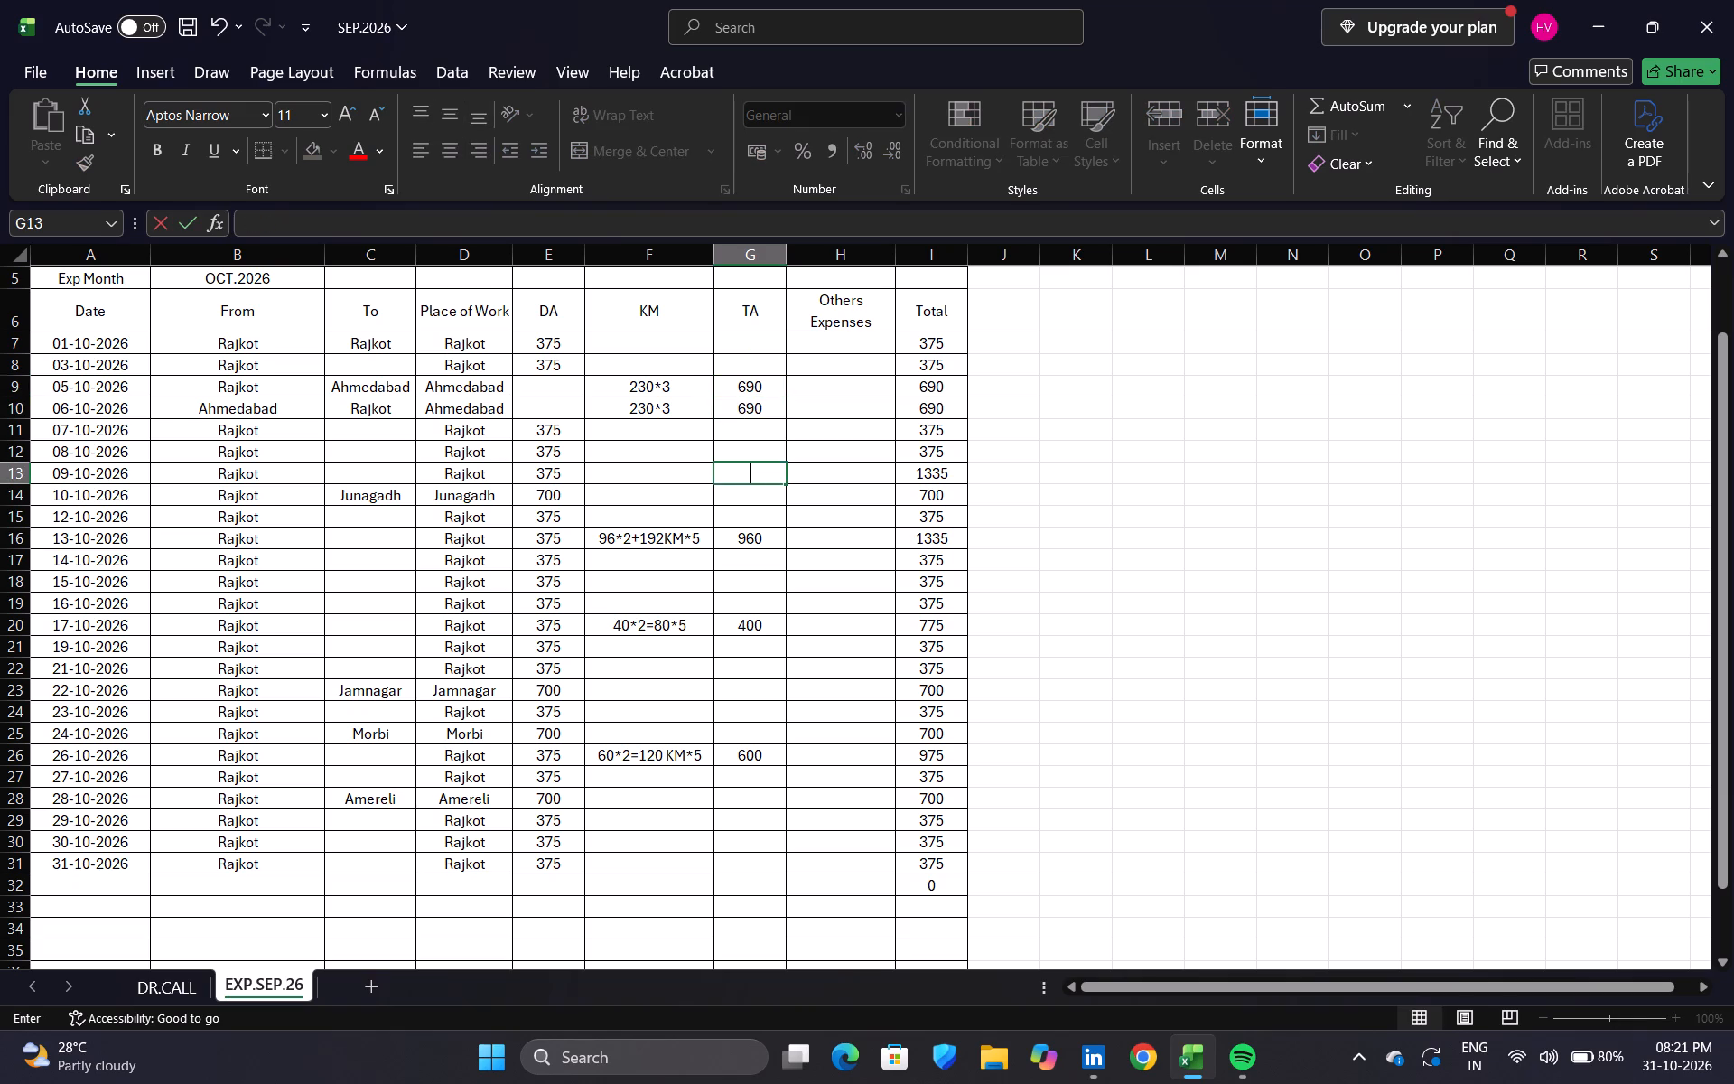
Clear the 13-10-2026 KM entry in cell F16 and enter 96*2 as the KM in cell F14 of the Junagadh row.
click(635, 539)
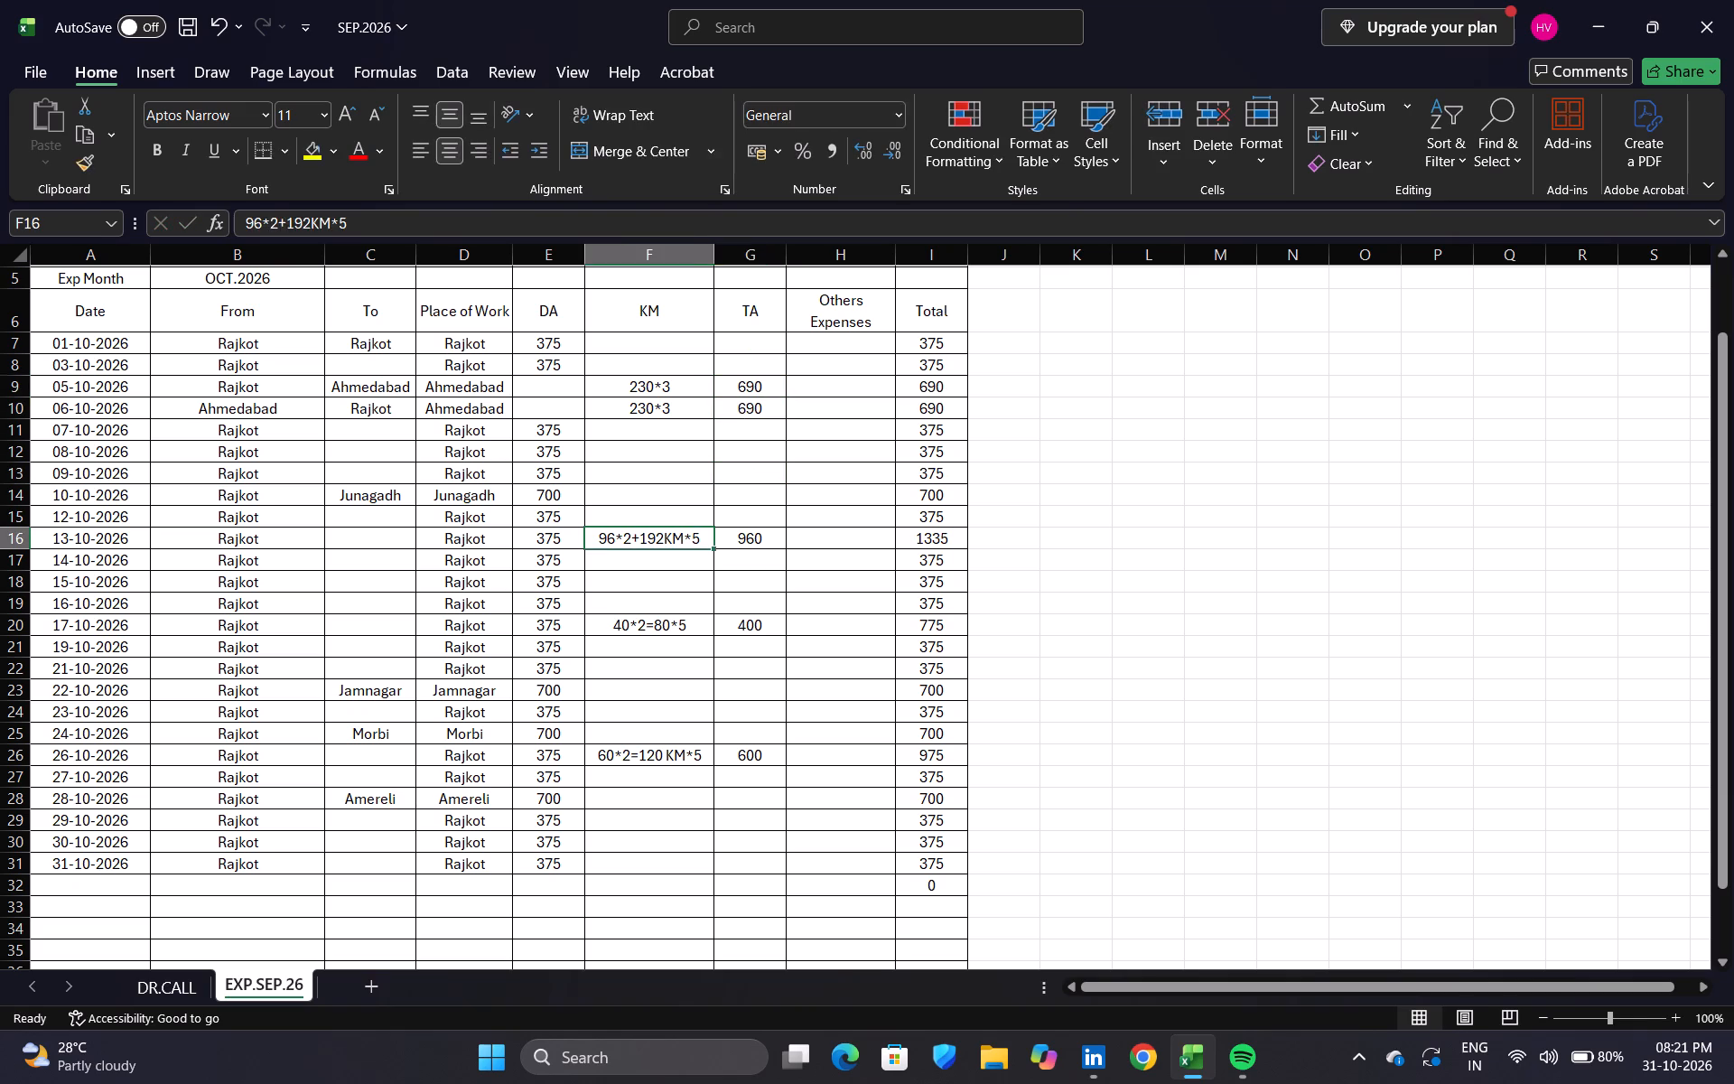
key(BackSpace)
click(626, 497)
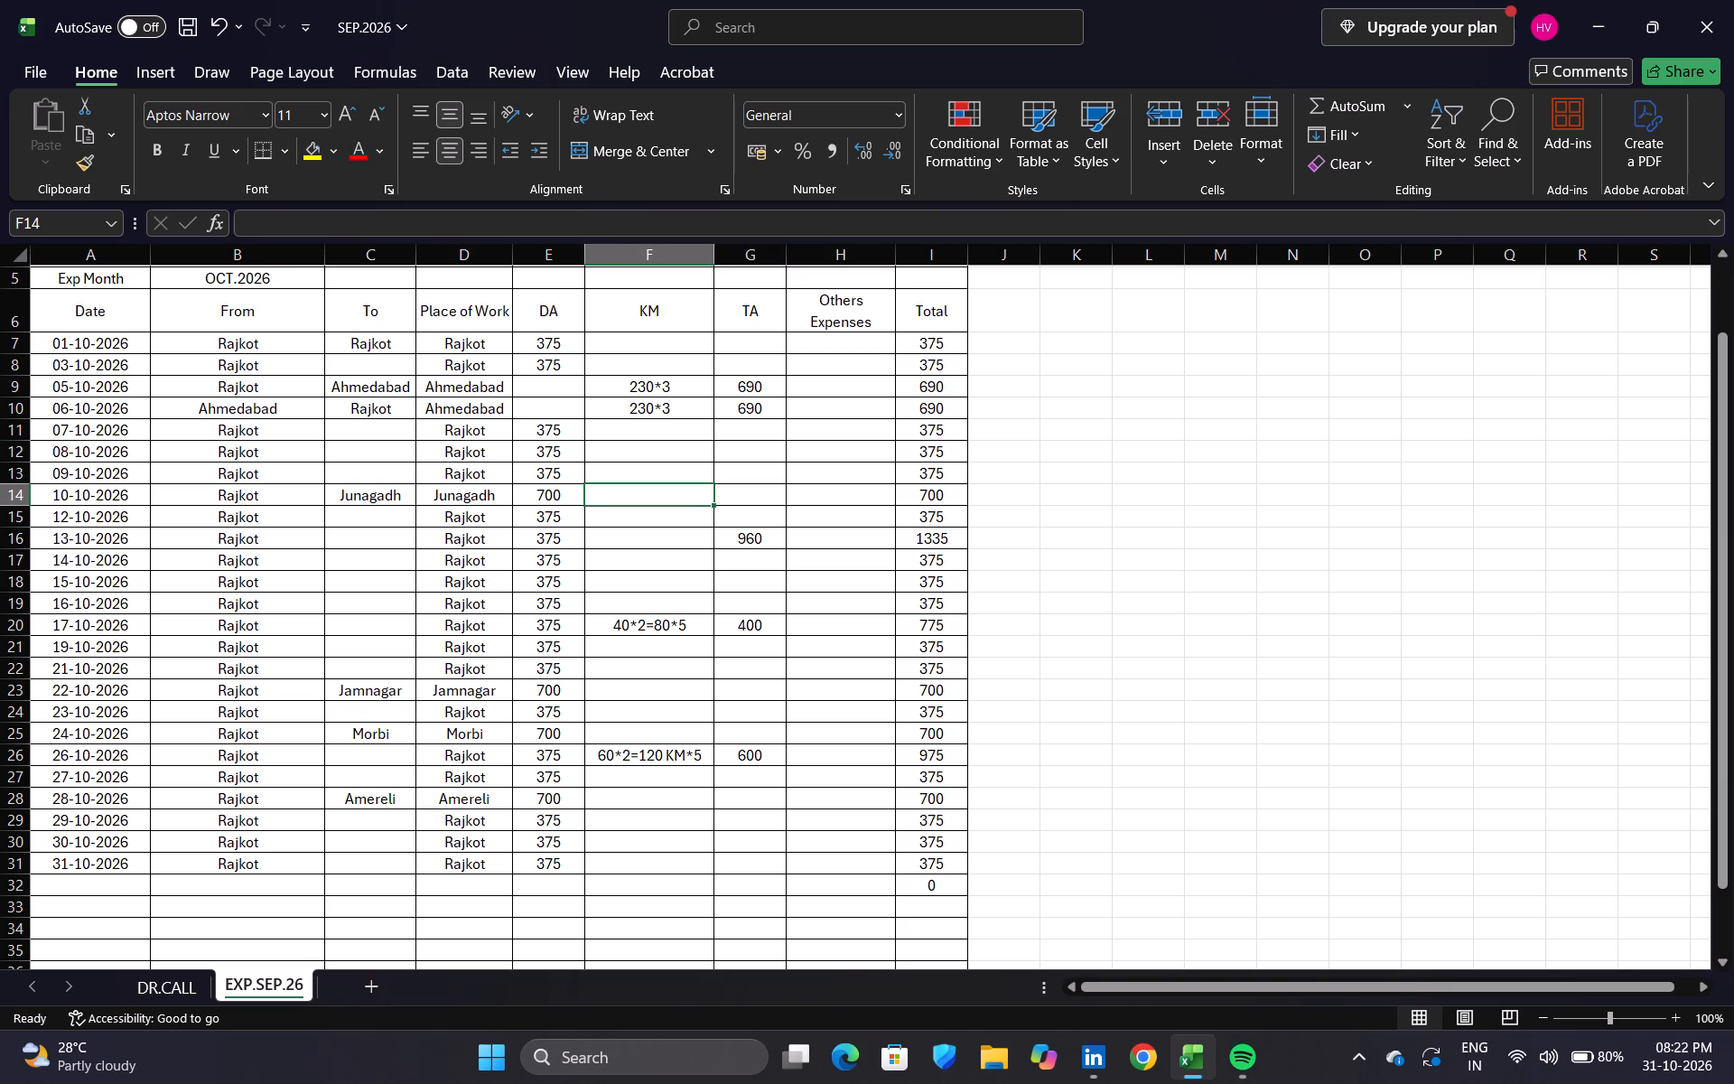
text(96)
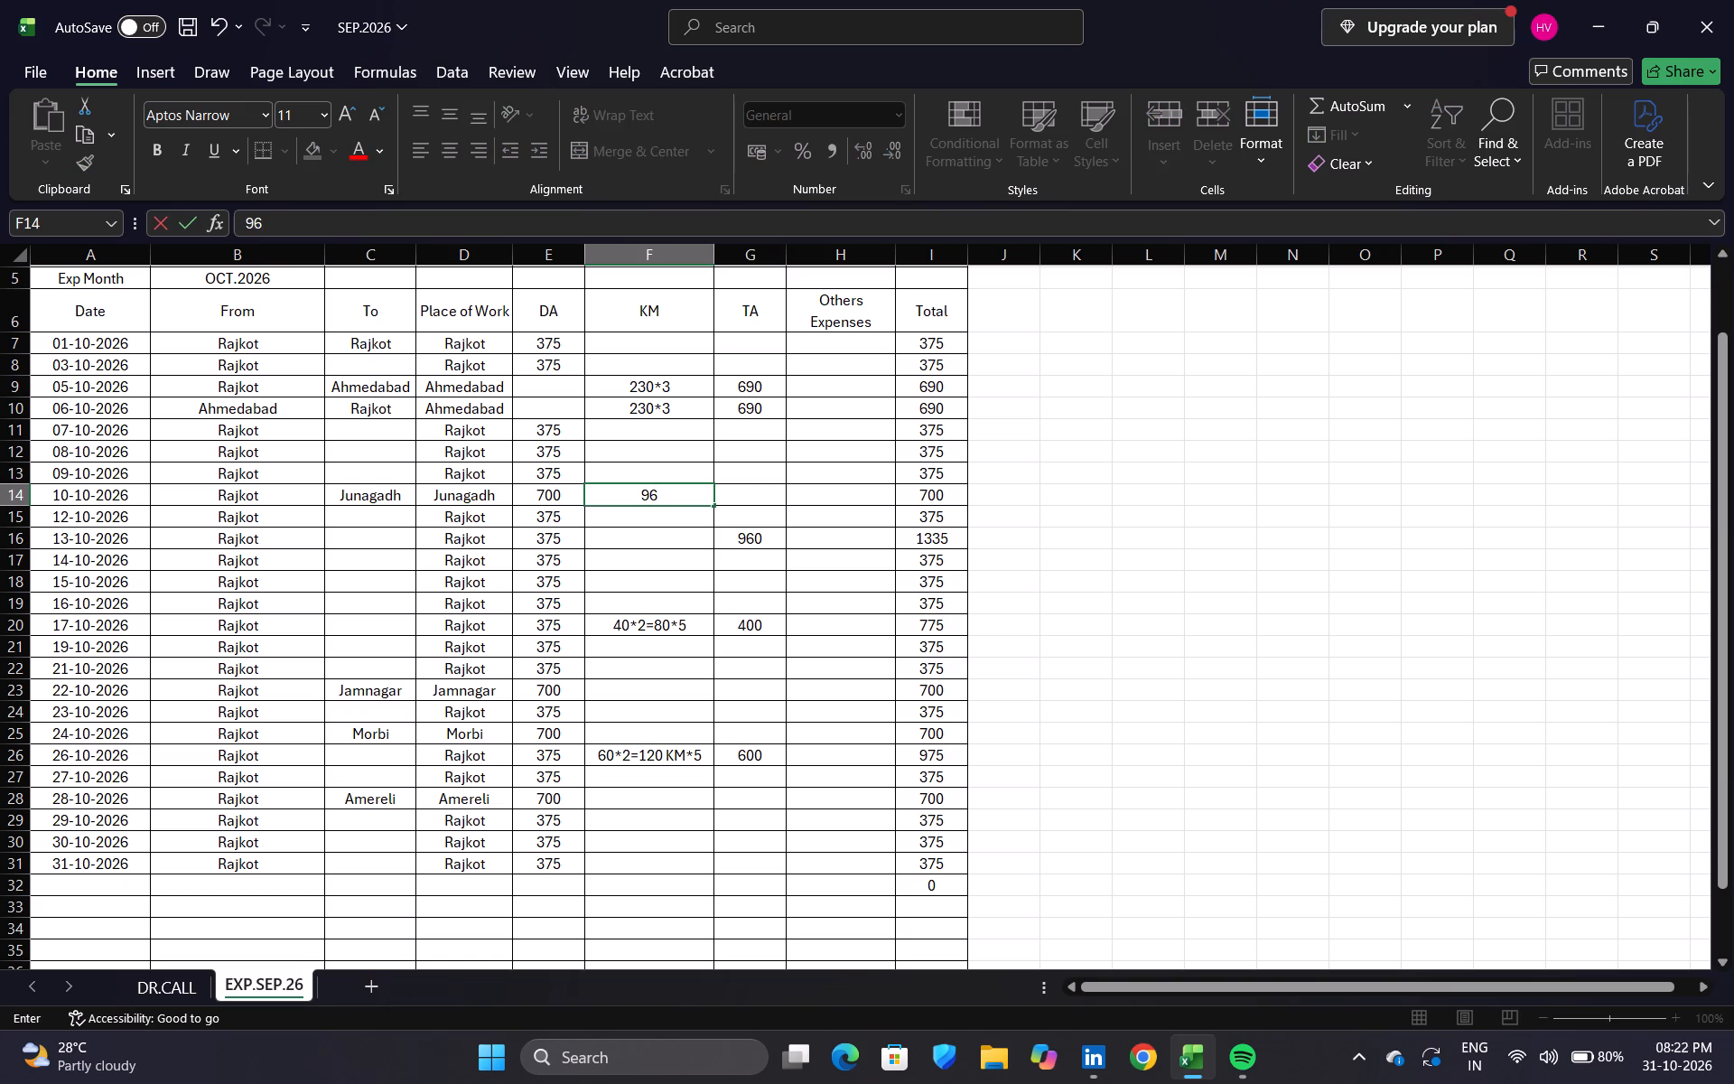
text(*2)
Clear the 13-10-2026 TA in cell G16 and enter 960 as the TA in cell G14 of the Junagadh row.
click(769, 538)
key(BackSpace)
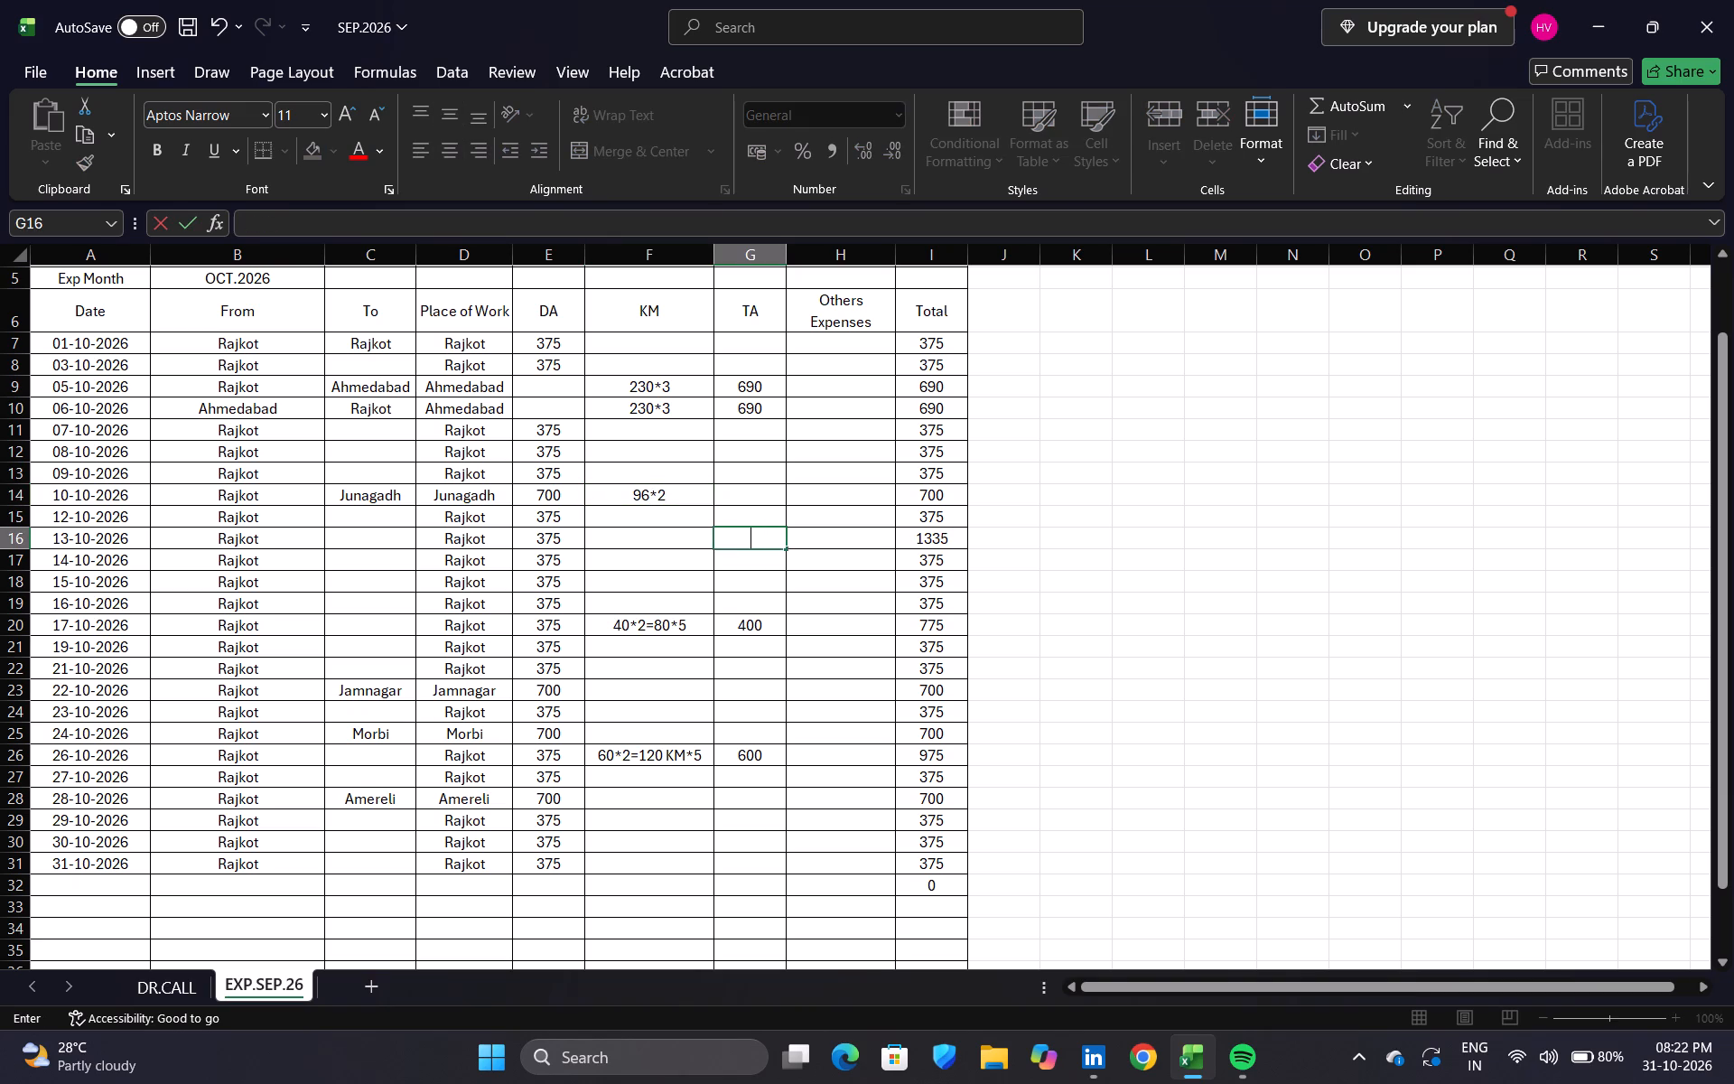
click(731, 497)
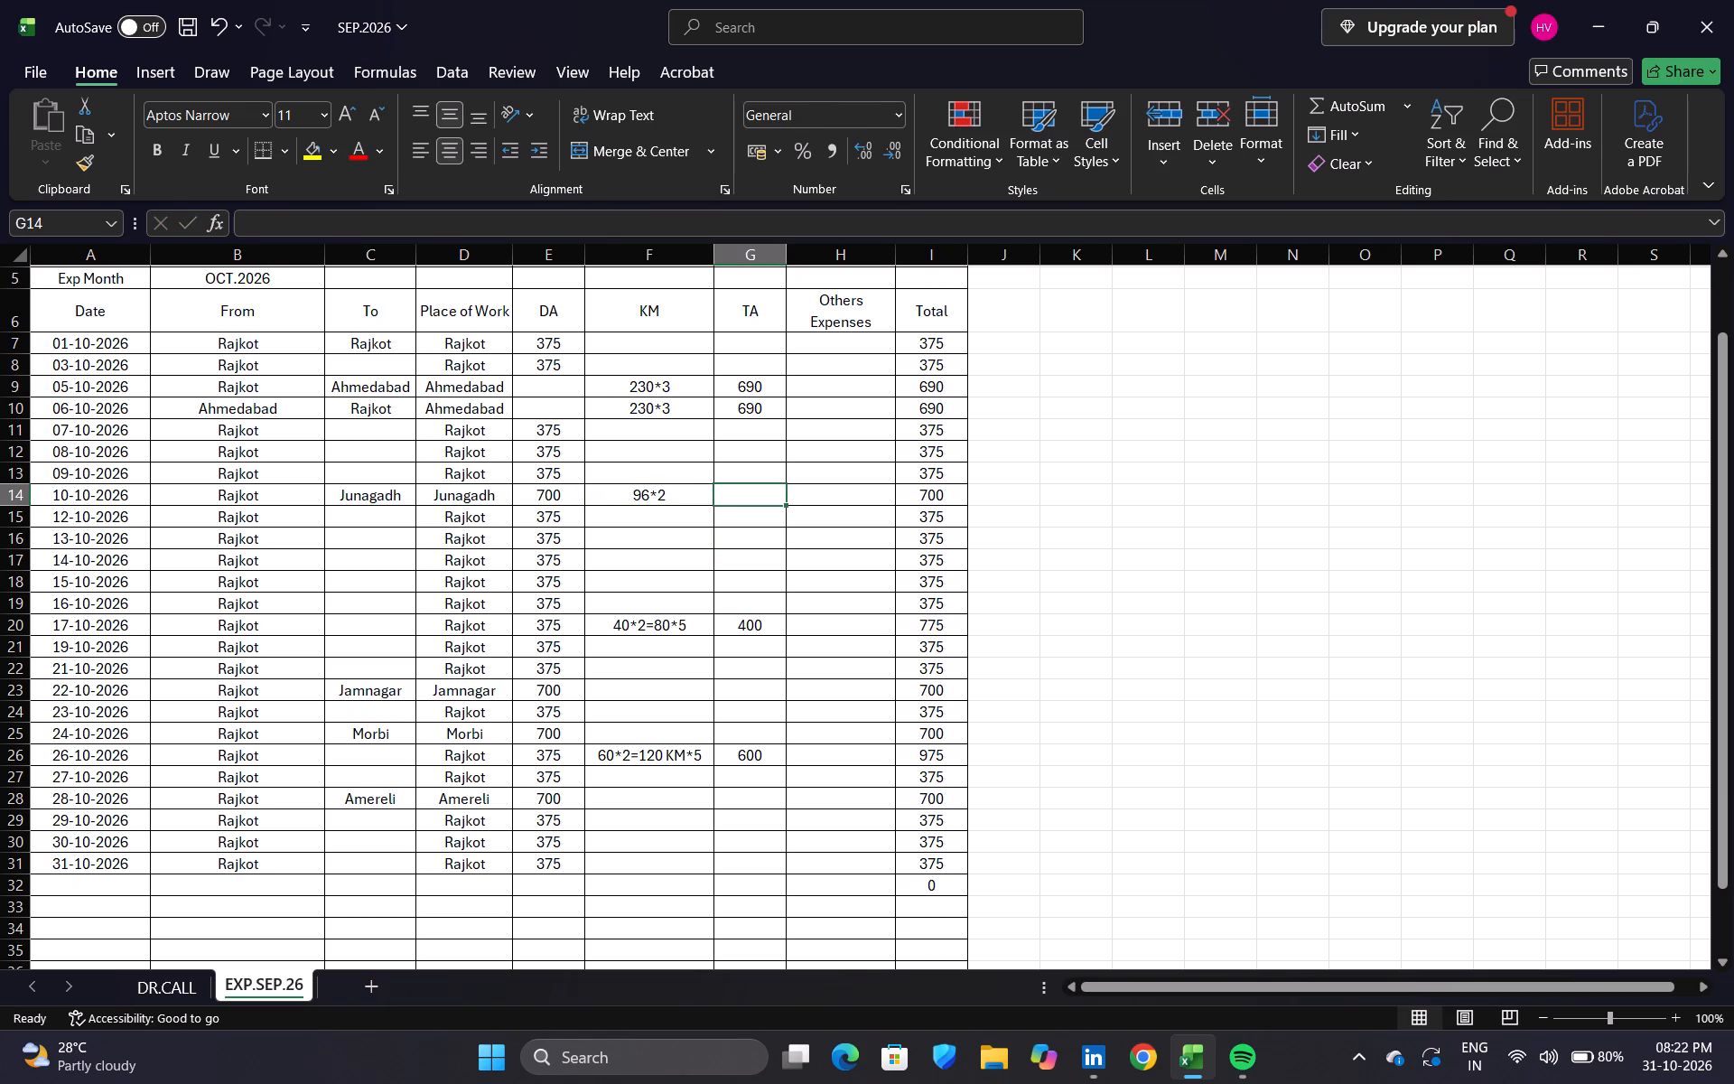
text(960)
Clear the KM and TA entries in cells F20 and G20 of the 17-10-2026 row.
click(625, 626)
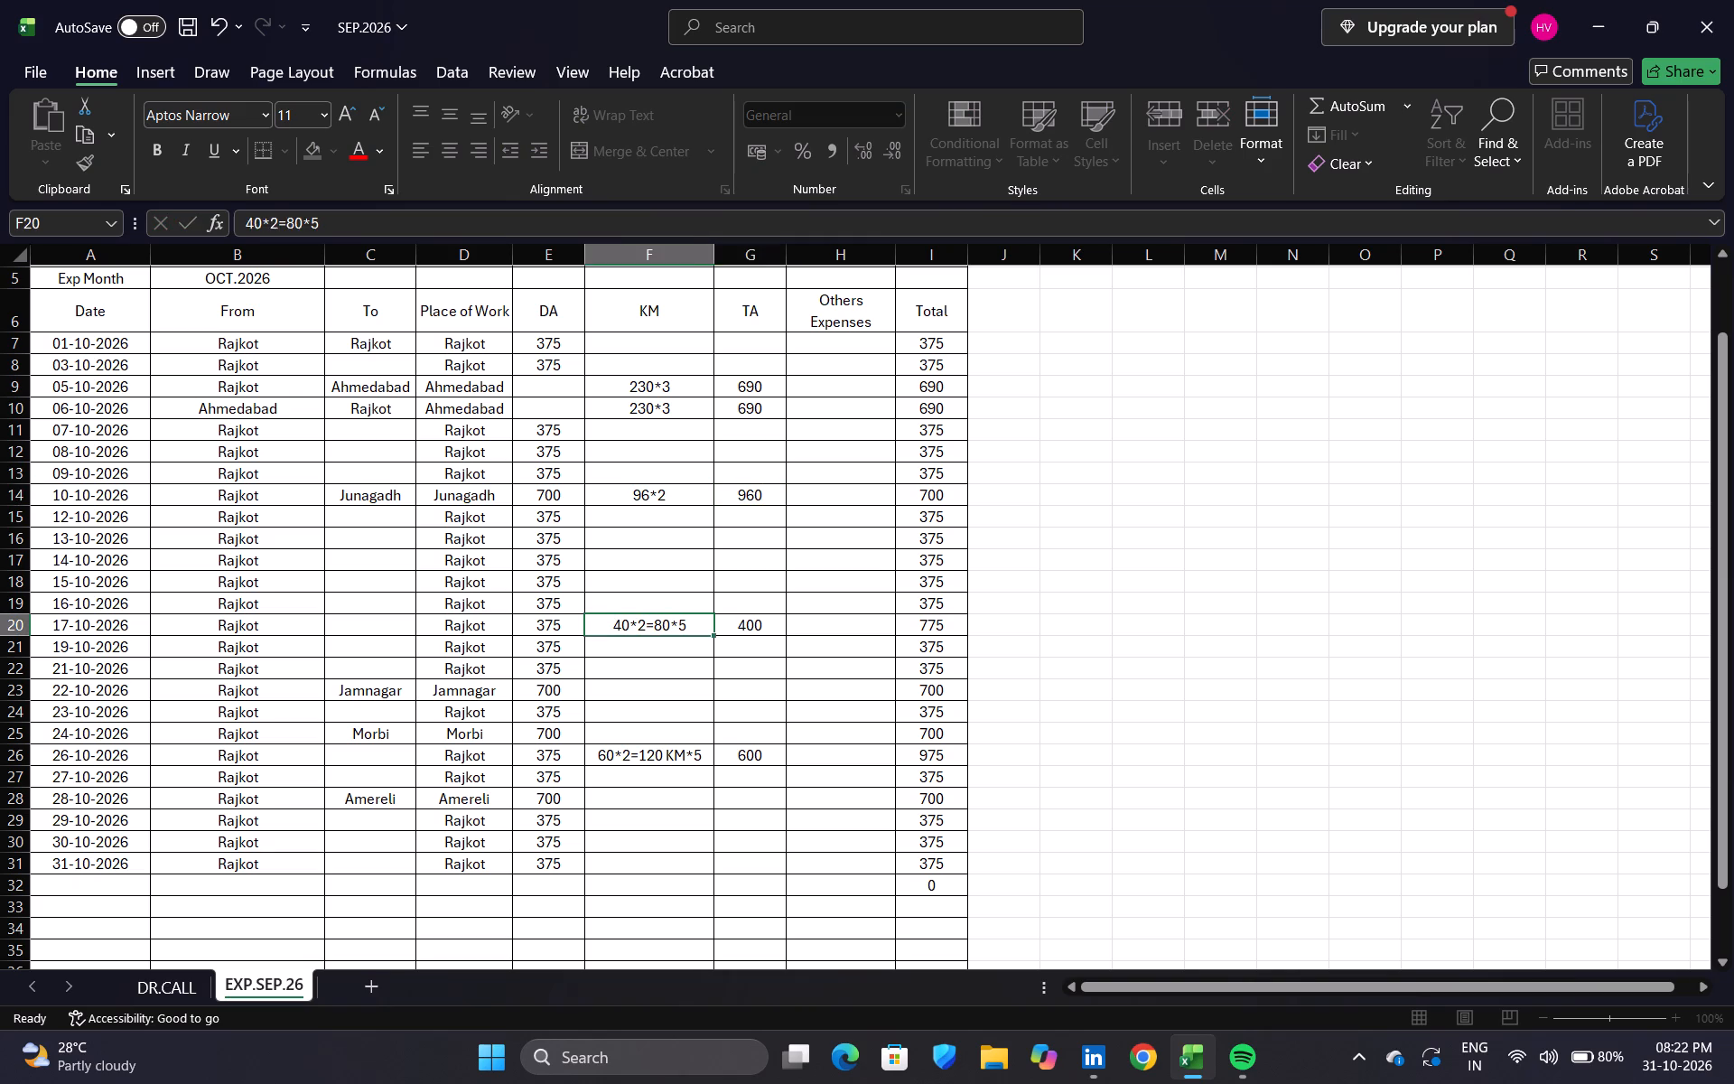
key(BackSpace)
key(Right)
key(BackSpace)
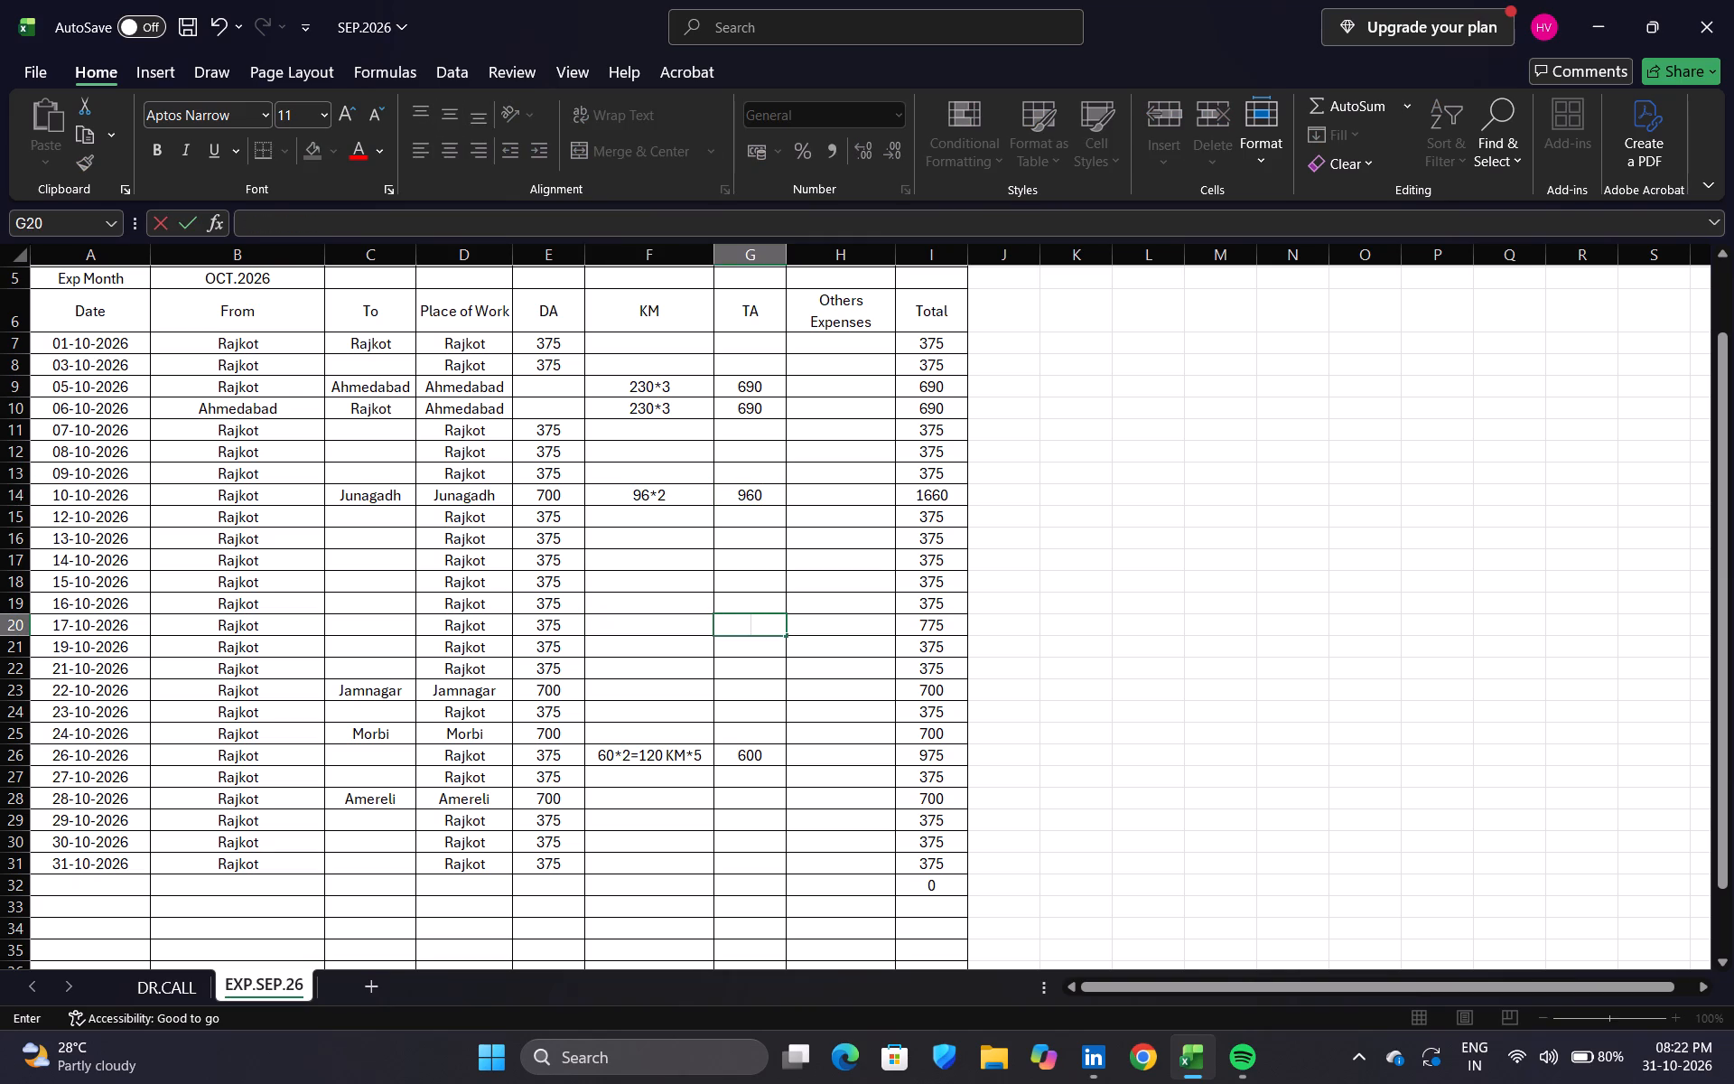
Clear the KM entry in cell F26 of the 26-10-2026 row.
click(658, 761)
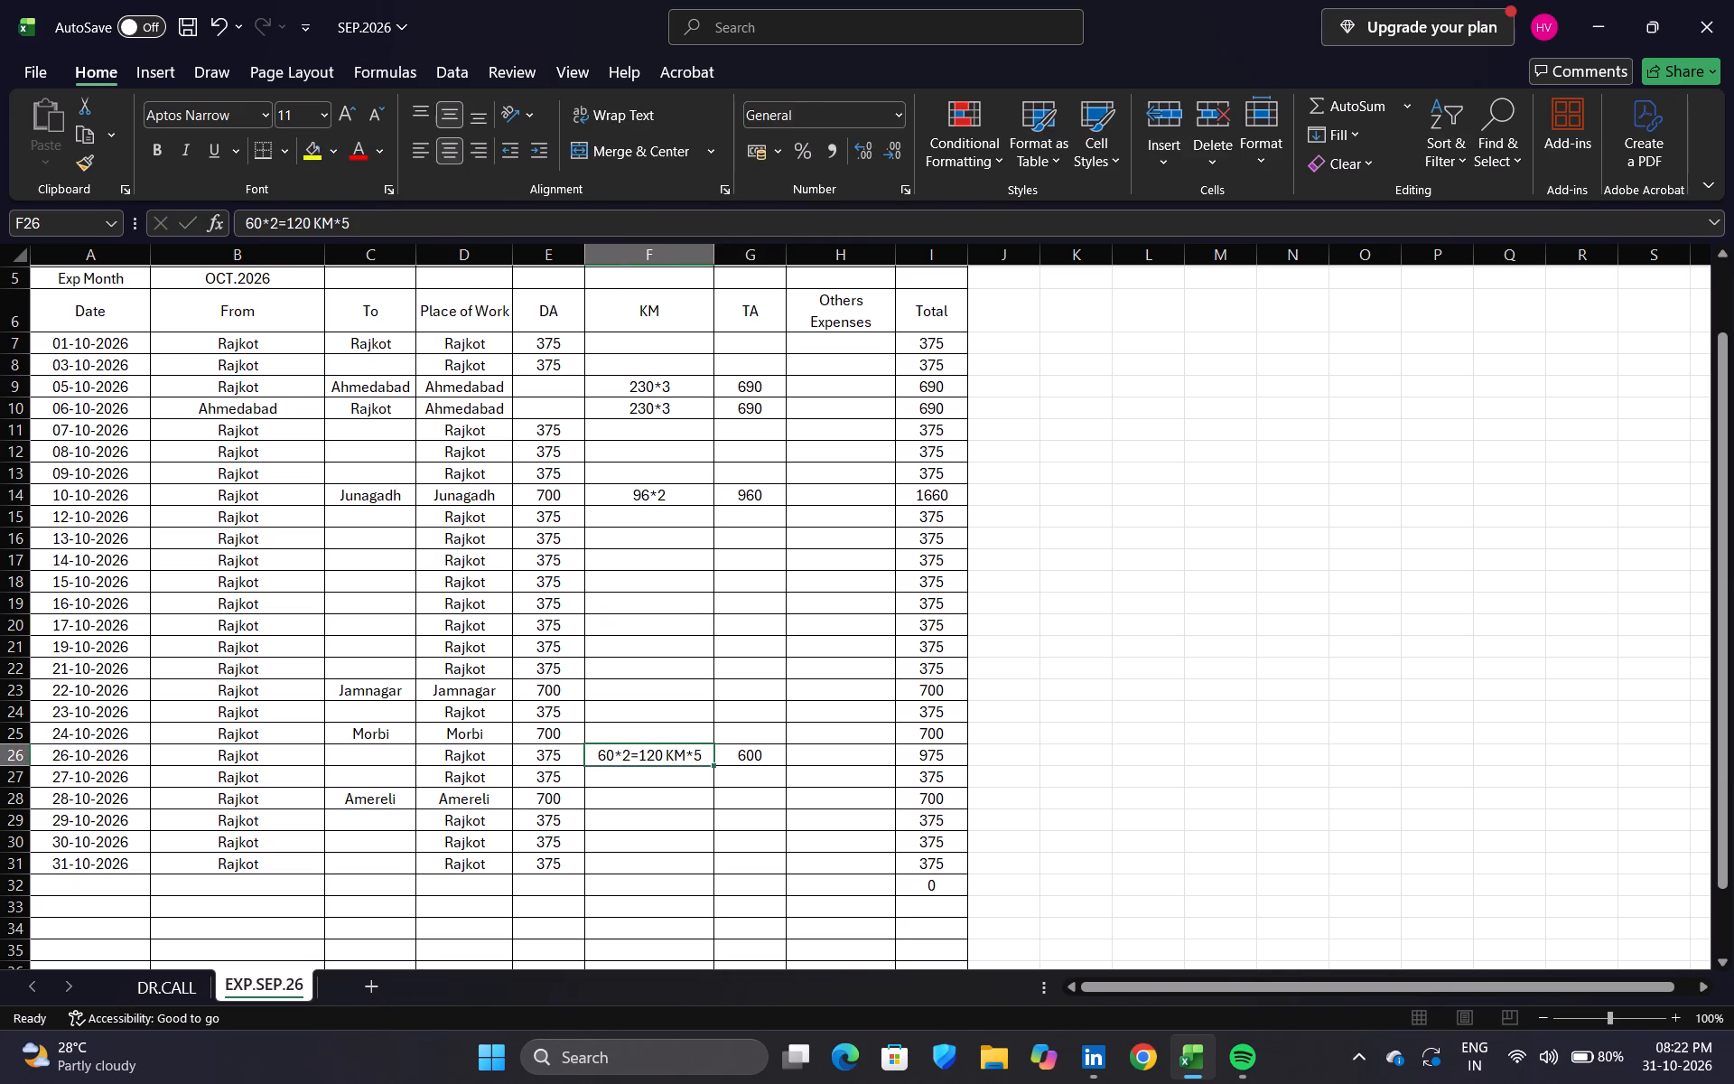
key(BackSpace)
Enter 90*2 as the KM in cell F23 of the 22-10-2026 Jamnagar row.
click(613, 691)
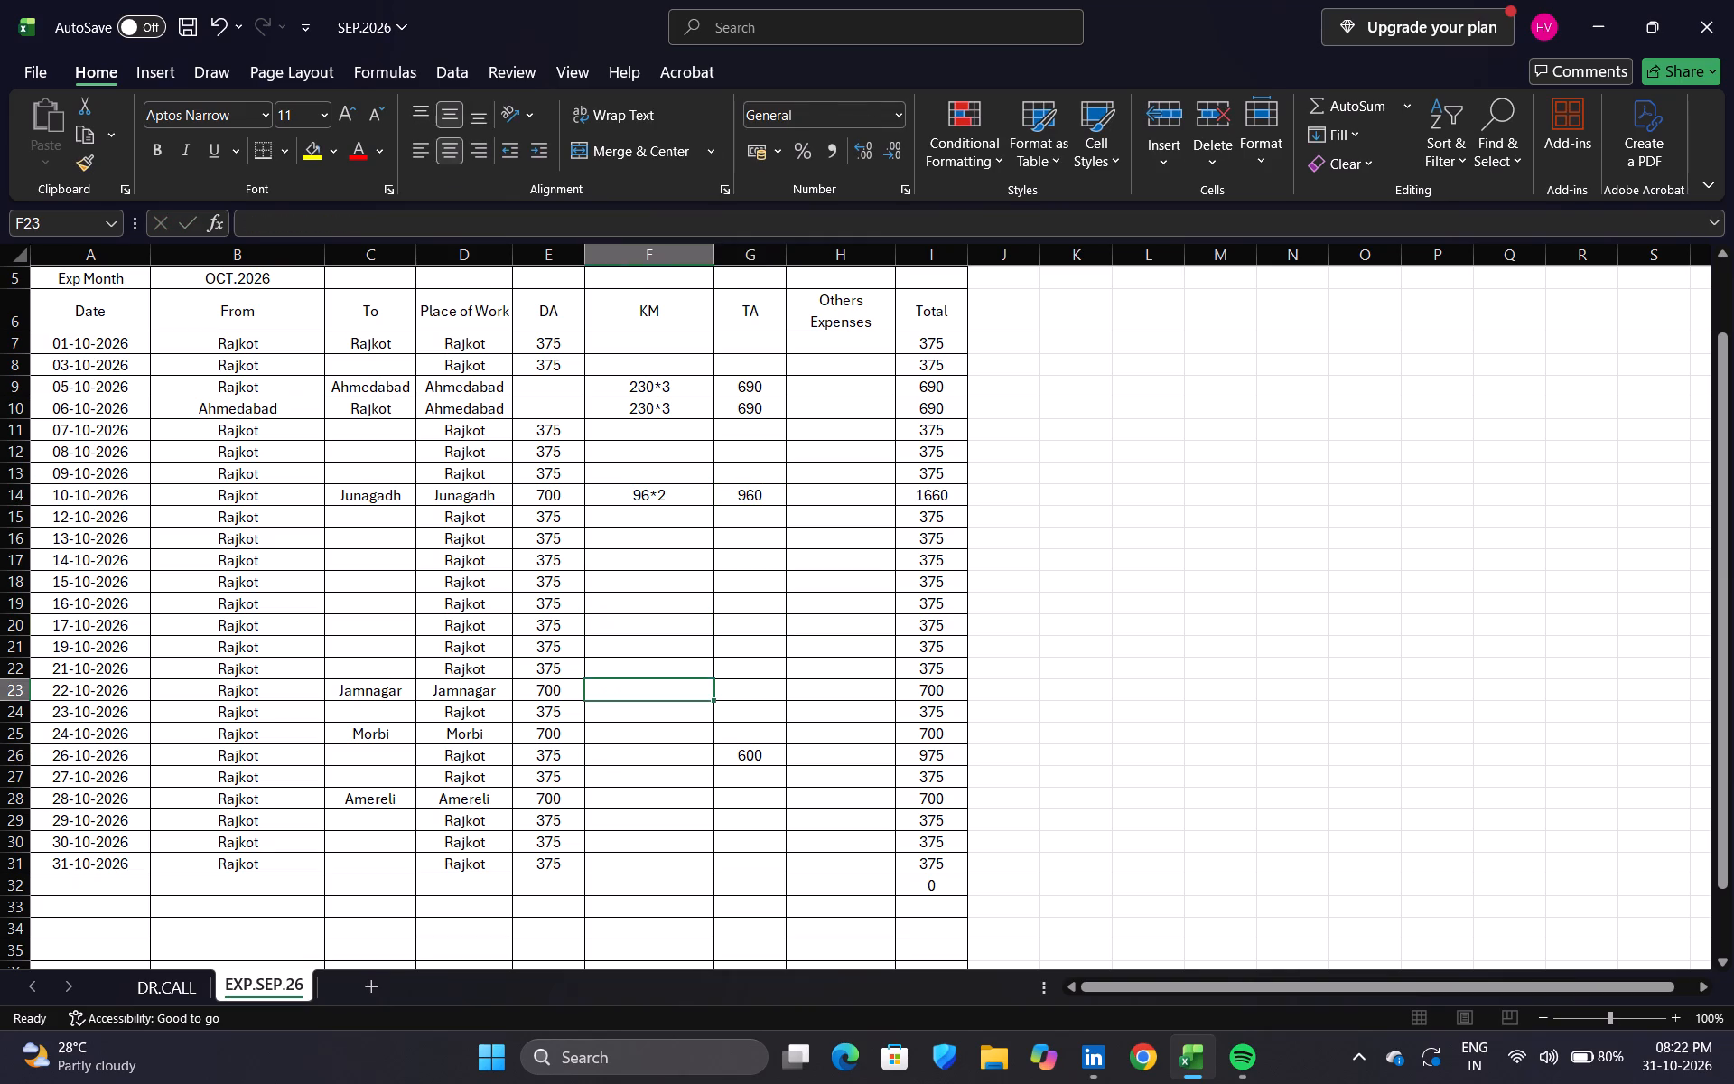
text(90)
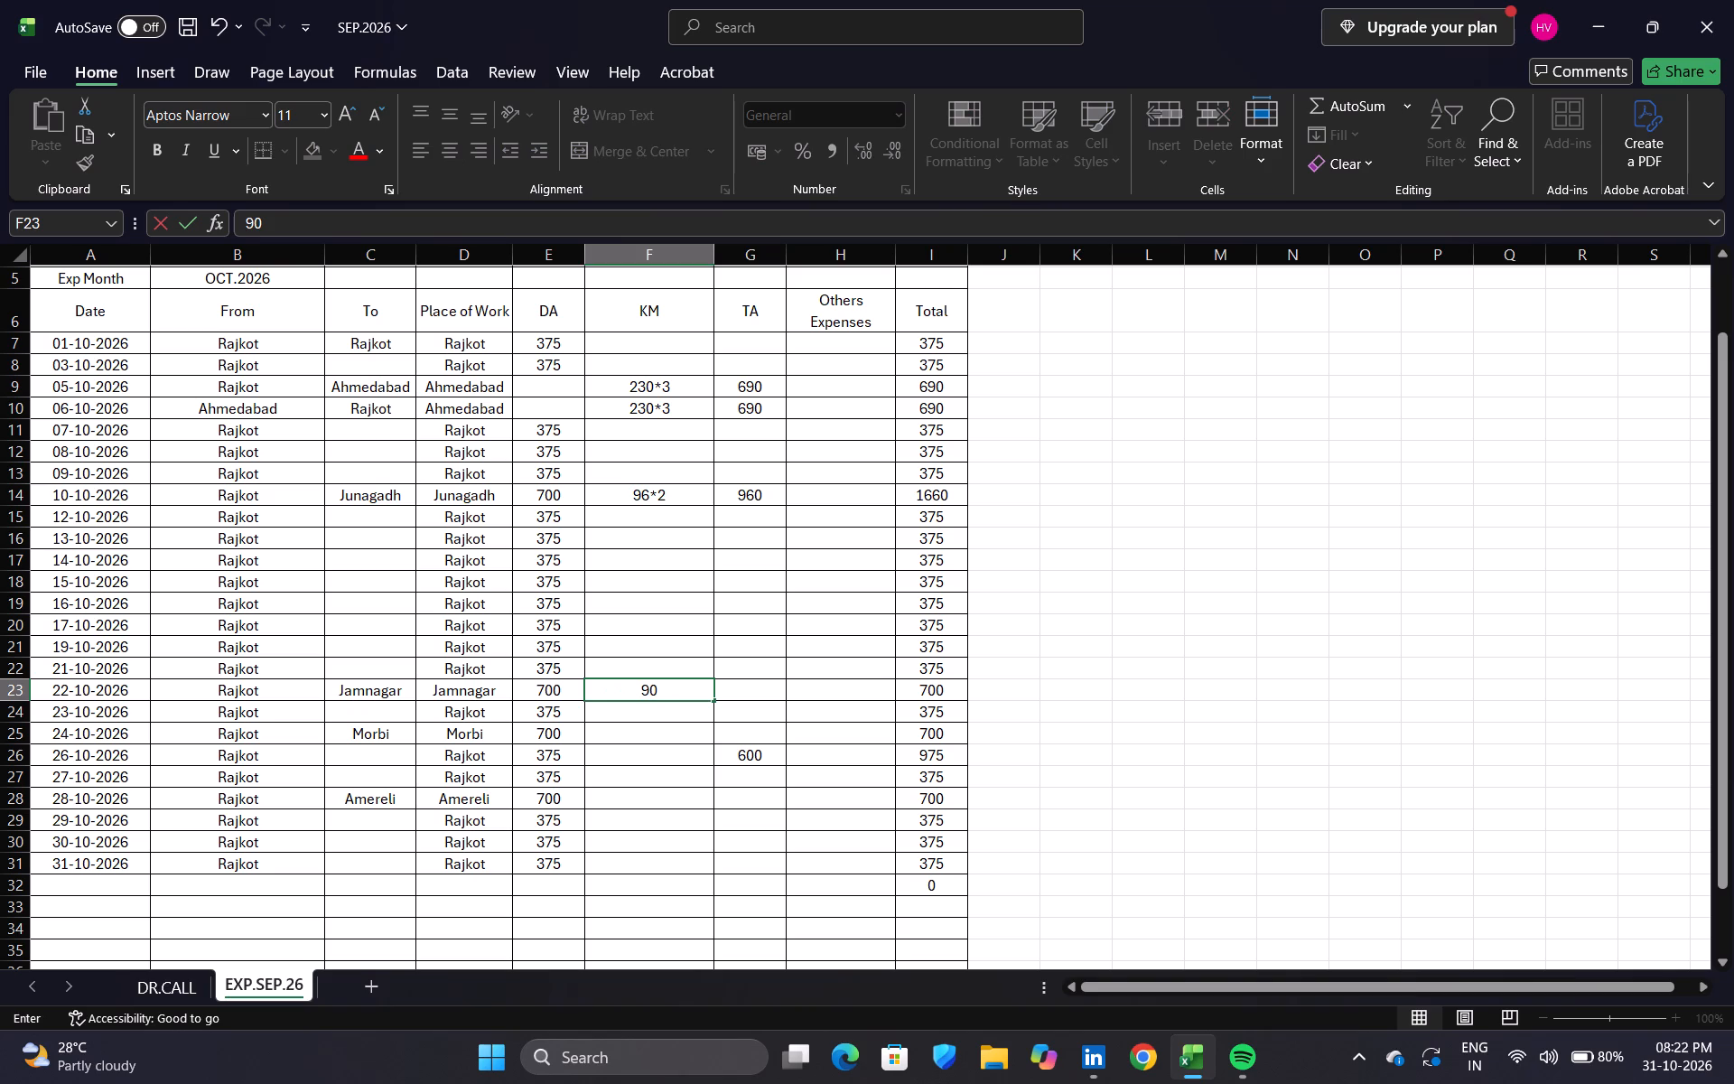
text(*2)
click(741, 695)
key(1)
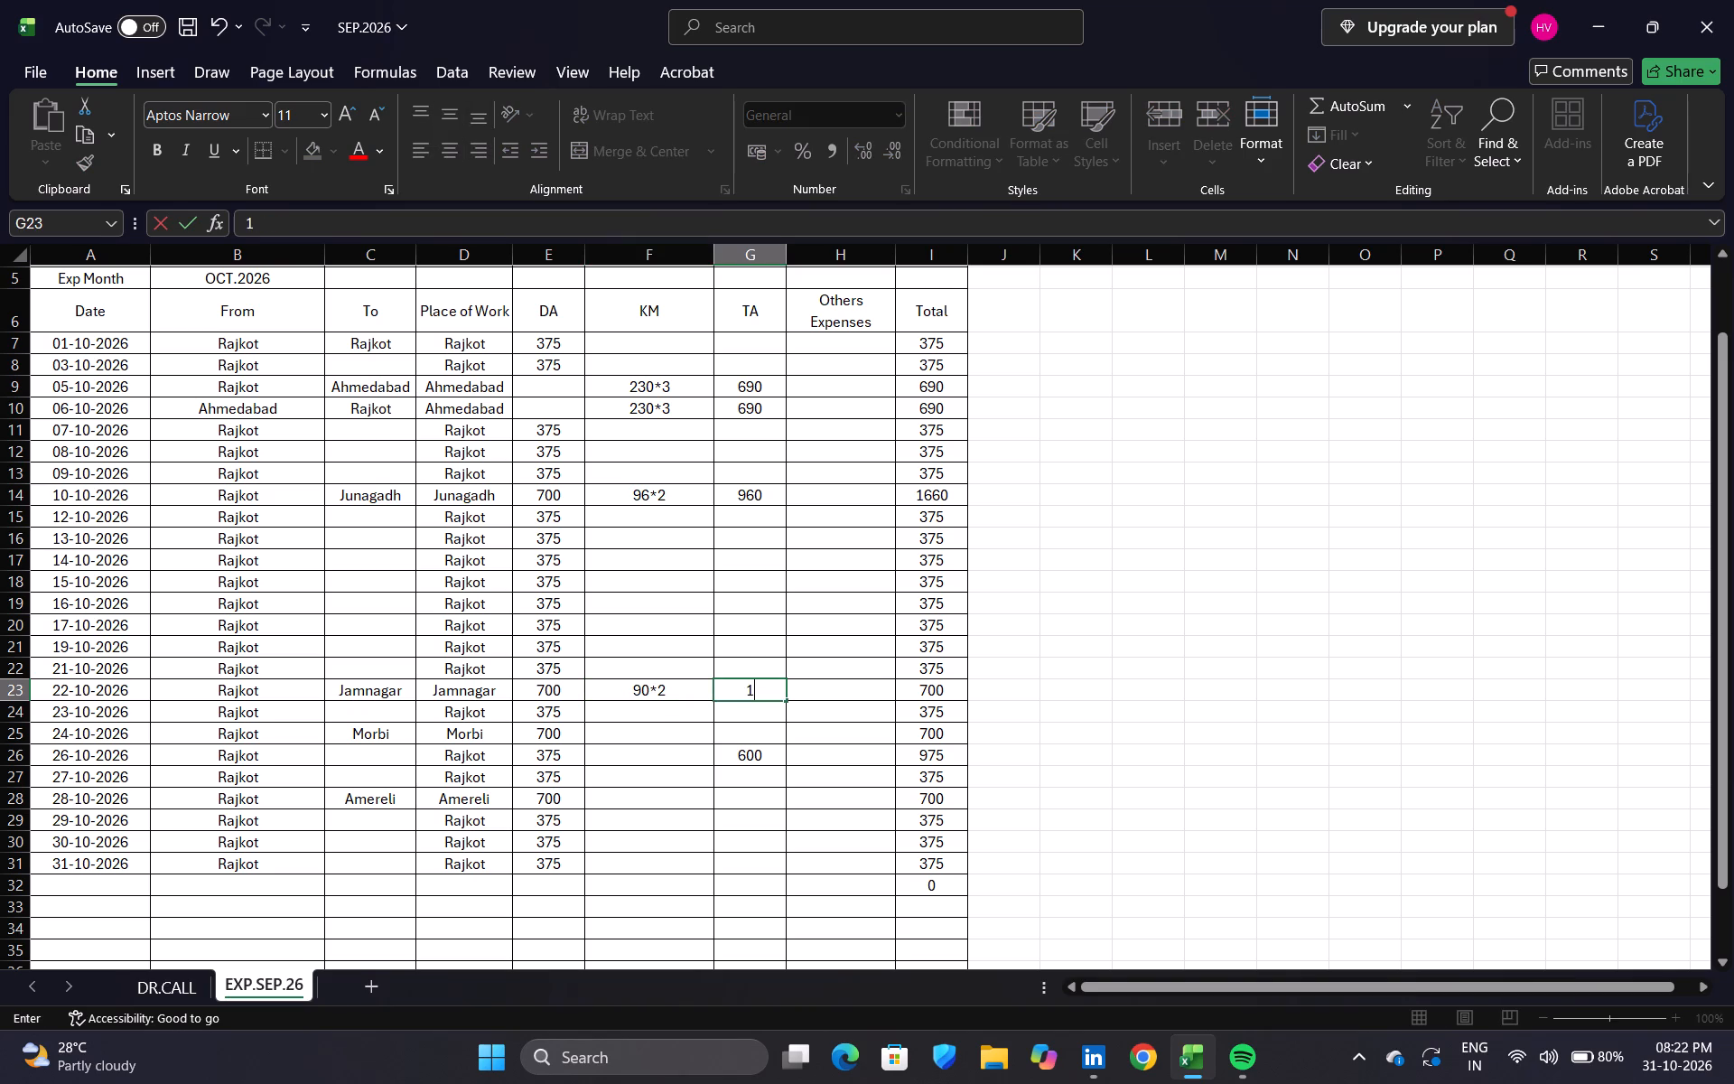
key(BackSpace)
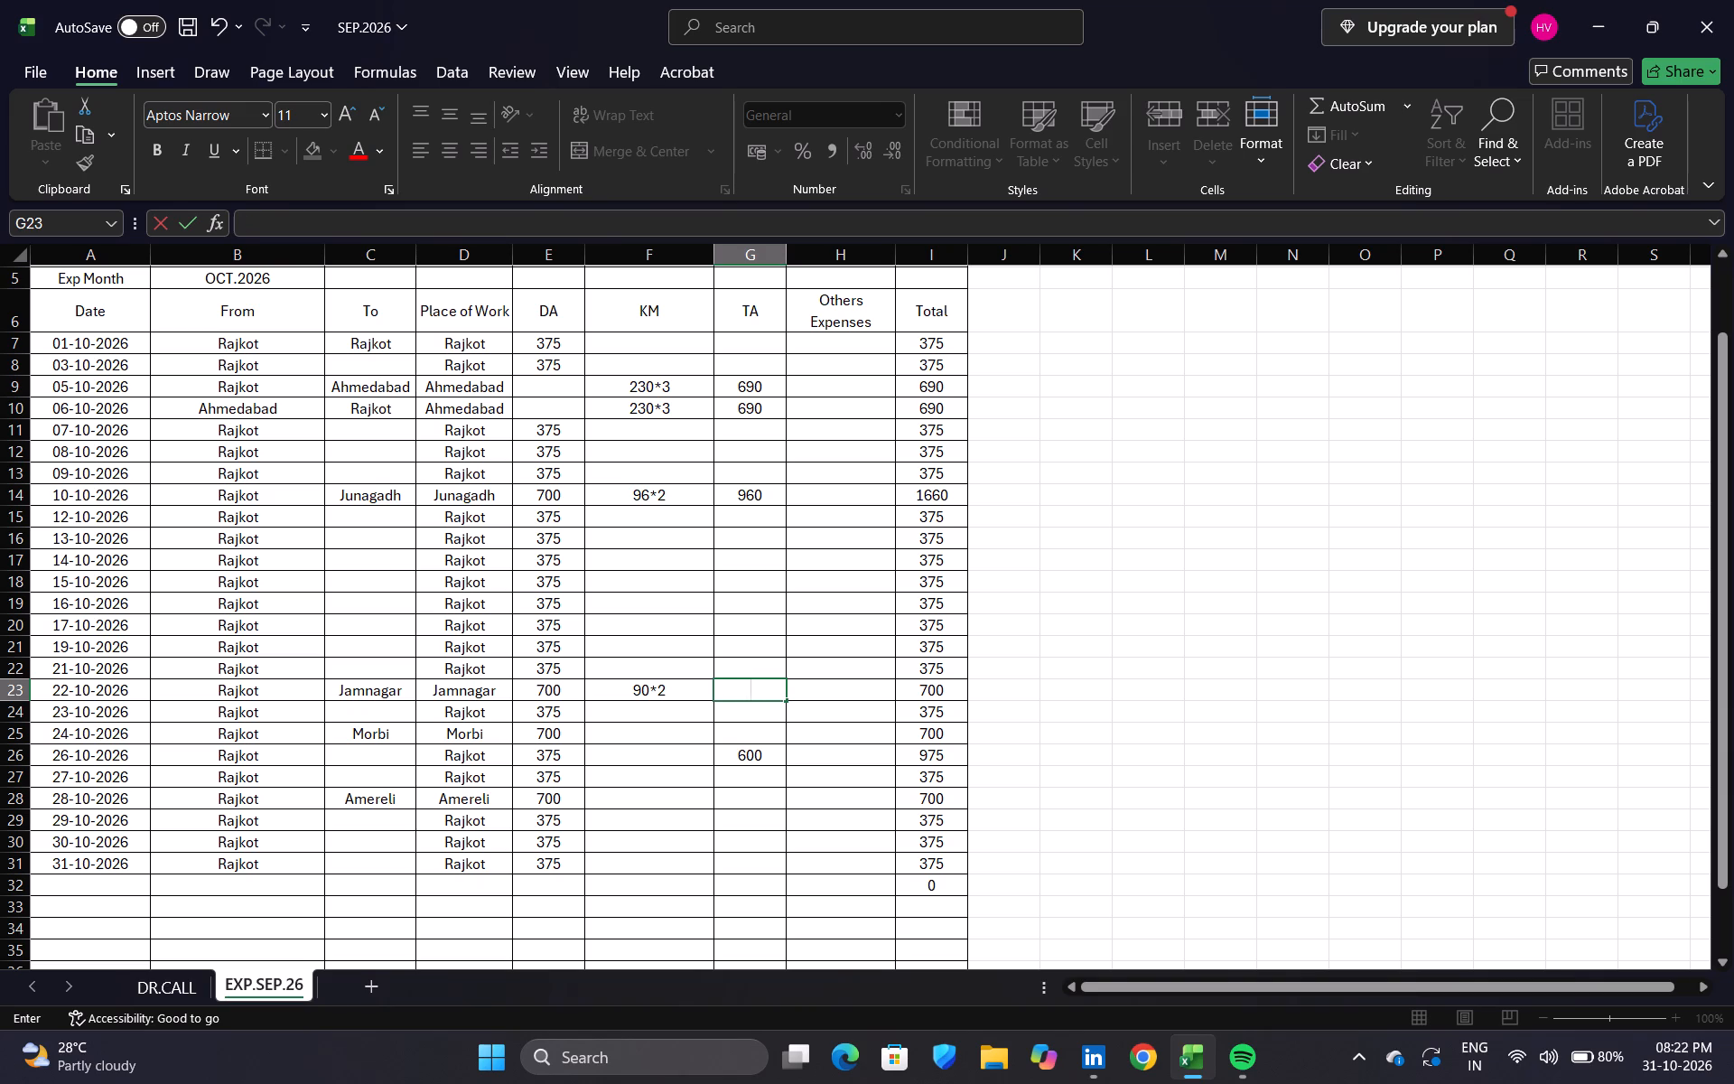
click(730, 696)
Clear the 26-10-2026 TA in cell G26 and enter 900 as the TA in cell G23 of the Jamnagar row.
click(774, 764)
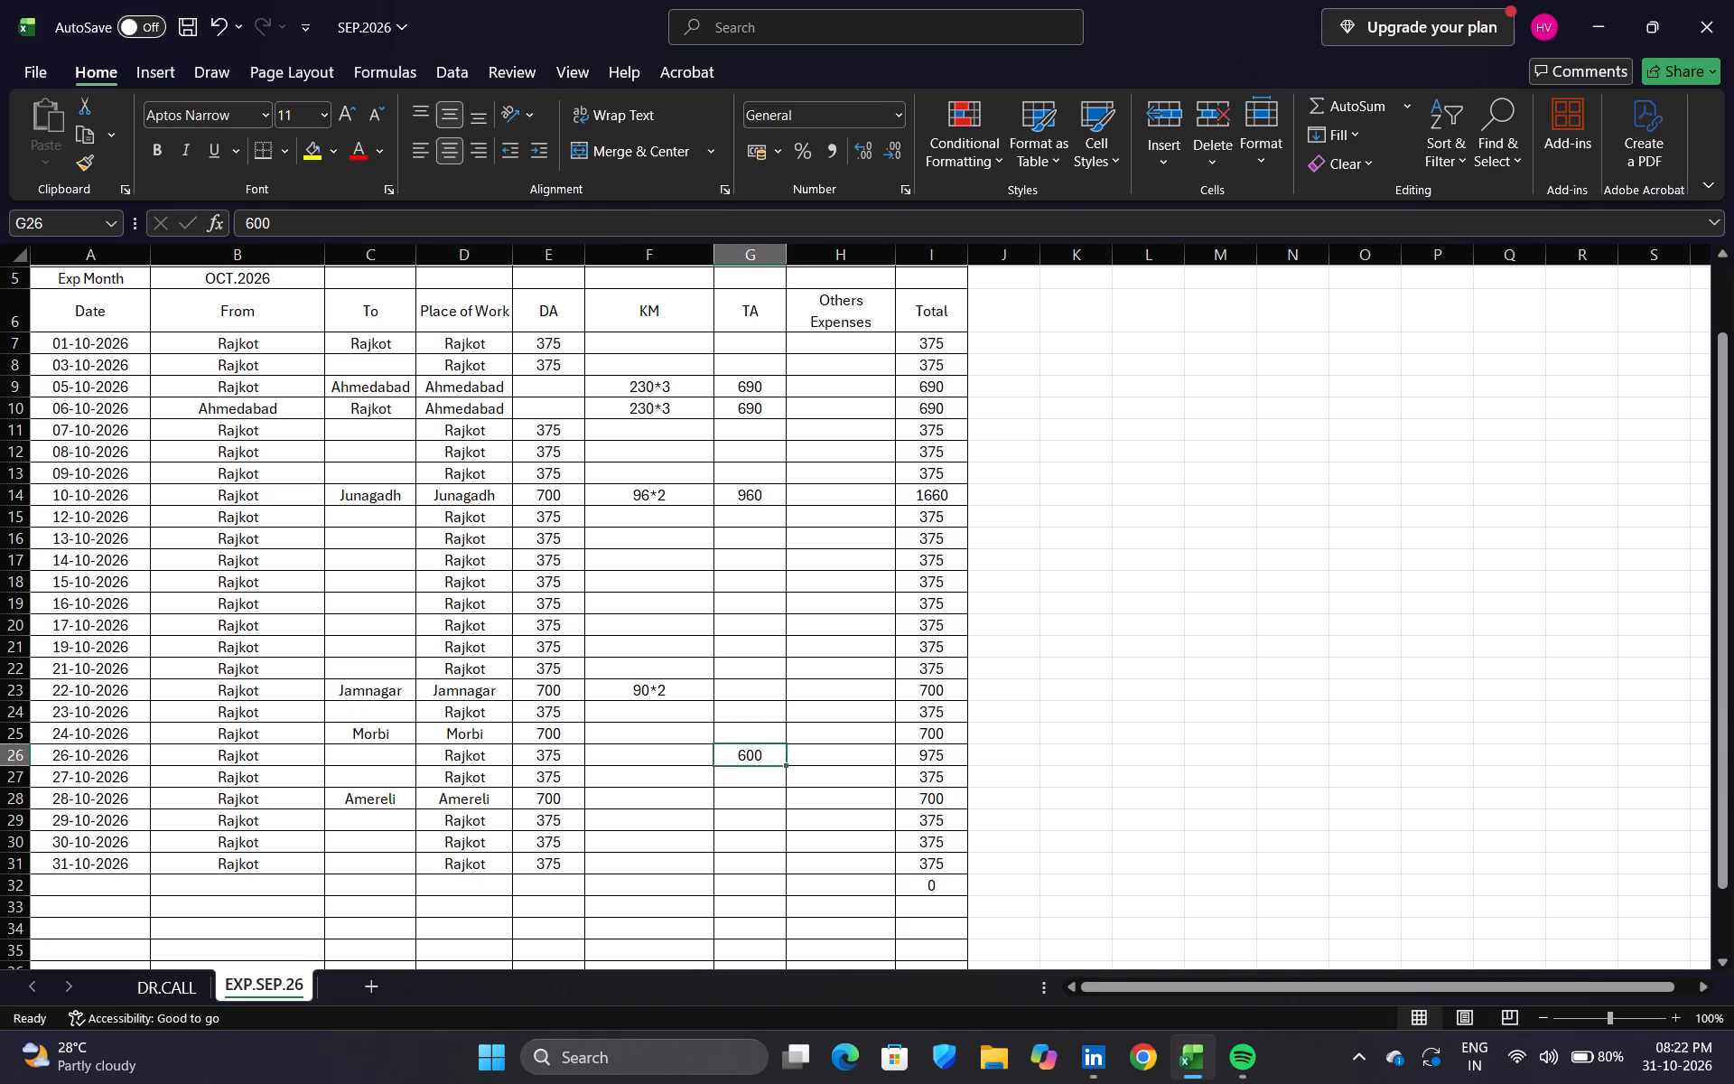
key(BackSpace)
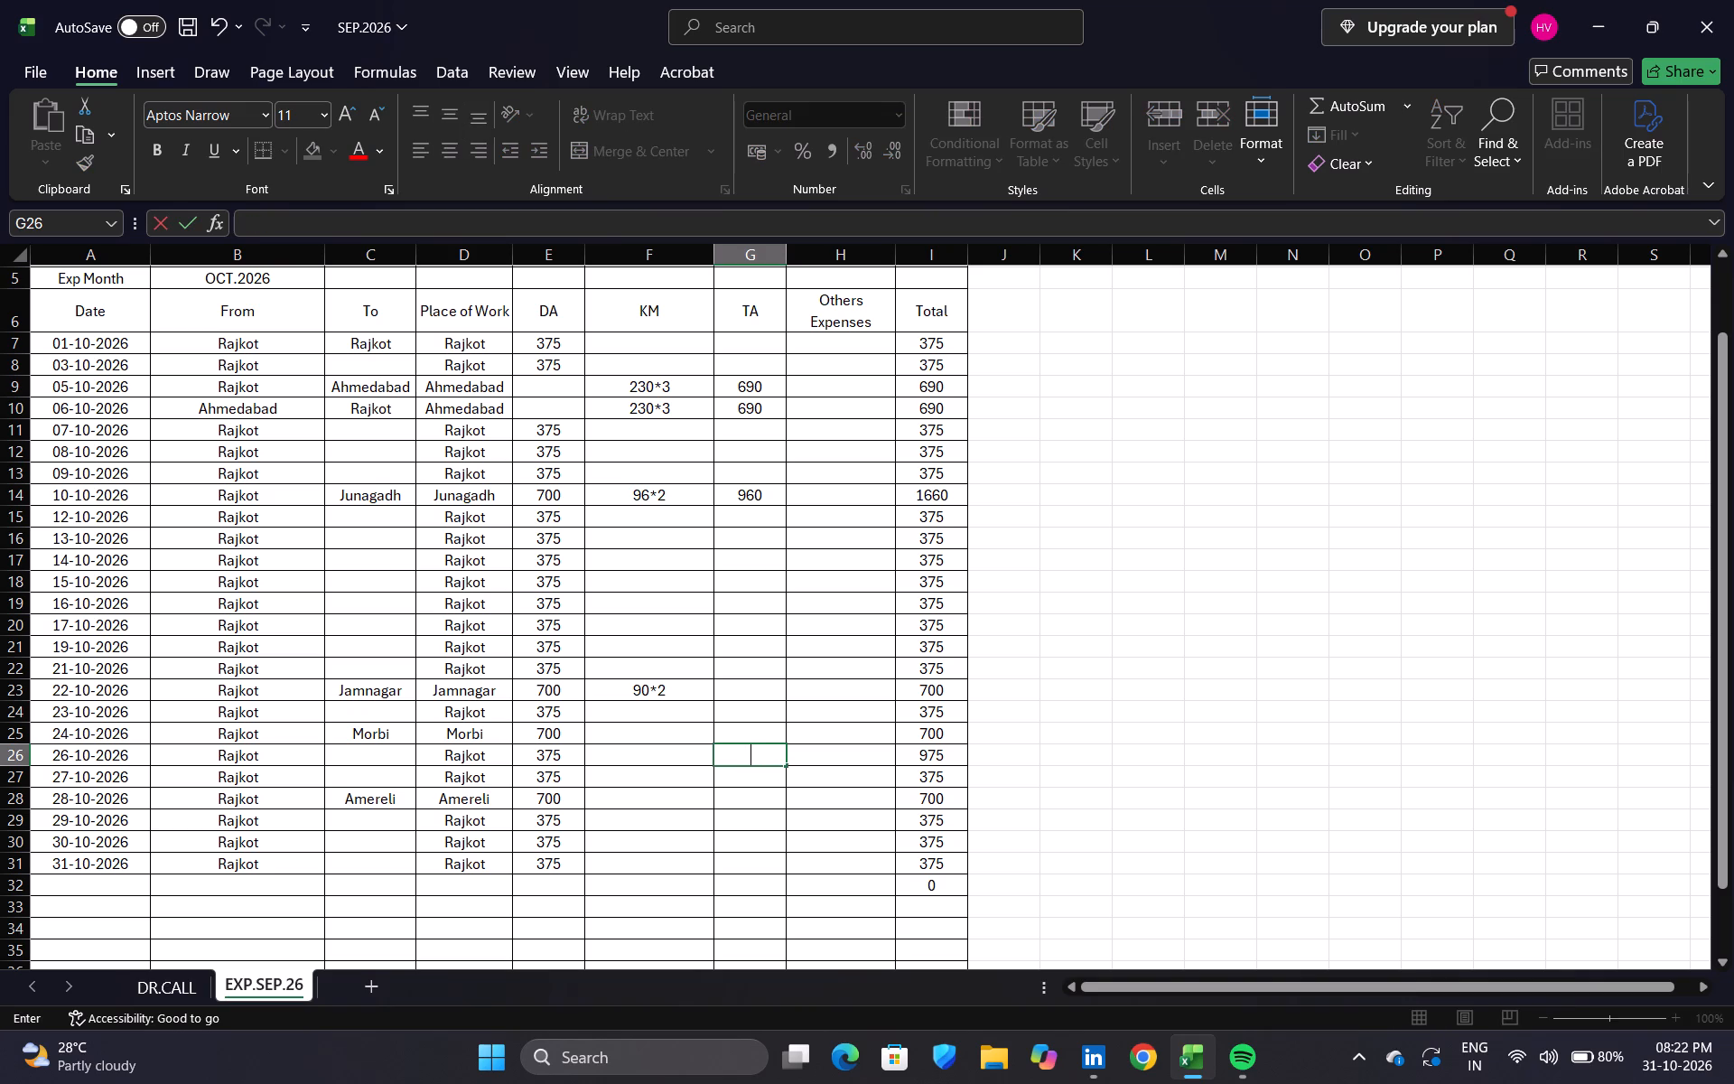
click(763, 693)
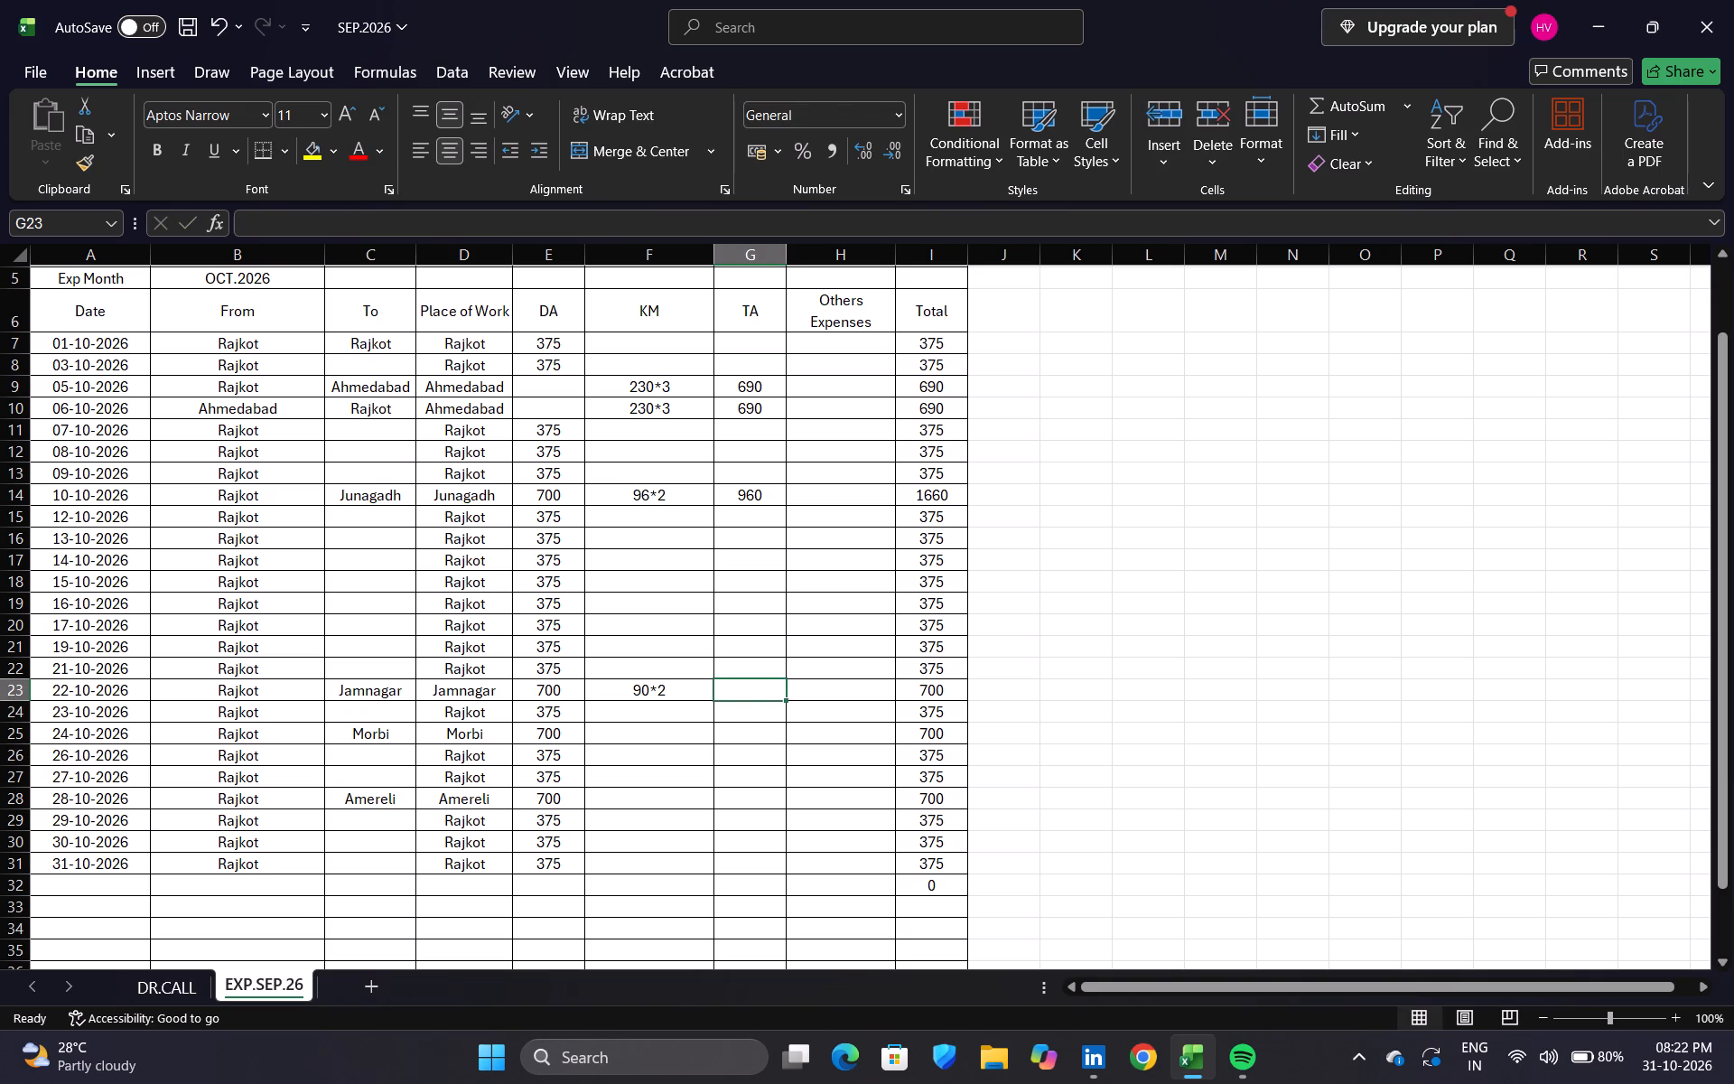
text(900)
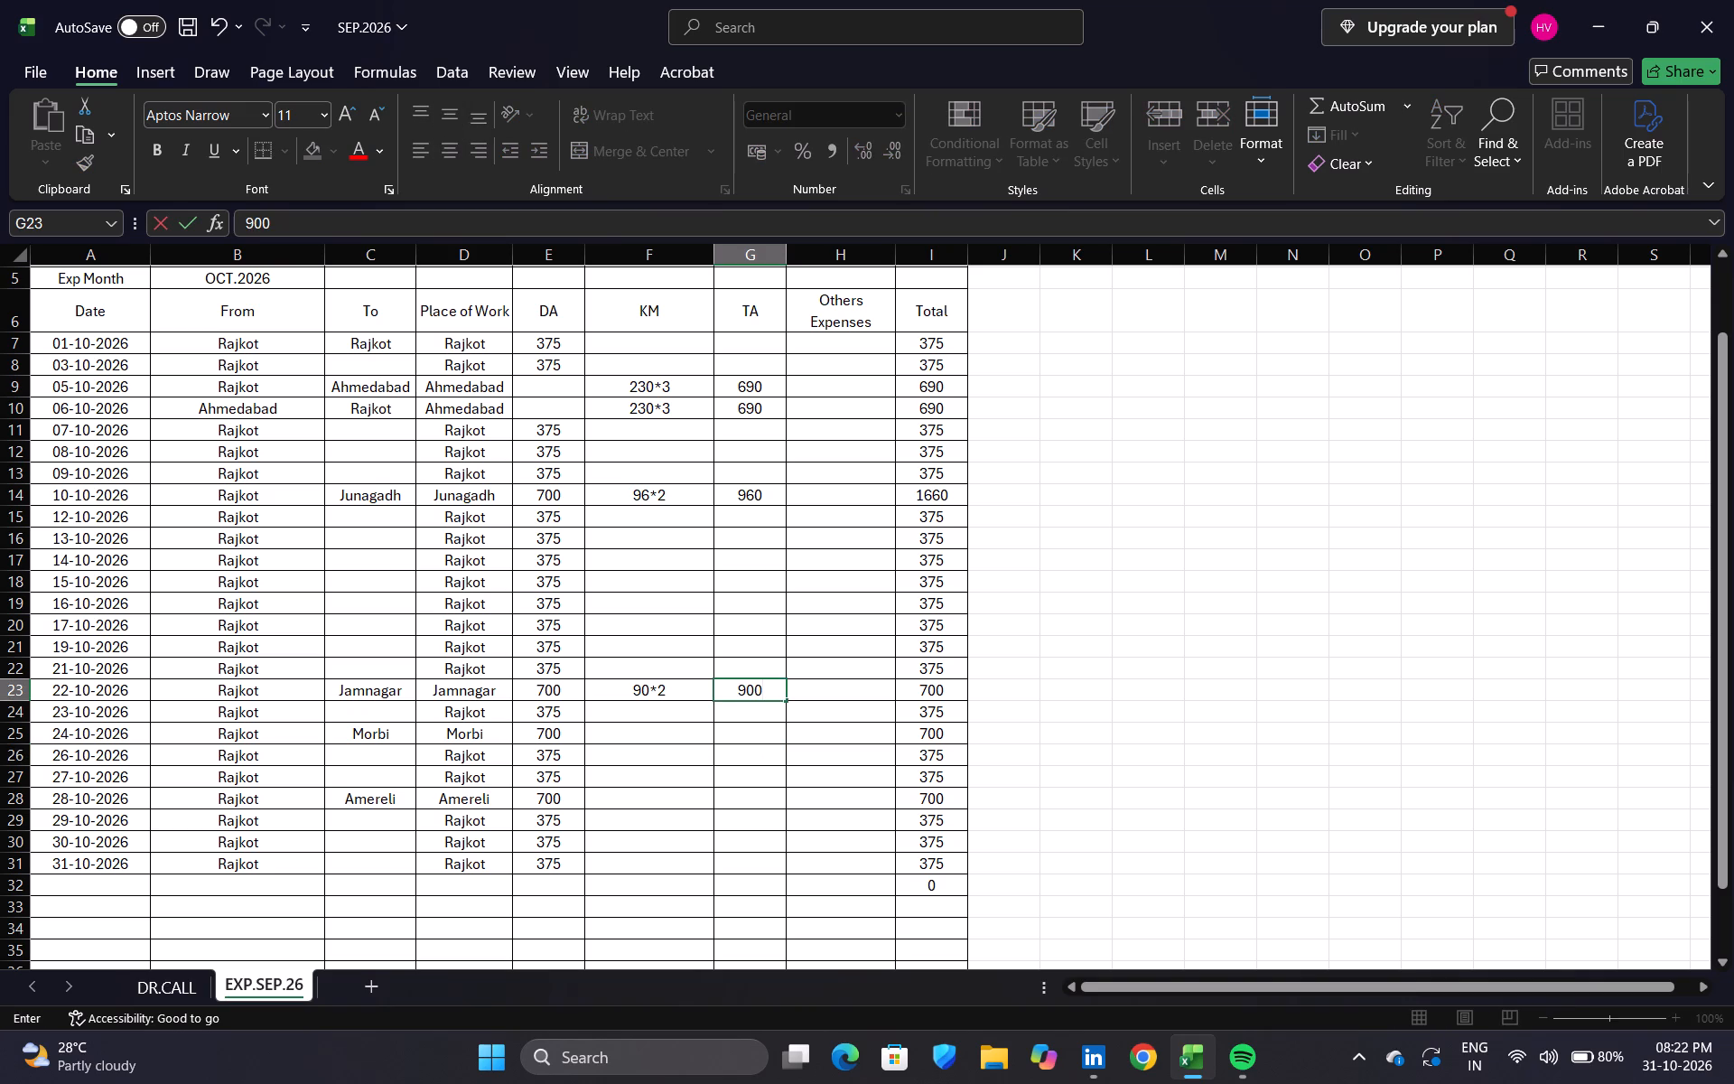
Enter 60*2=120 as the KM in cell F25 of the 24-10-2026 Morbi row.
click(624, 740)
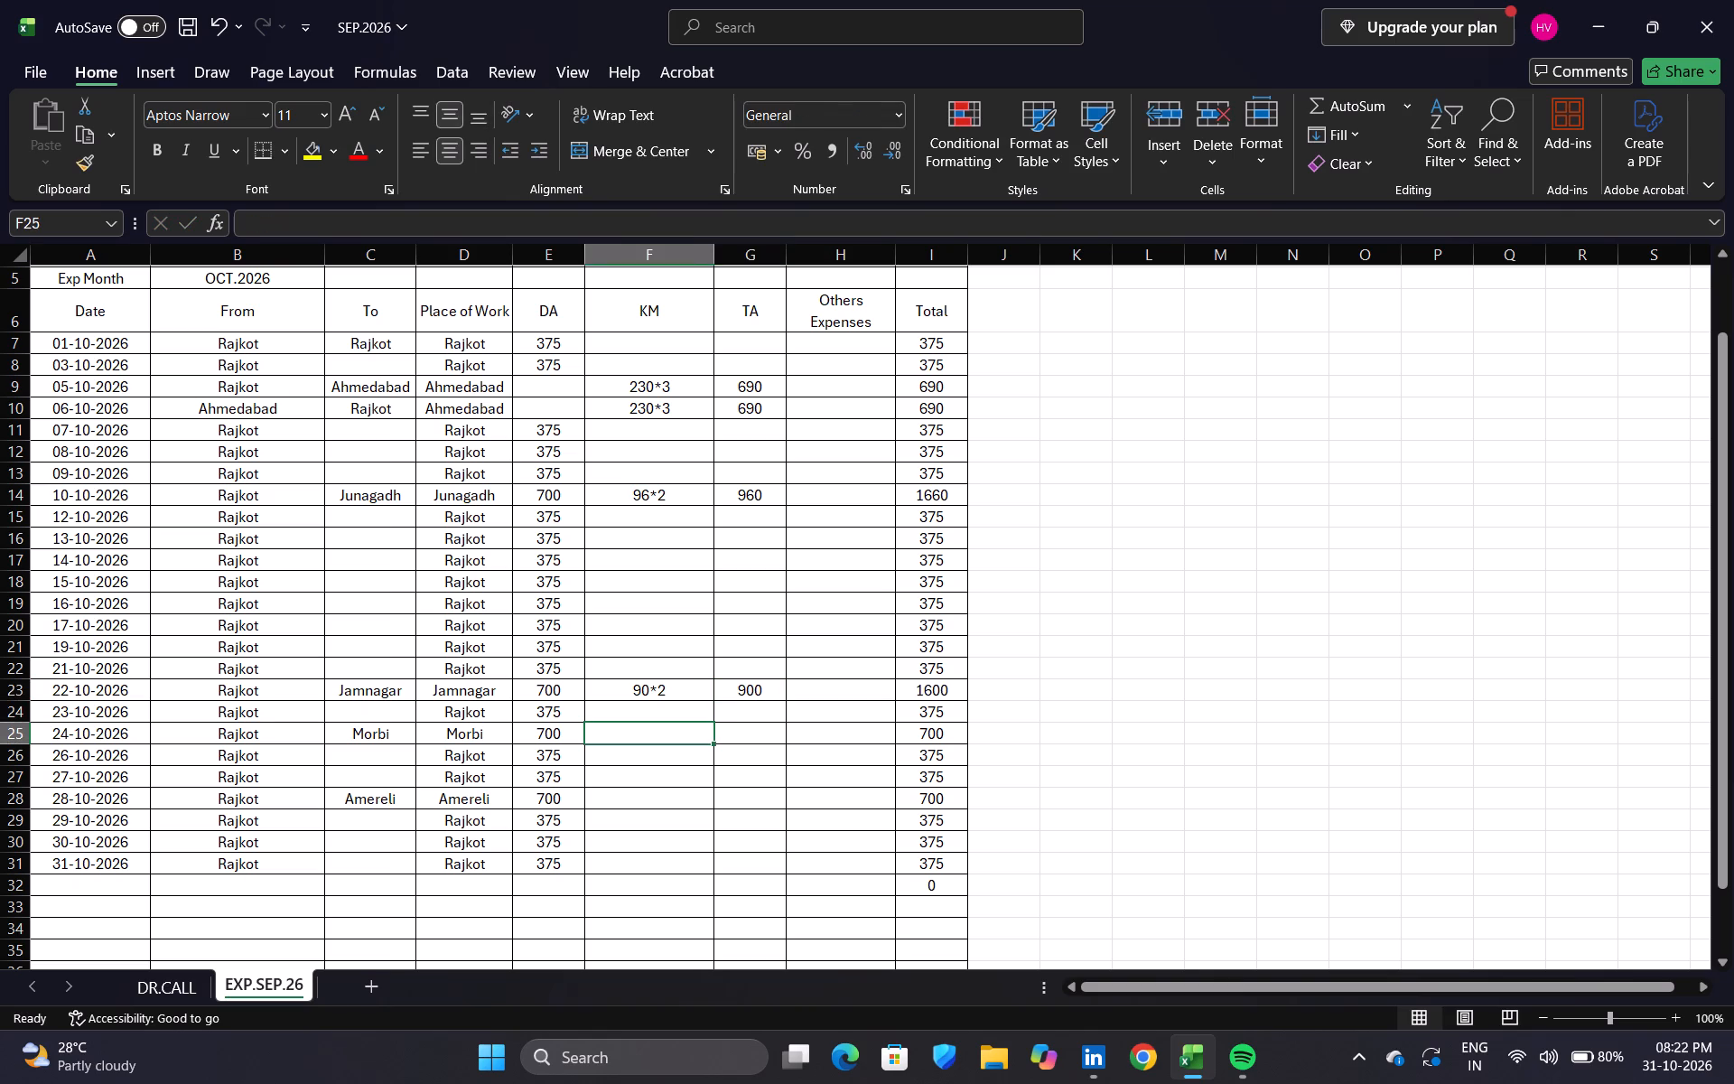
text(60)
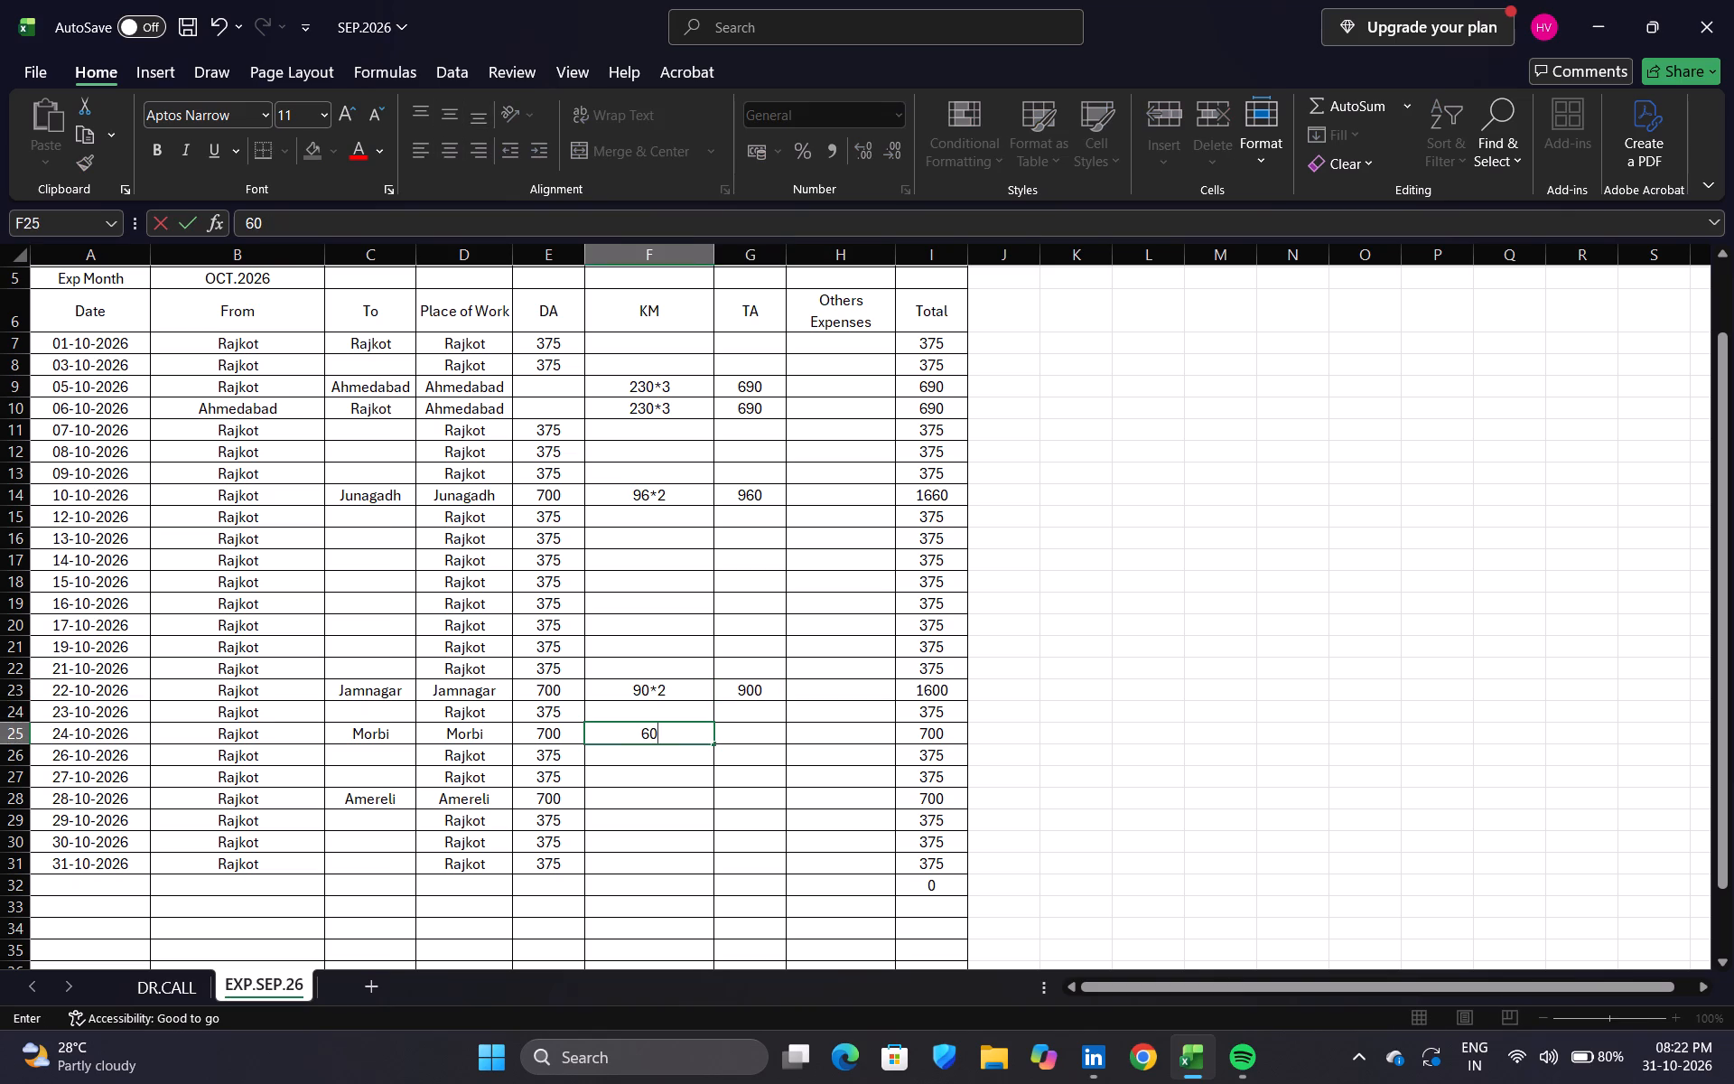
key(shift+asterisk)
key(2)
text(=120)
Extend the KM entry in cell F23 of the Jamnagar row to read 90*2=180.
click(671, 693)
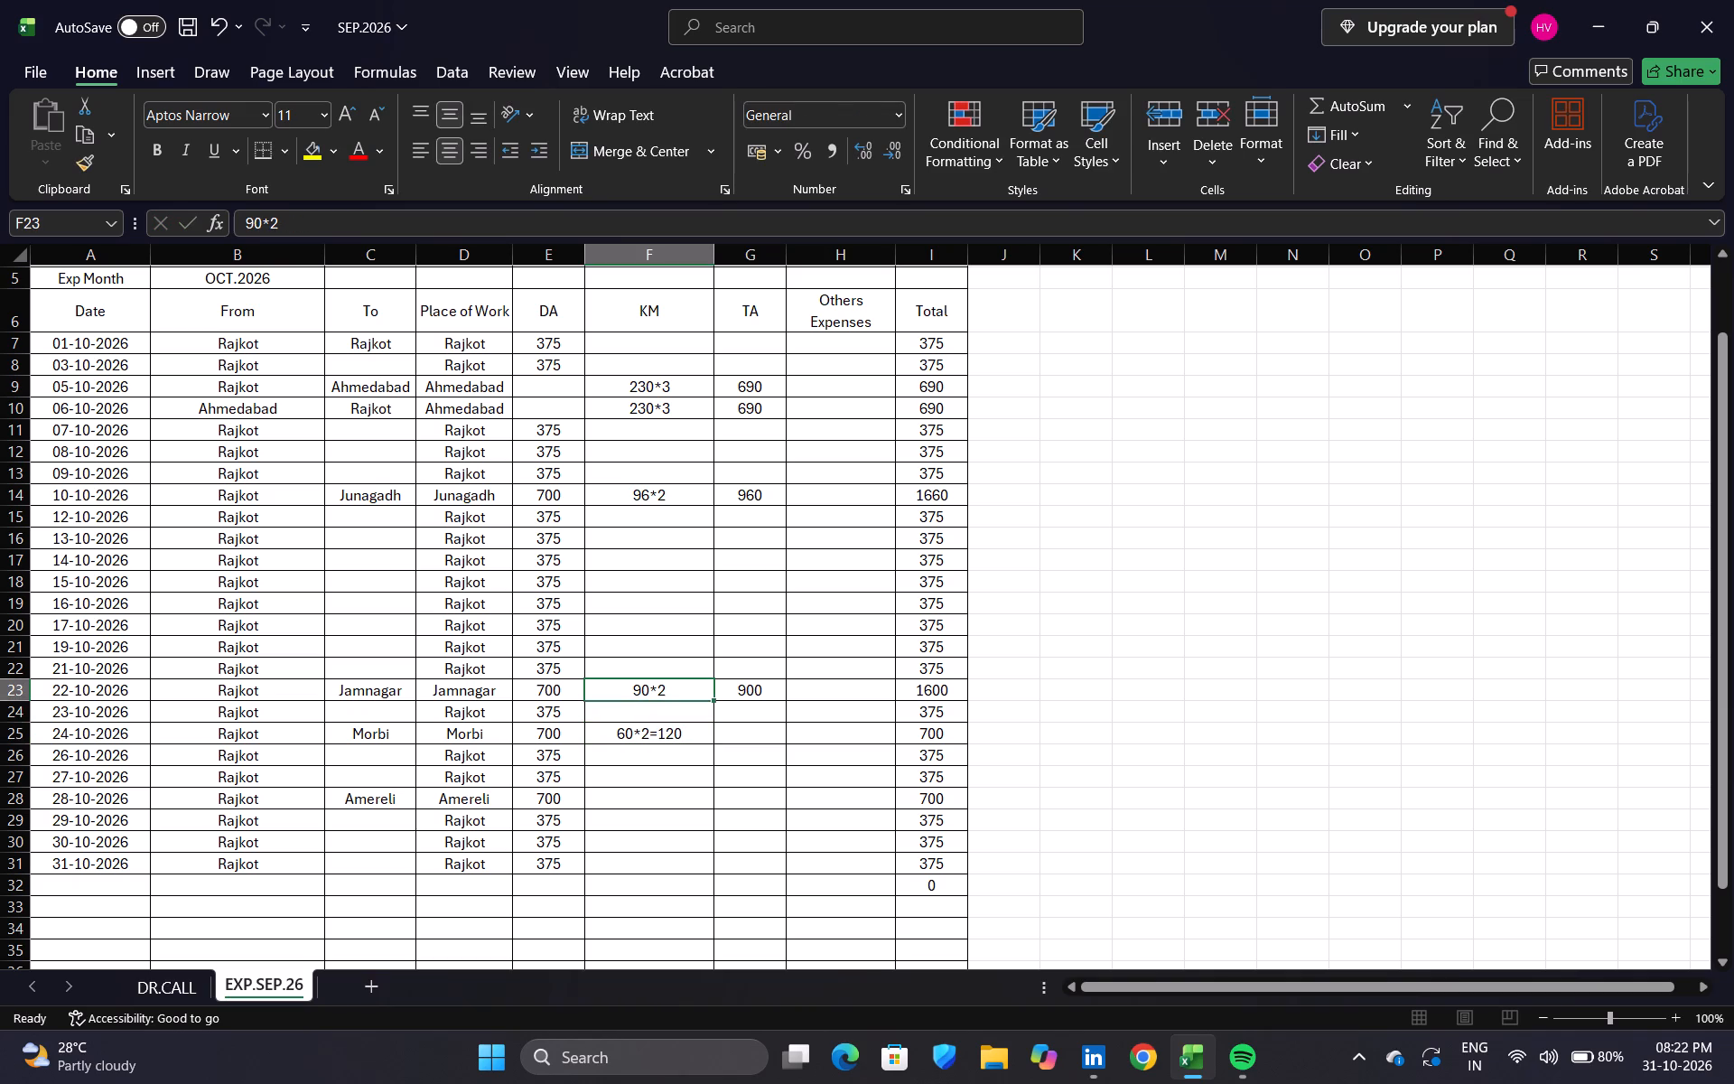
triple_click(676, 693)
key(equal)
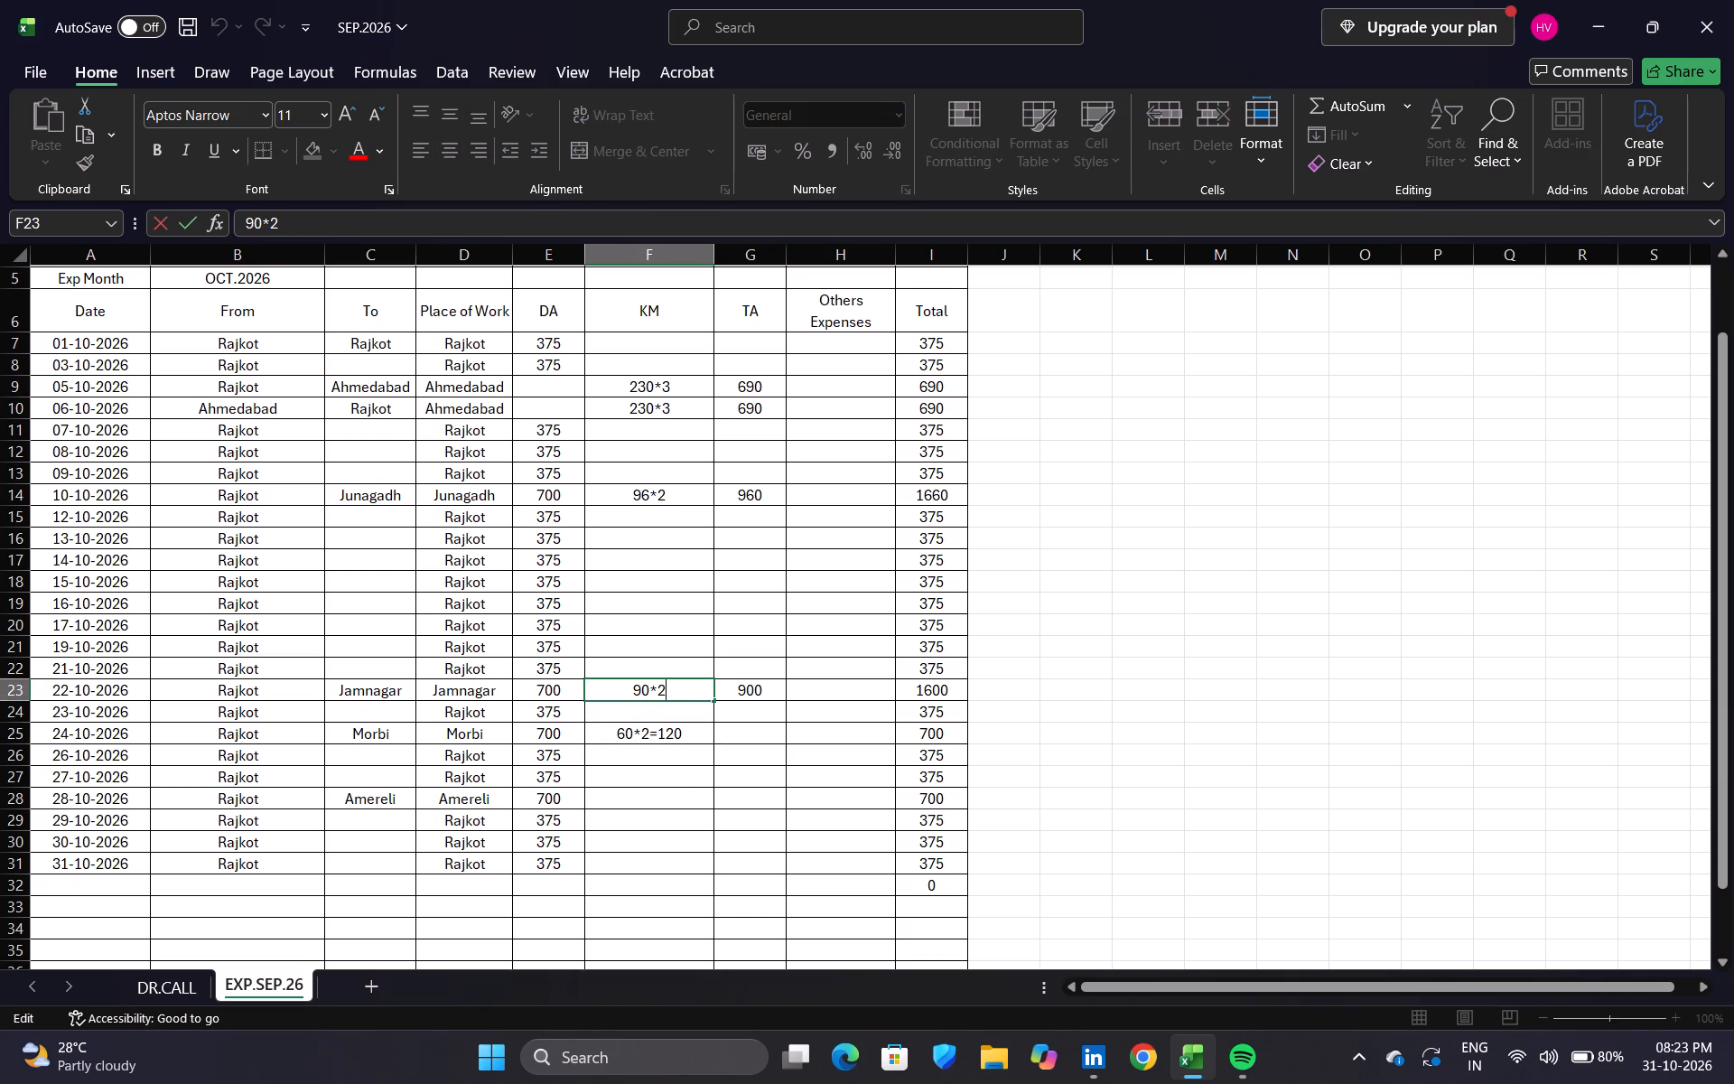
text(180)
click(664, 496)
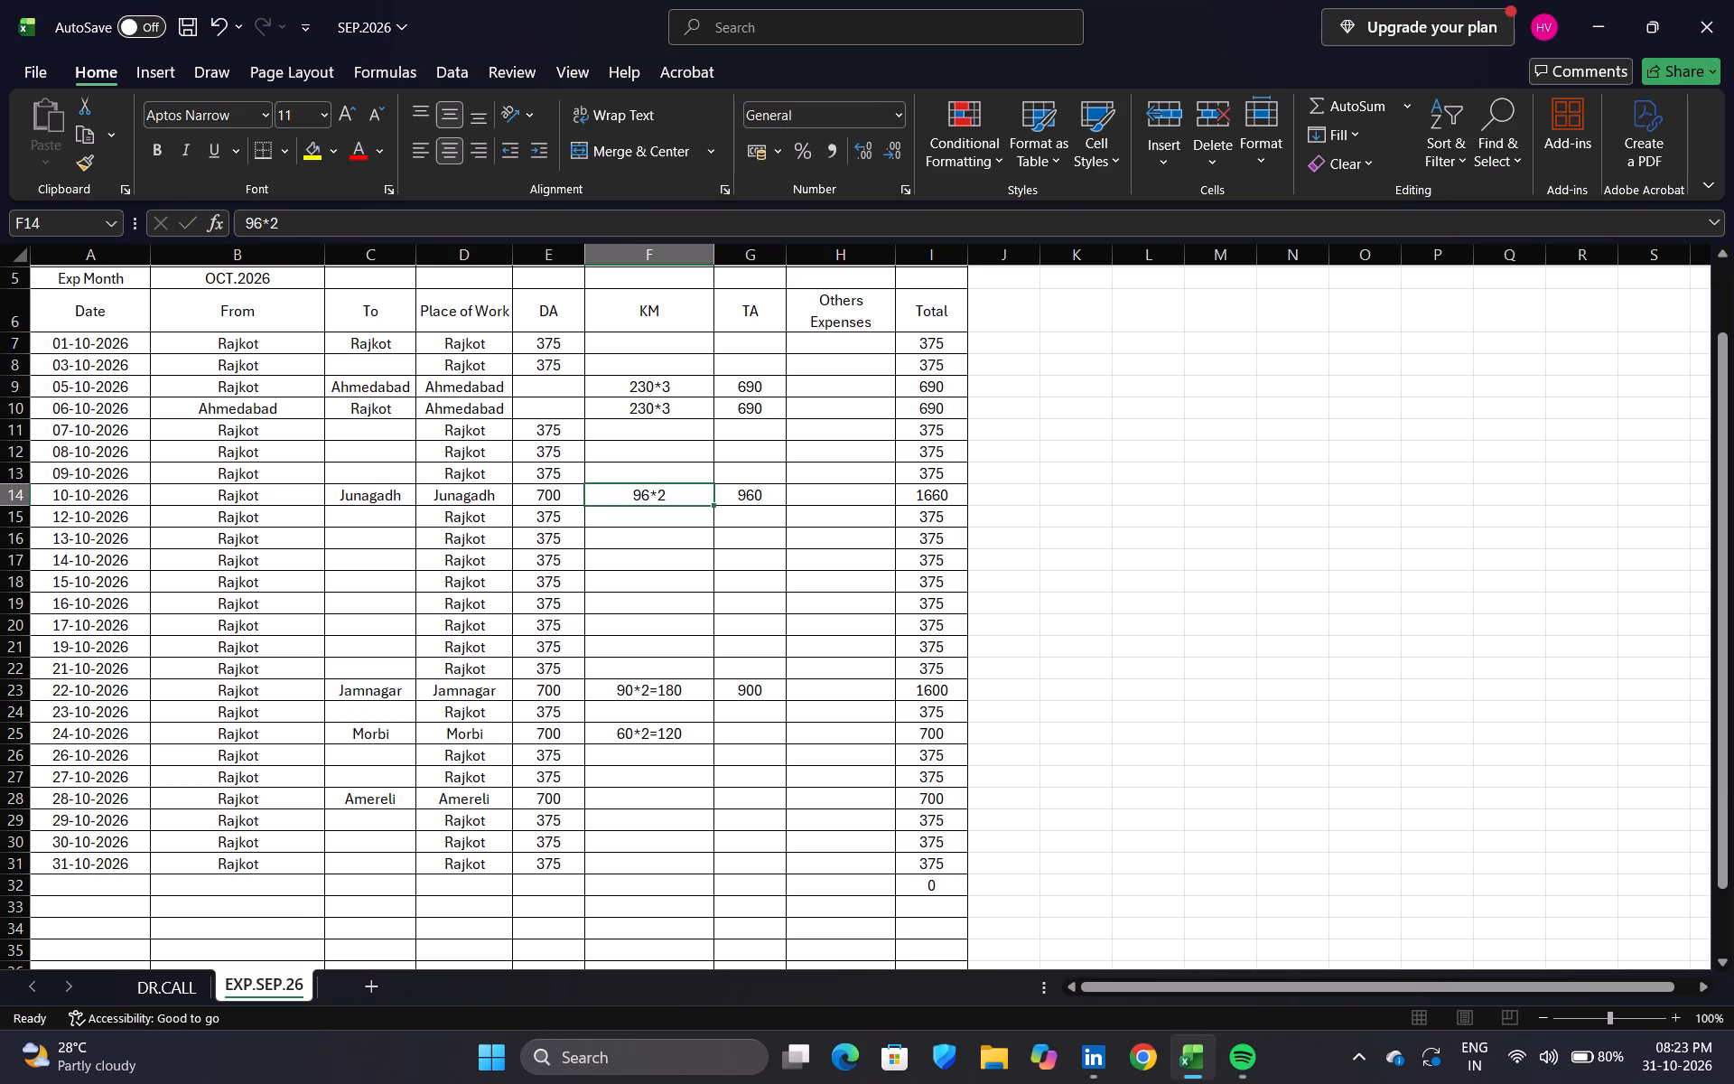
click(672, 497)
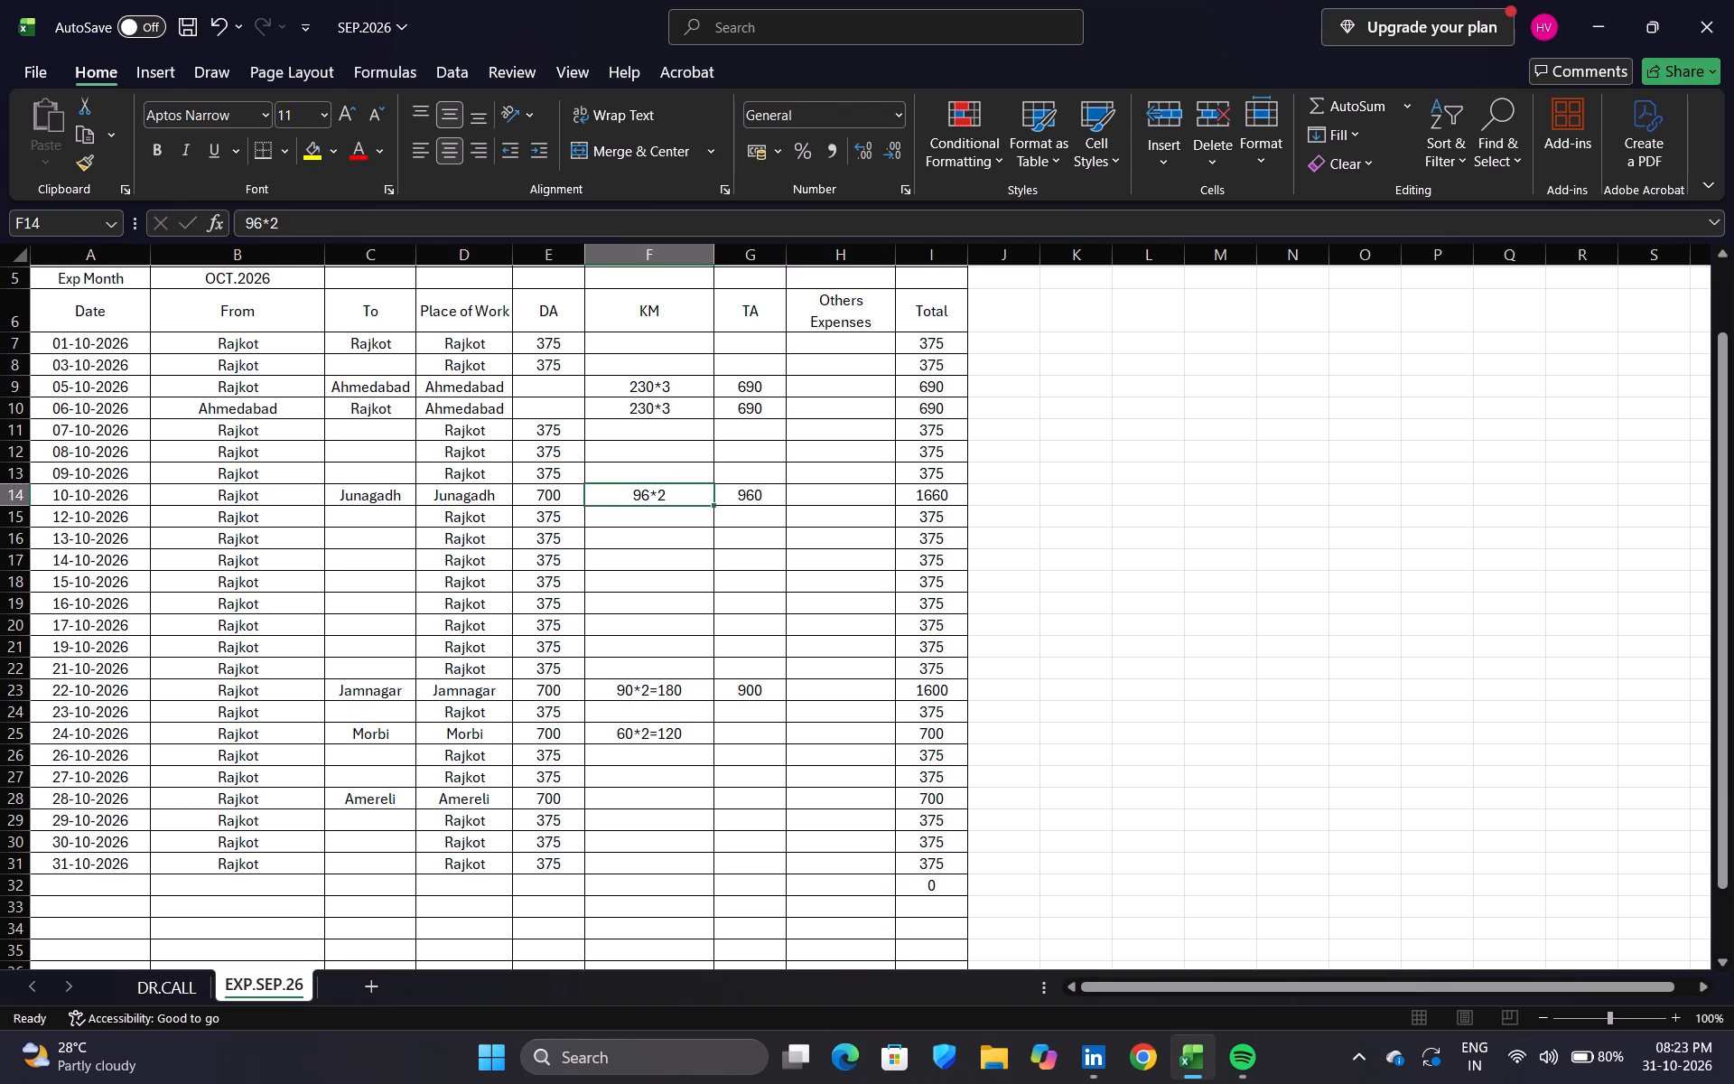
Enter 600 as the TA in cell G25 of the 24-10-2026 Morbi row.
click(725, 738)
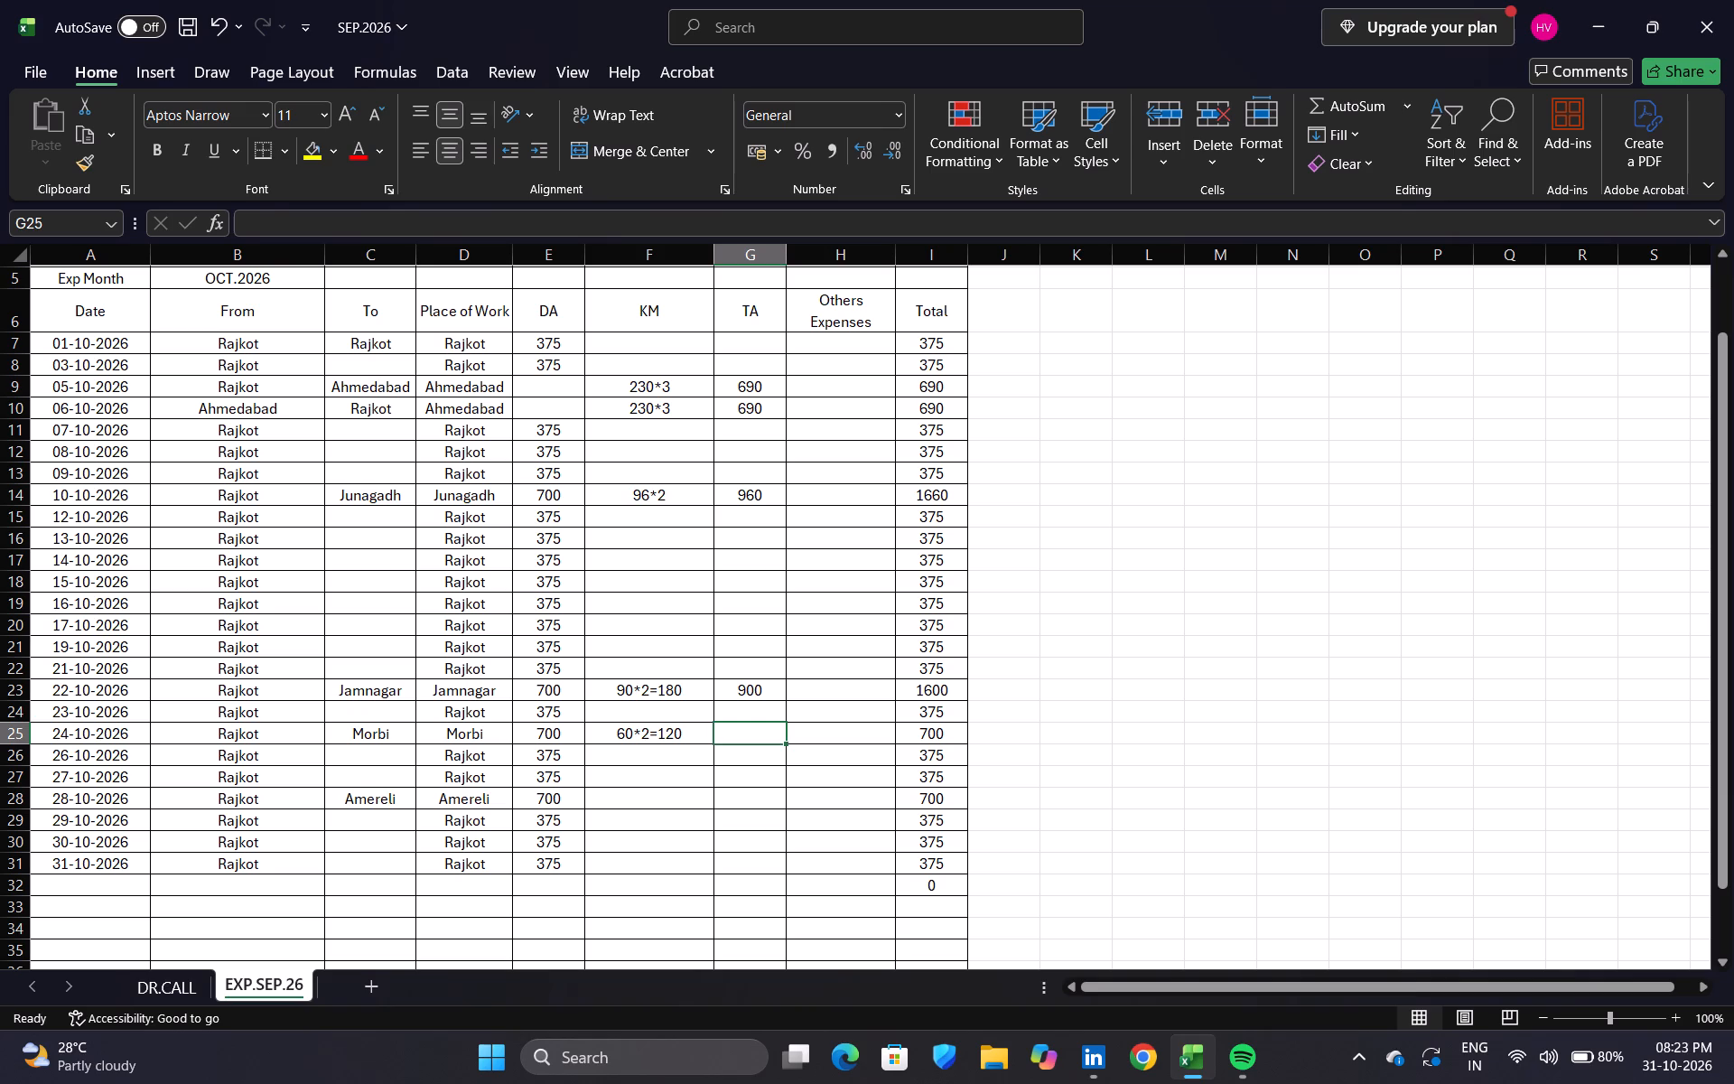
text(600)
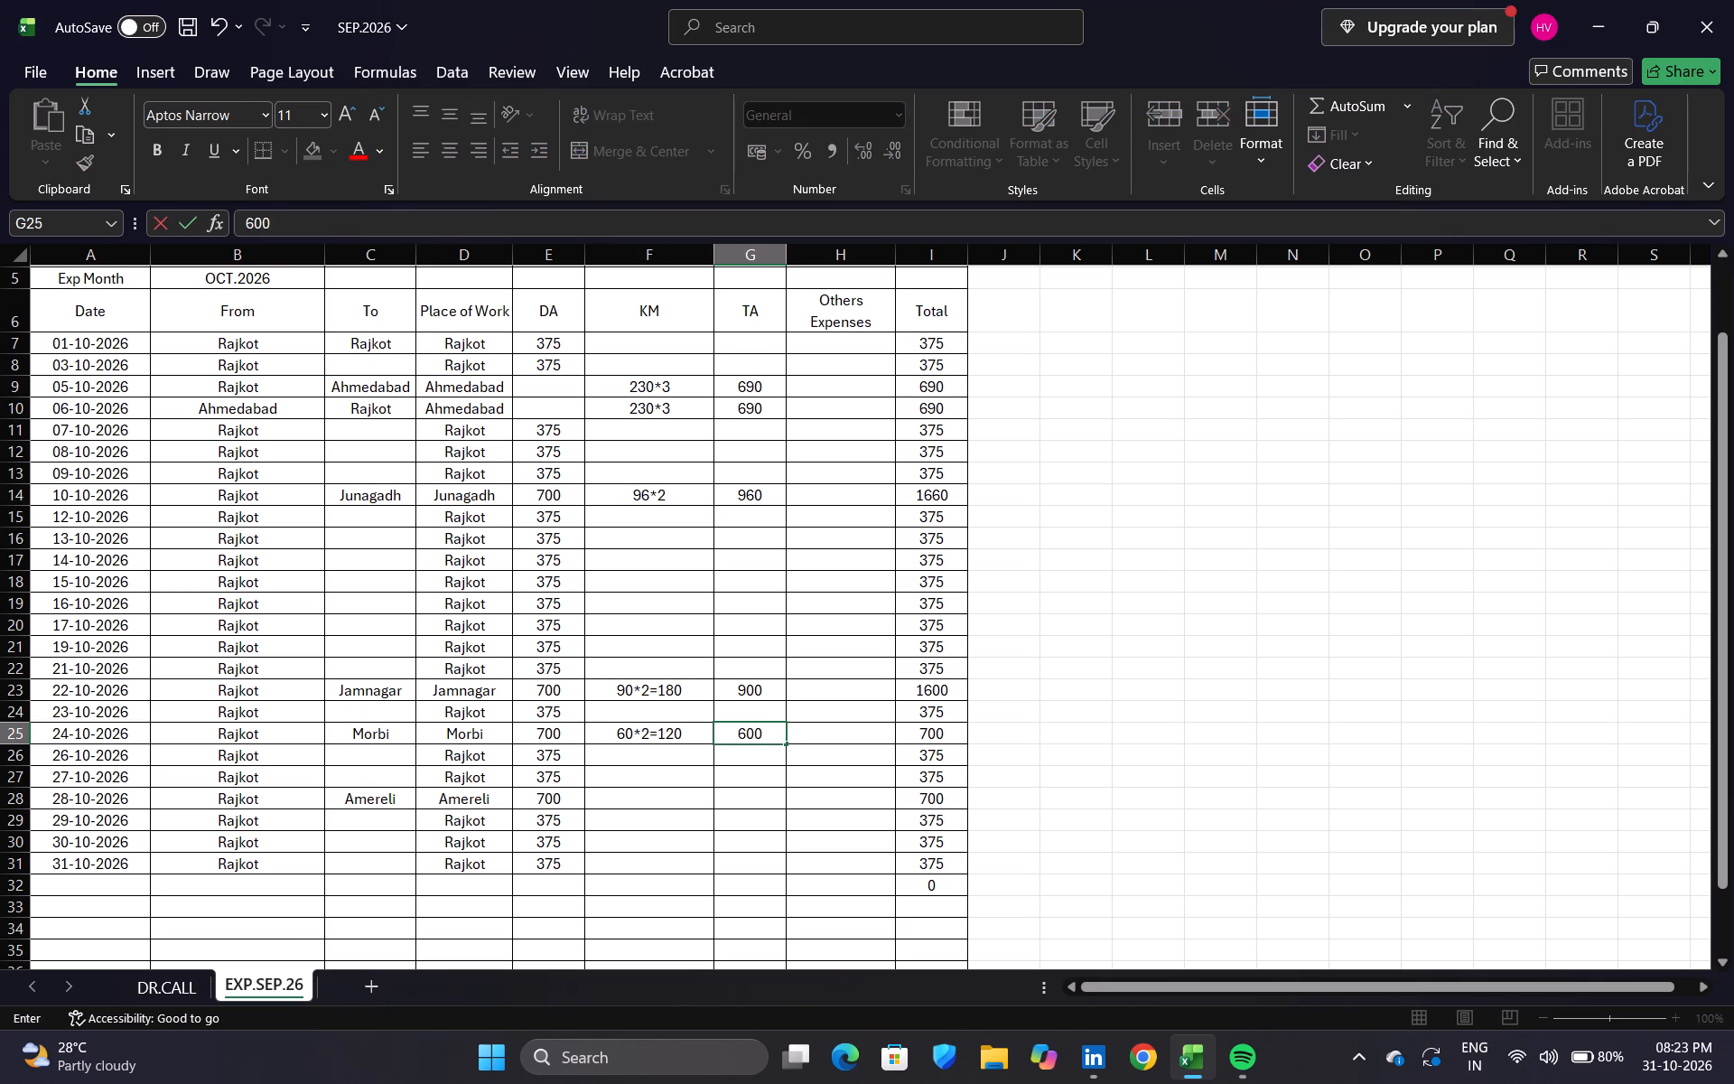
Enter 120*2=240 as the KM in cell F28 of the 28-10-2026 Amereli row.
click(625, 802)
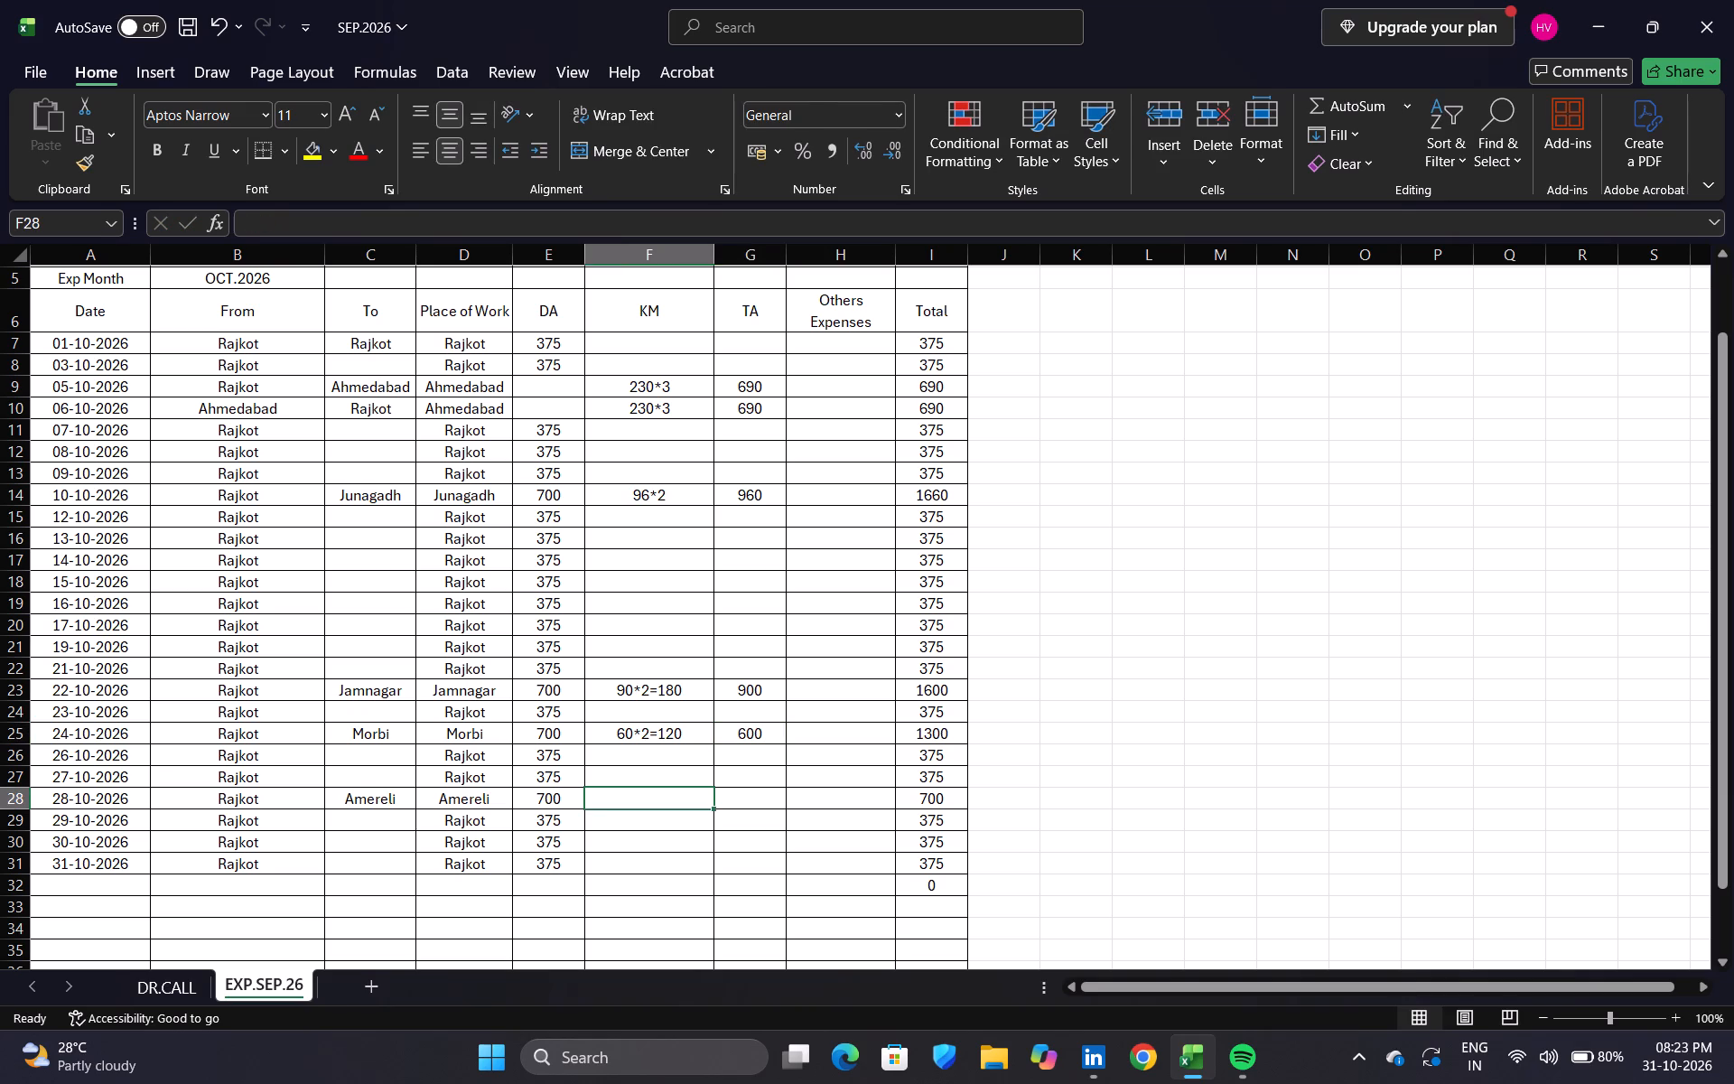
key(1)
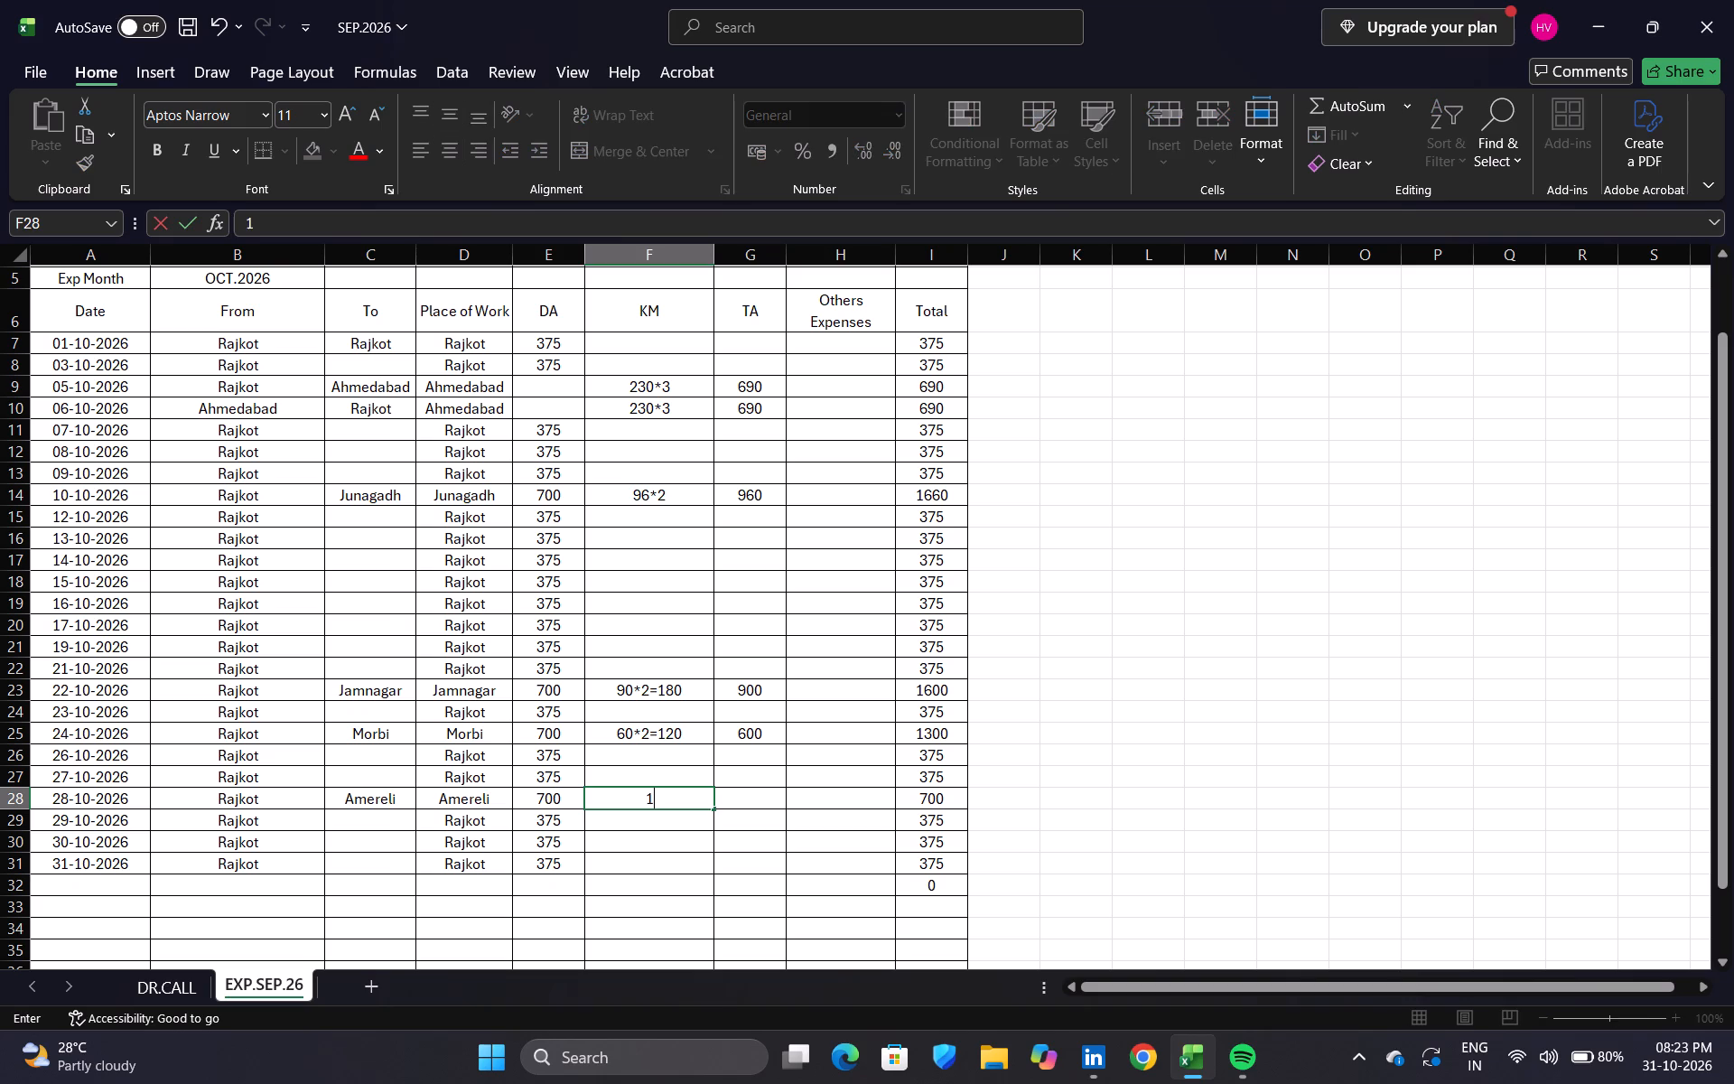
text(20)
key(shift+asterisk)
key(2)
text(=240)
click(752, 805)
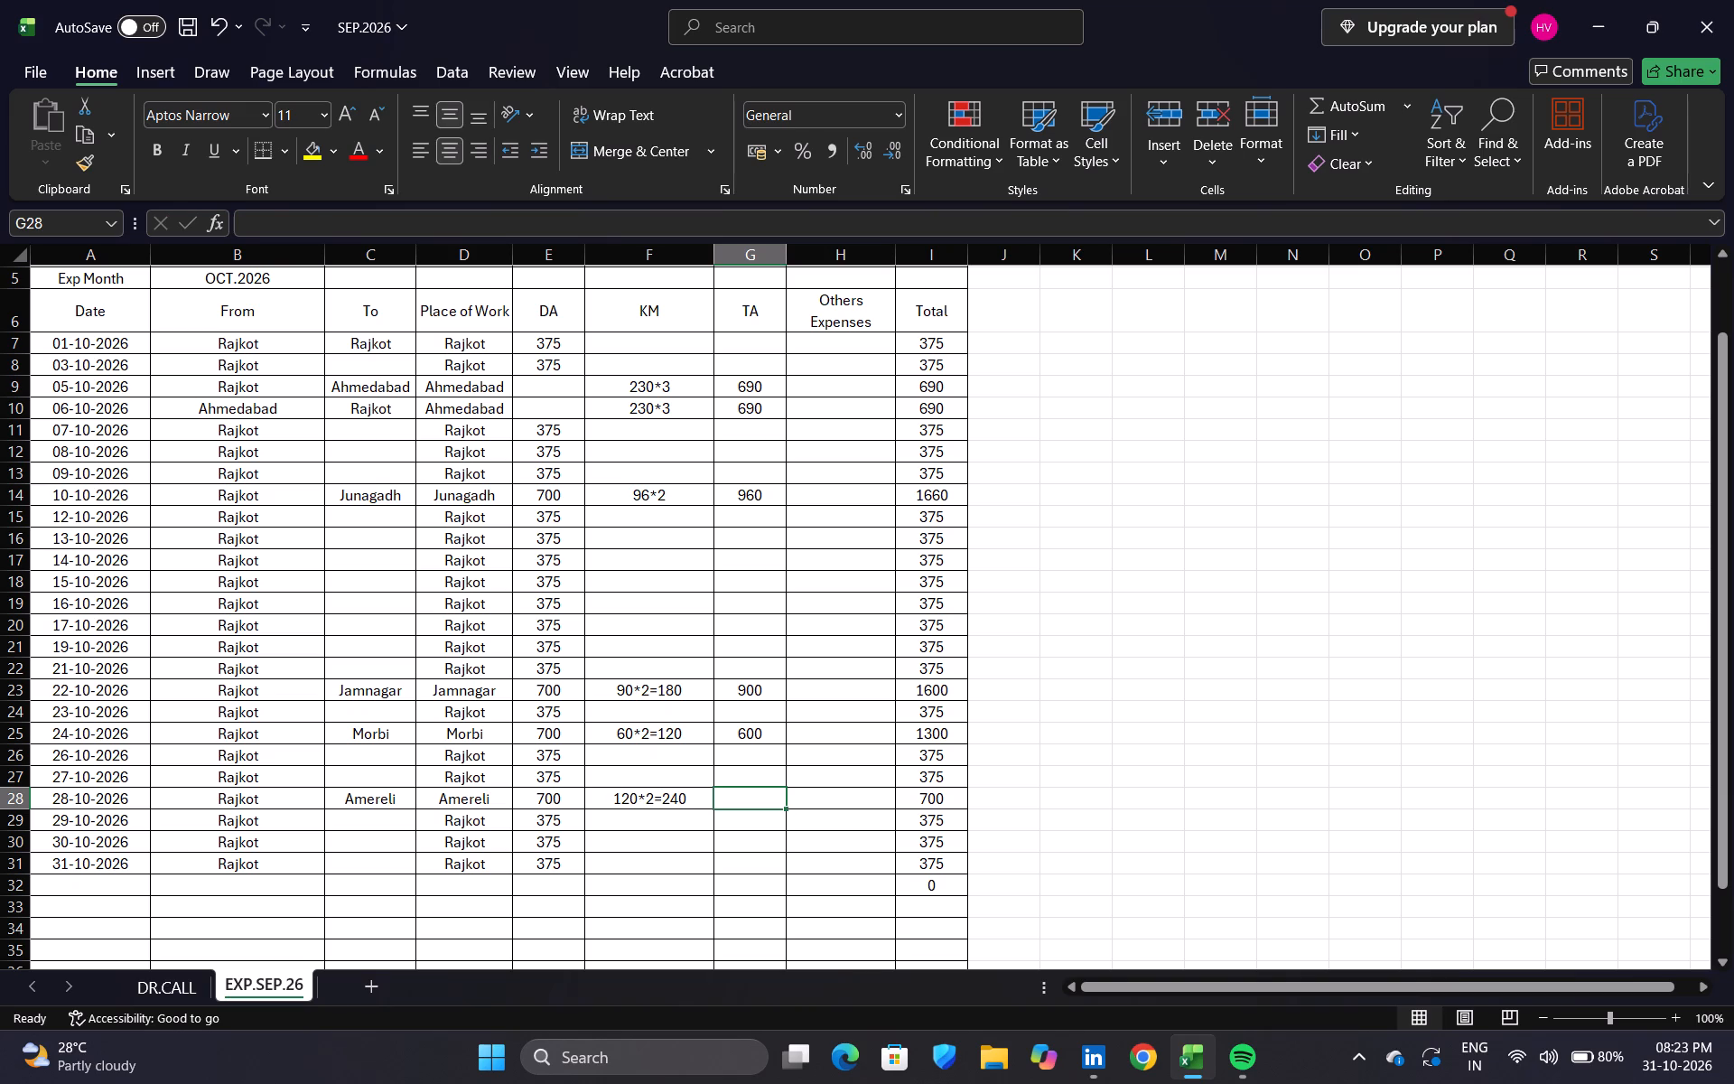
click(732, 803)
Open the Windows Start menu to reach another app.
click(490, 1052)
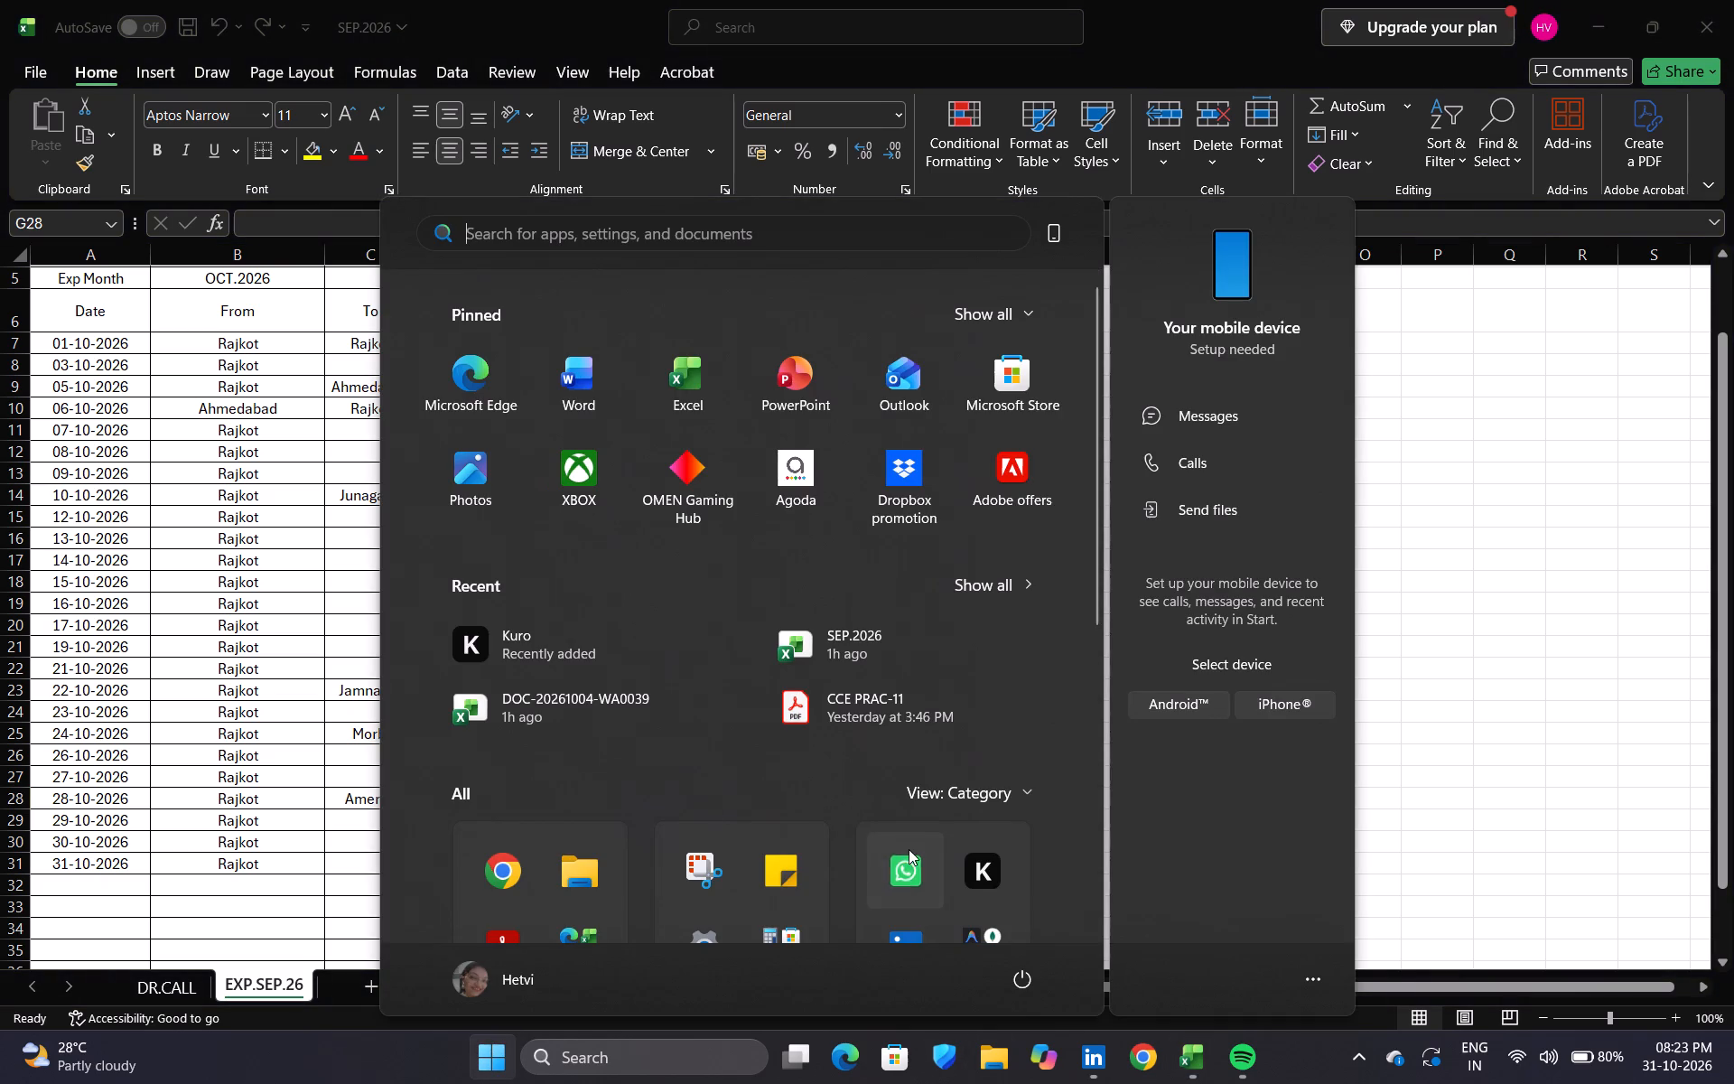
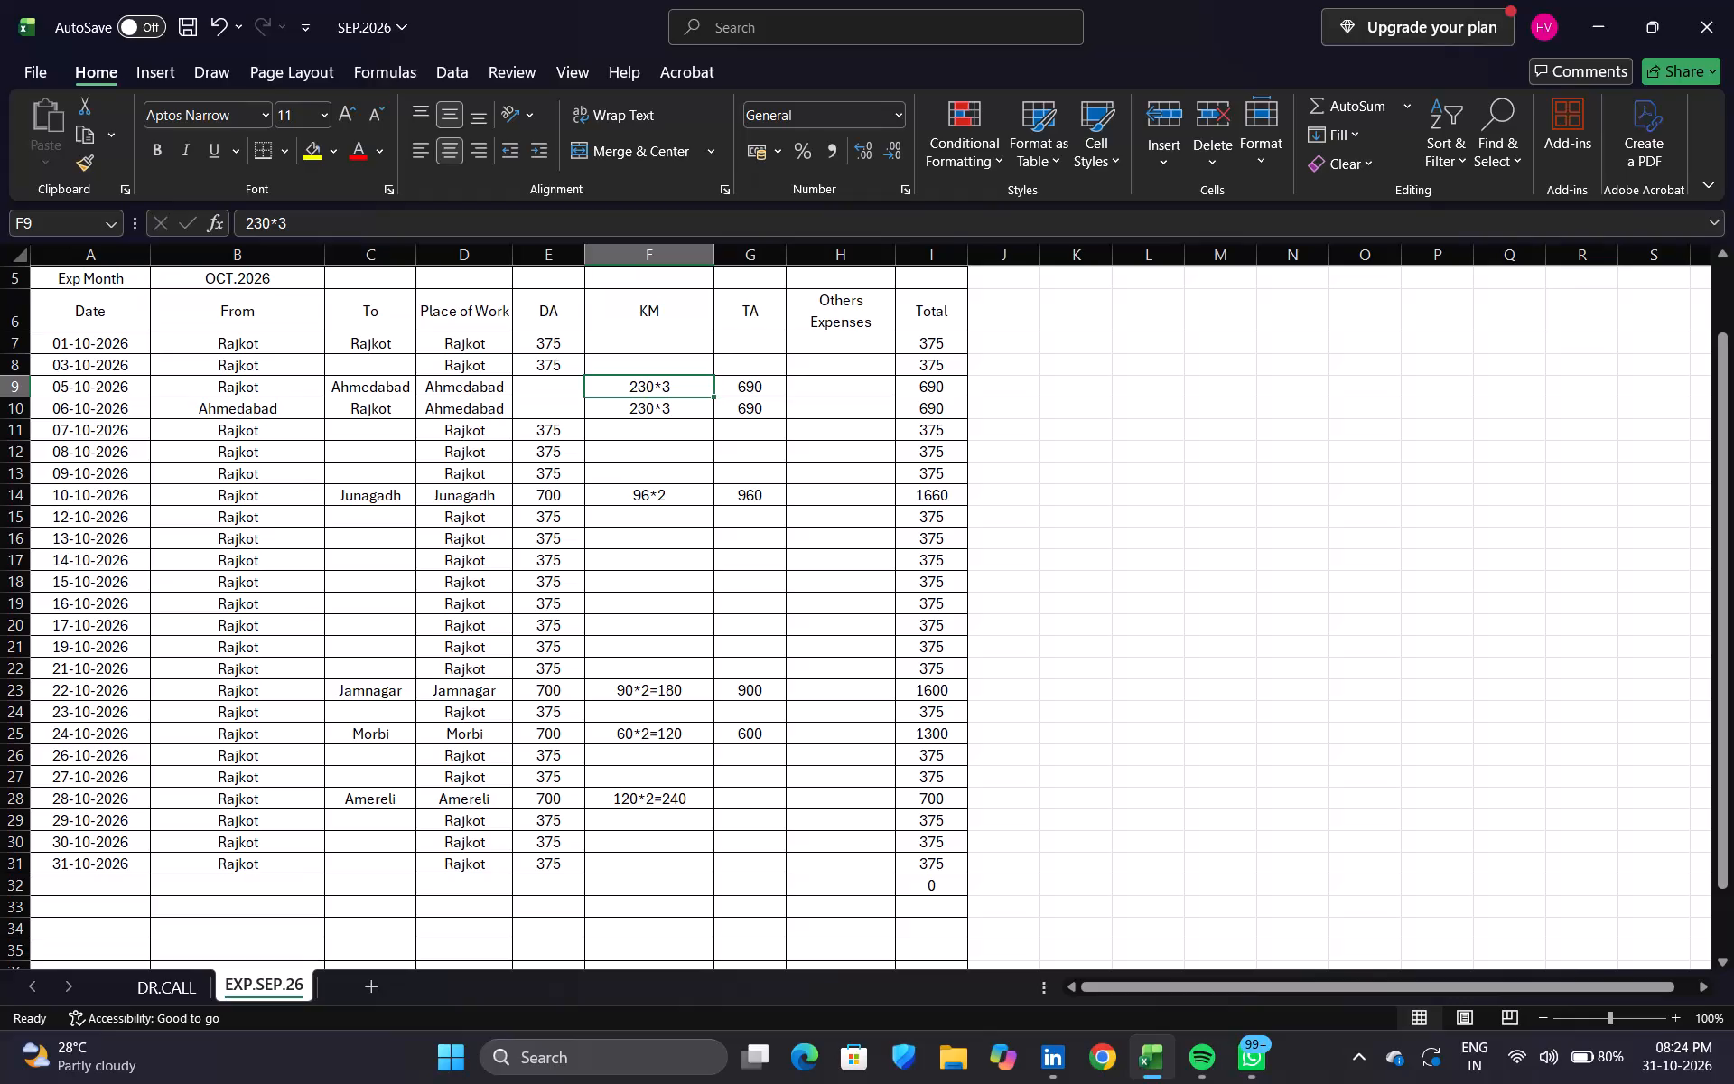
Extend the KM entry in cell F9 of the 05-10-2026 row to read 230*3=690*3, multiplying 230 by 3 in Calculator.
click(671, 392)
double_click(674, 391)
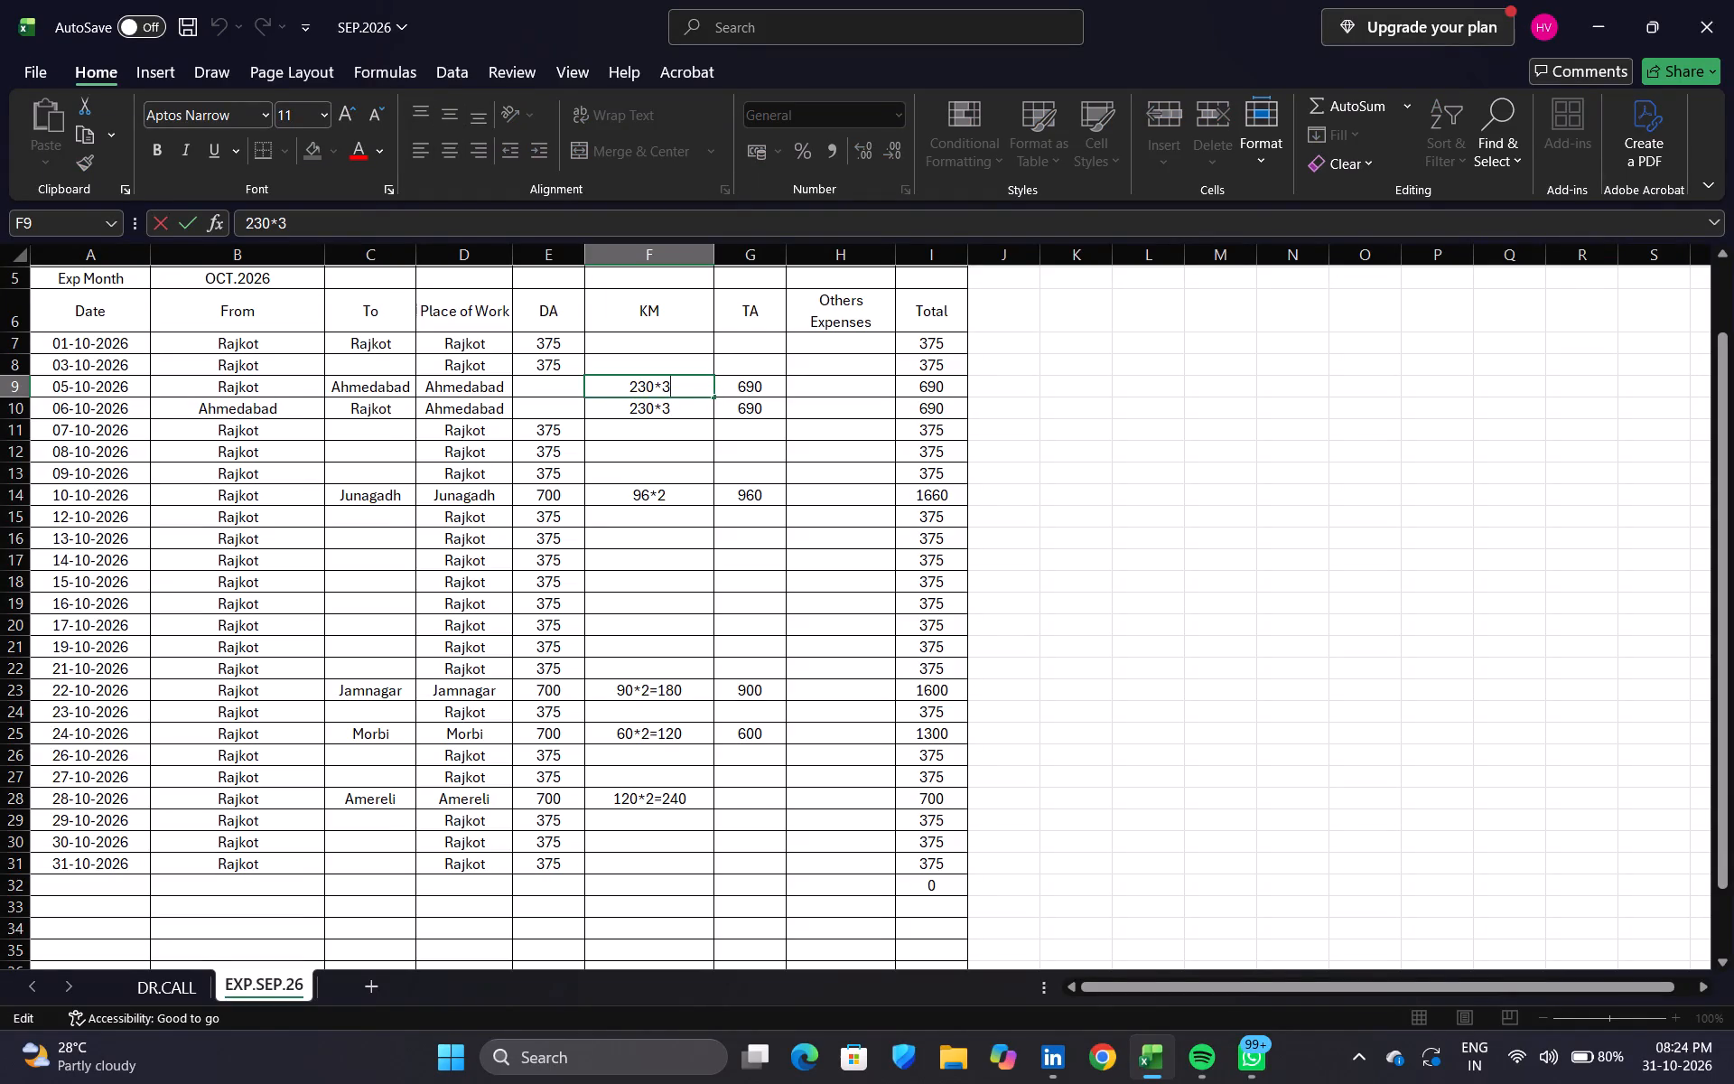
key(equal)
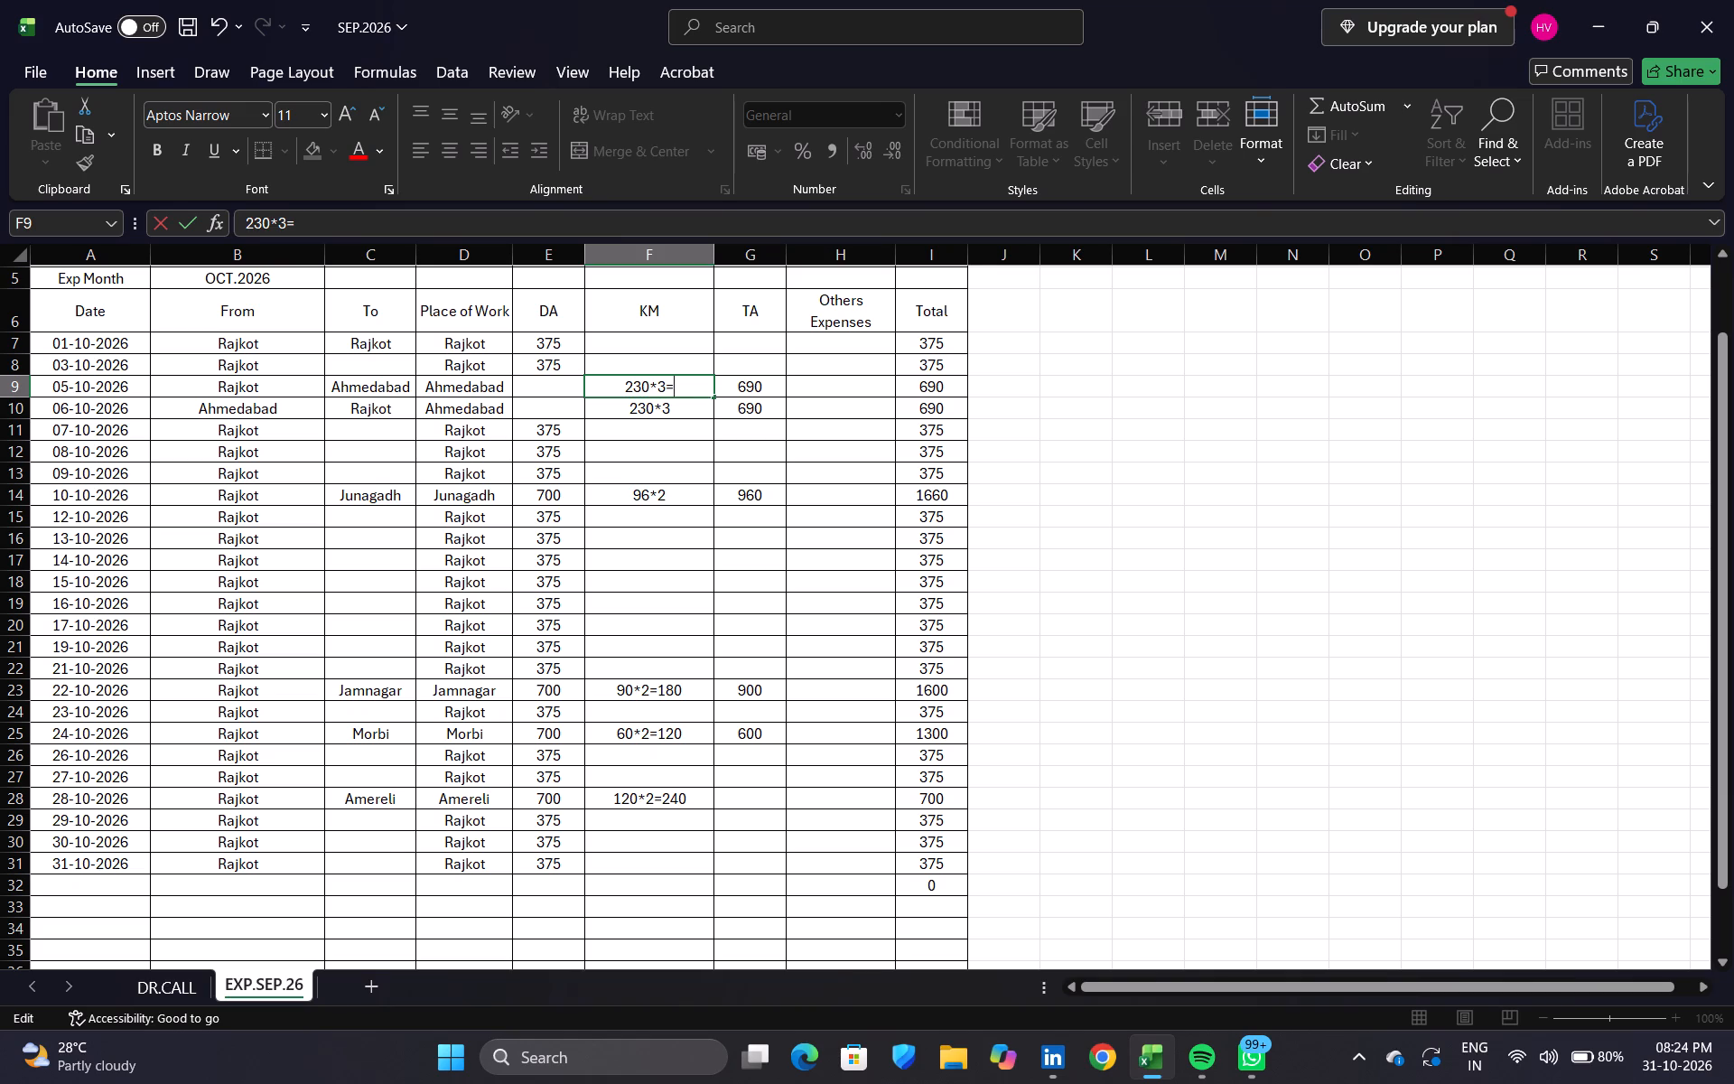
text(cal)
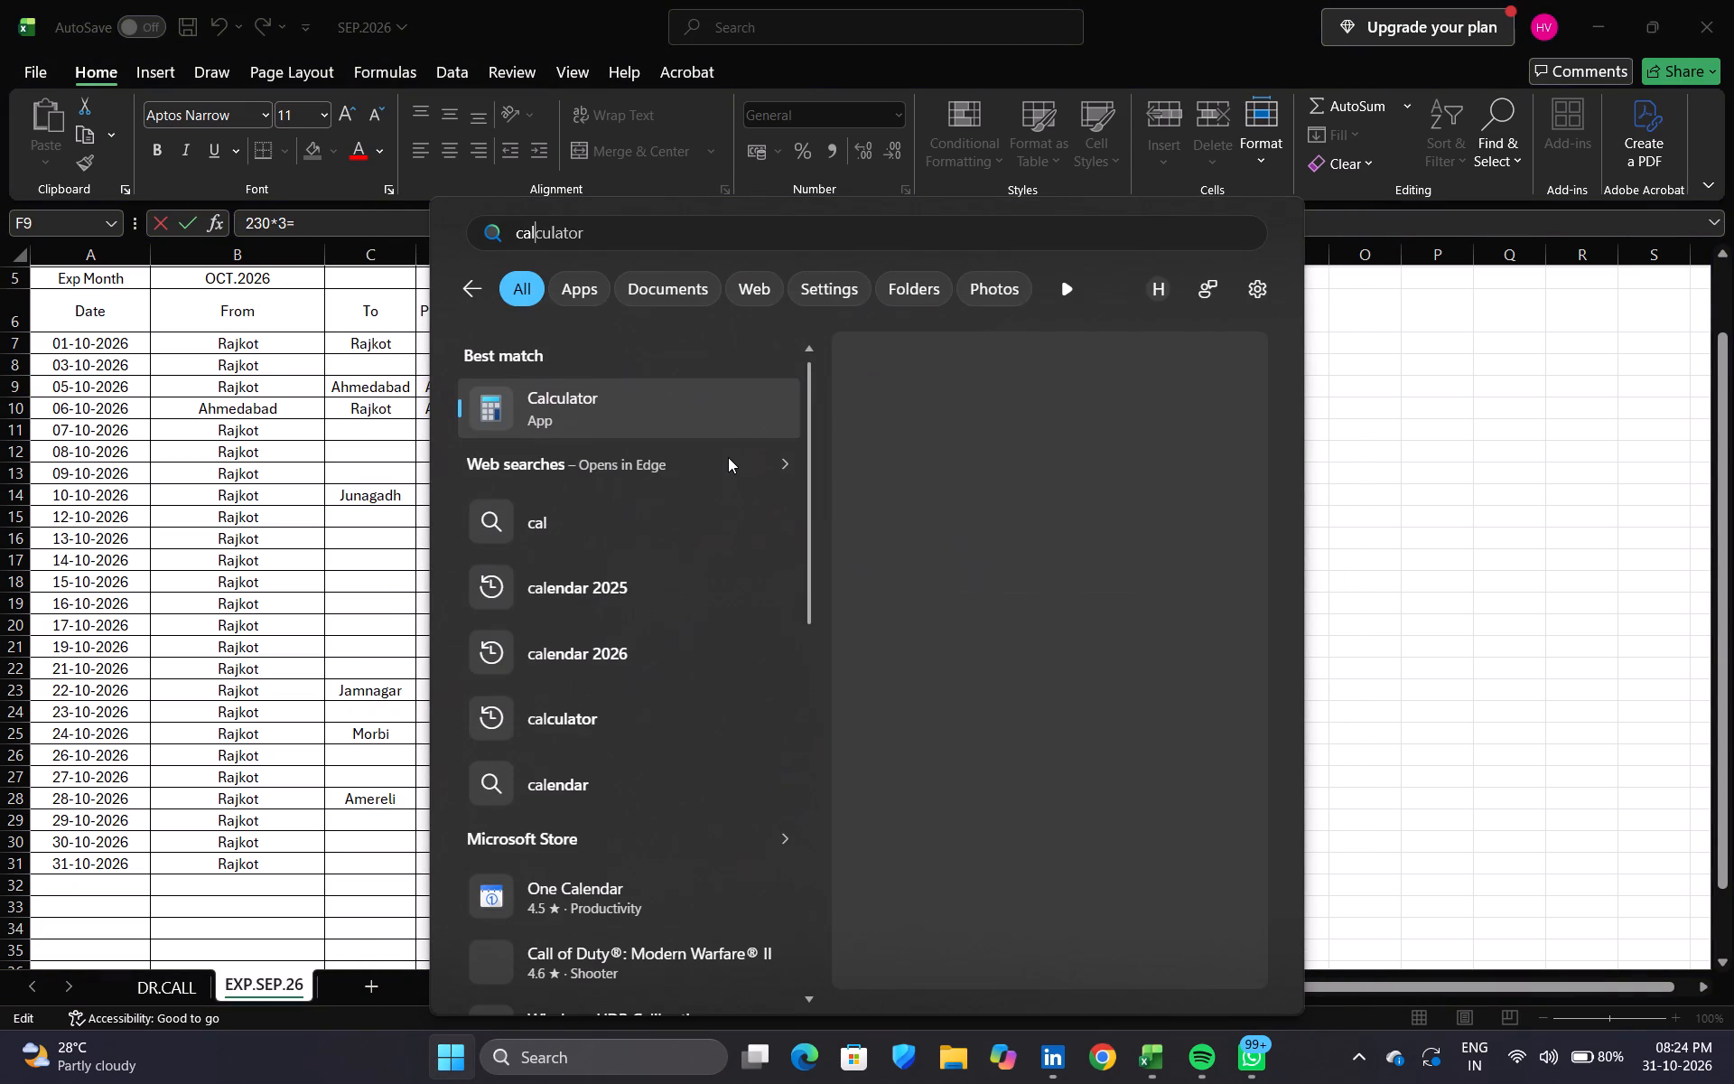
click(662, 432)
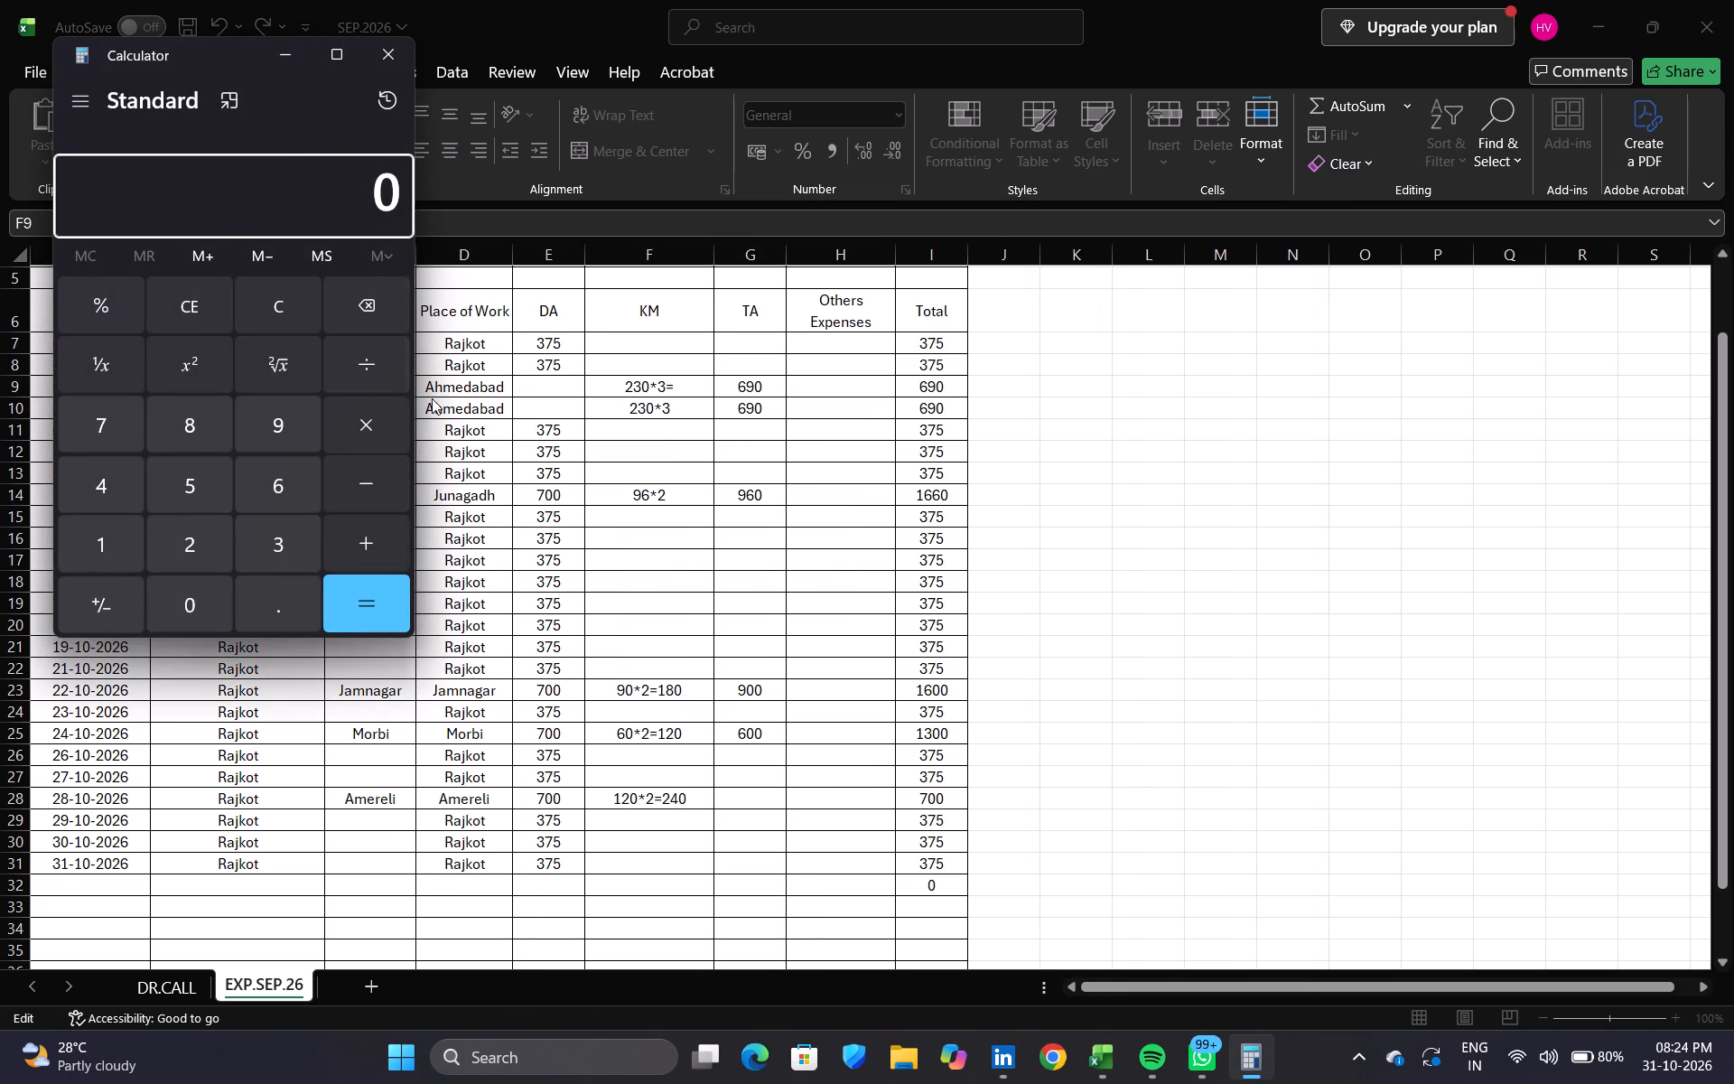
click(185, 537)
click(256, 537)
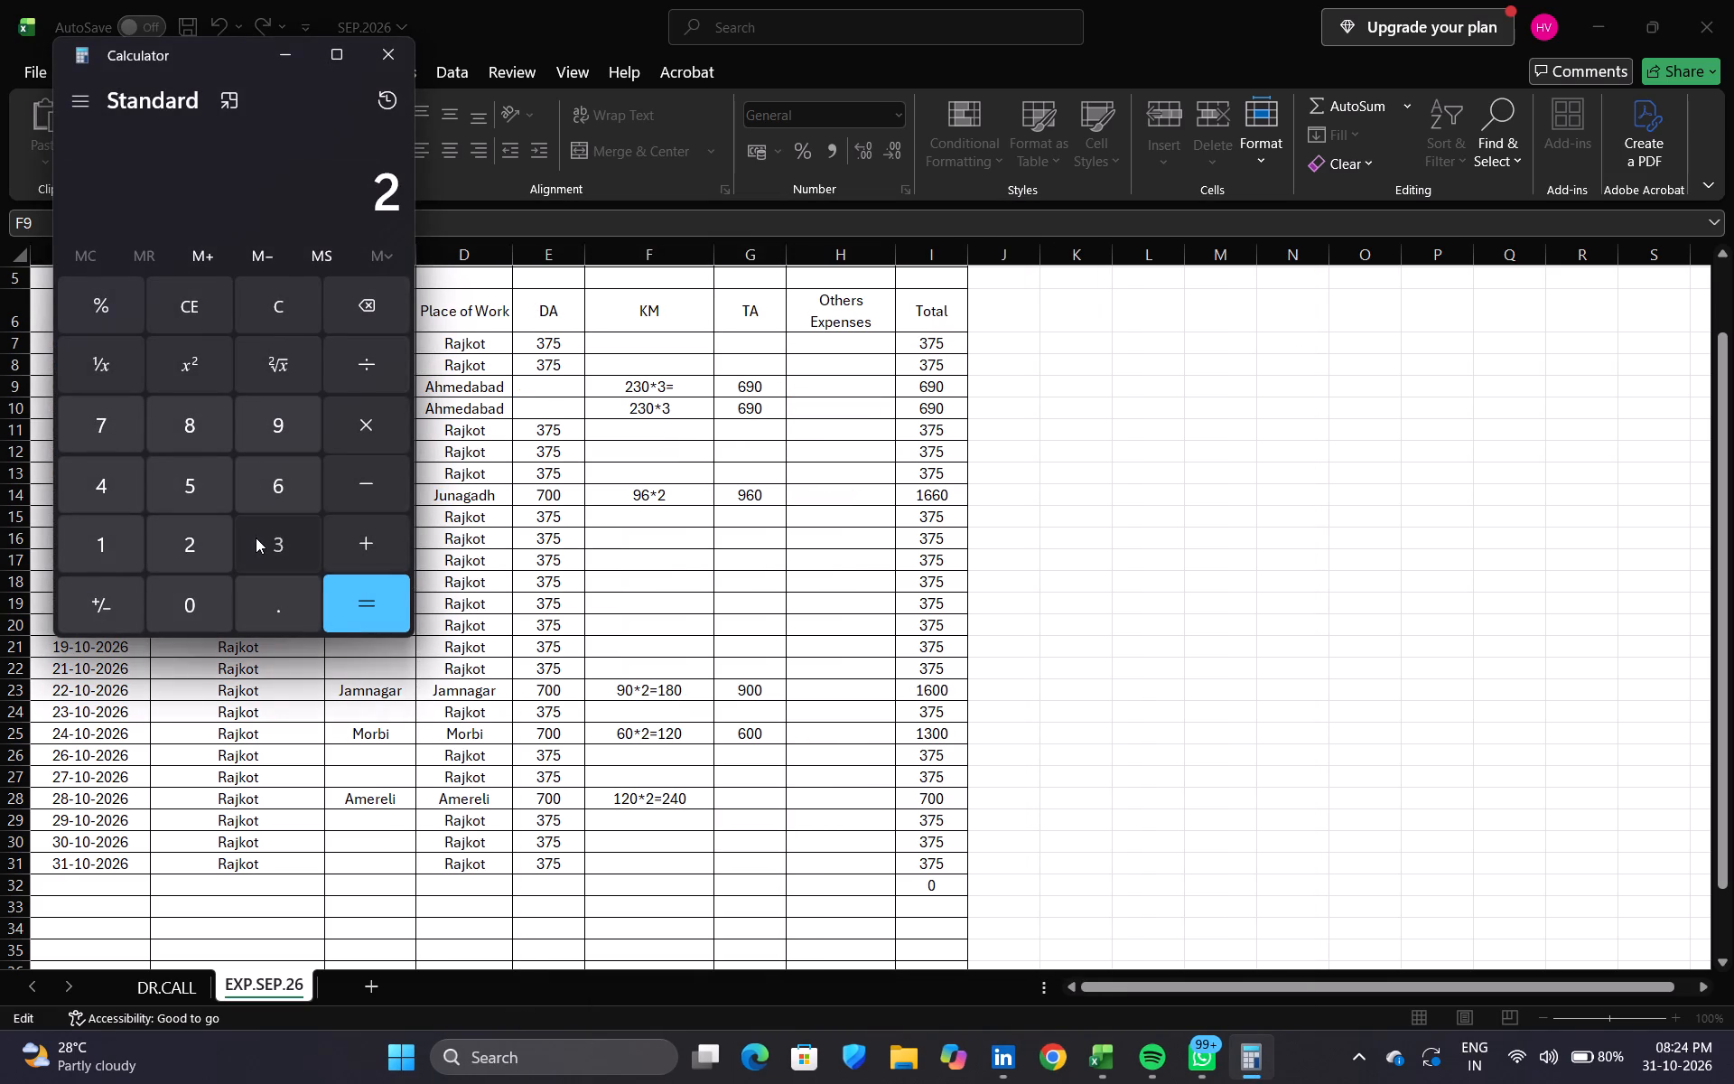
click(198, 594)
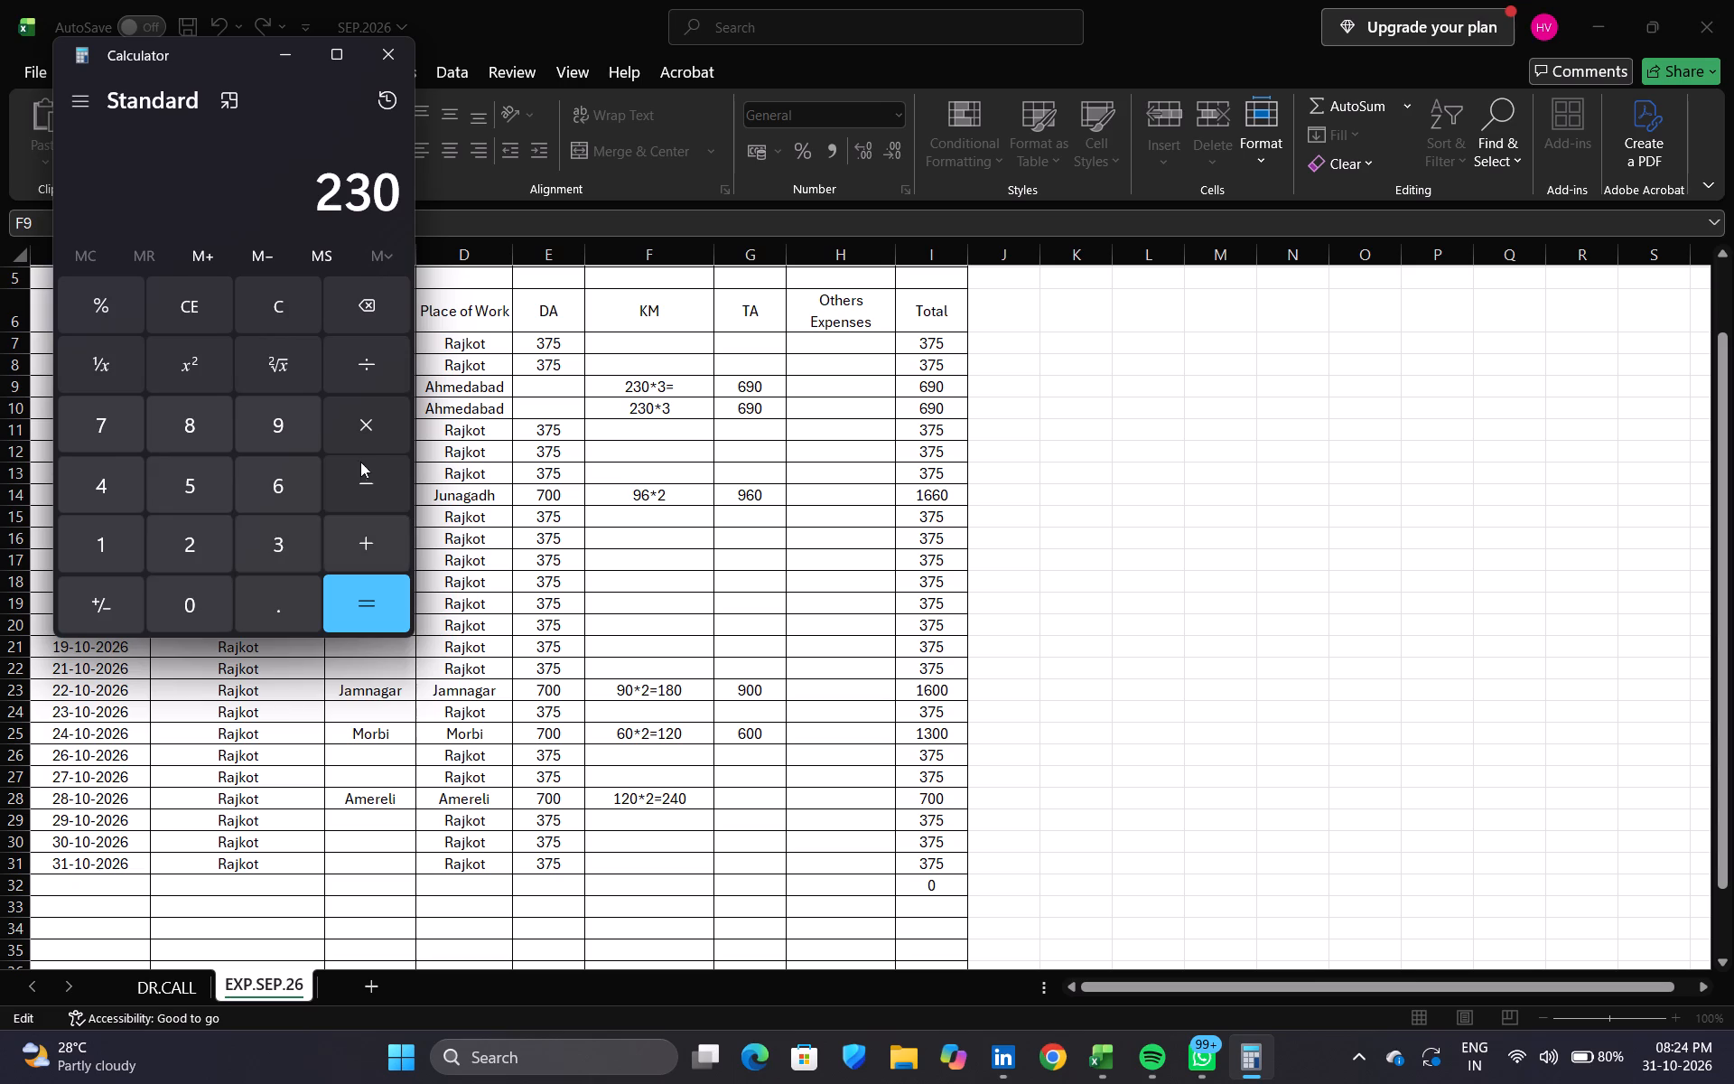
click(366, 440)
click(286, 536)
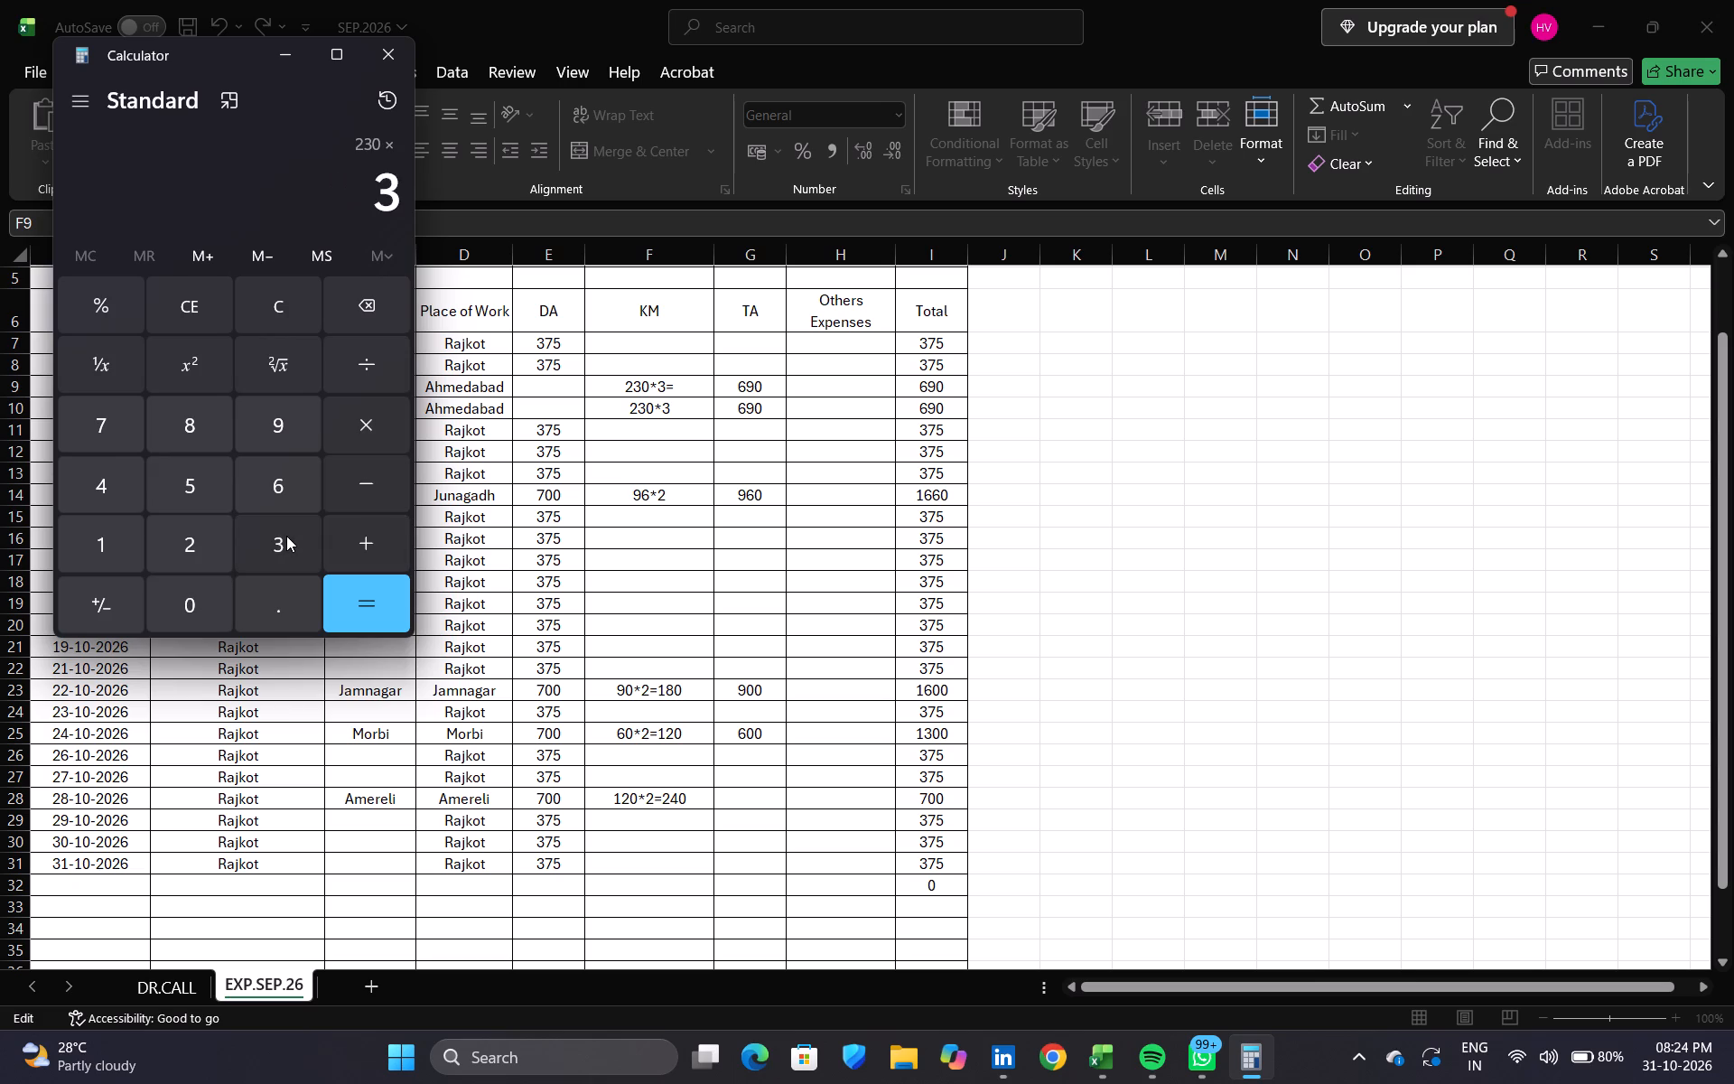
click(385, 600)
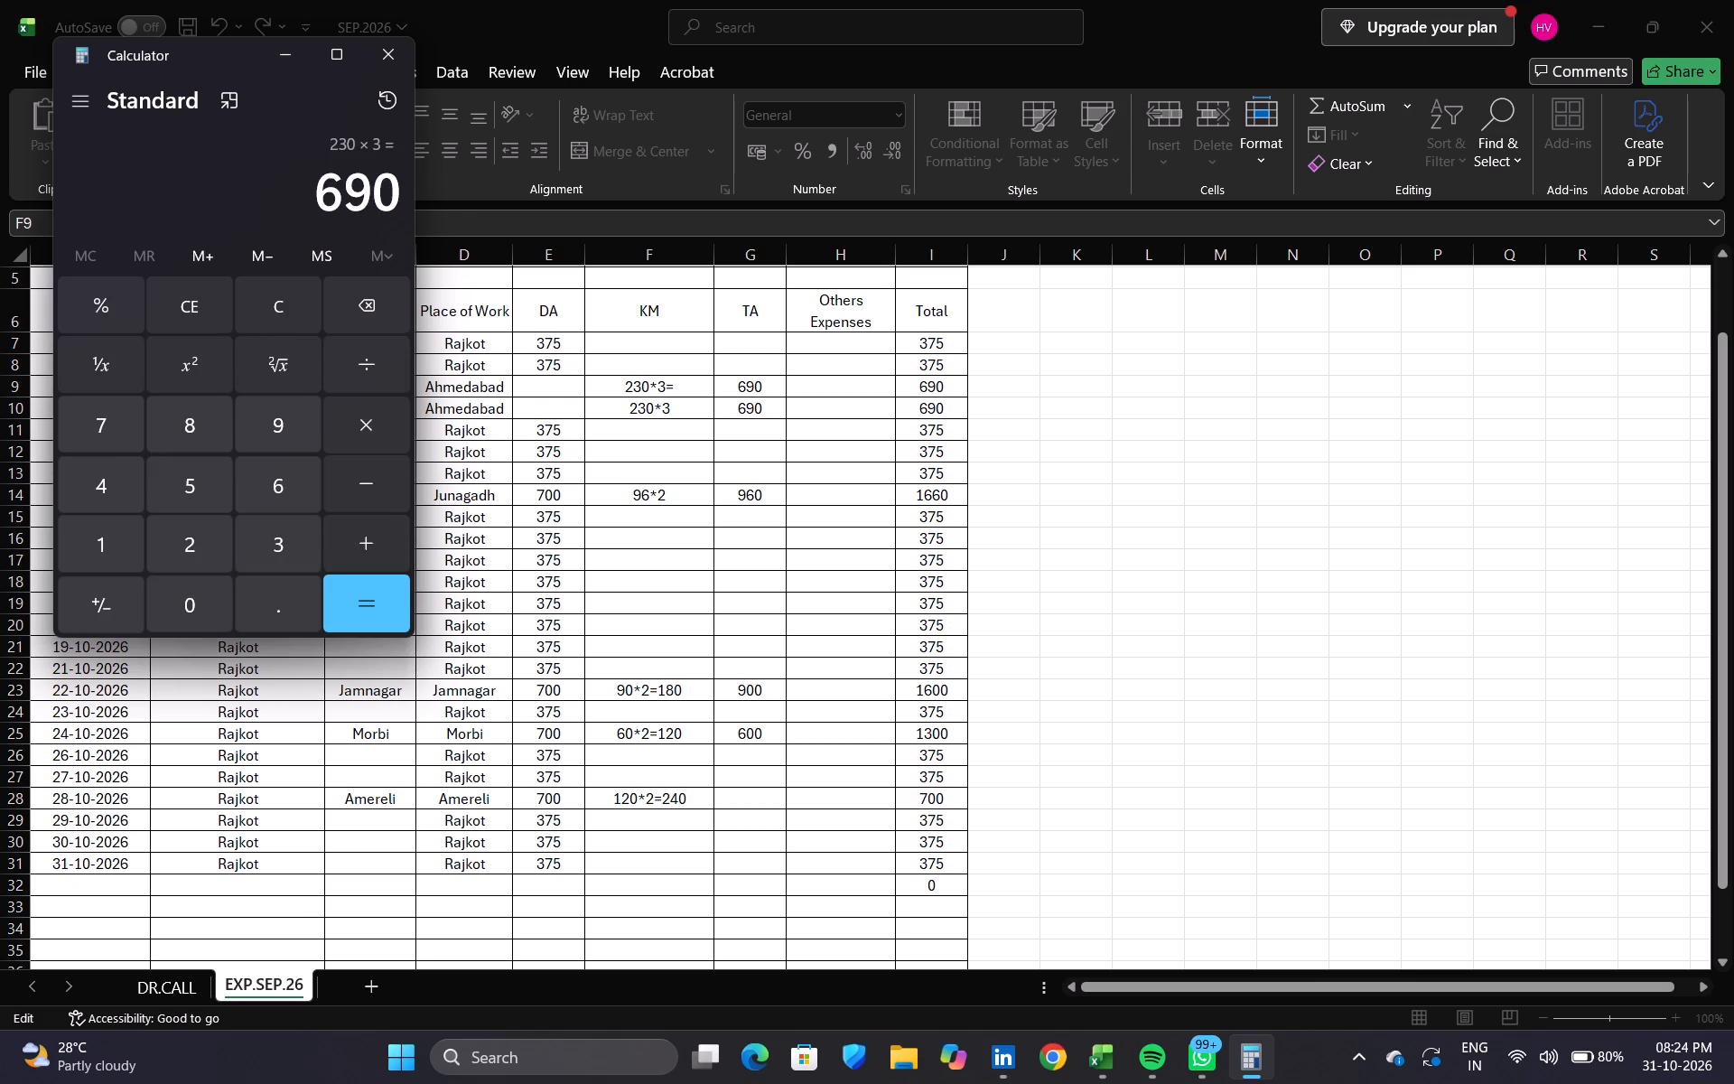
click(682, 389)
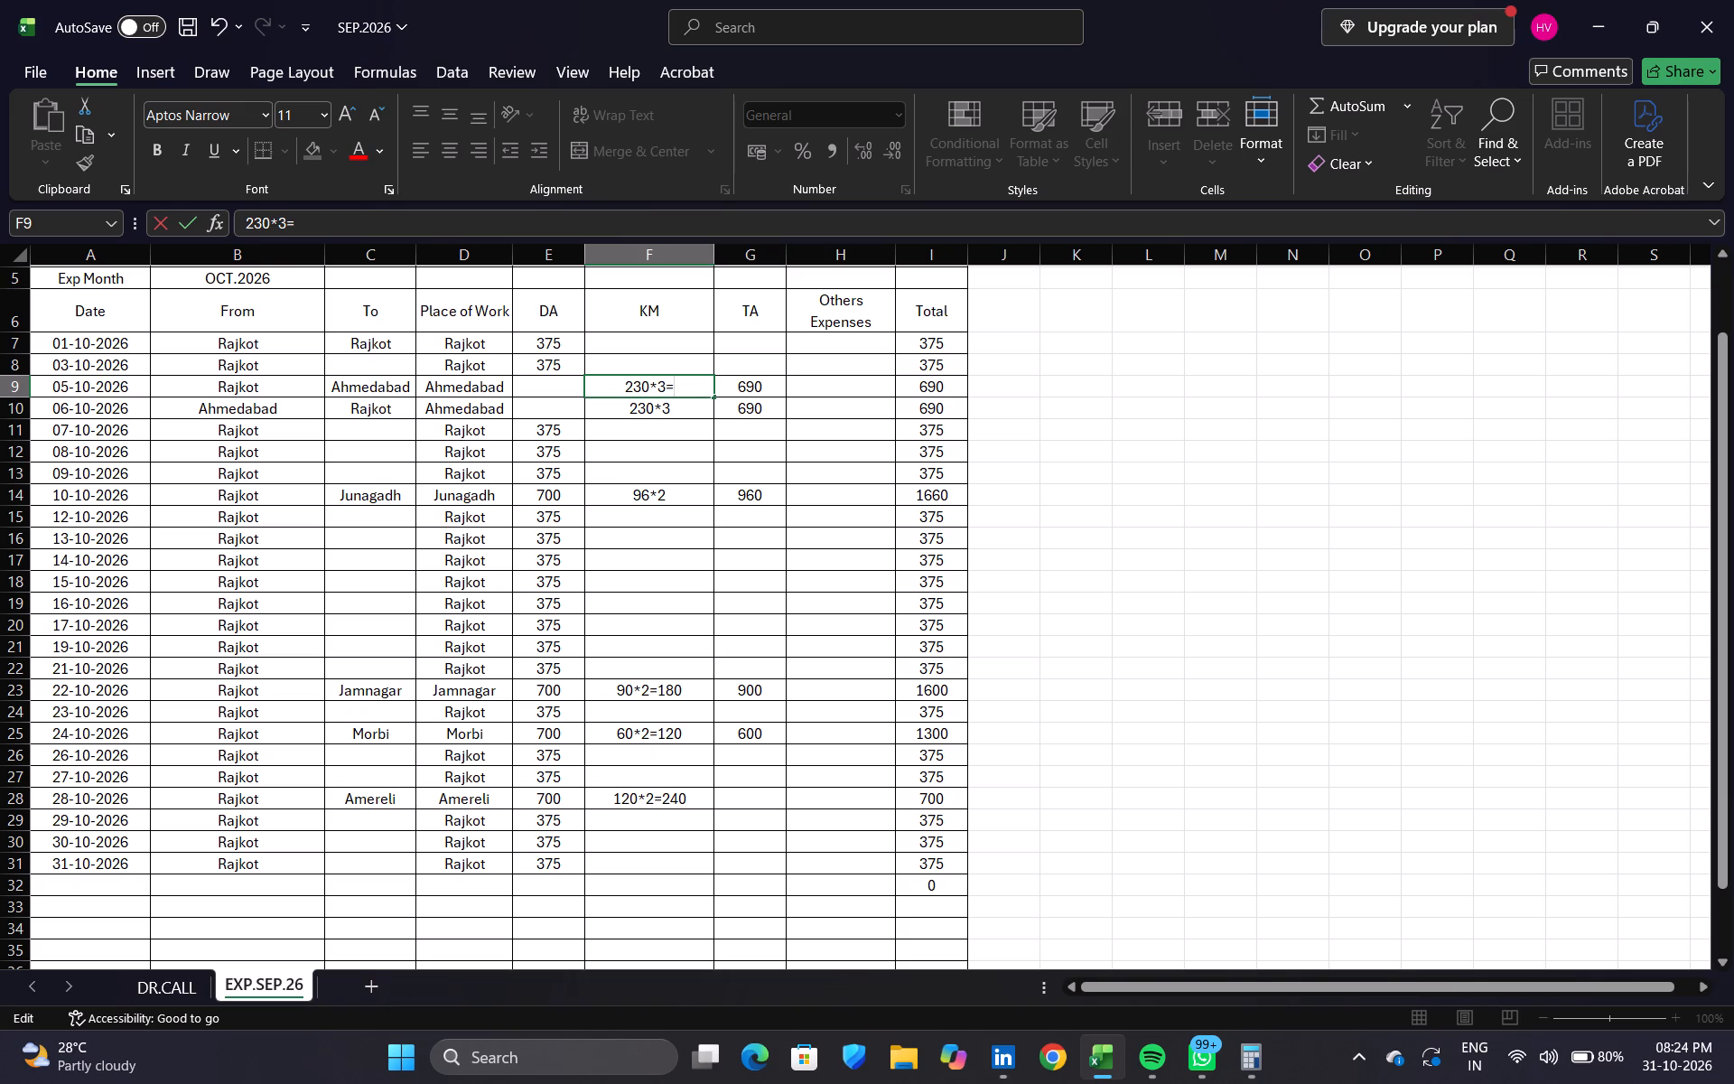
text(690)
text(*3)
Extend the KM entry in cell F10 of the 06-10-2026 Ahmedabad row to read 230*3=690*3.
click(684, 416)
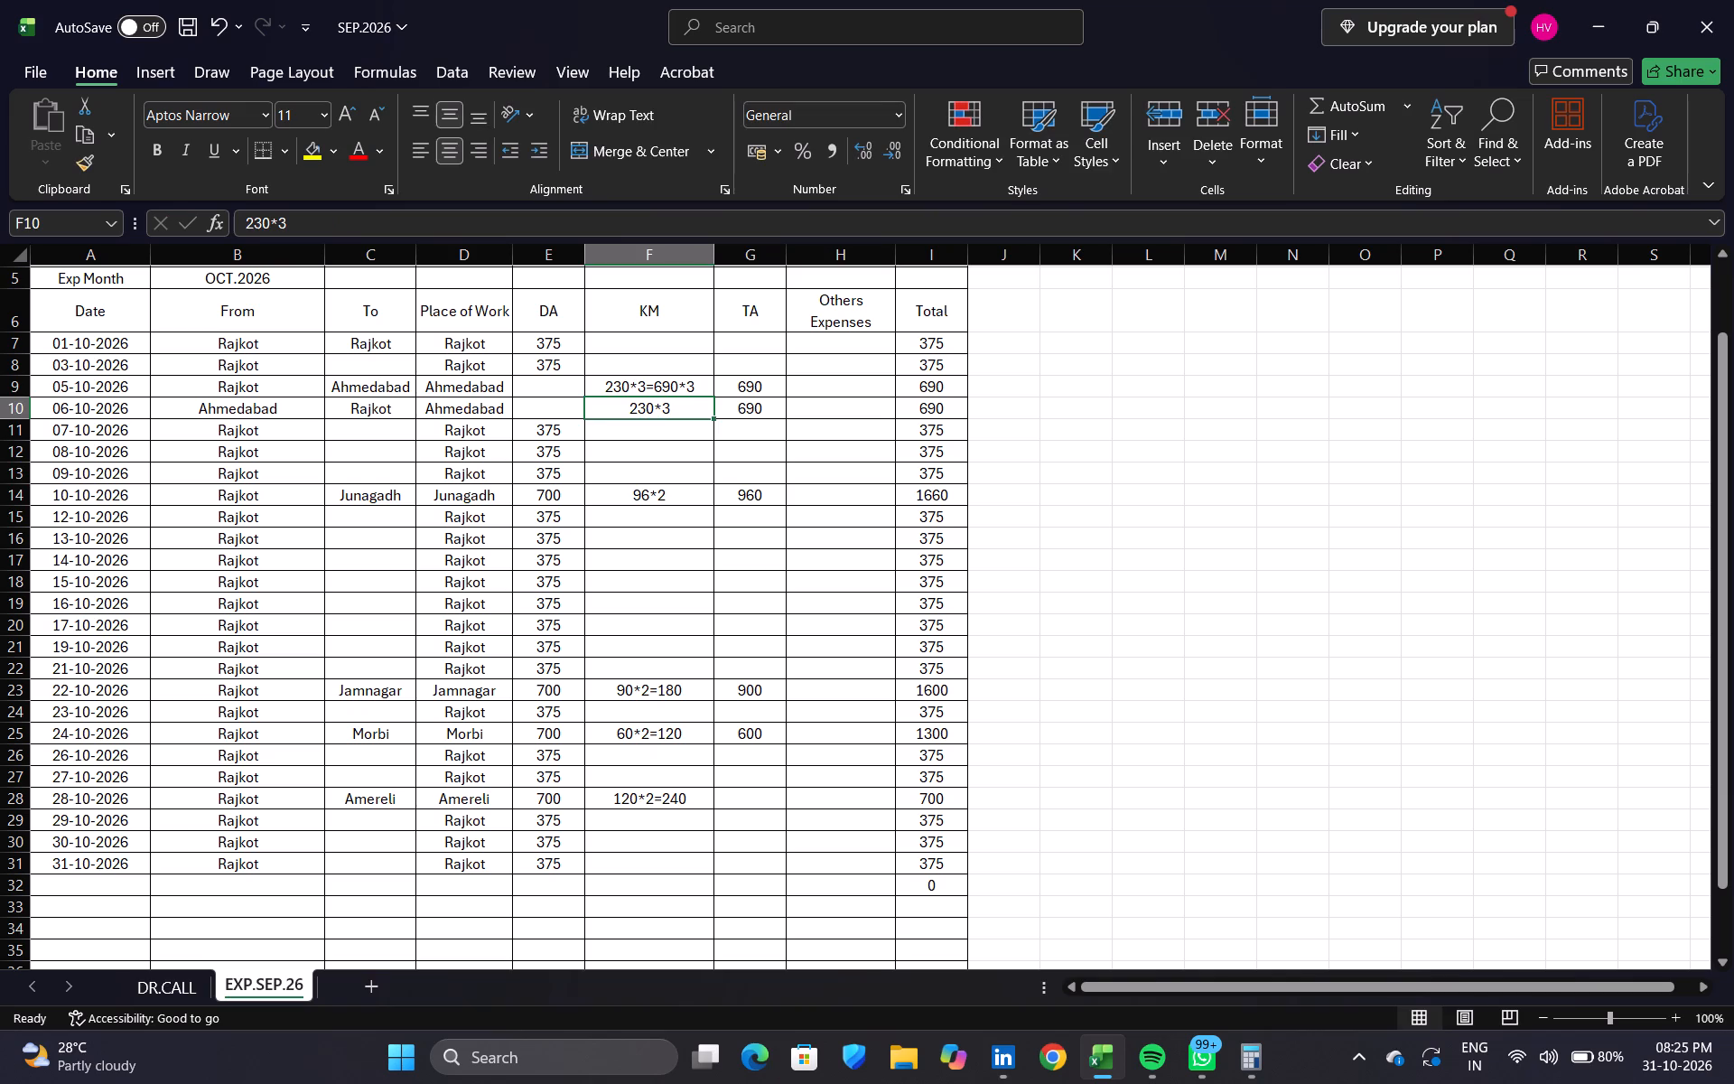
double_click(684, 416)
double_click(684, 416)
click(684, 416)
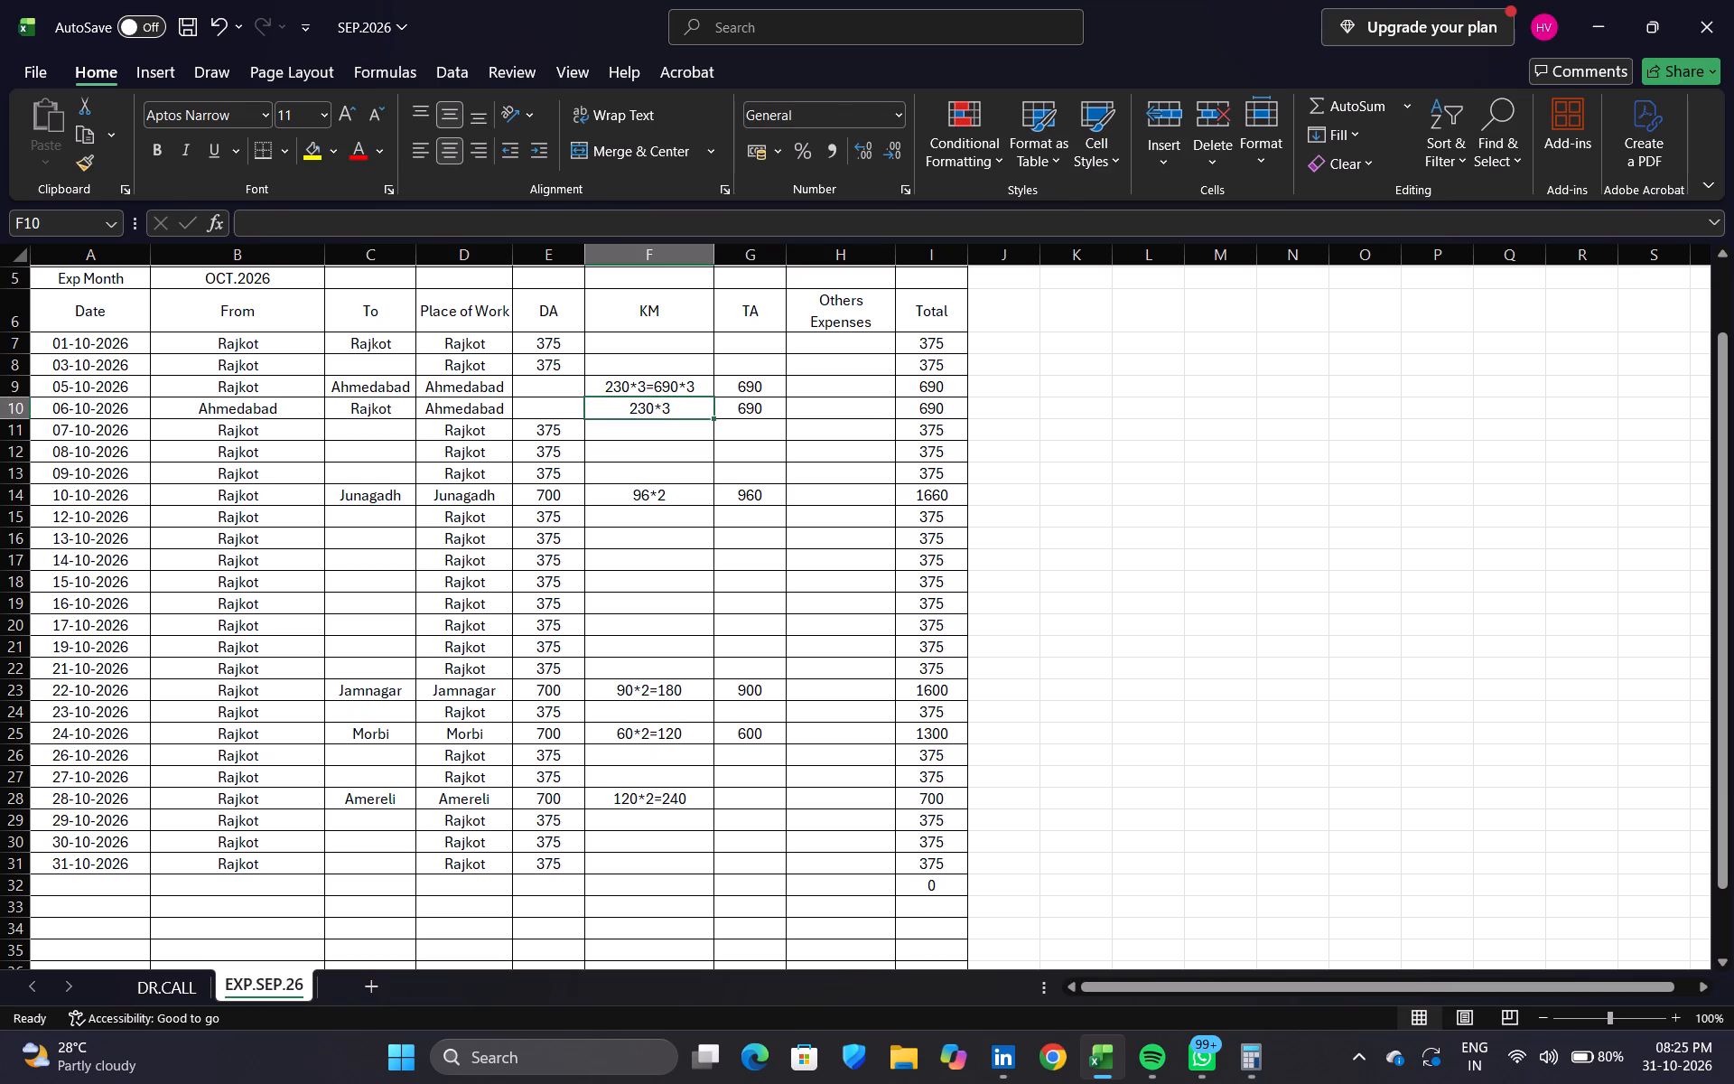
click(684, 416)
click(689, 413)
double_click(689, 413)
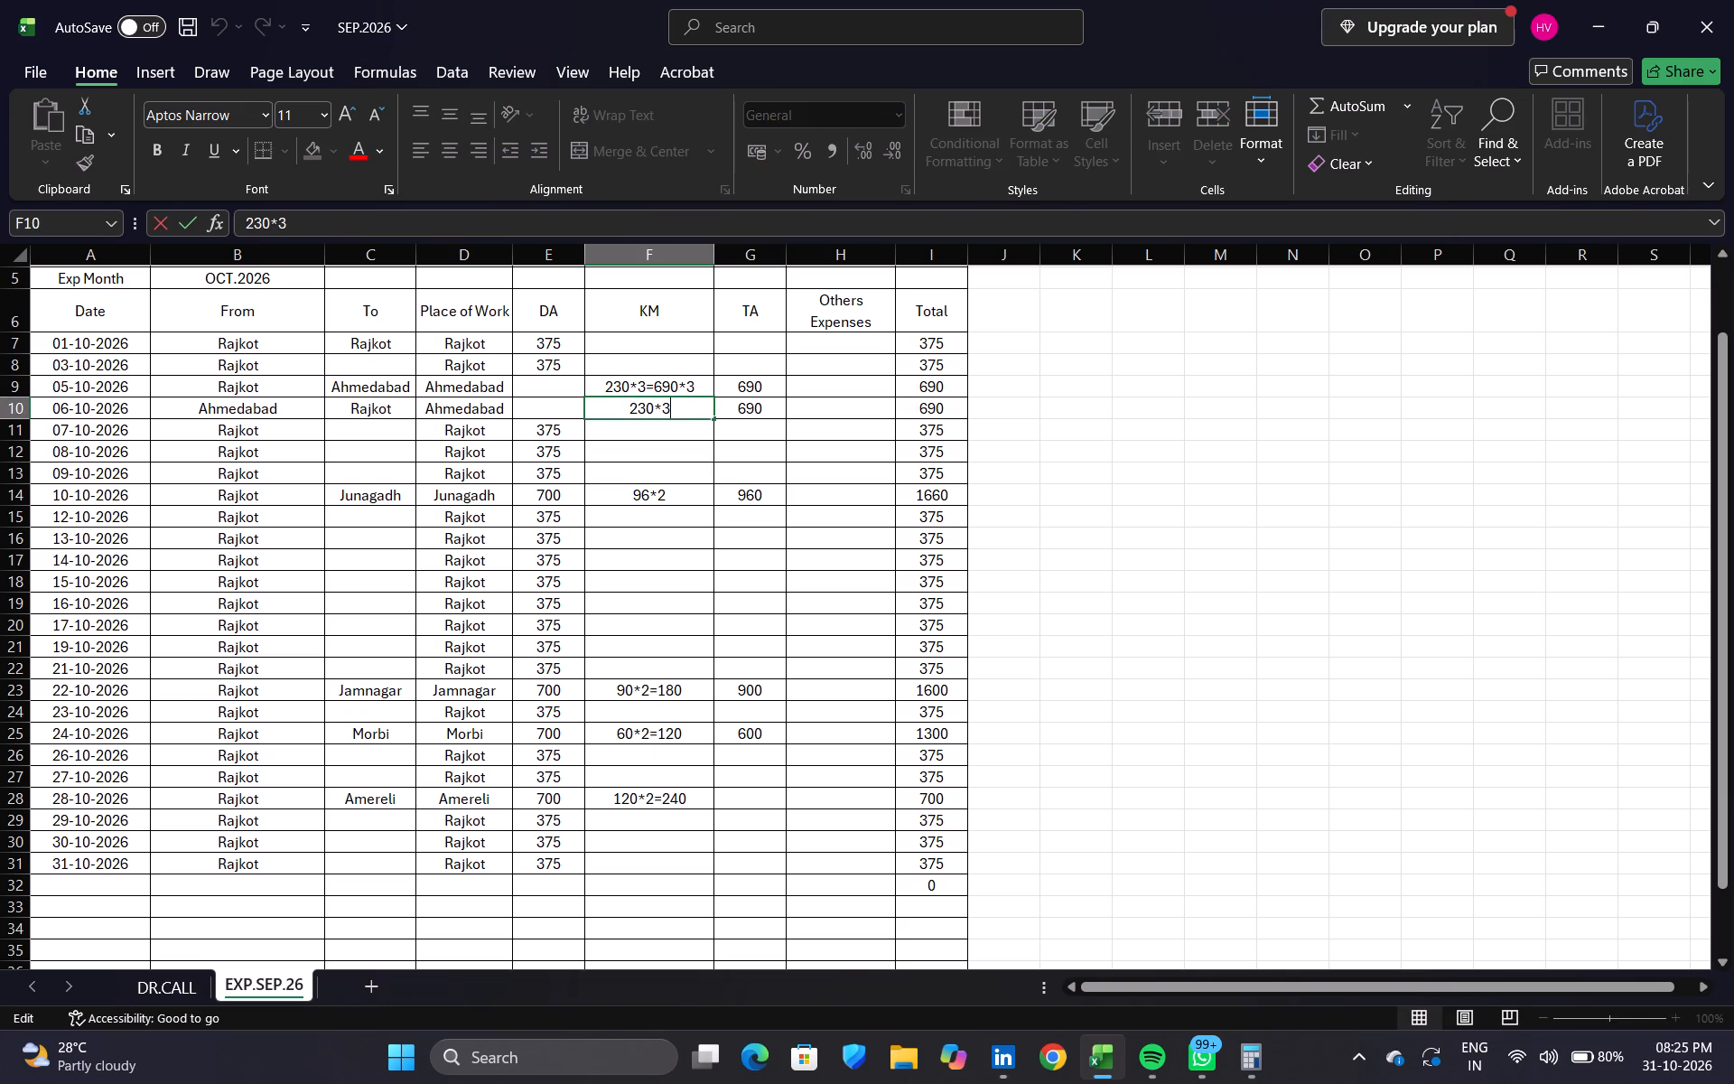
key(equal)
text(690)
text(*3)
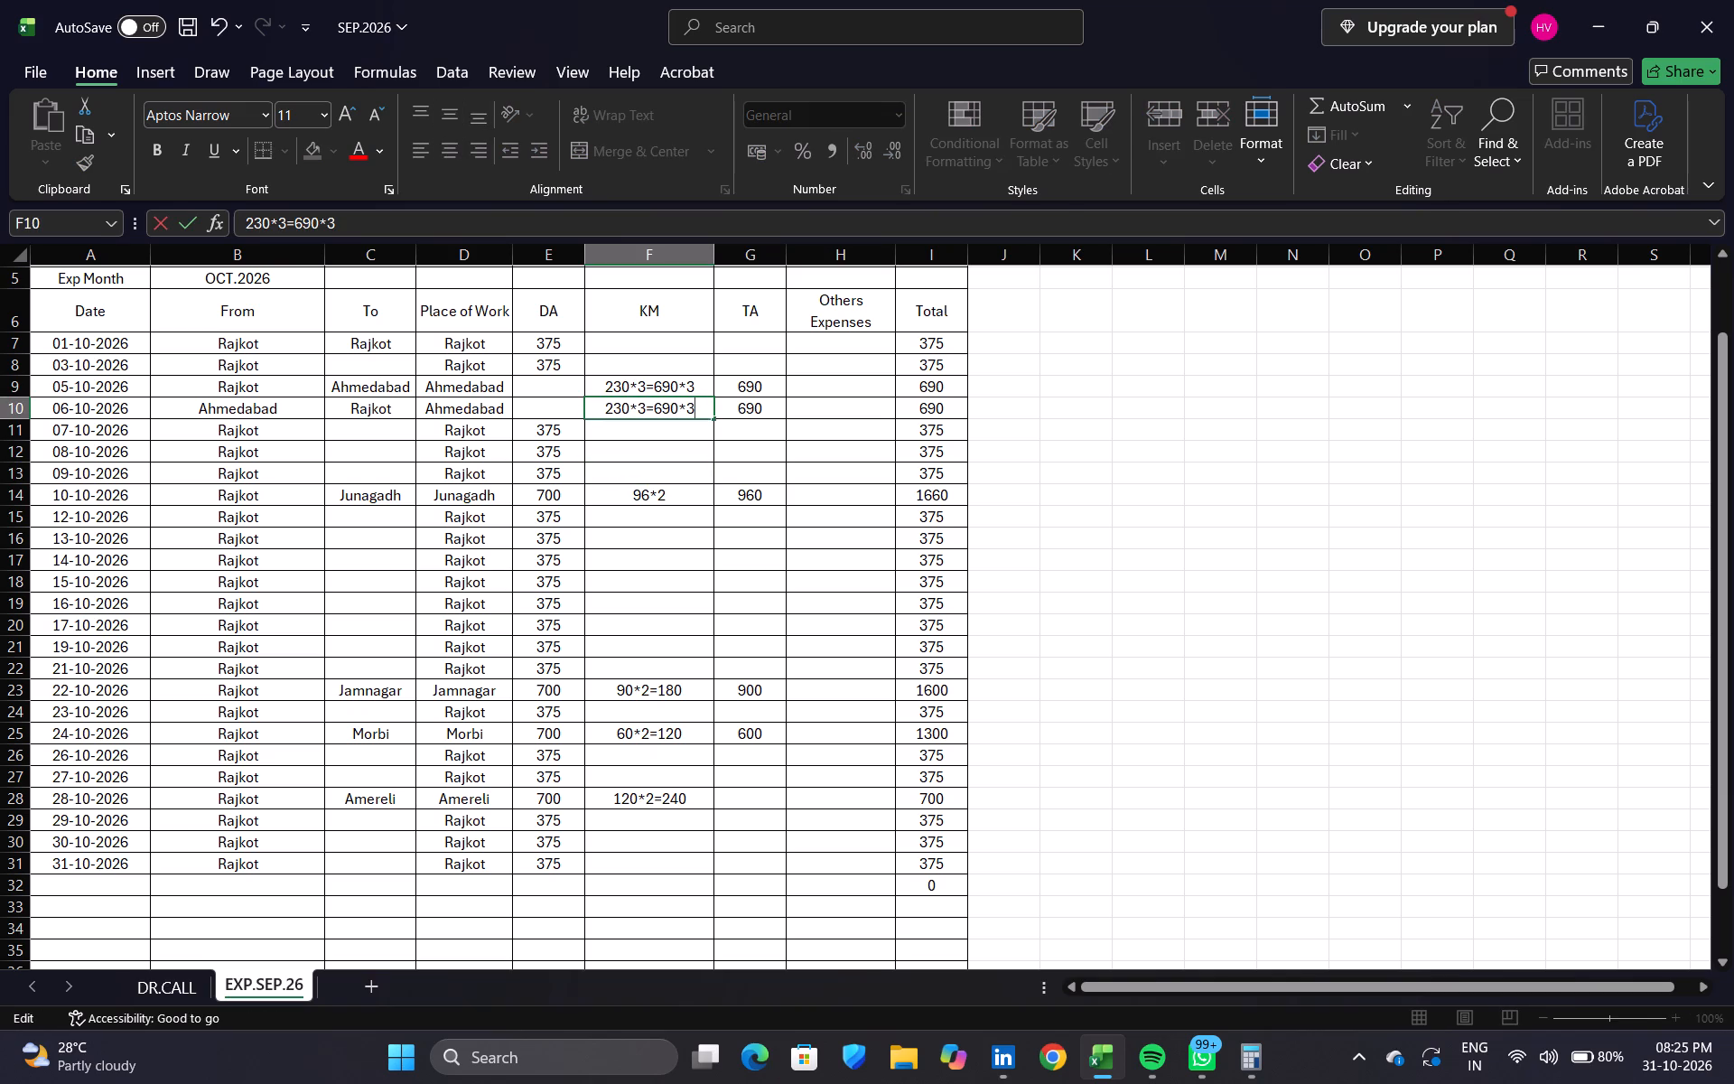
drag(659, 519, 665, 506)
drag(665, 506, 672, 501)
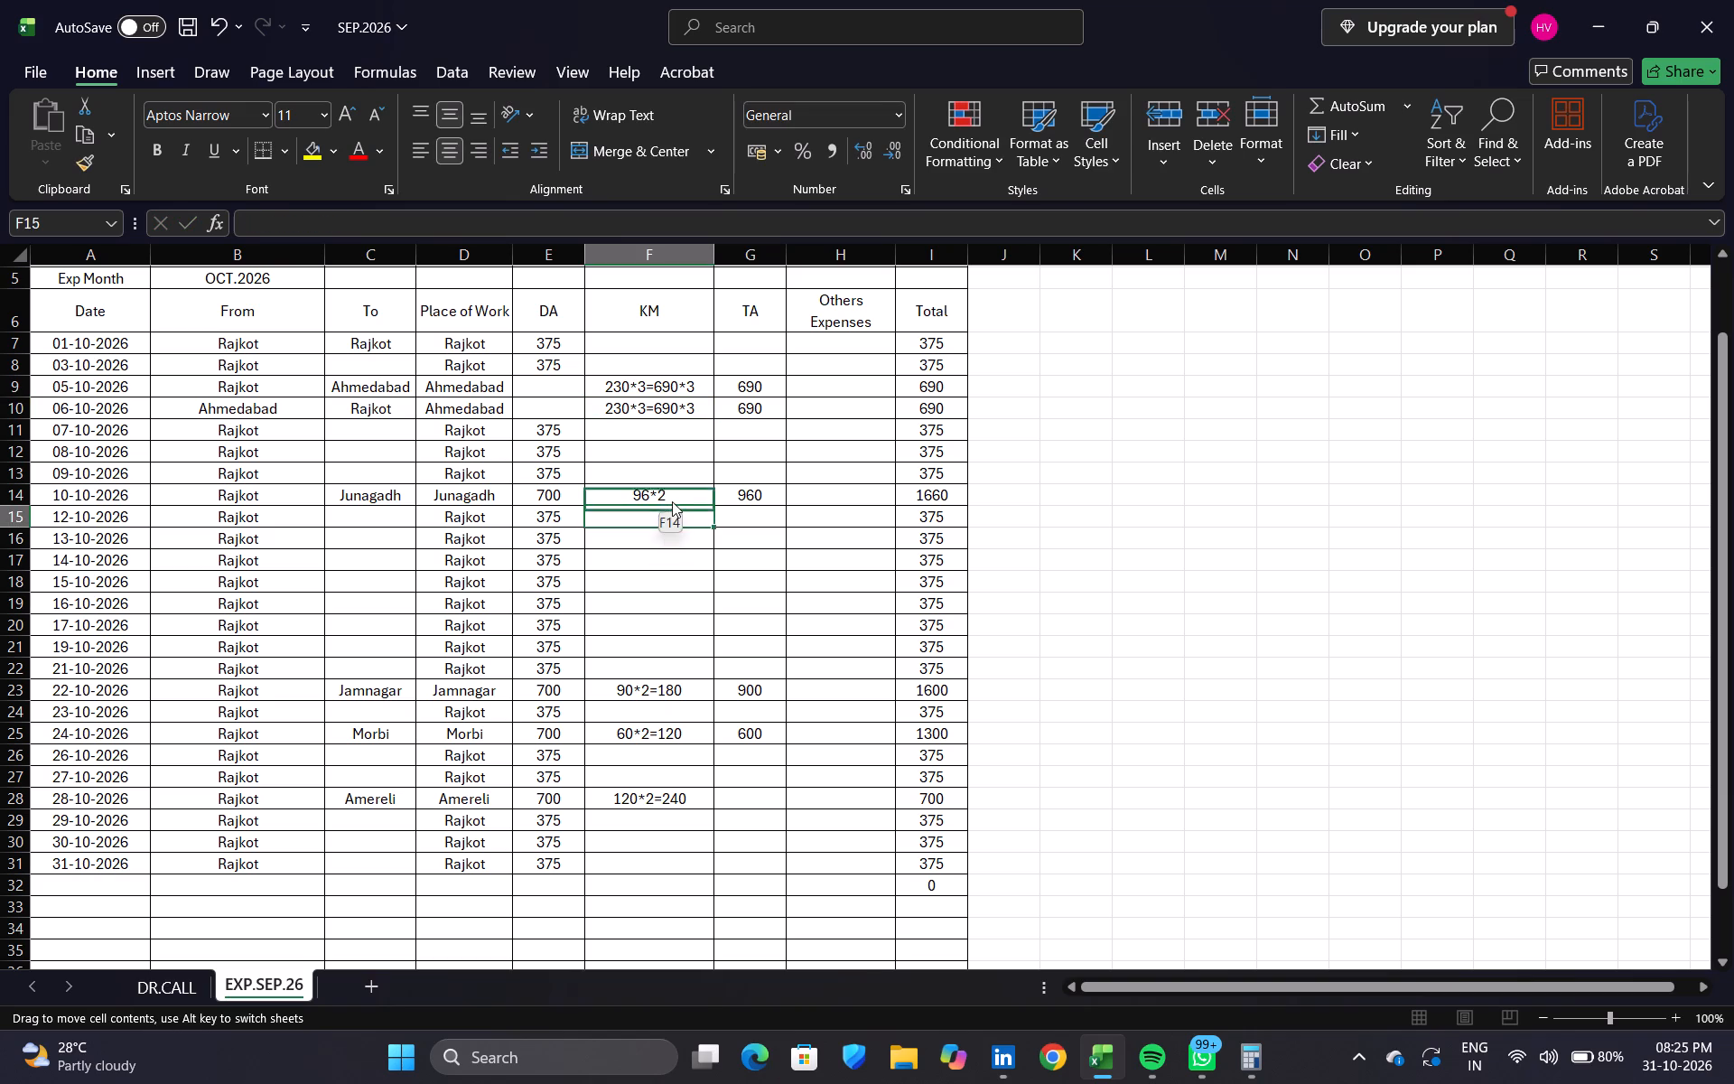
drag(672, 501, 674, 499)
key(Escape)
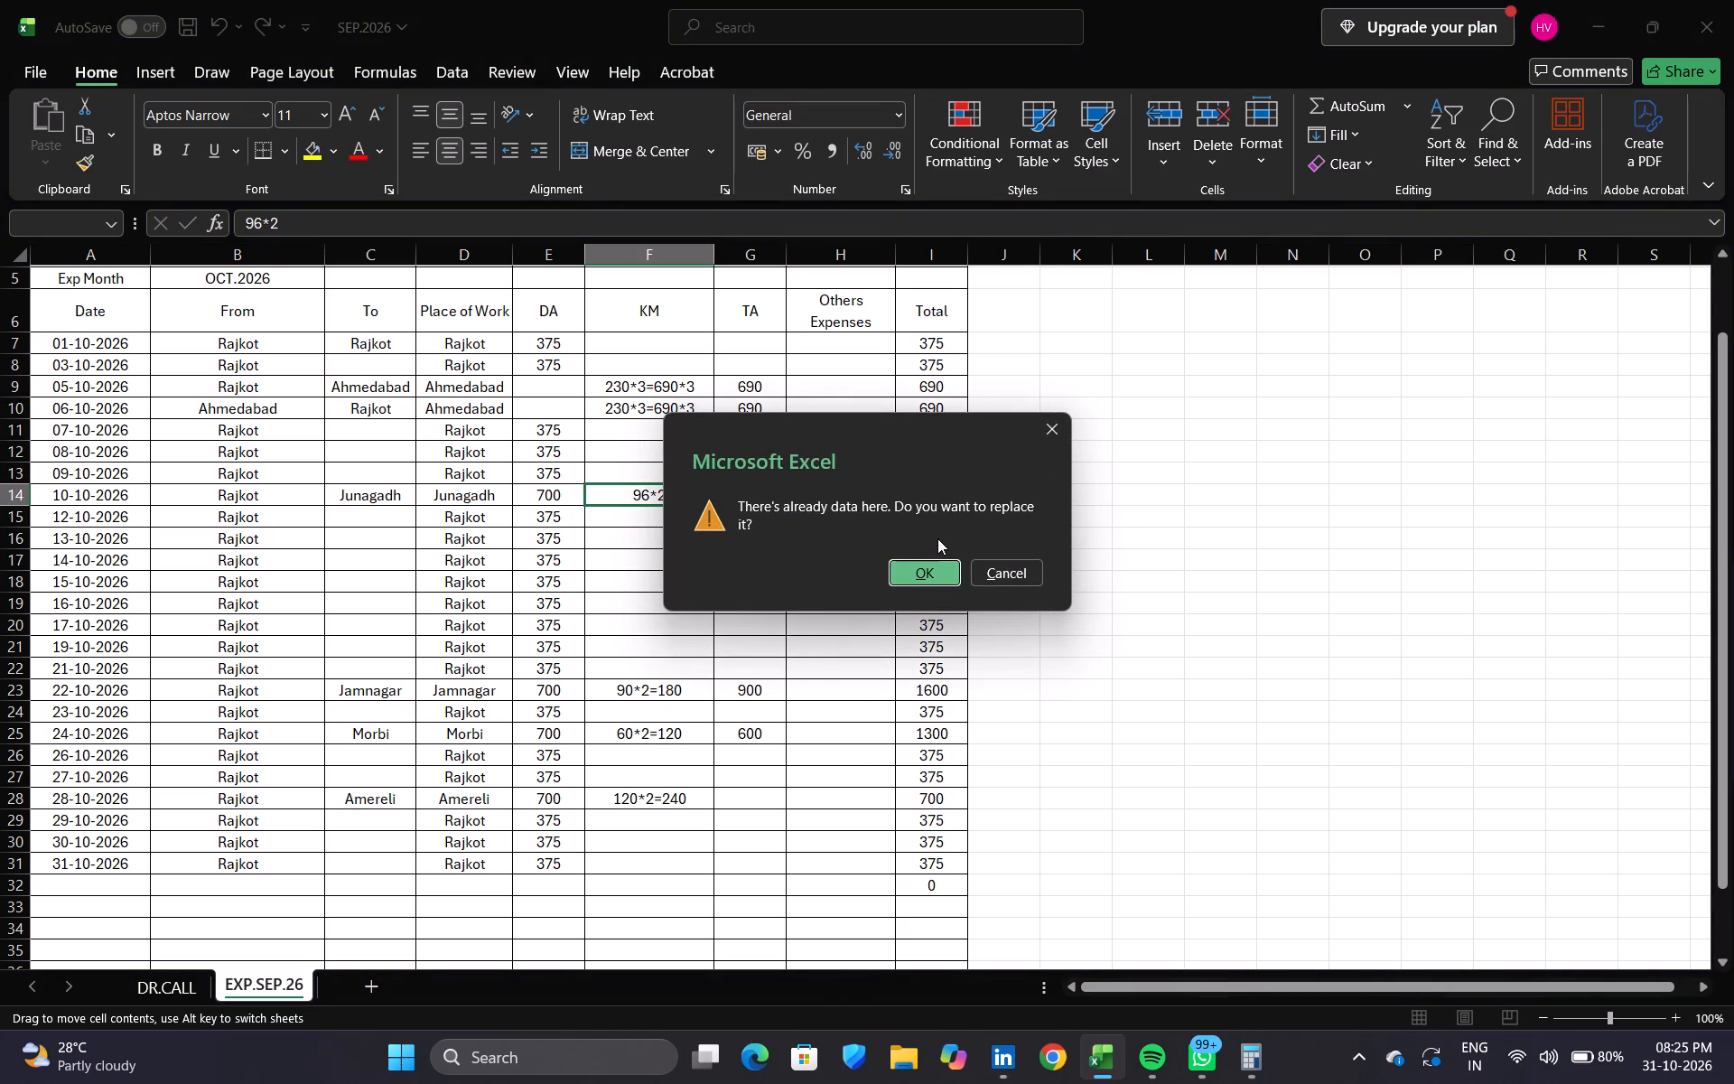
Append an equals sign to the KM entry in cell F14 of the Junagadh row so it reads 96*2=.
click(683, 500)
double_click(683, 500)
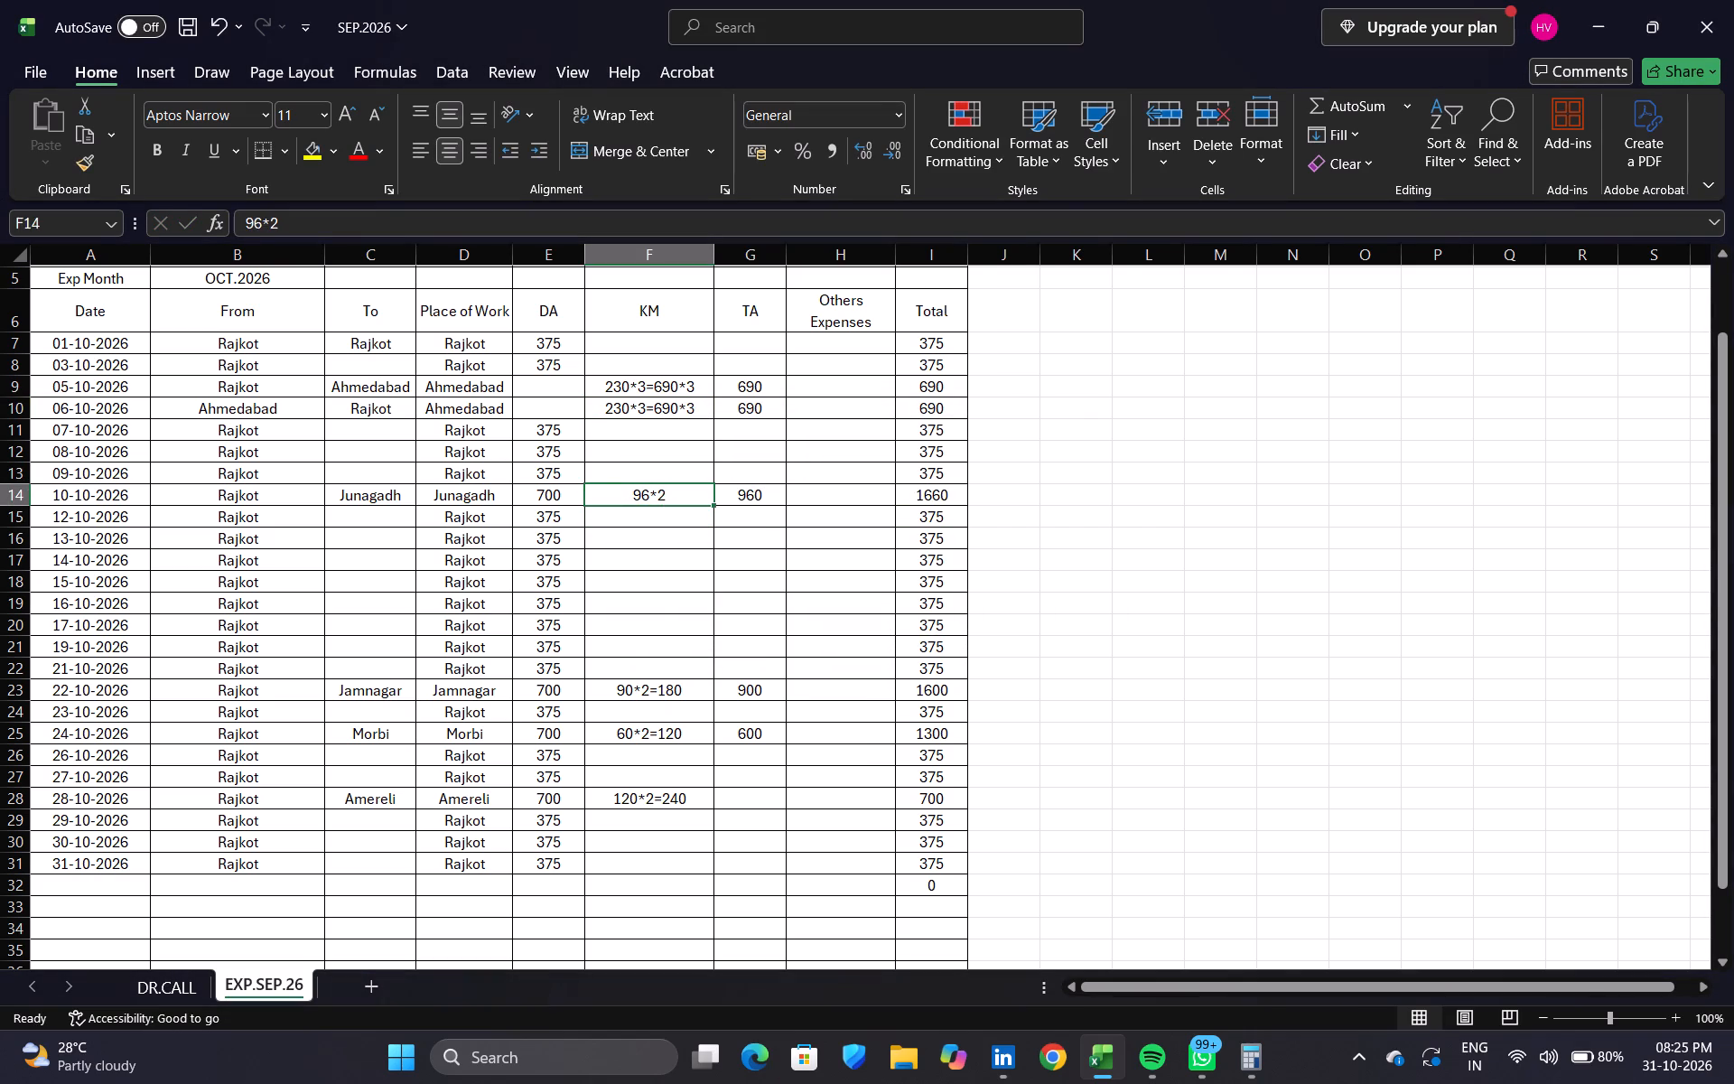
key(equal)
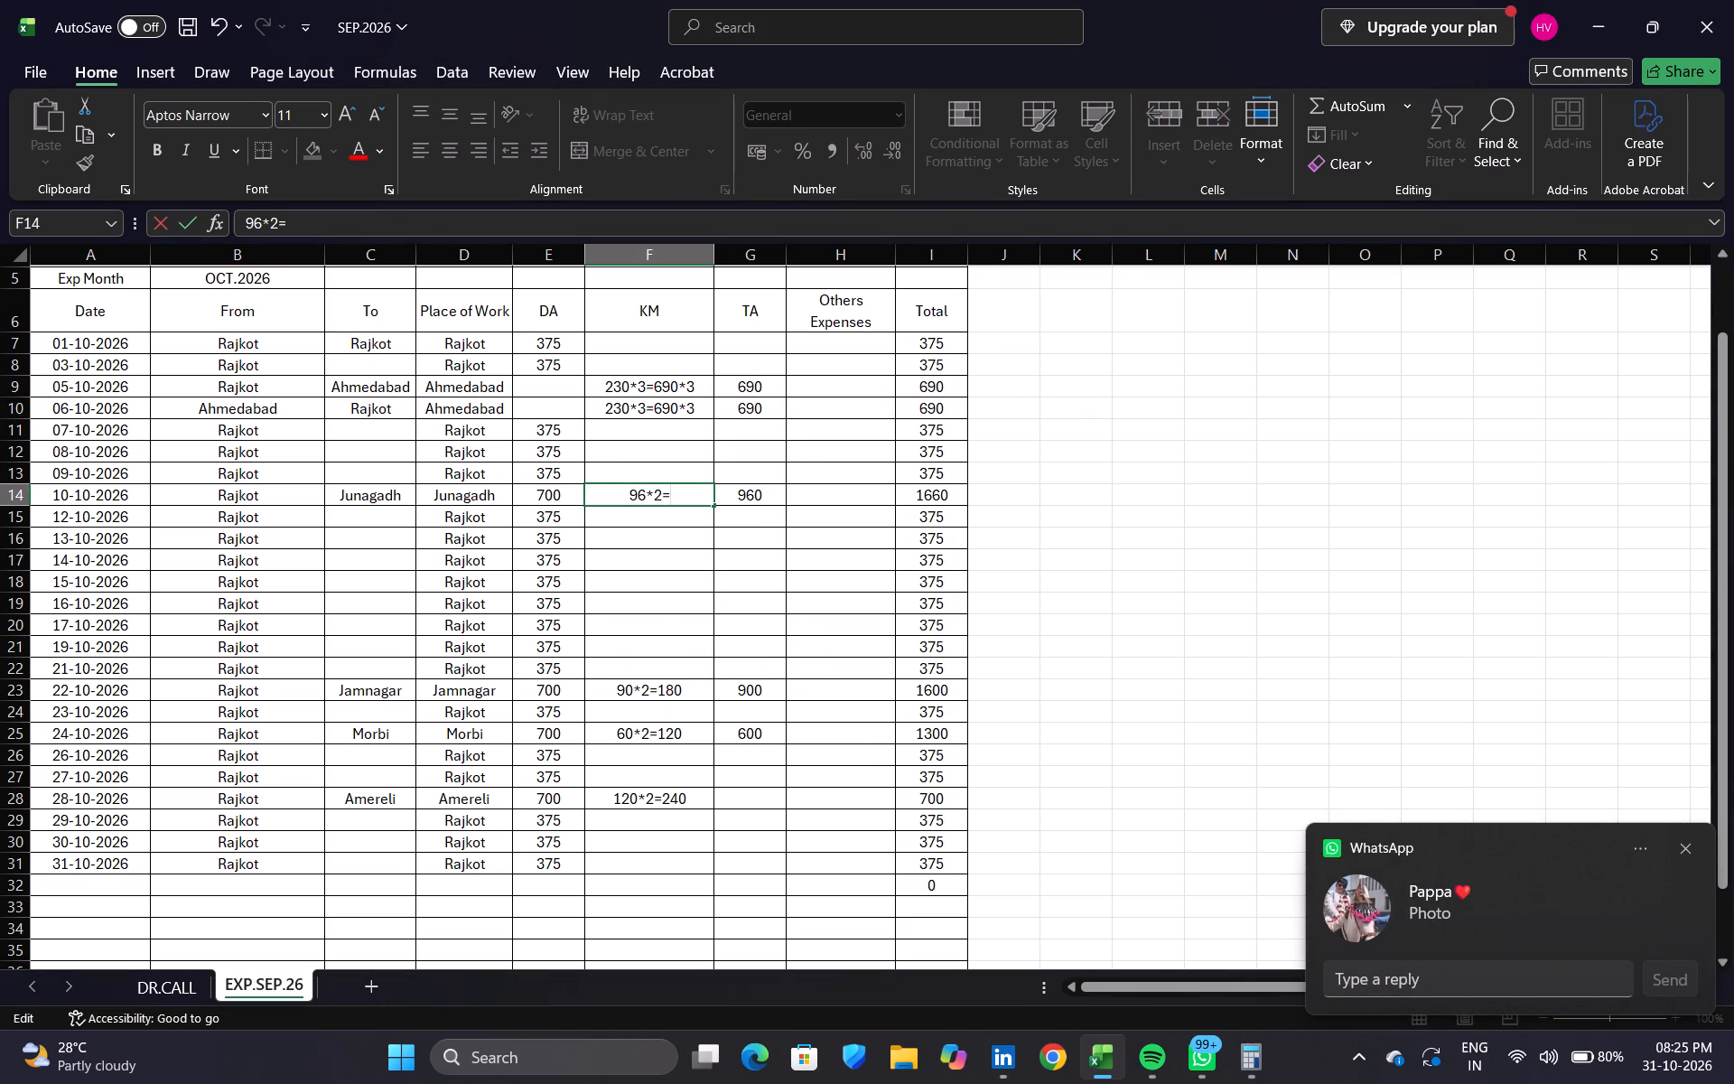
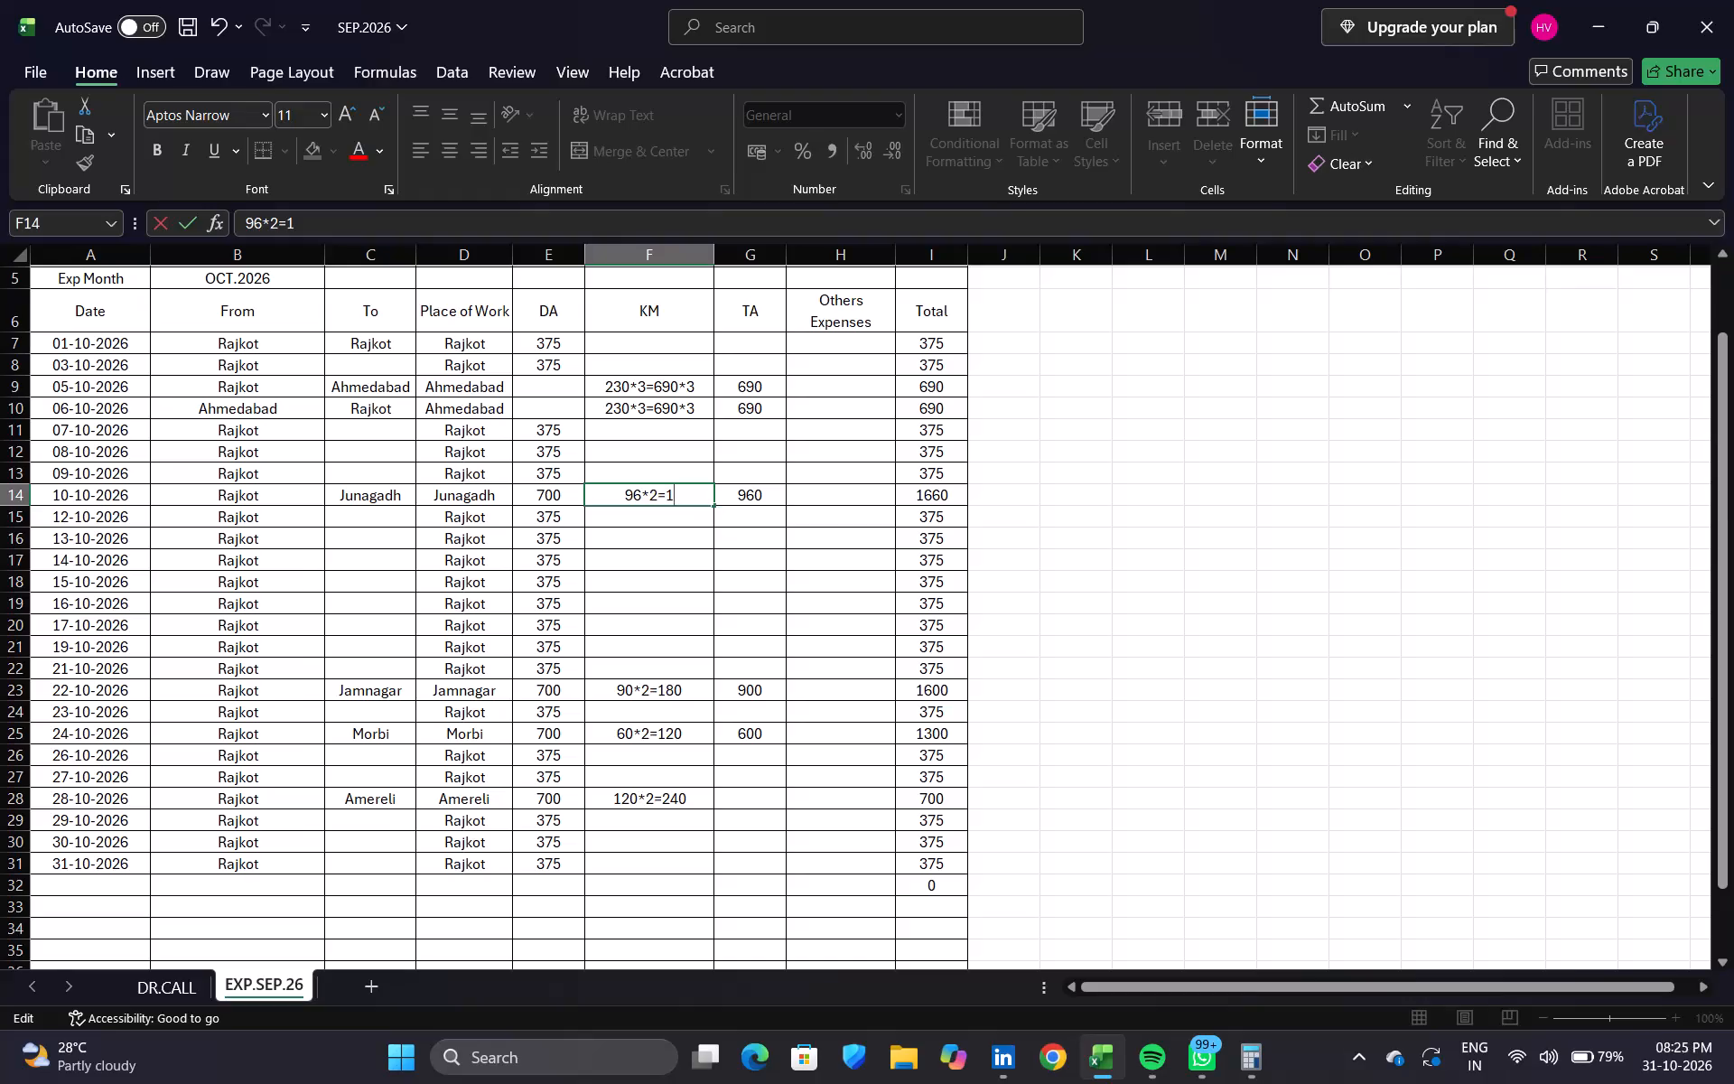
Complete the KM entry in cell F14 of the 10-10-2026 Junagadh row so it reads 96*2=192*5.
text(92)
text(*5)
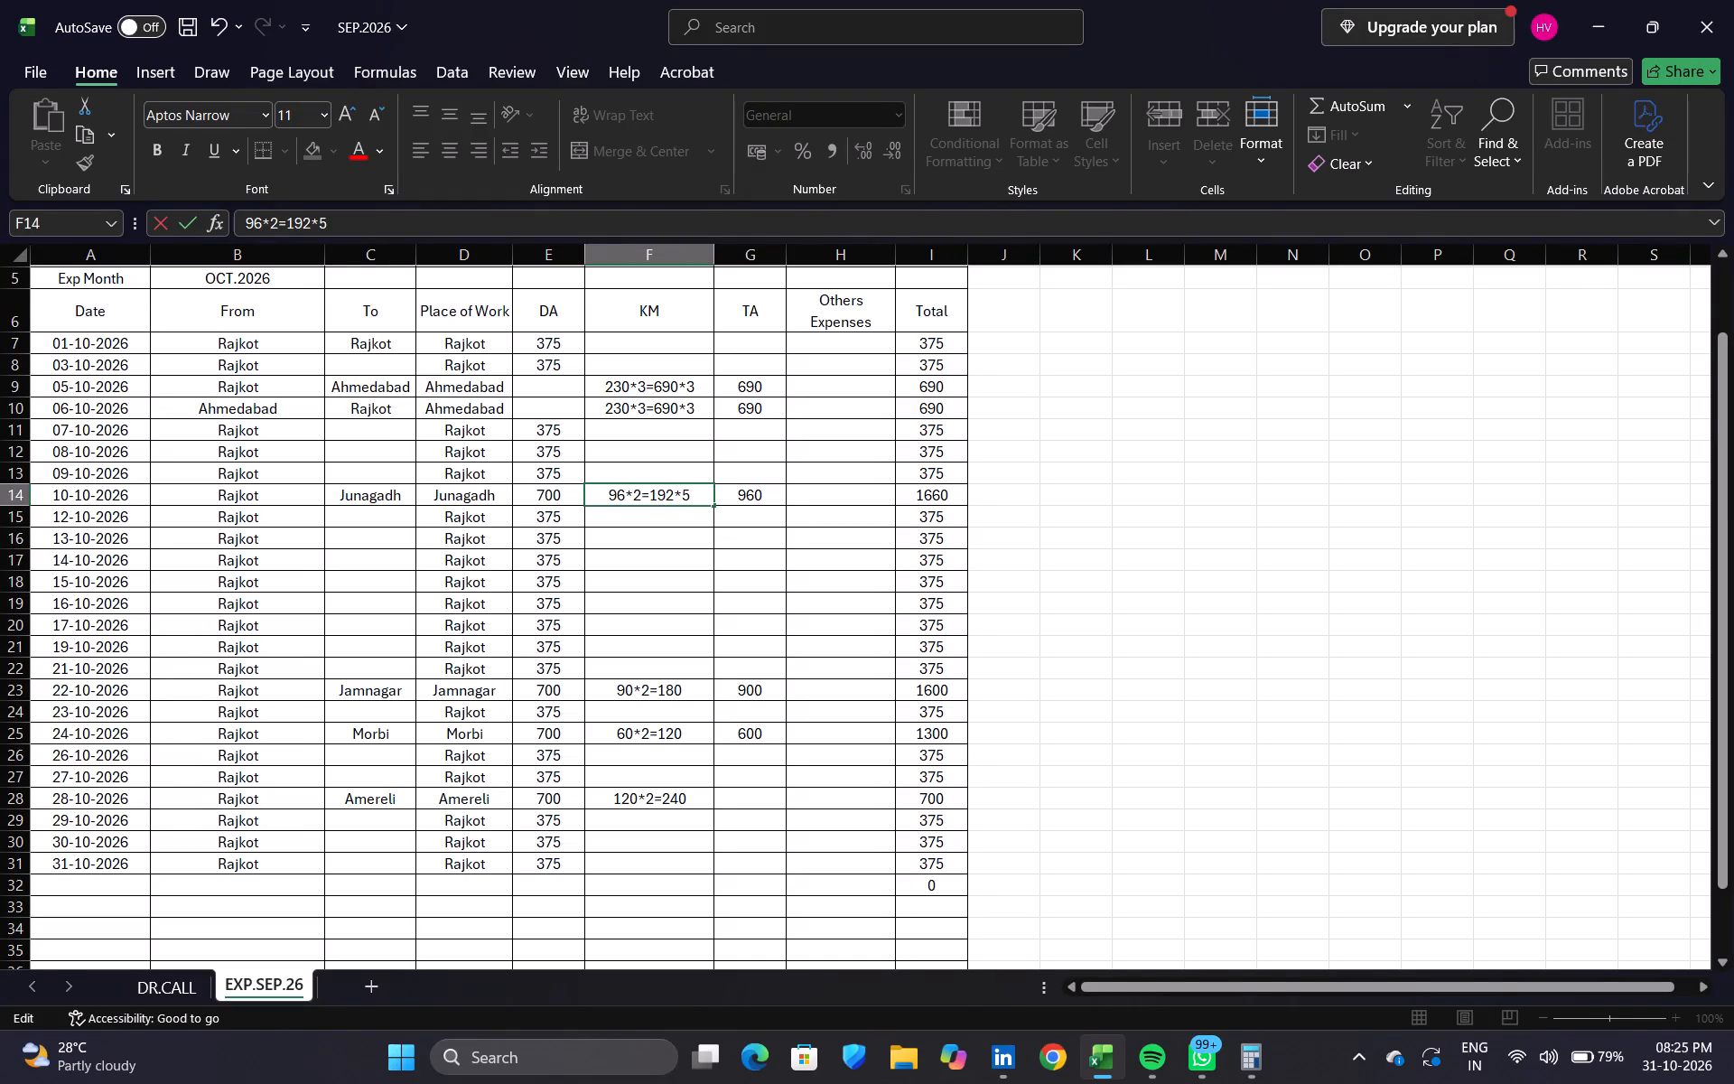
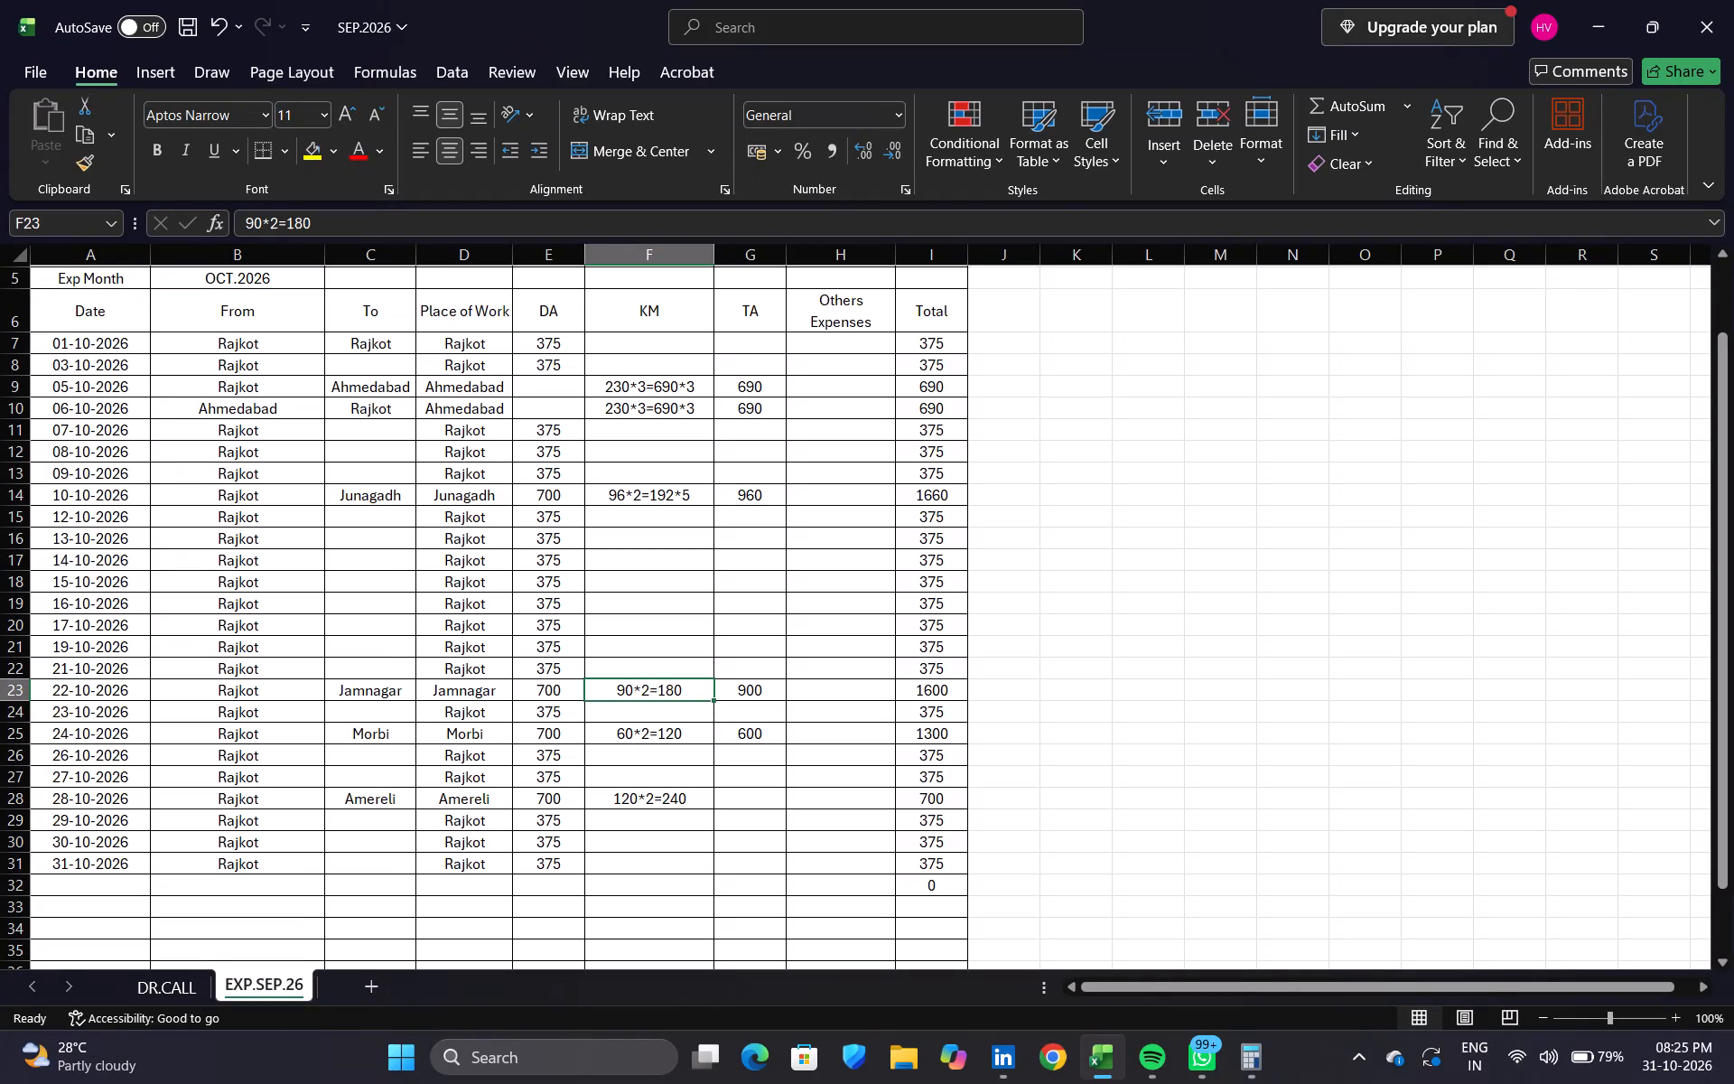
Append *5 to the KM entries for Jamnagar, Morbi and Amereli, making them 90*2=180*5, 60*2=120*5 and 120*2=240*5.
double_click(680, 696)
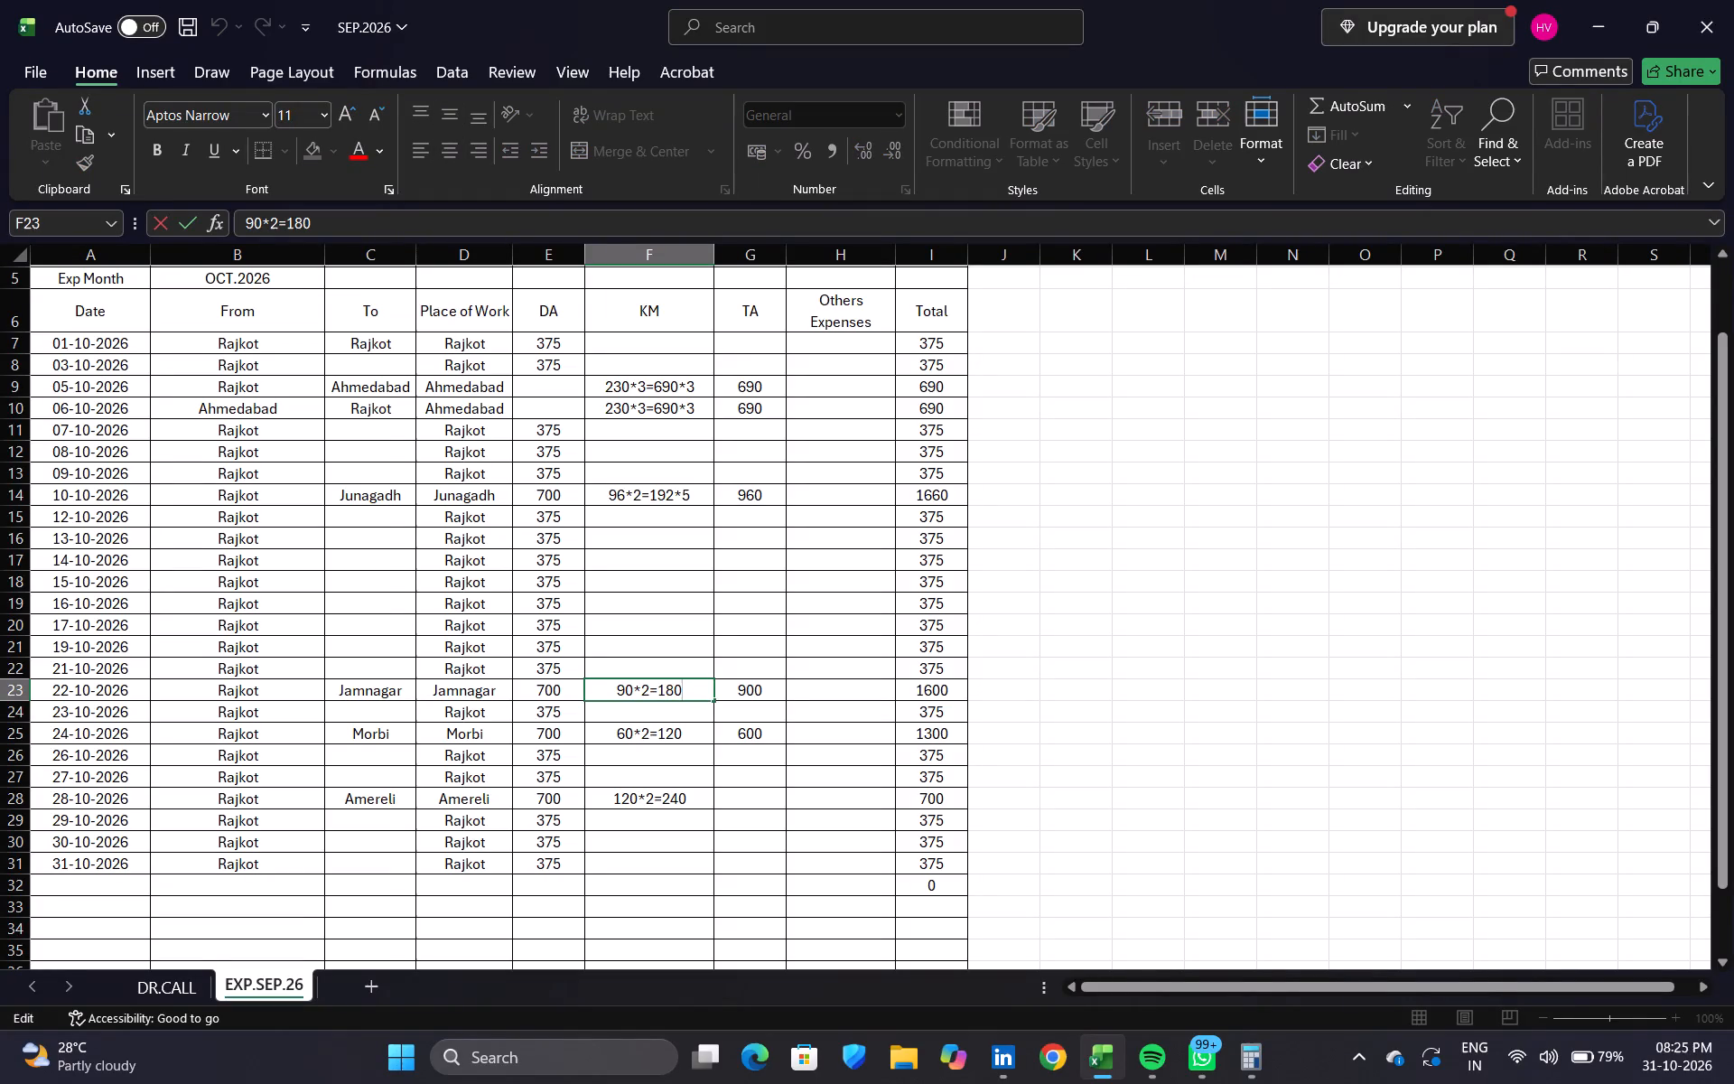
text(*5)
double_click(675, 741)
double_click(683, 740)
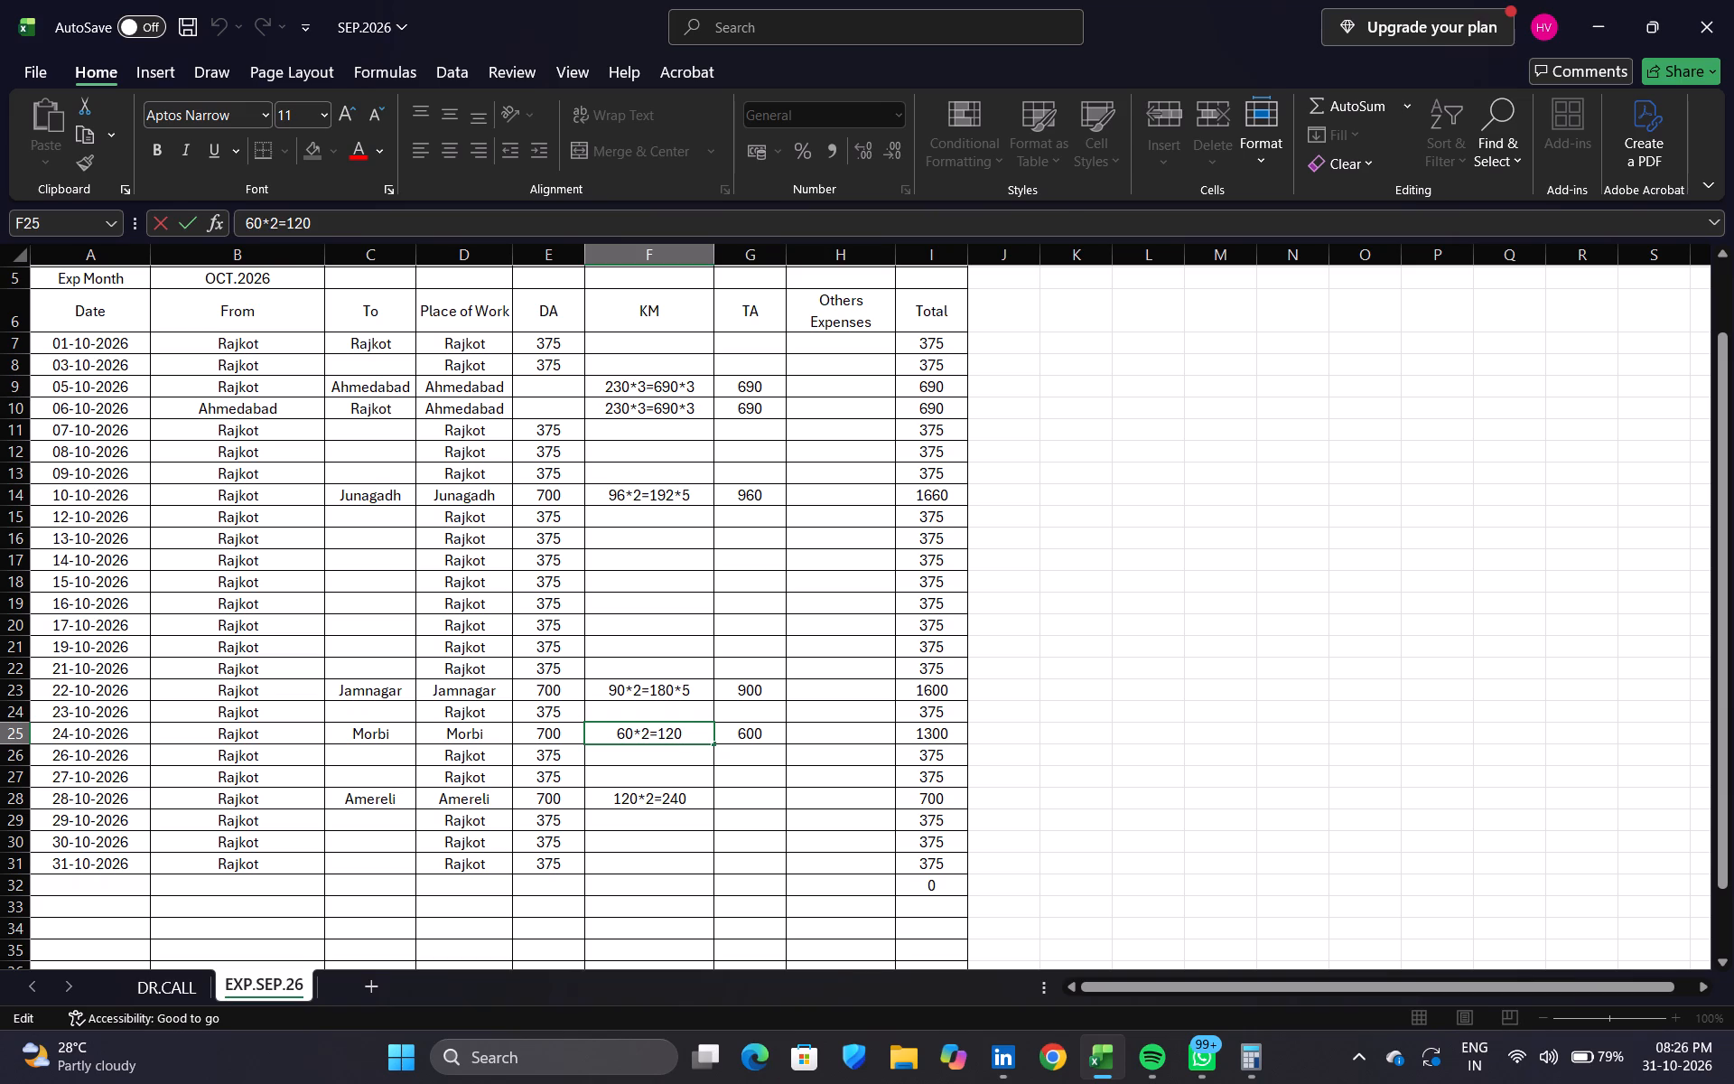
text(*5)
double_click(678, 799)
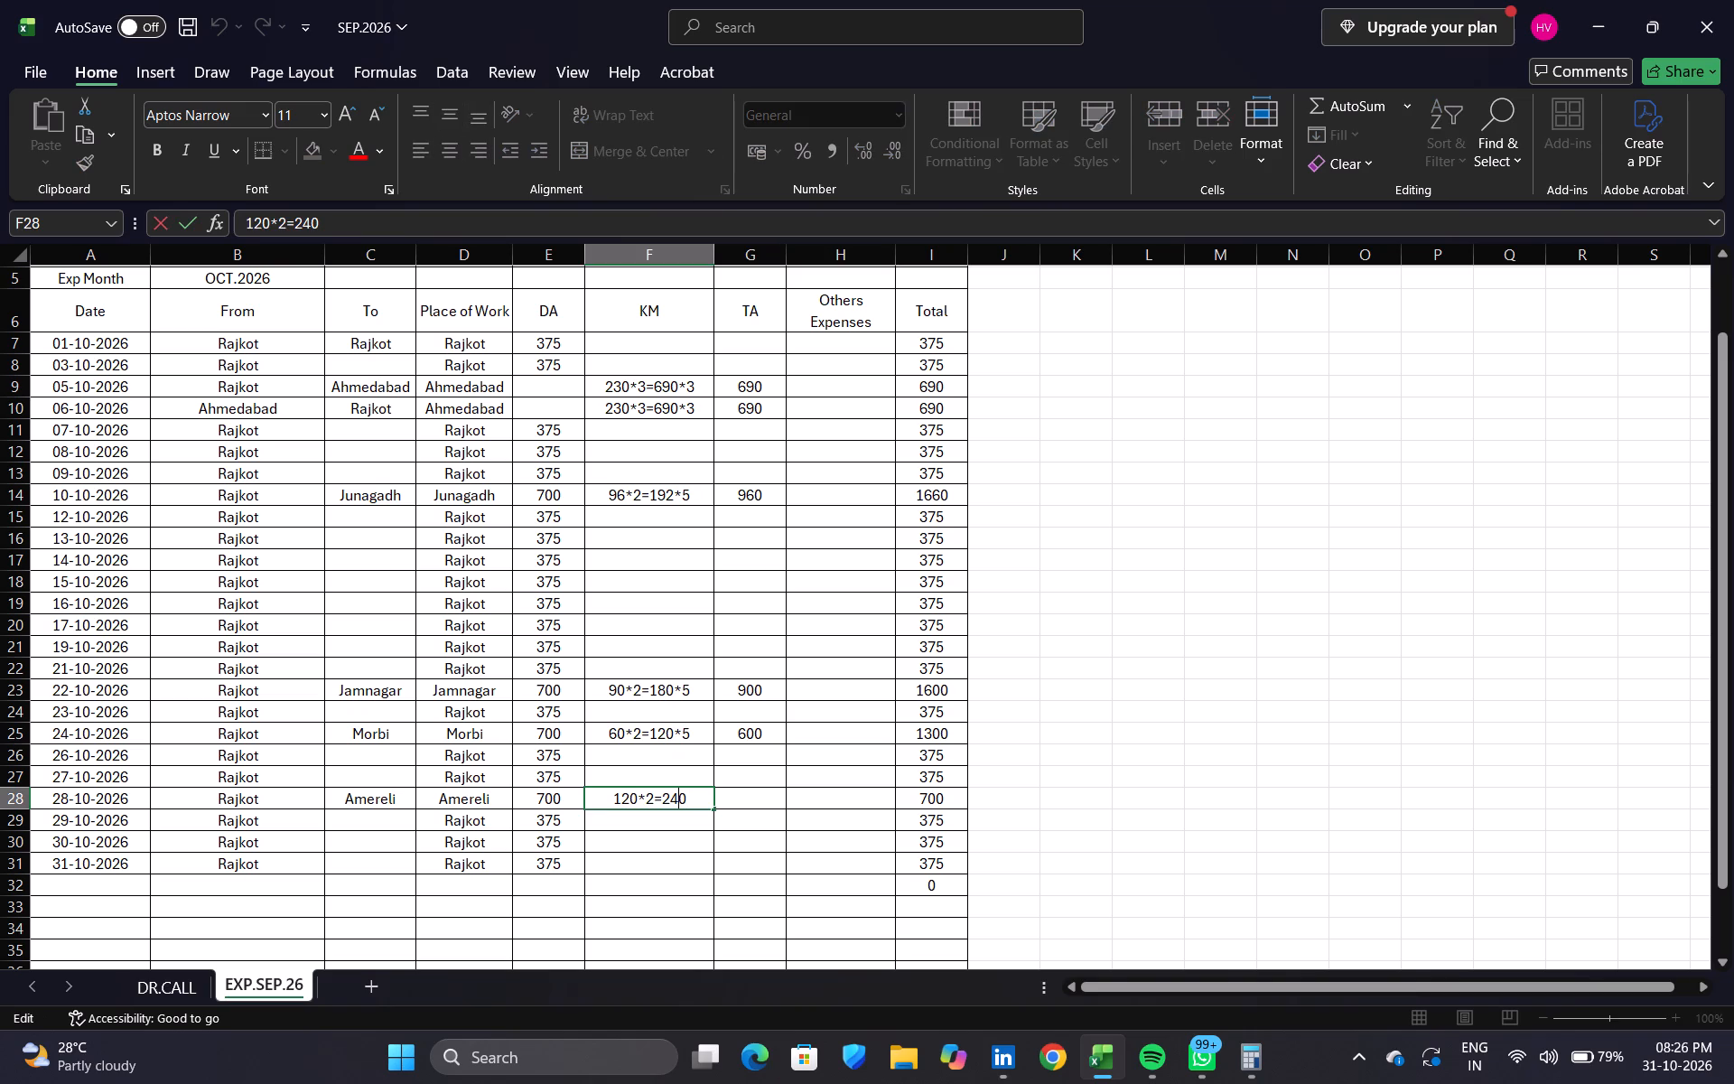
key(Right)
text(*5)
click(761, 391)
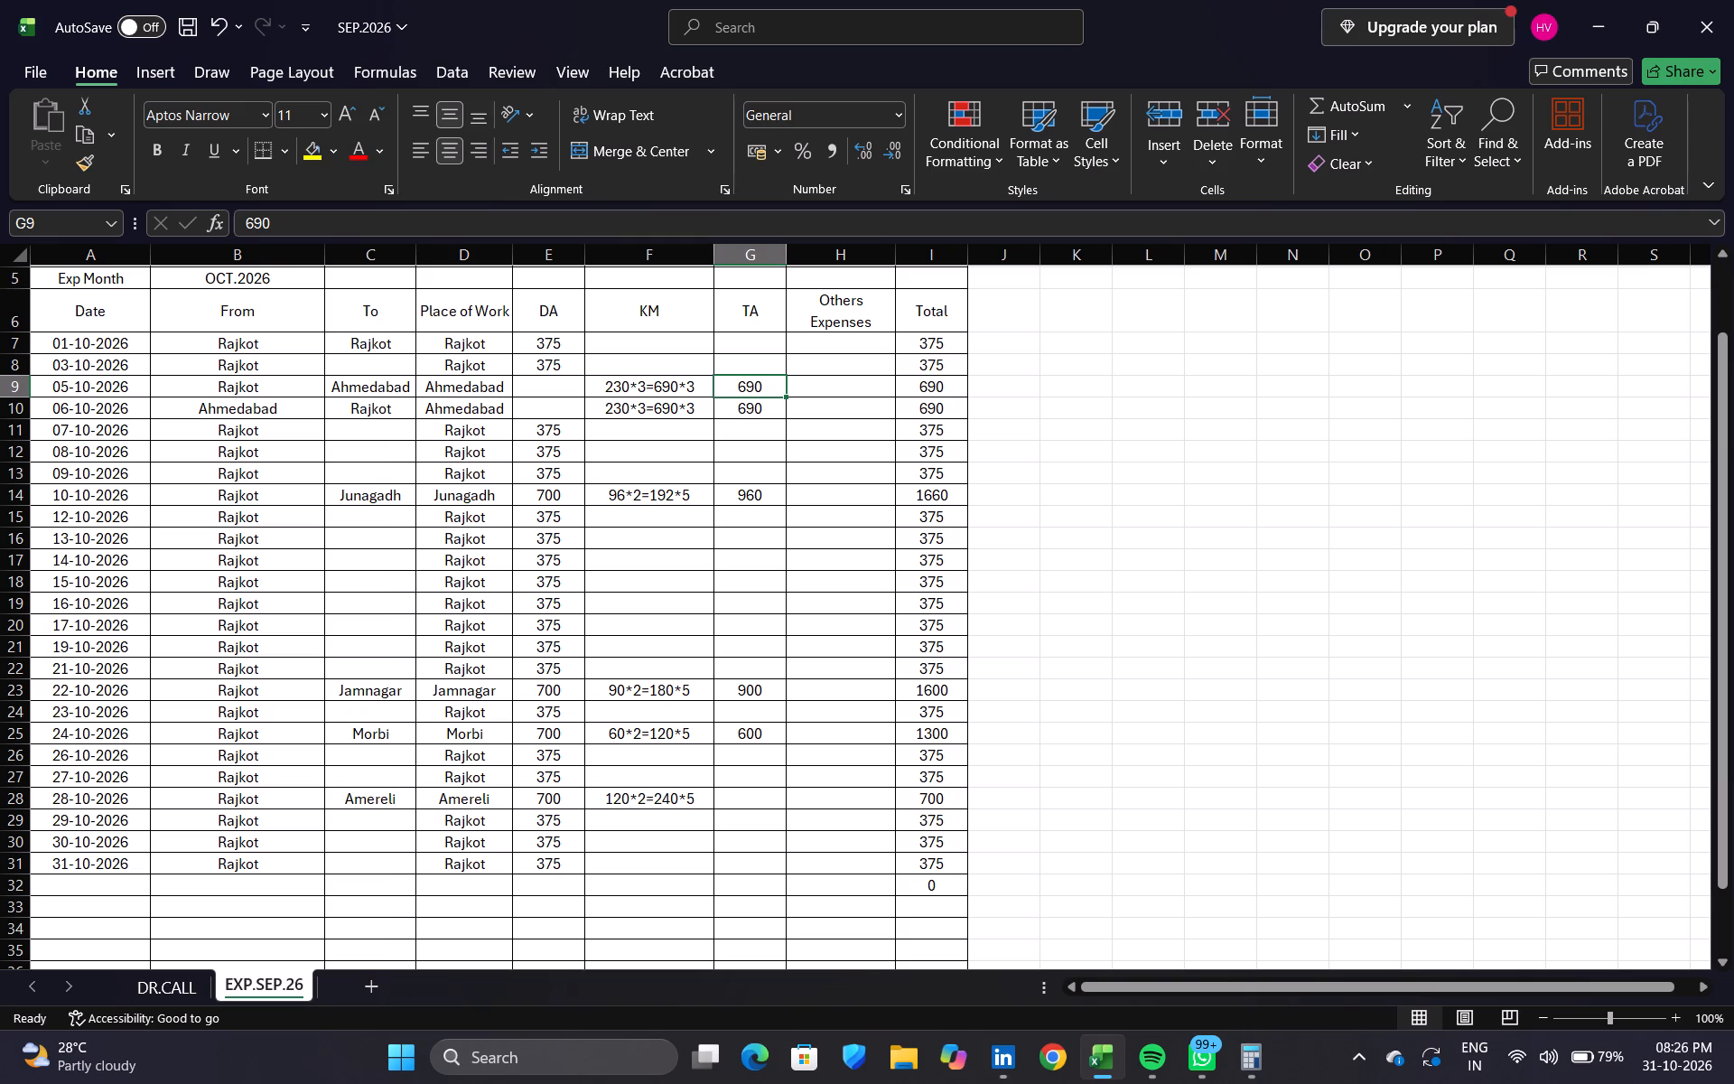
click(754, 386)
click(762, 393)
Capture a screenshot of the sheet region covering the KM, TA and Others Expenses columns down to about row 33.
click(1086, 499)
key(Print)
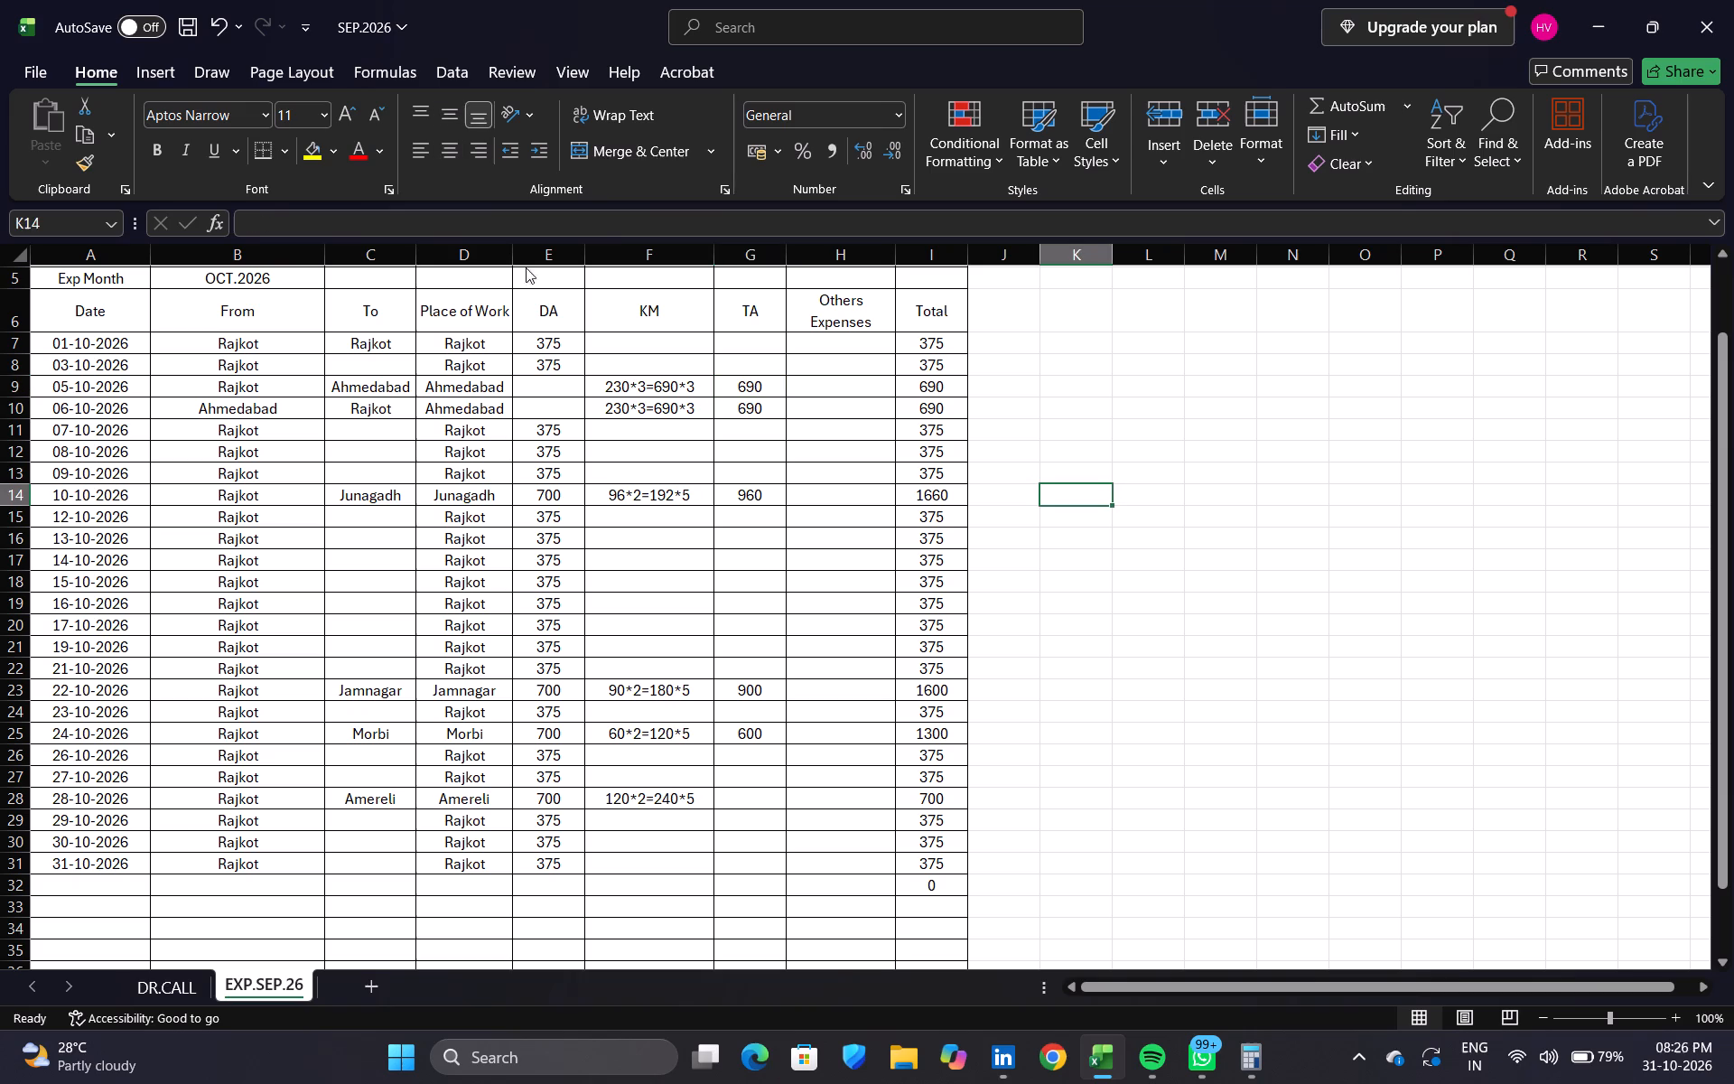
drag(582, 256, 872, 907)
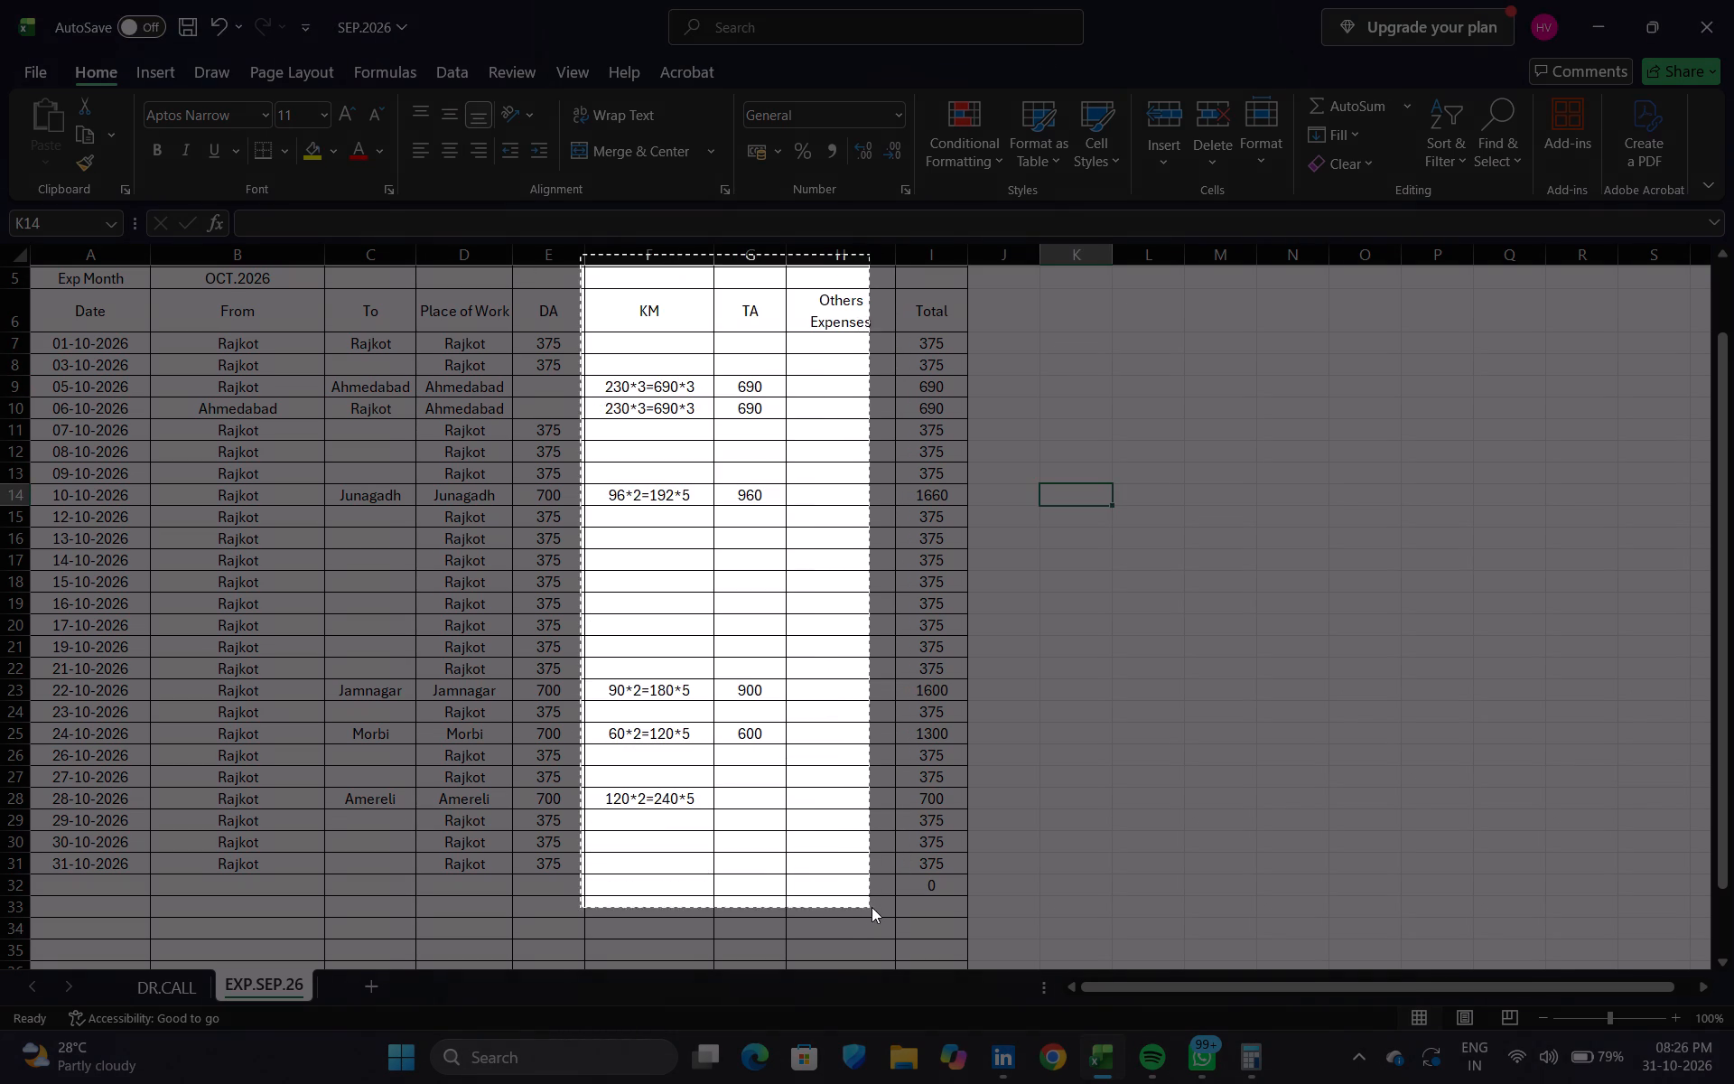
drag(872, 907, 878, 921)
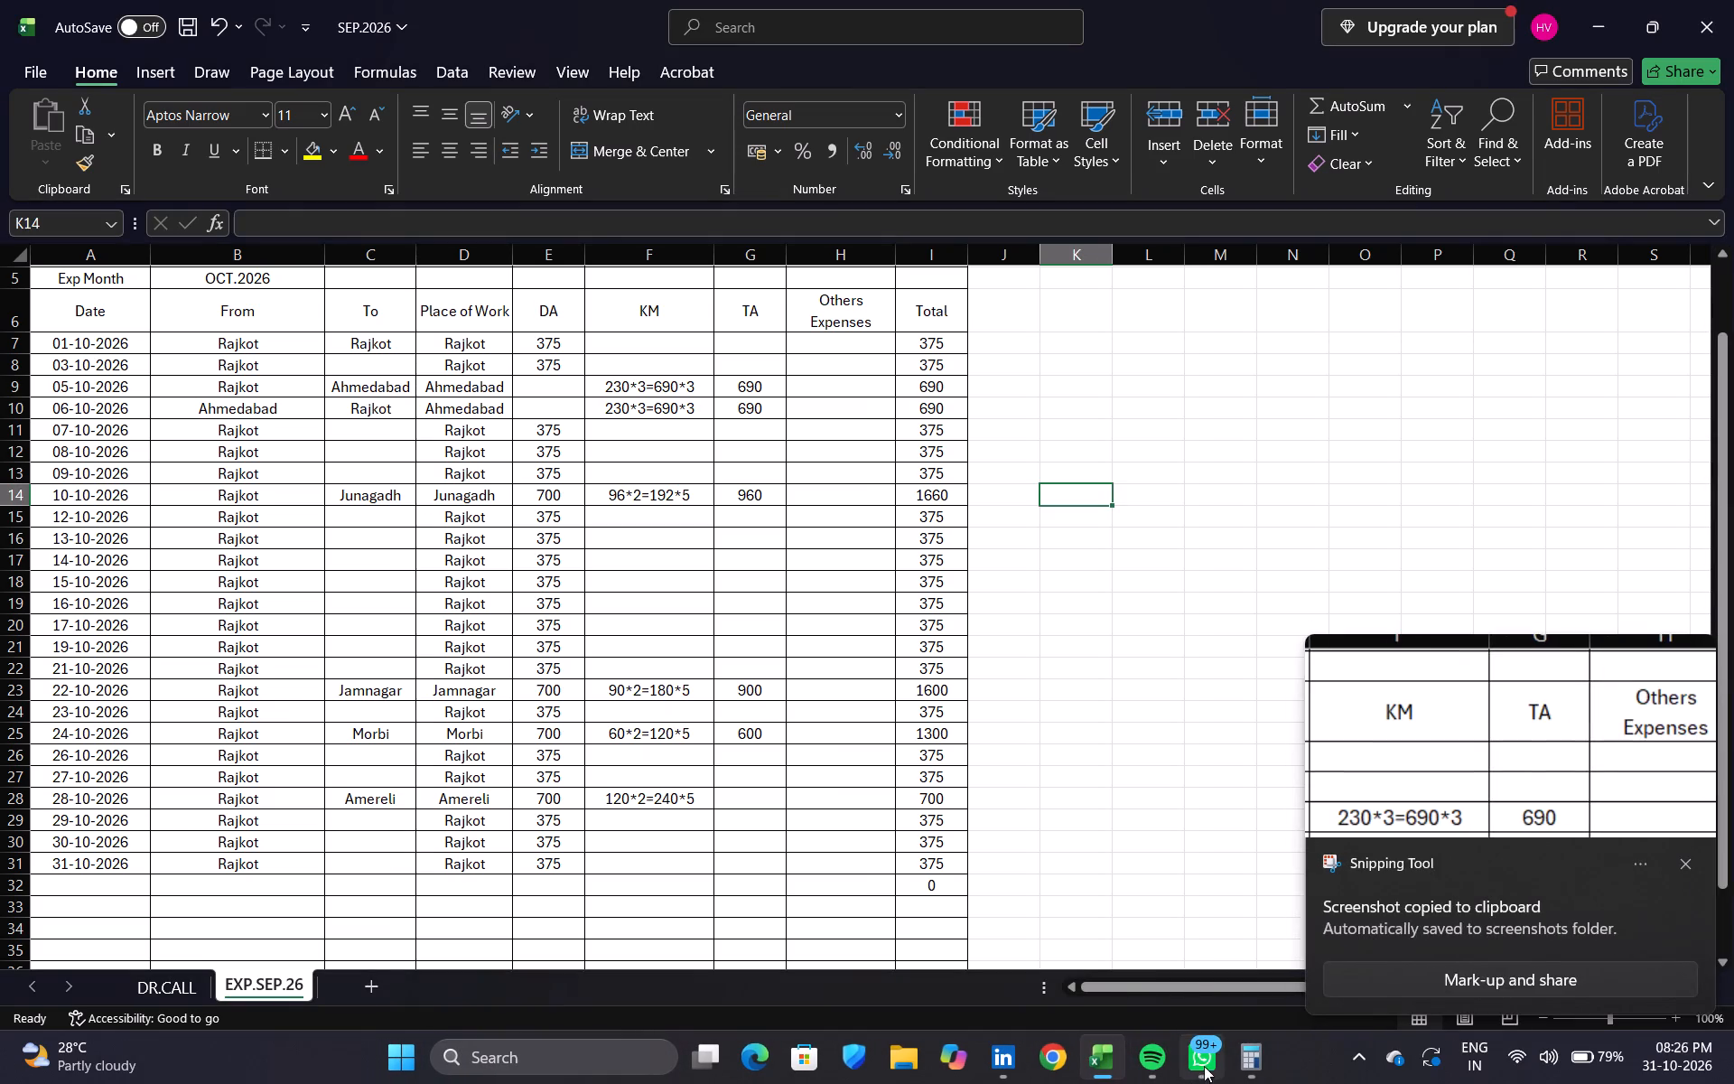
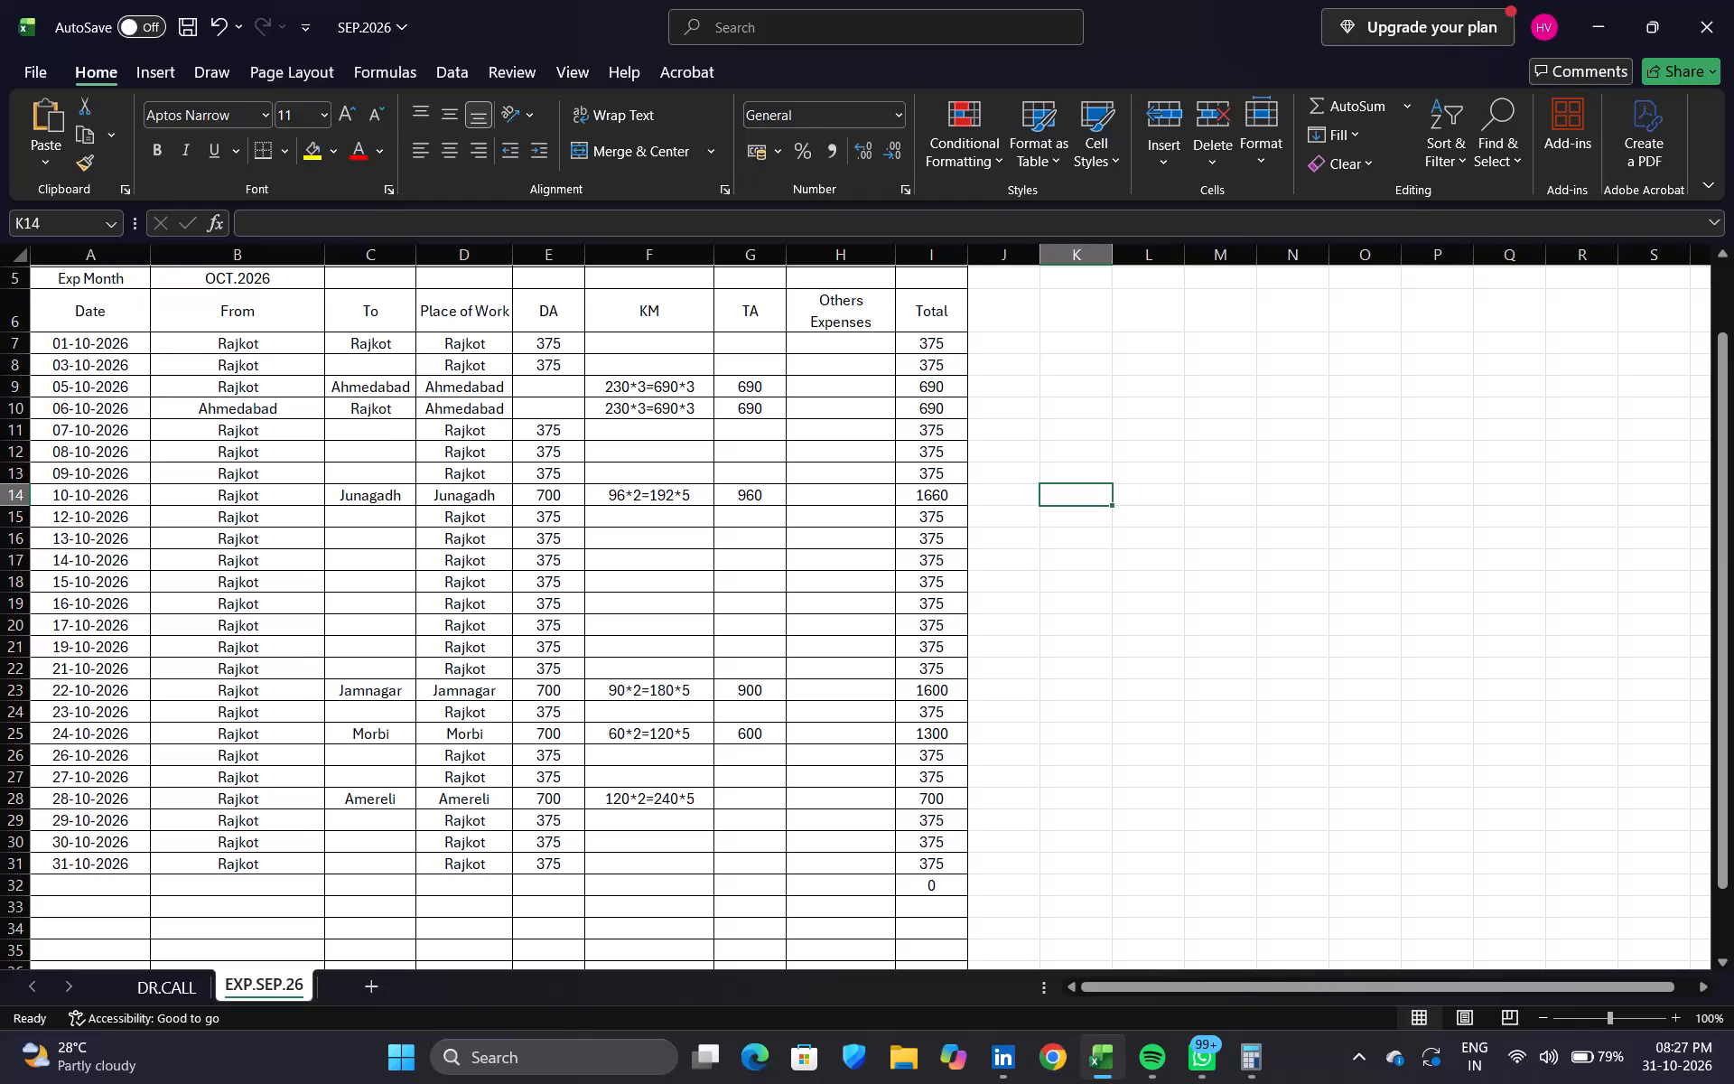
Shorten the KM entries for the two Ahmedabad trips on 05-10-2026 and 06-10-2026 to 230*3.
double_click(694, 384)
key(BackSpace)
key(BackSpace)
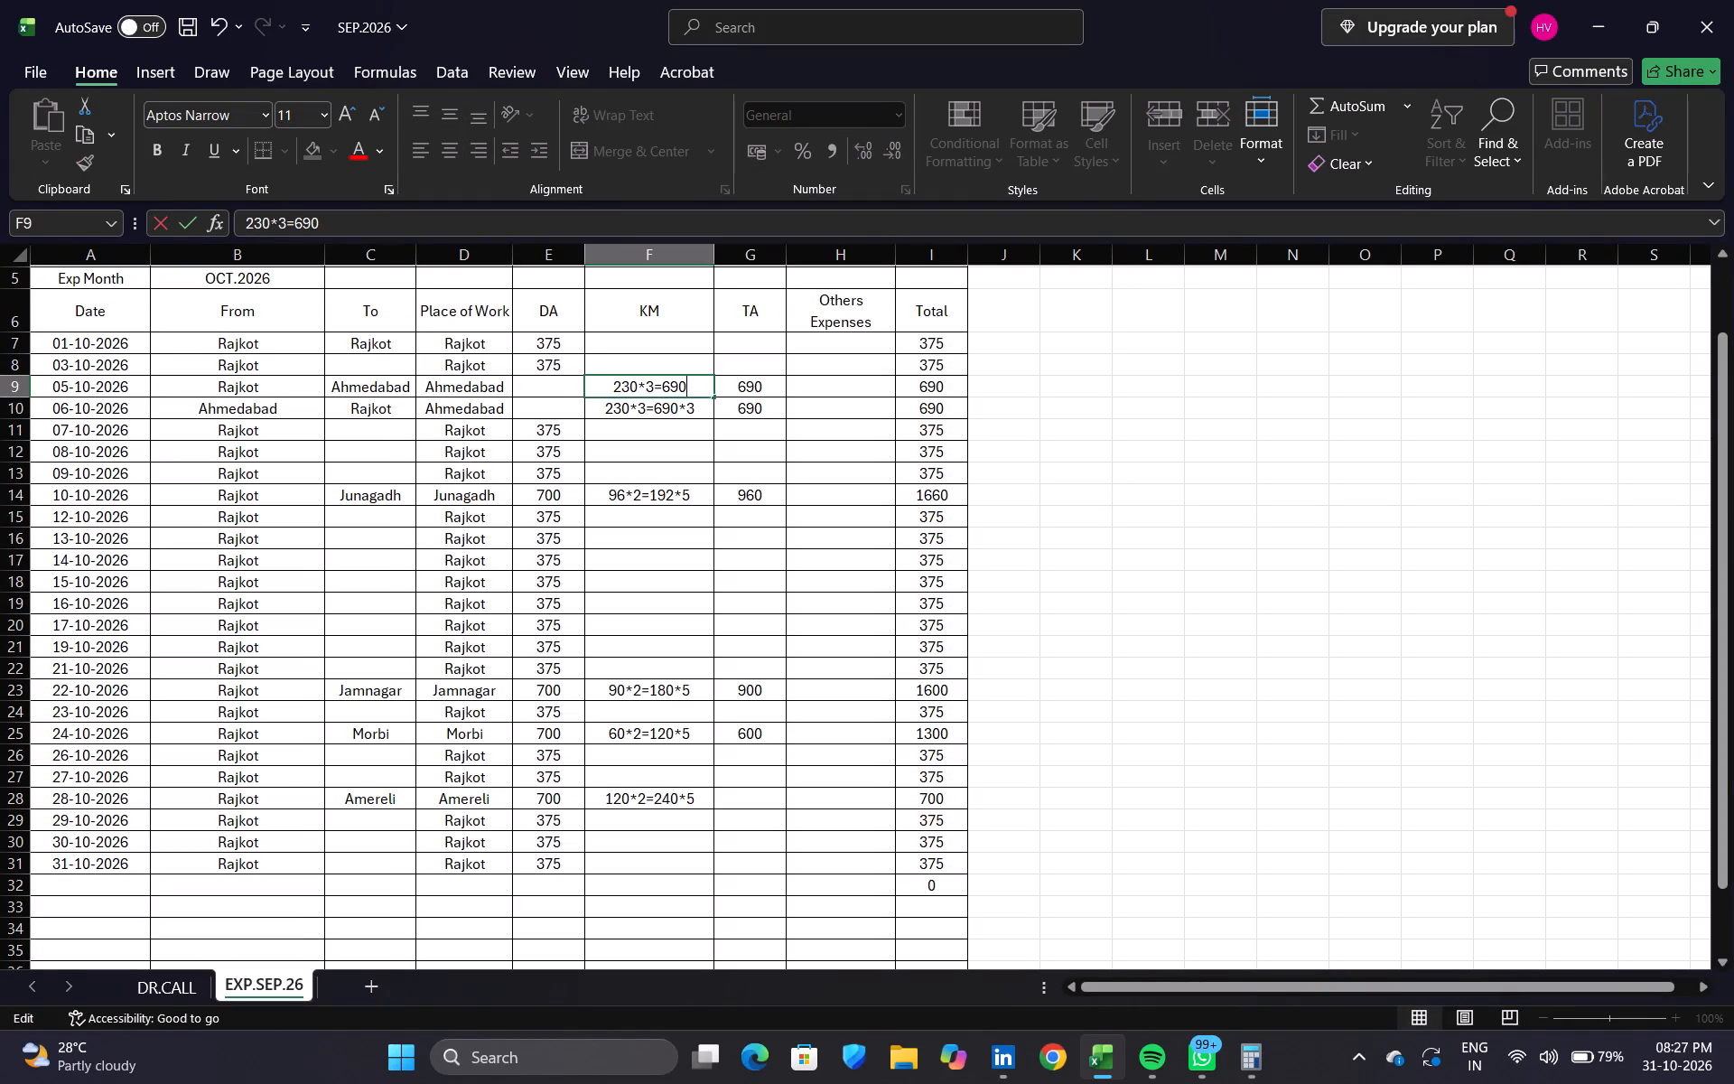
key(BackSpace)
key(BackSpace)
key(BackSpace)
key(BackSpace)
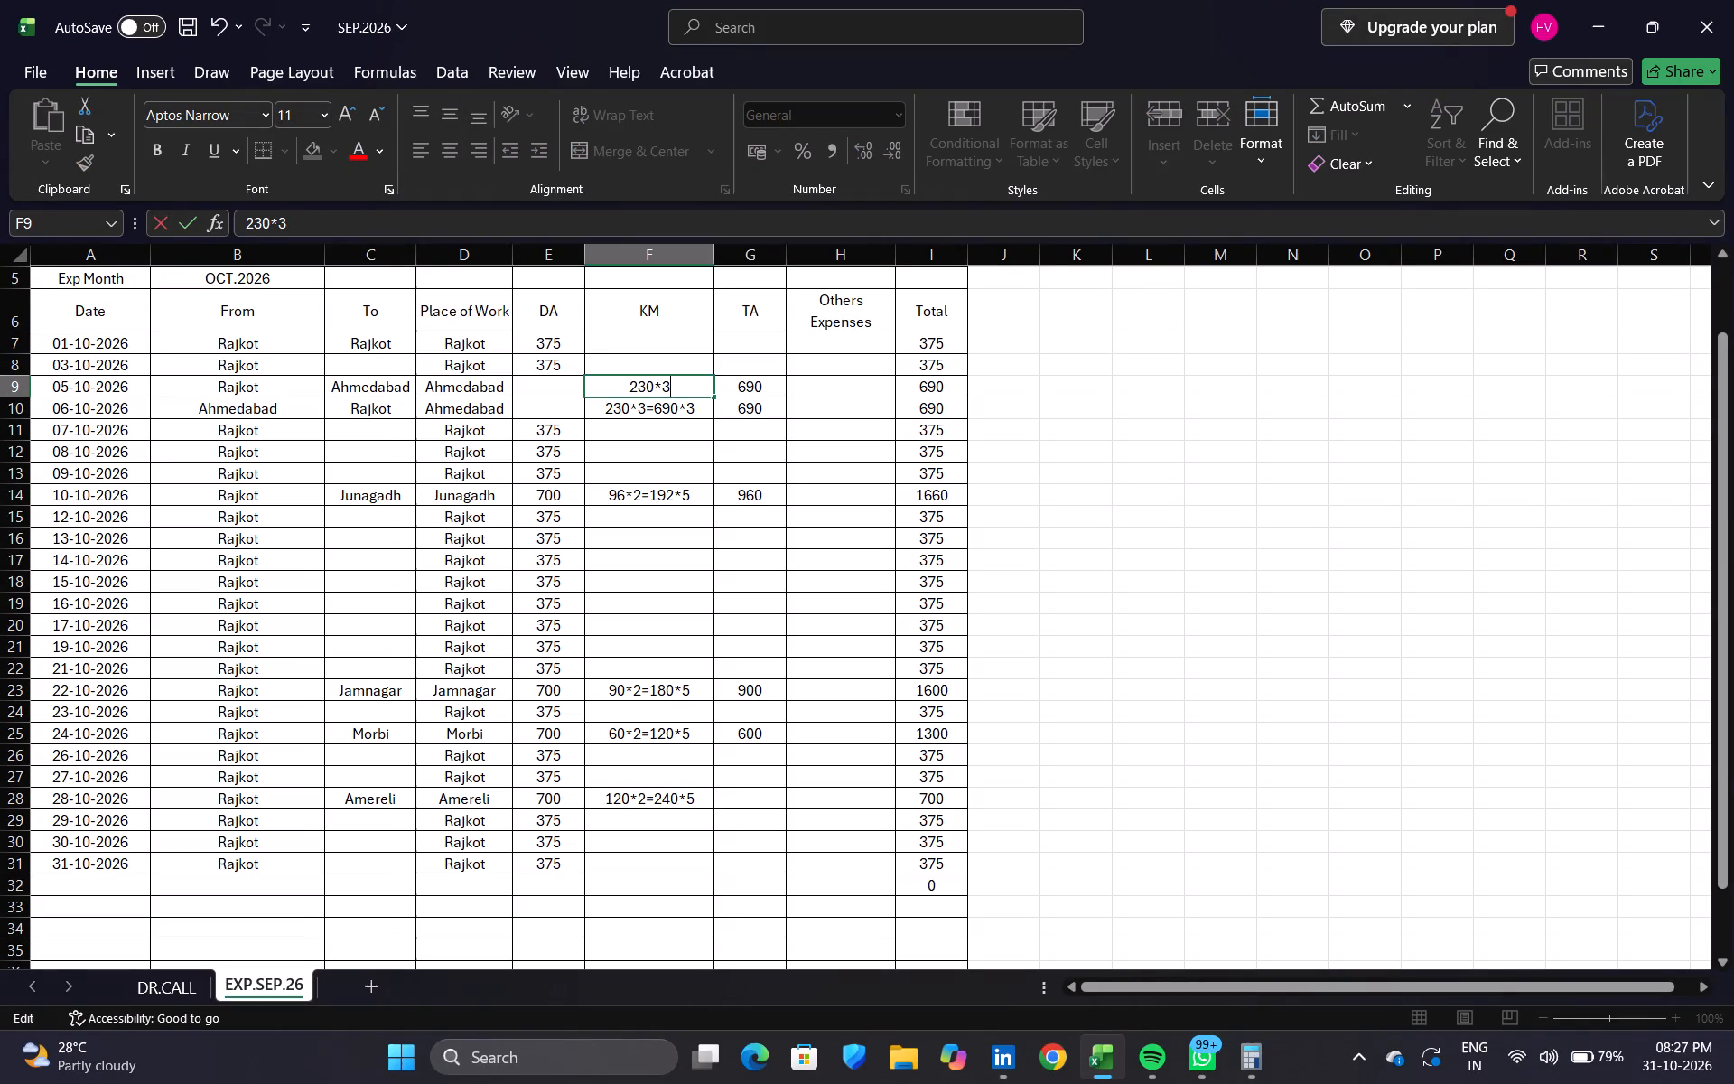
double_click(687, 415)
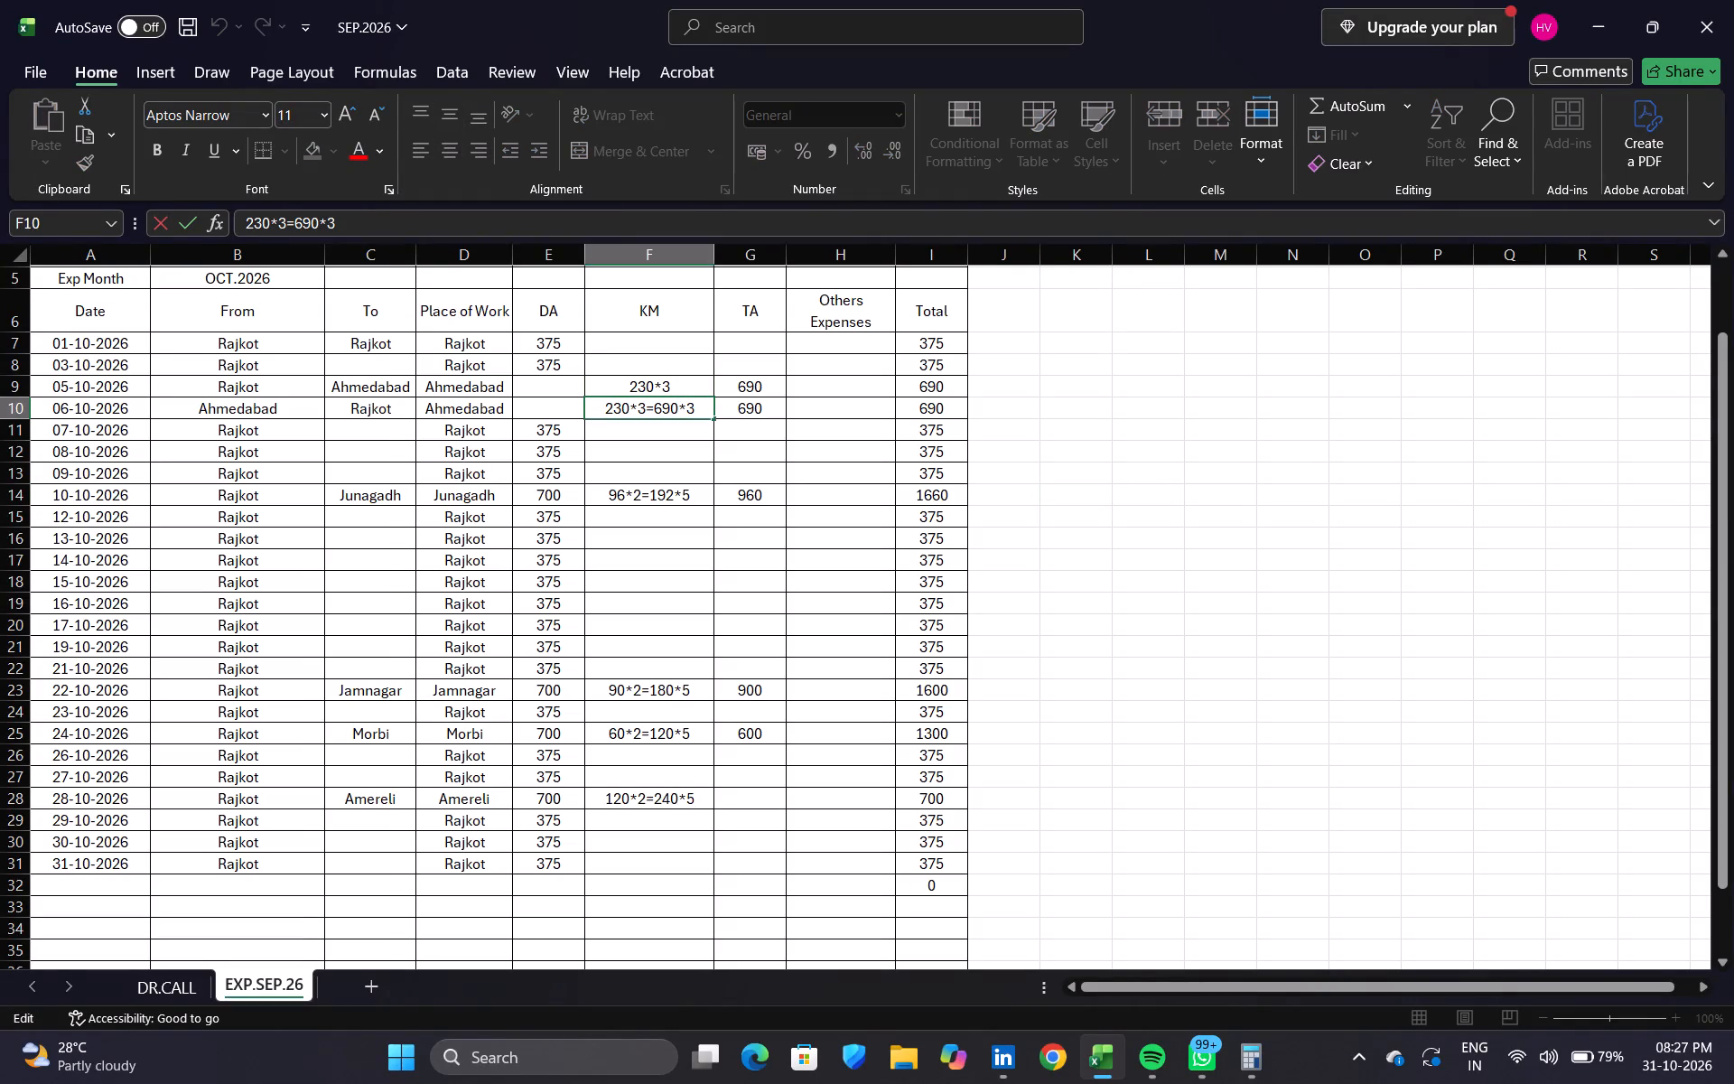
key(Right)
key(BackSpace)
key(BackSpace)
key(BackSpace)
key(BackSpace)
key(BackSpace)
key(BackSpace)
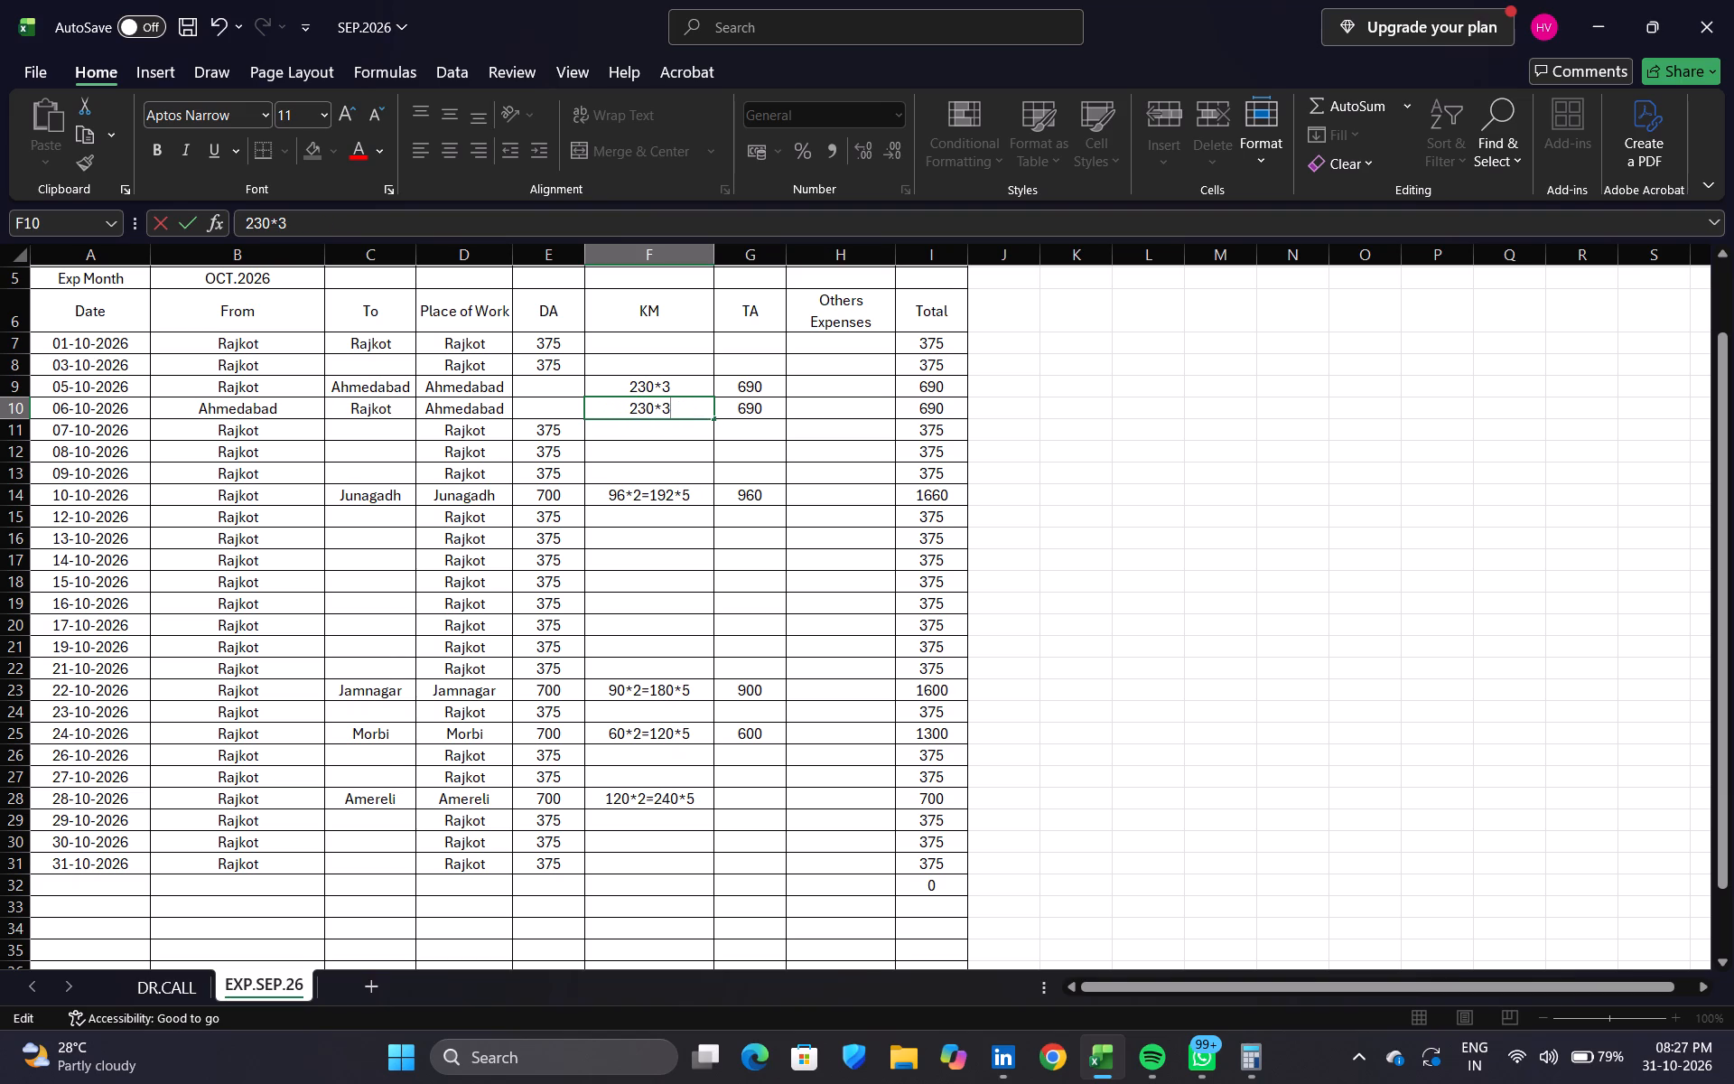
double_click(770, 388)
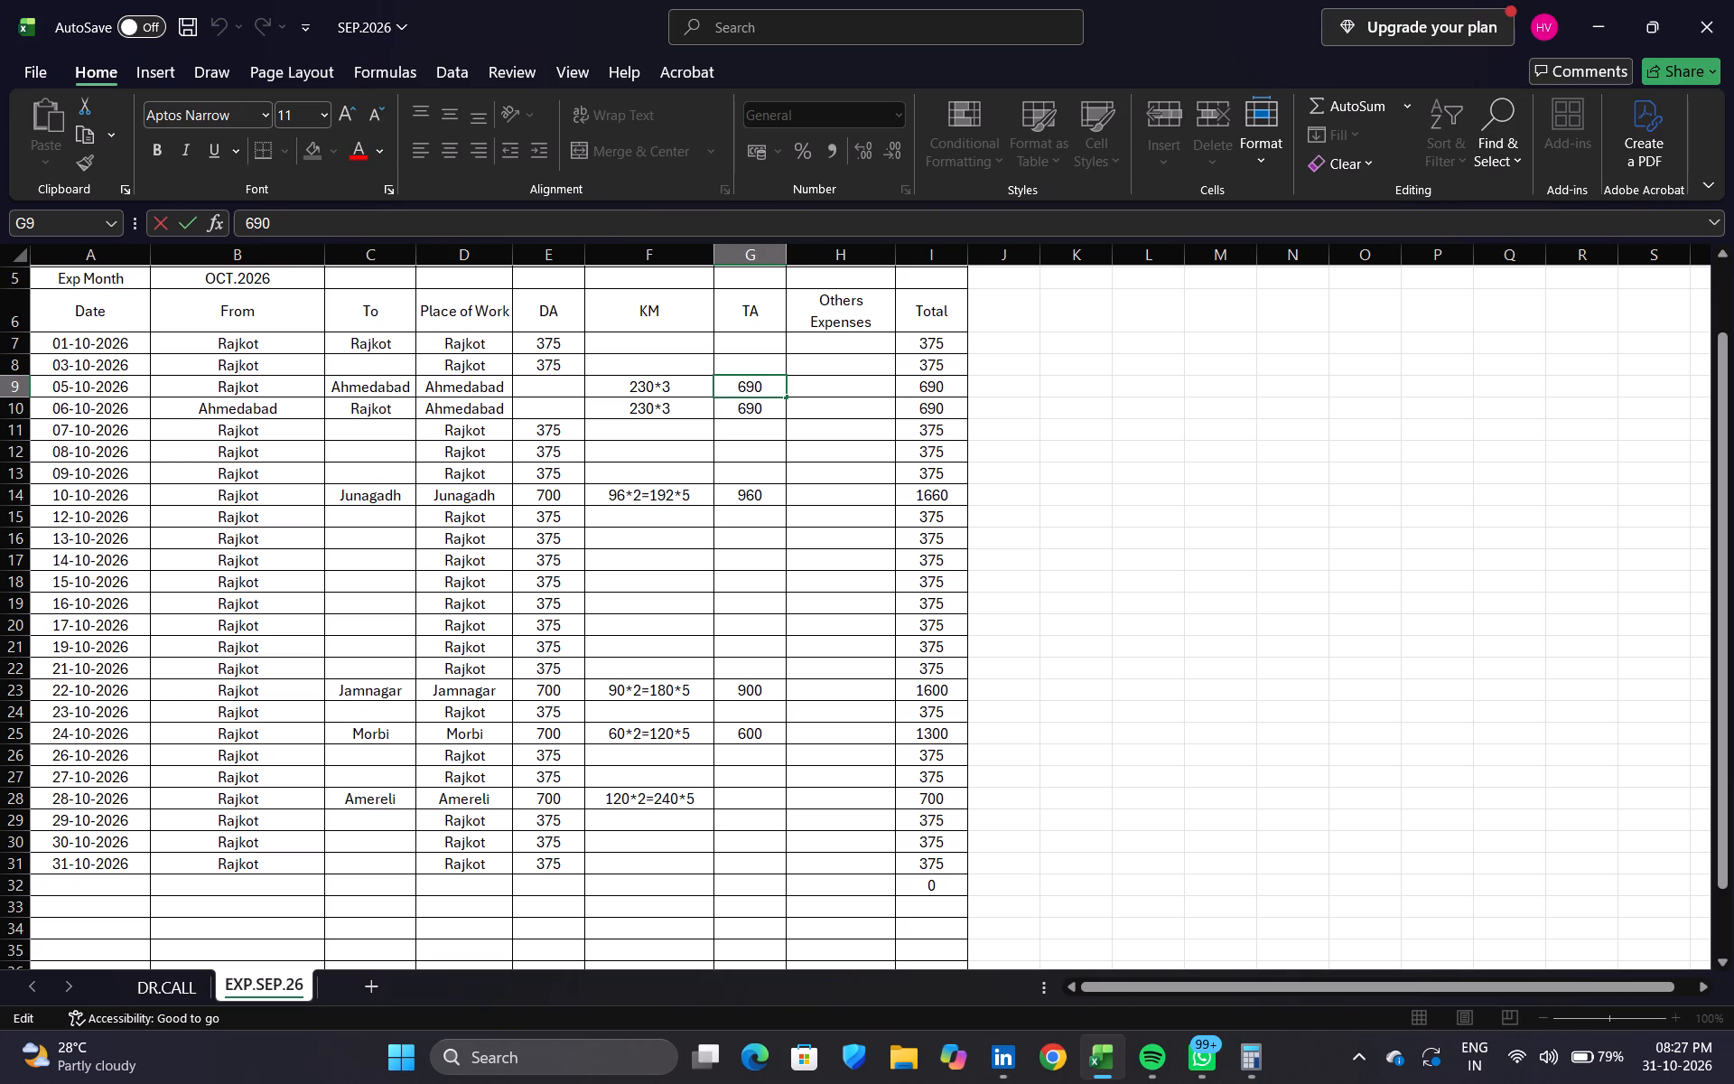
Enter 1200 as the TA for the Amereli trip on 28-10-2026.
click(745, 801)
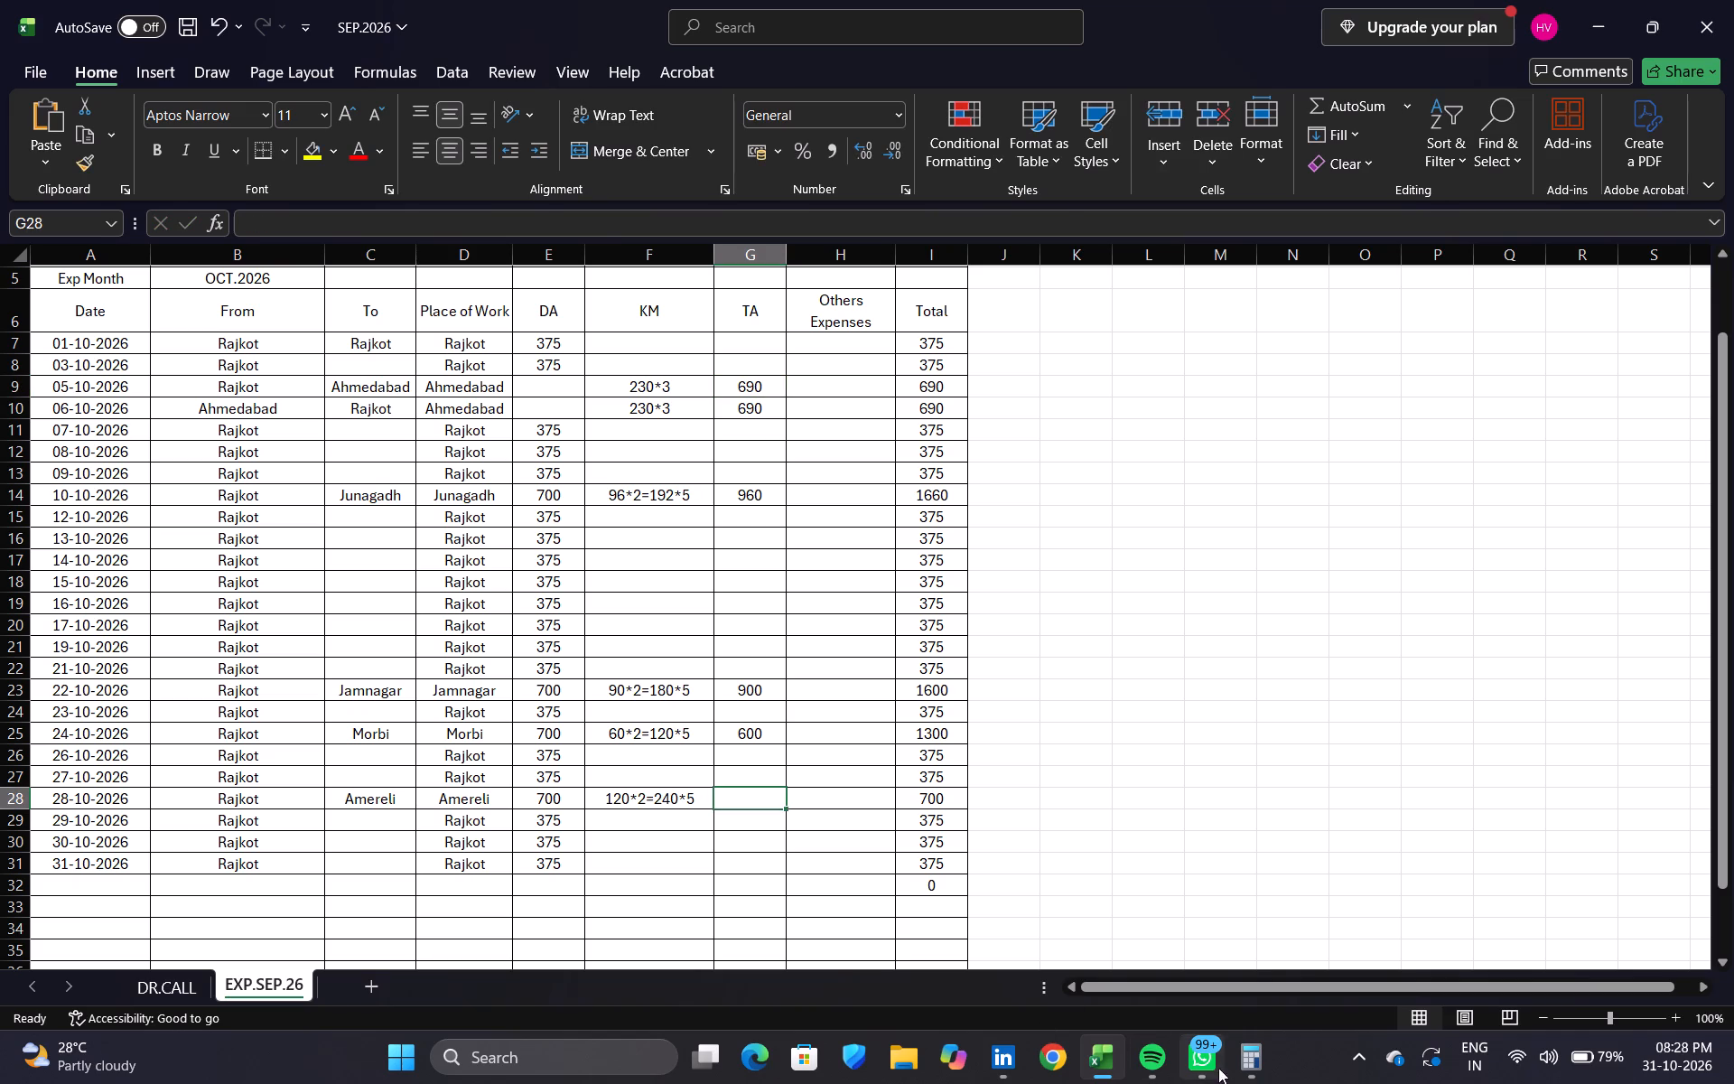
click(1245, 1061)
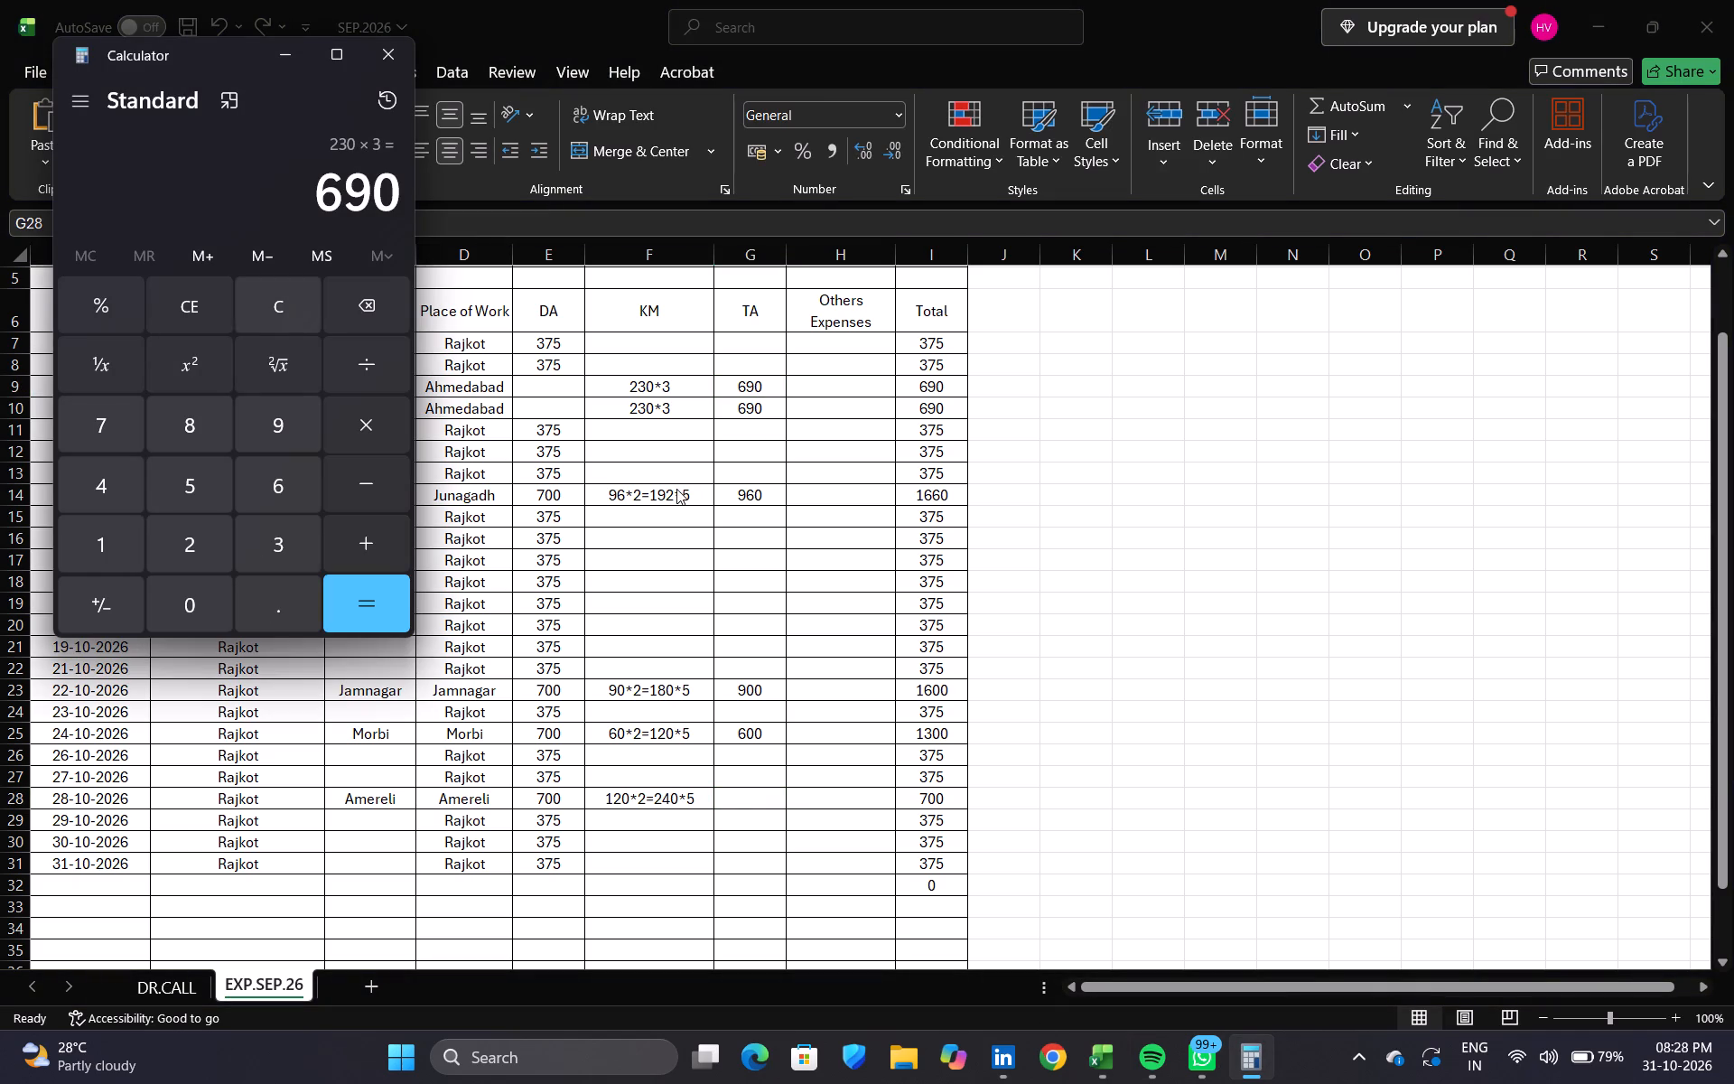
click(723, 786)
text(1200)
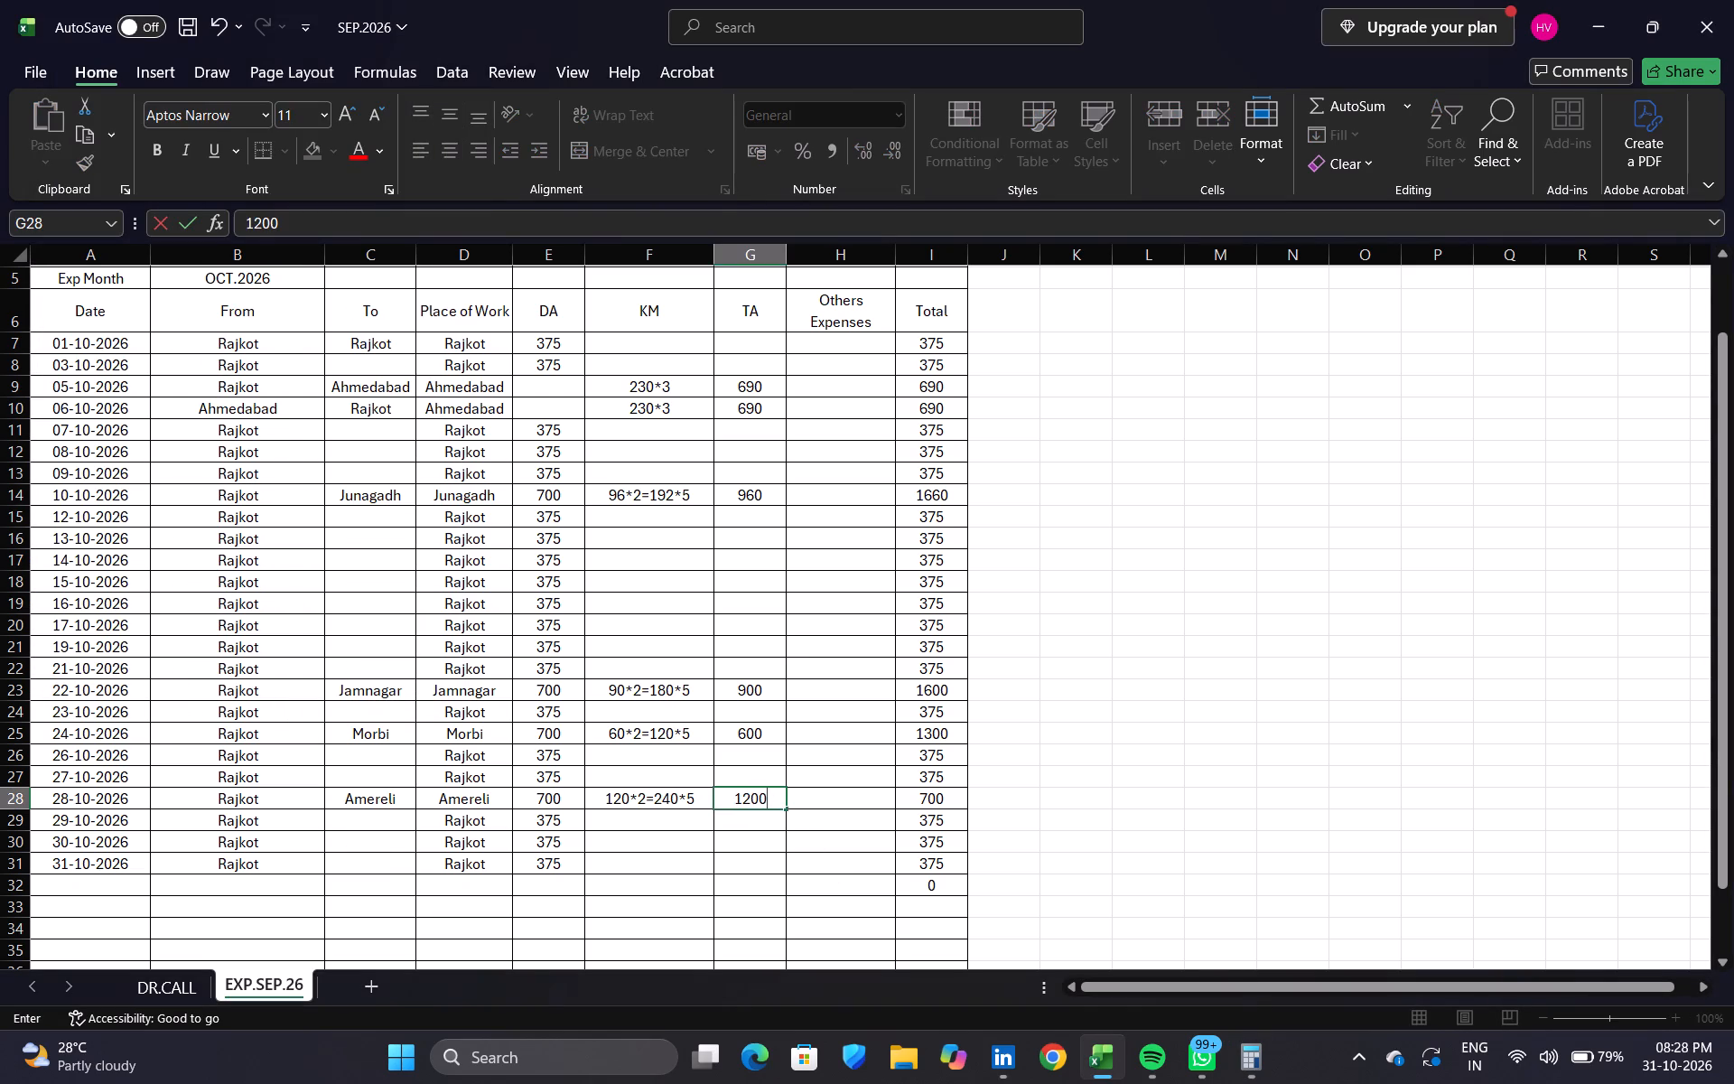
Capture a screenshot of the sheet region covering the KM through Total columns, down to the 31-10-2026 row.
key(Print)
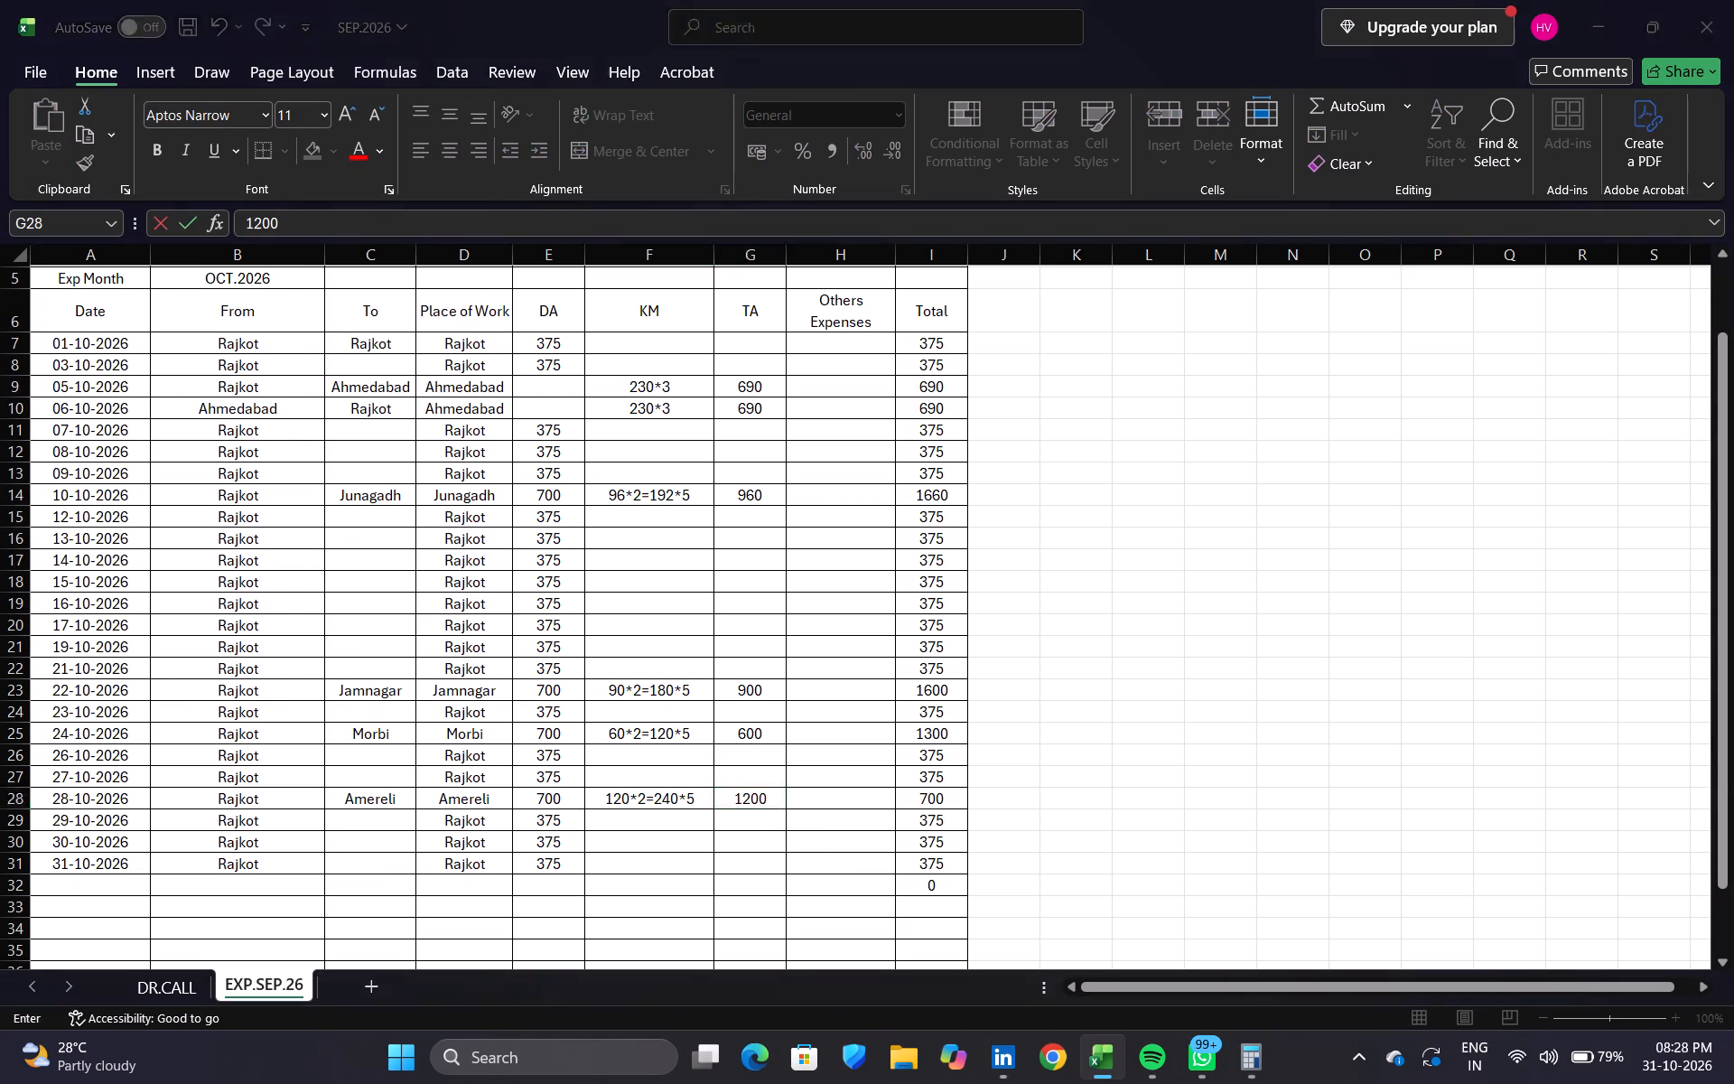
drag(565, 264, 986, 864)
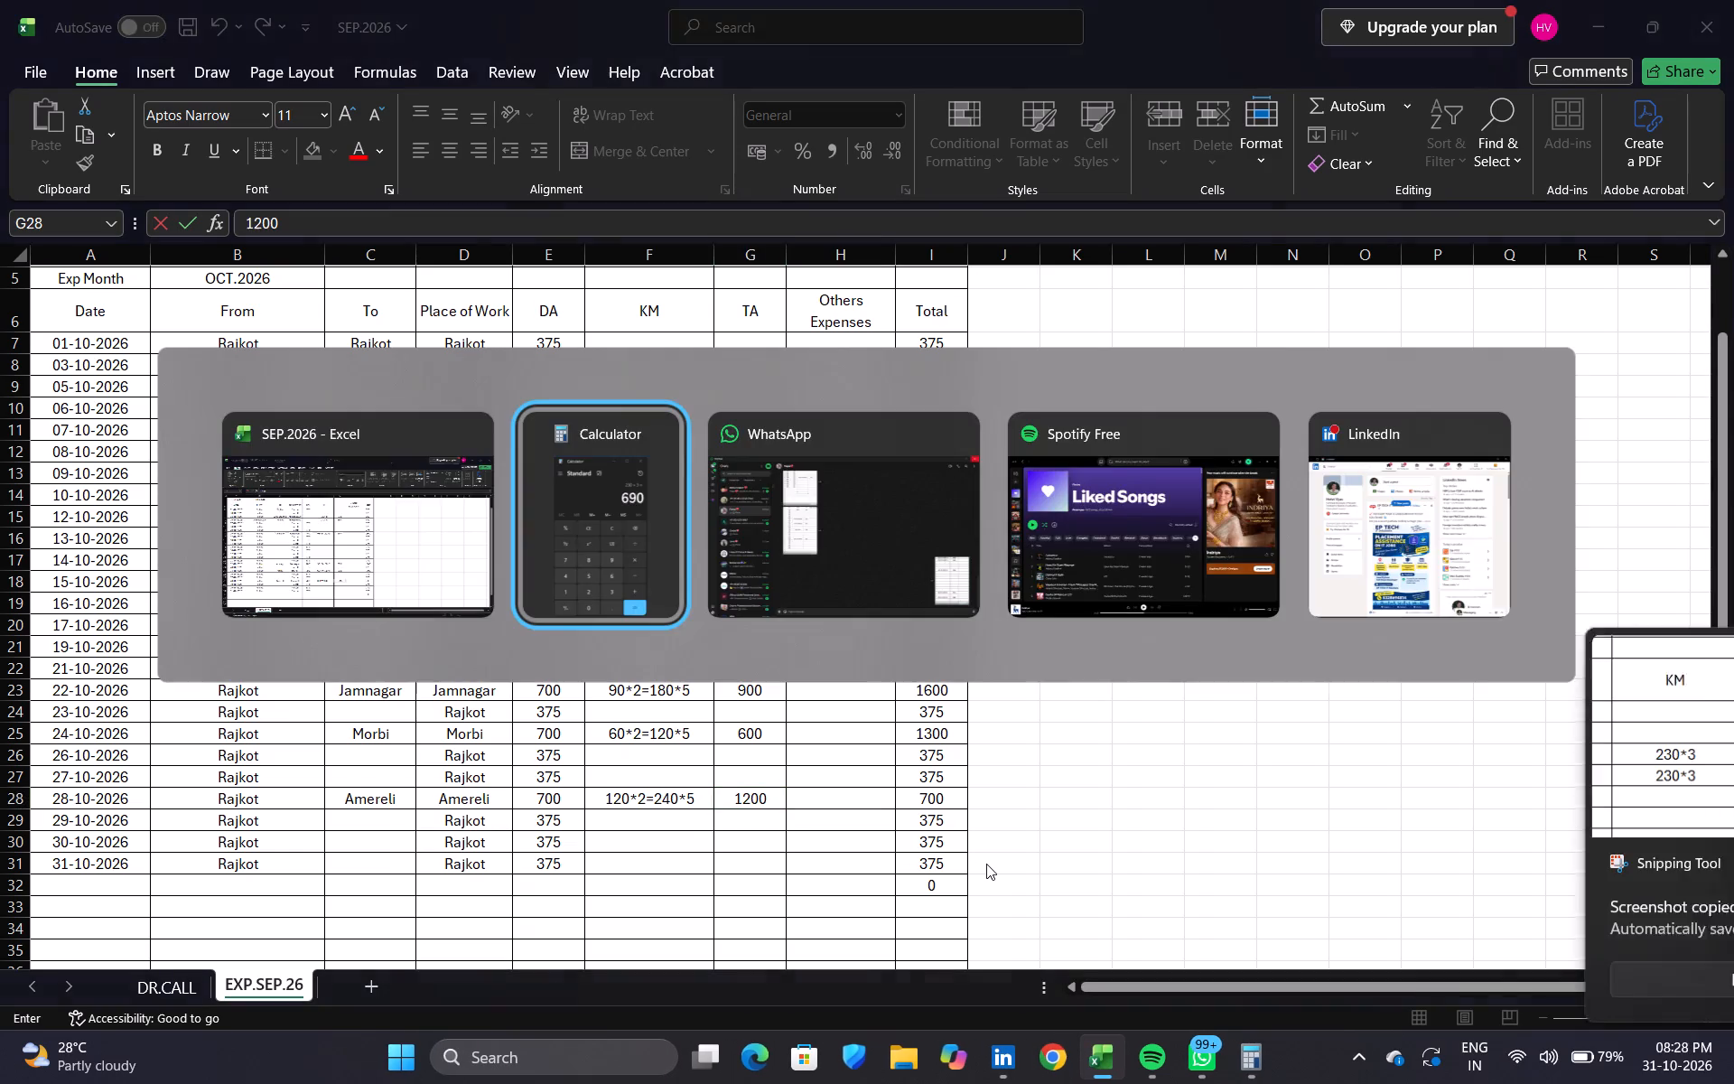
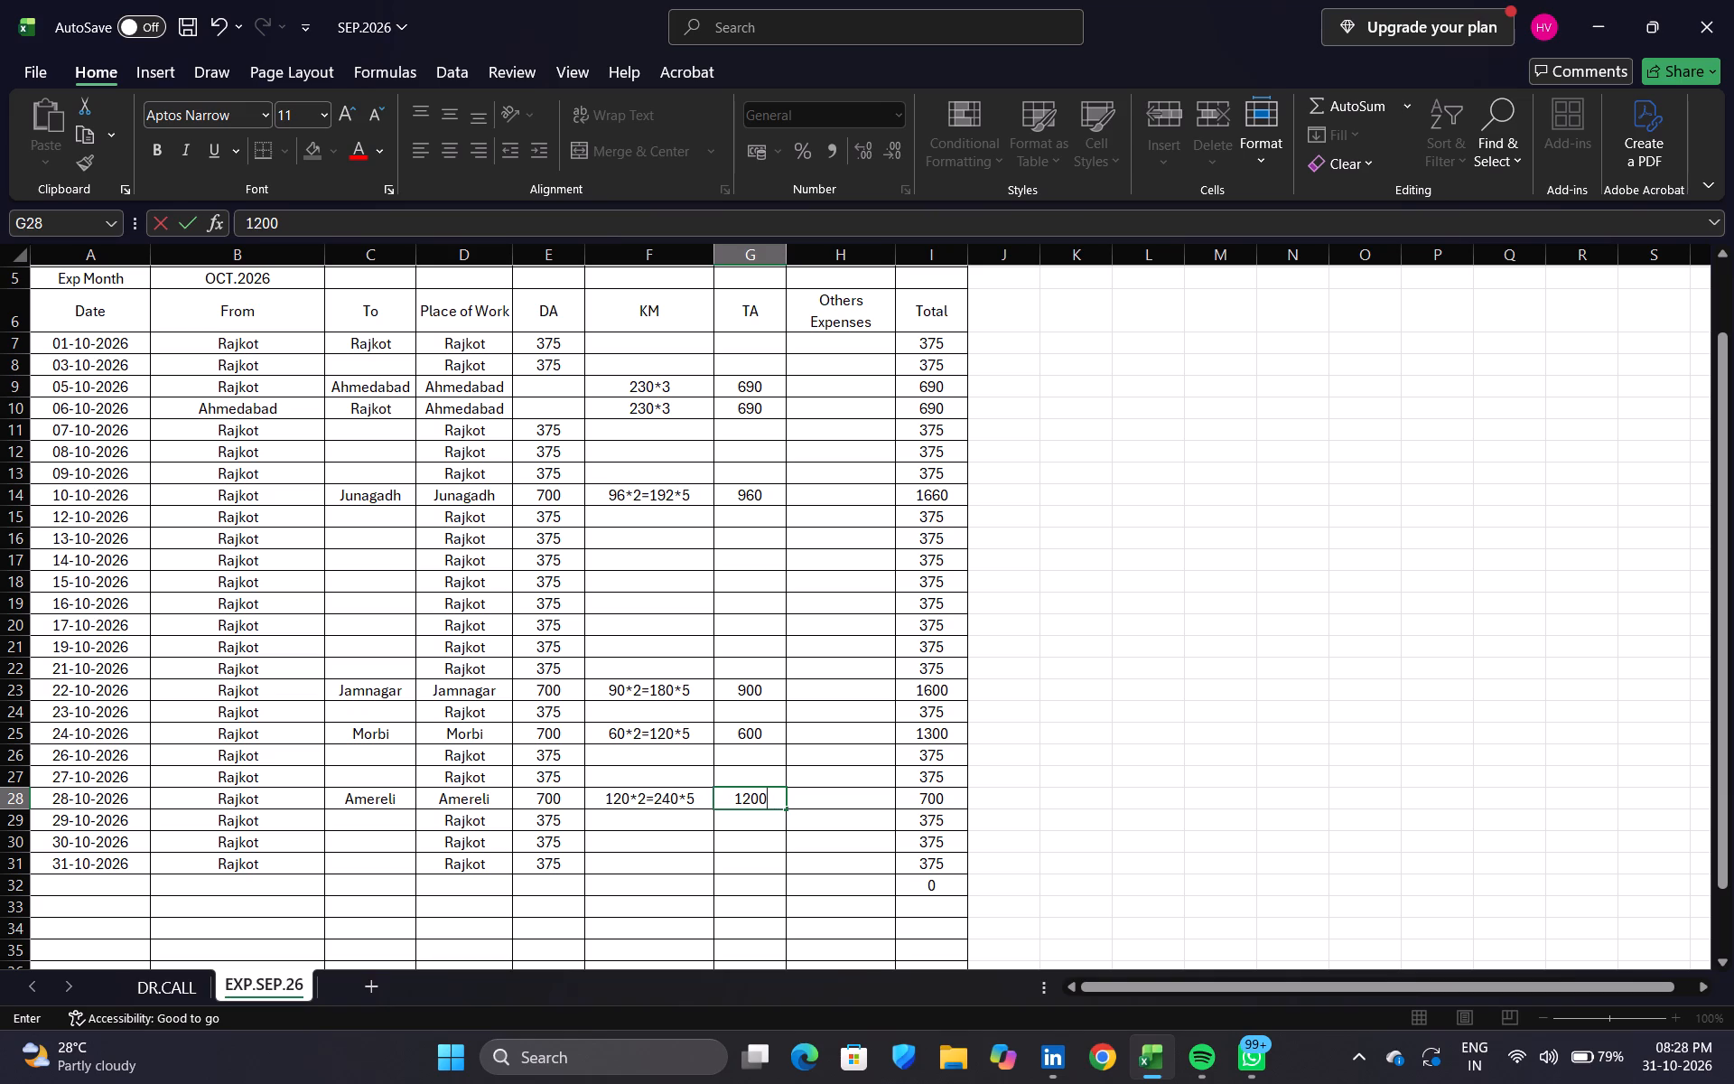
Check the Total column formulas for the trips, verifying the 10-10-2026 Junagadh total by adding 700 + 960 in Calculator.
click(939, 394)
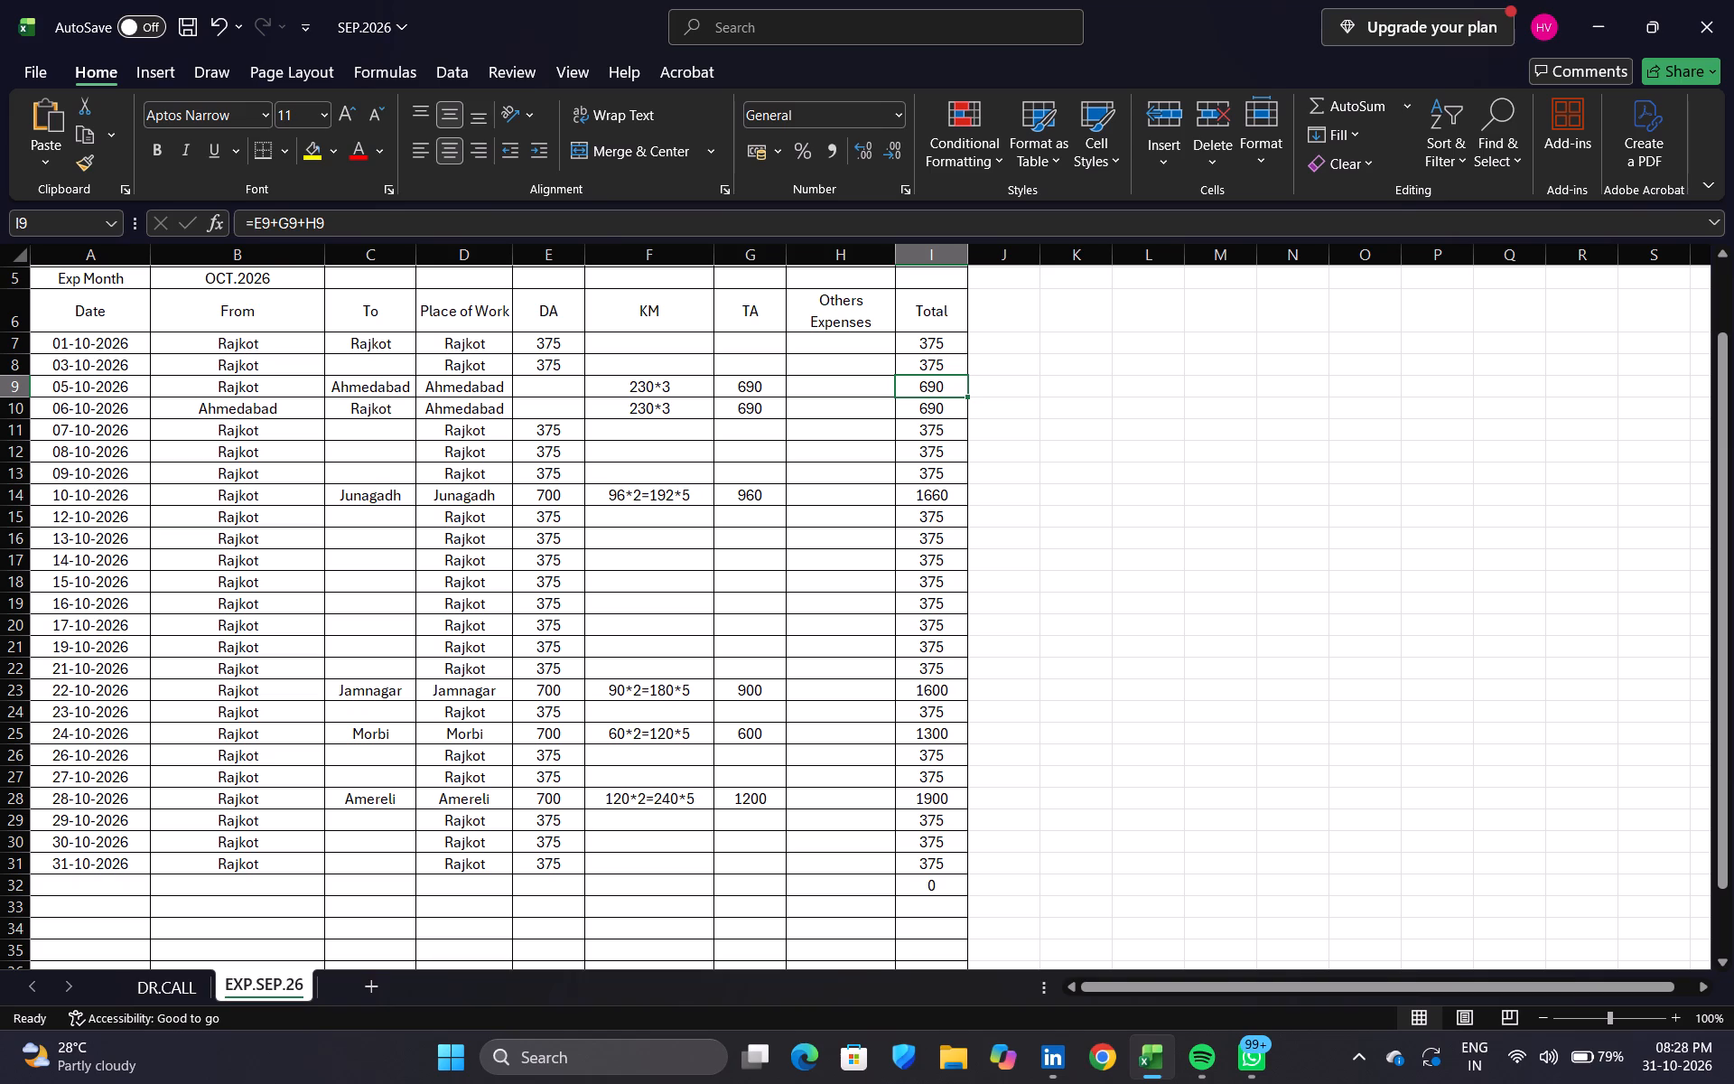
click(950, 472)
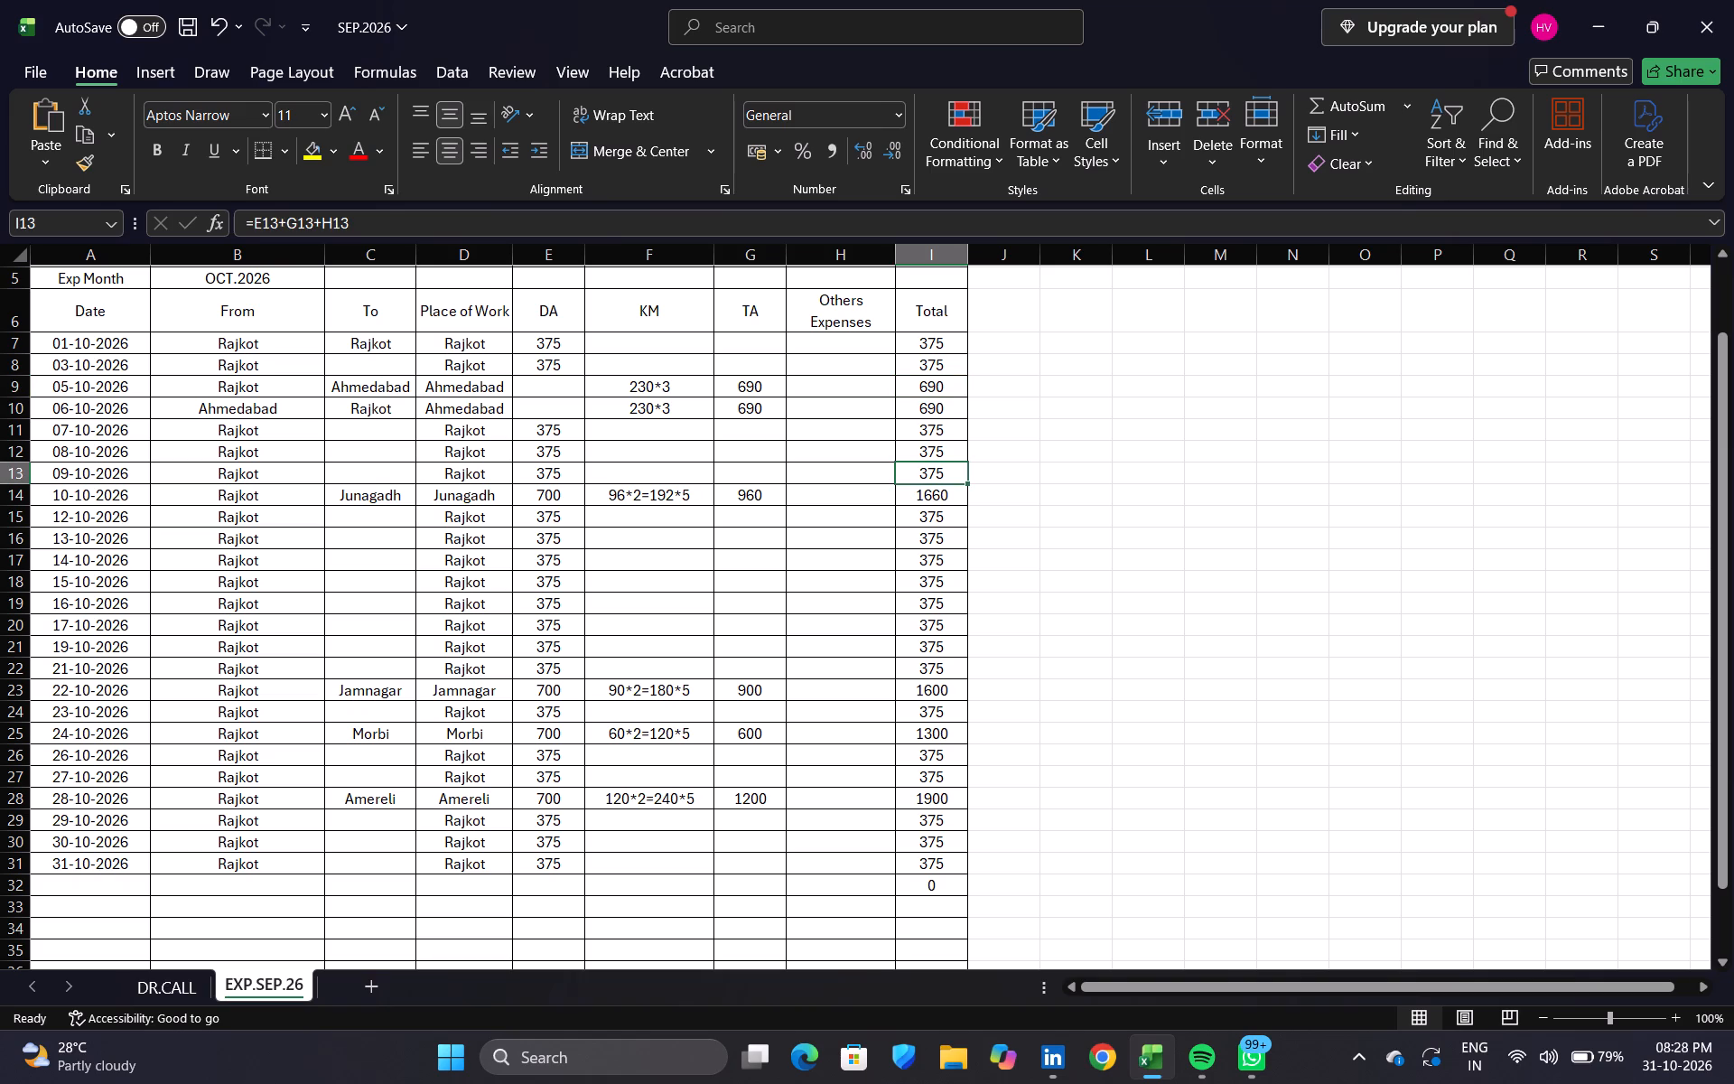
click(936, 497)
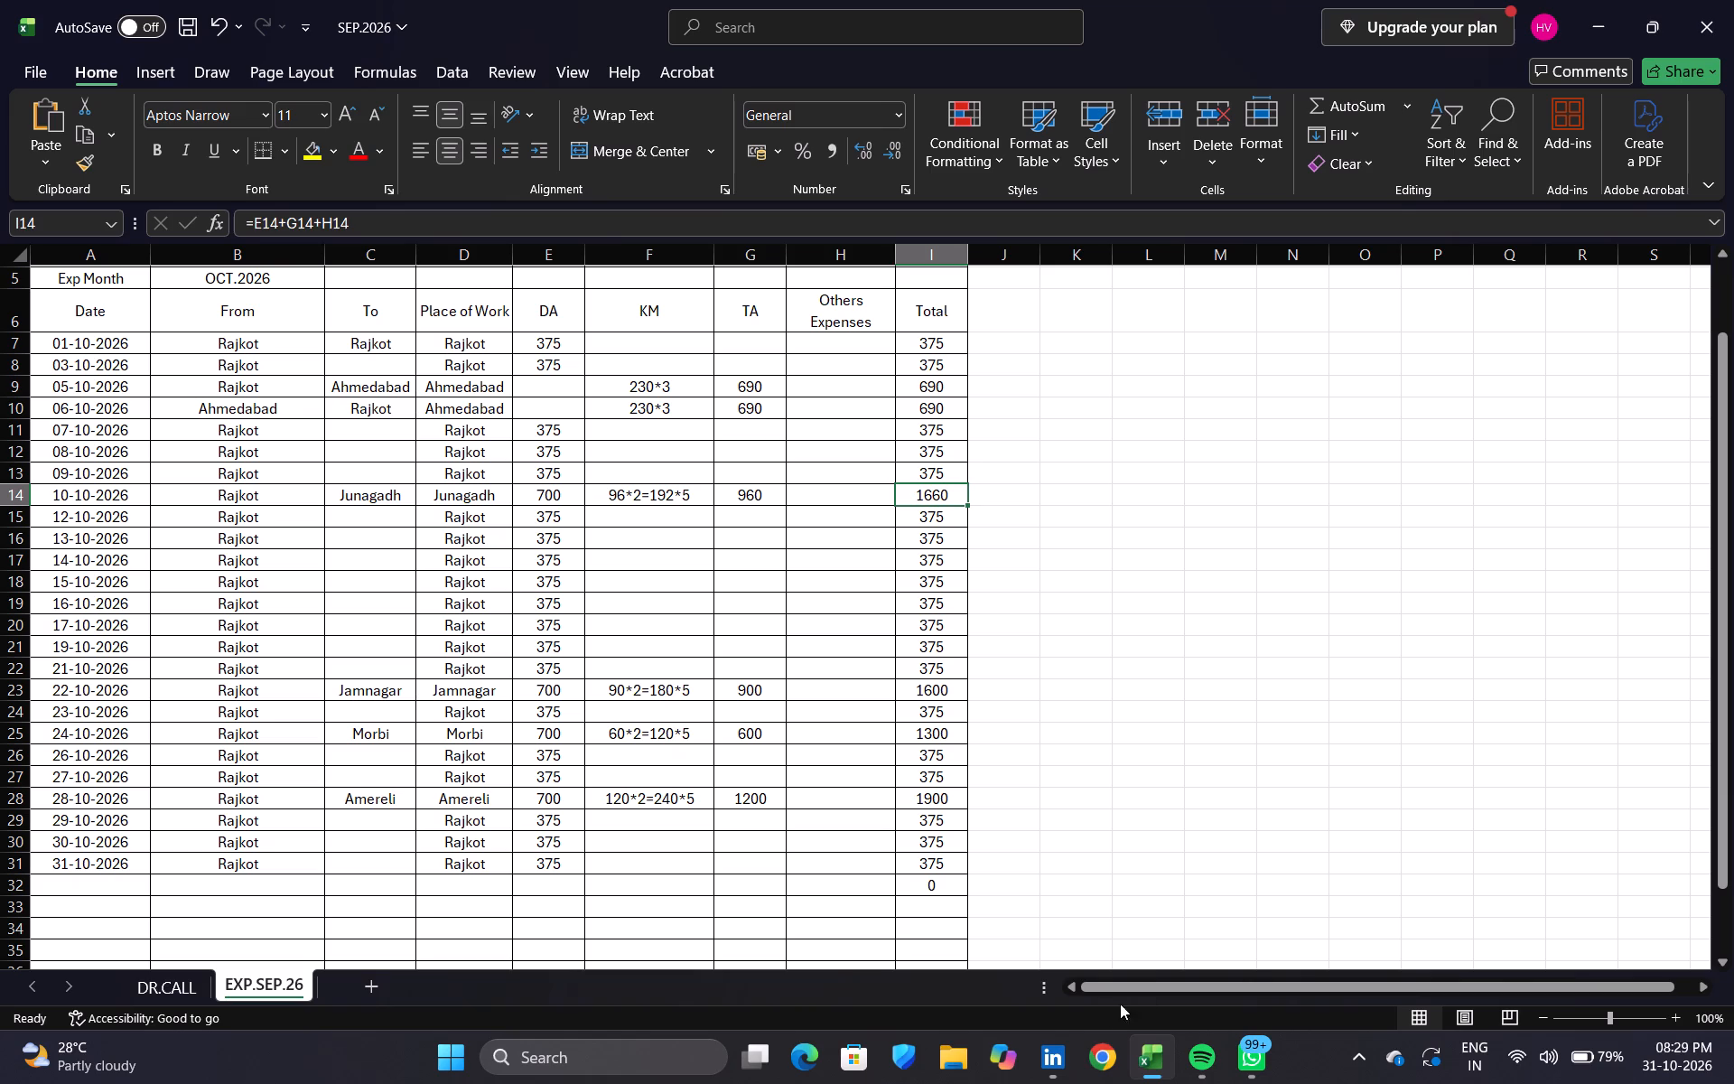
text(cal)
key(Return)
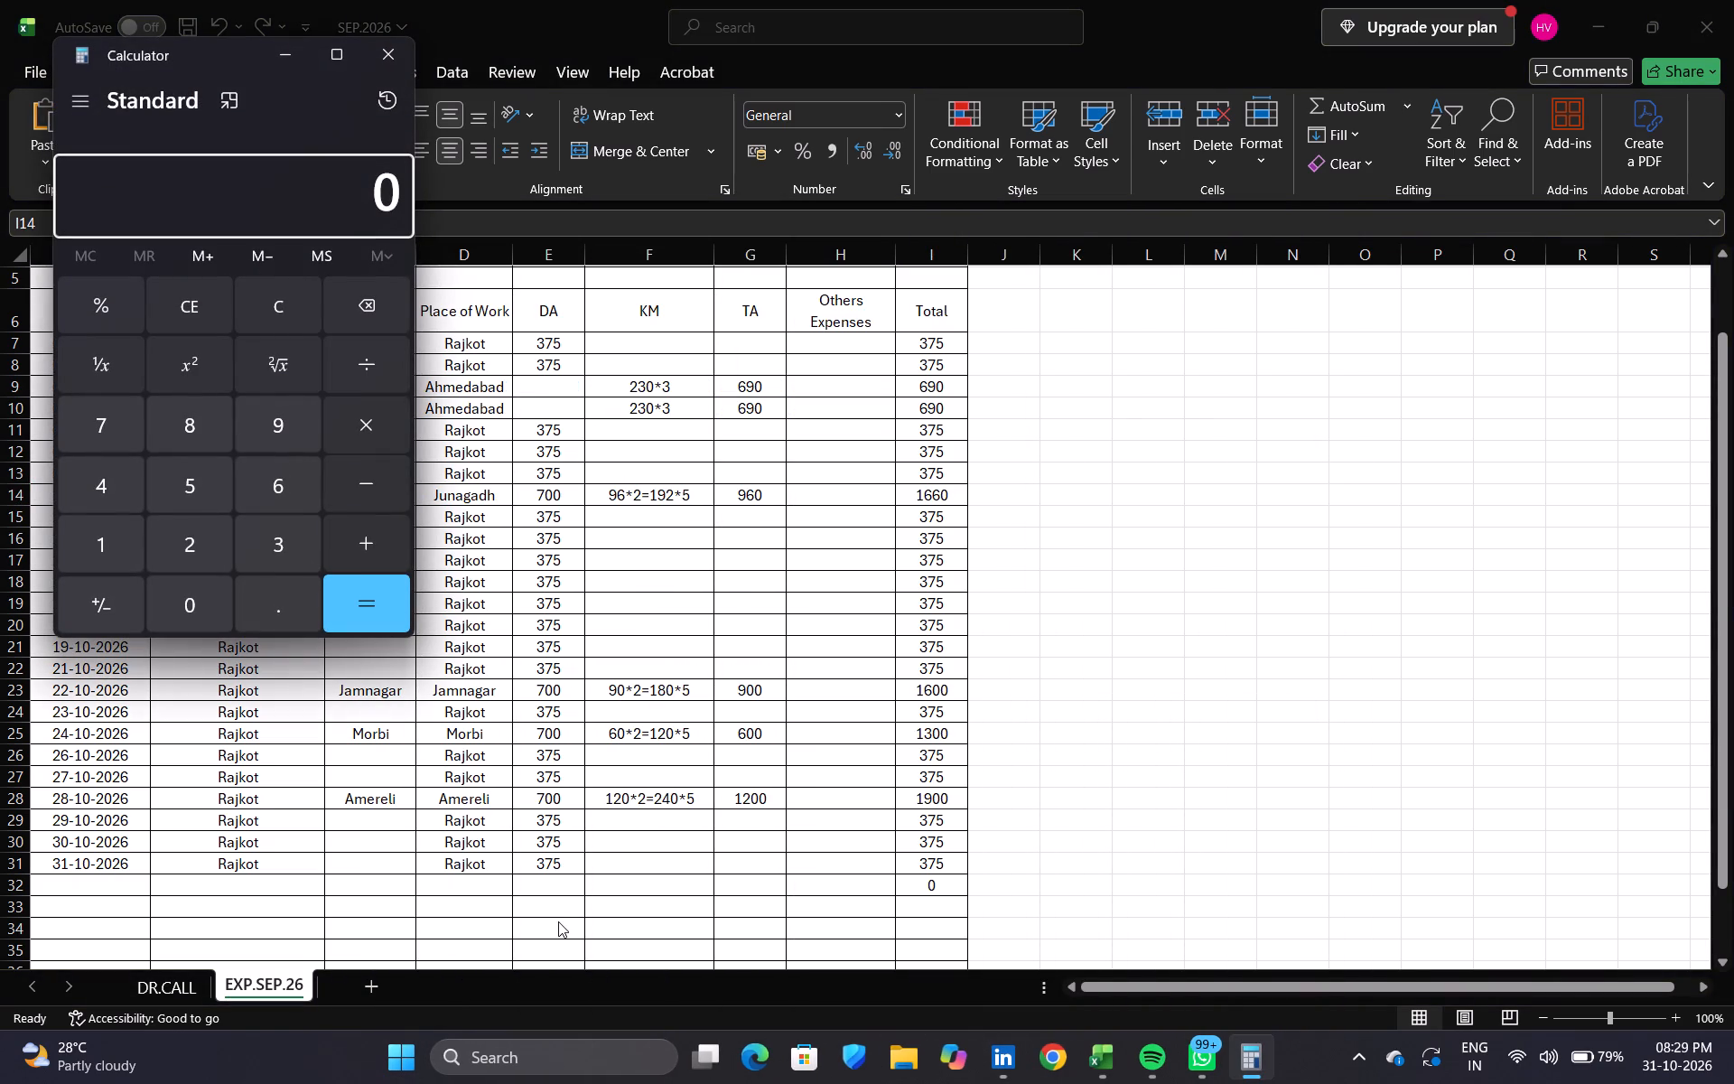
text(700)
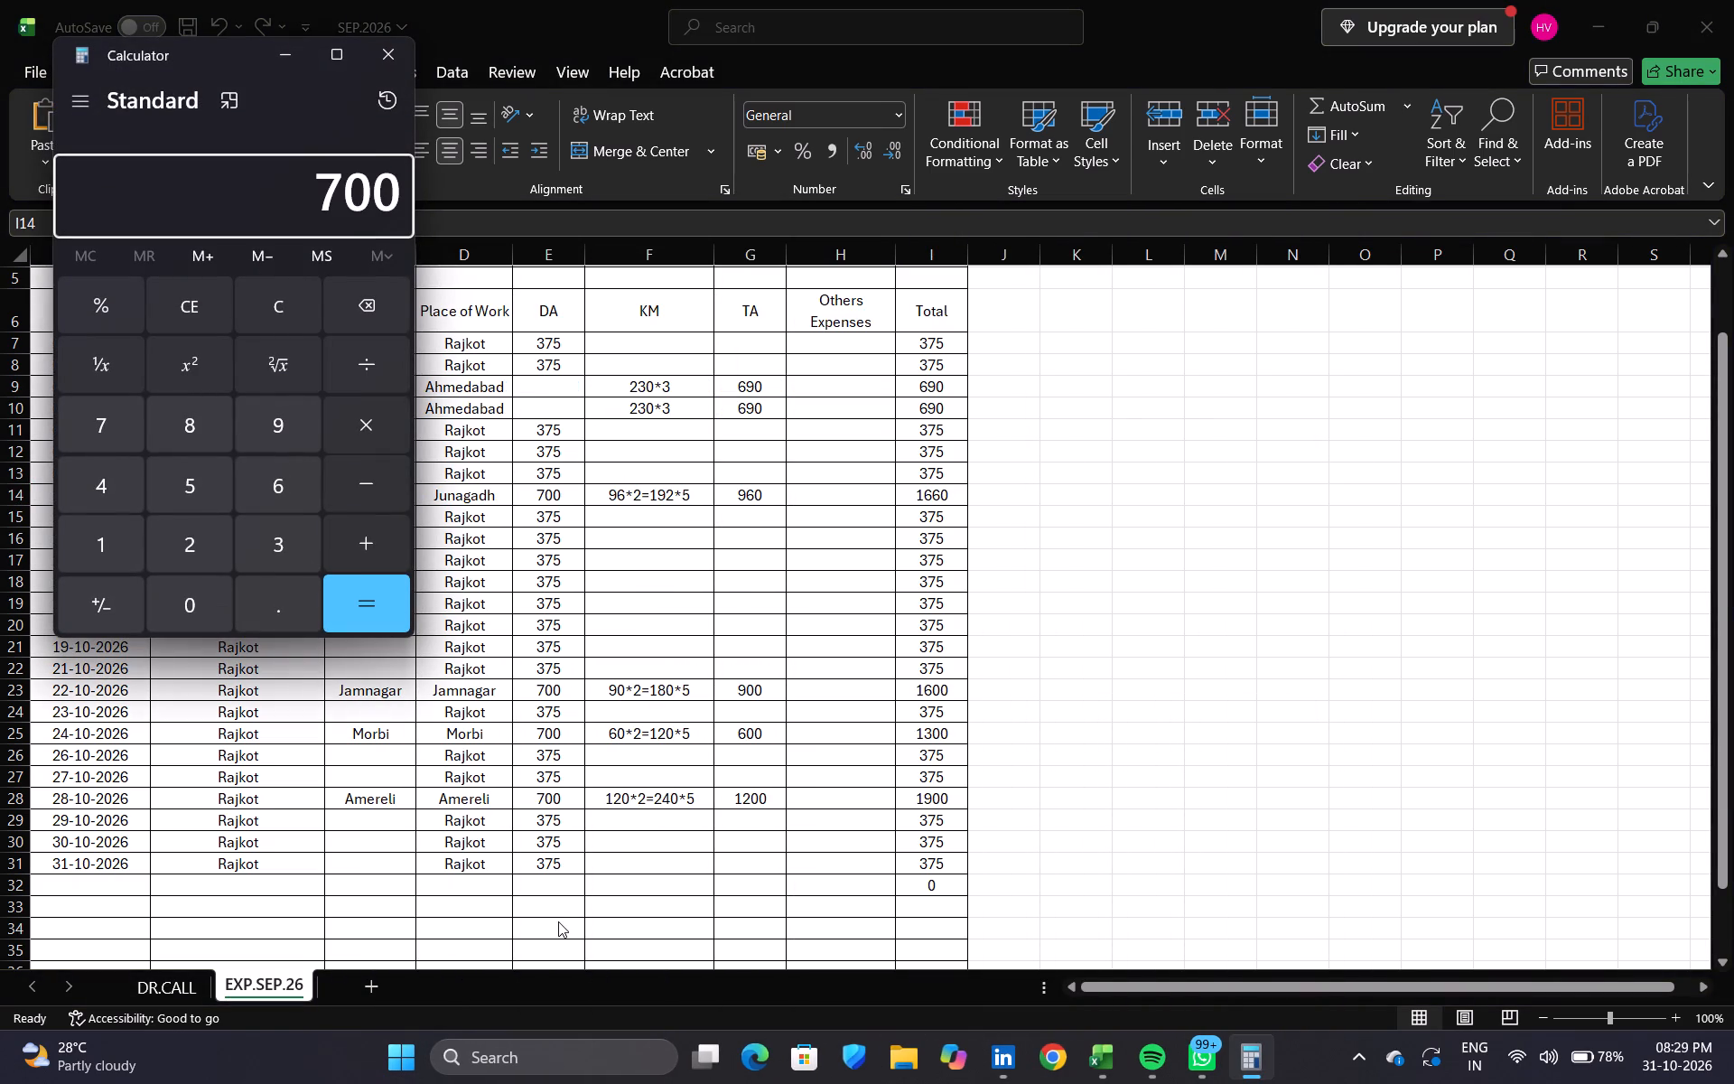
key(shift+plus)
text(960)
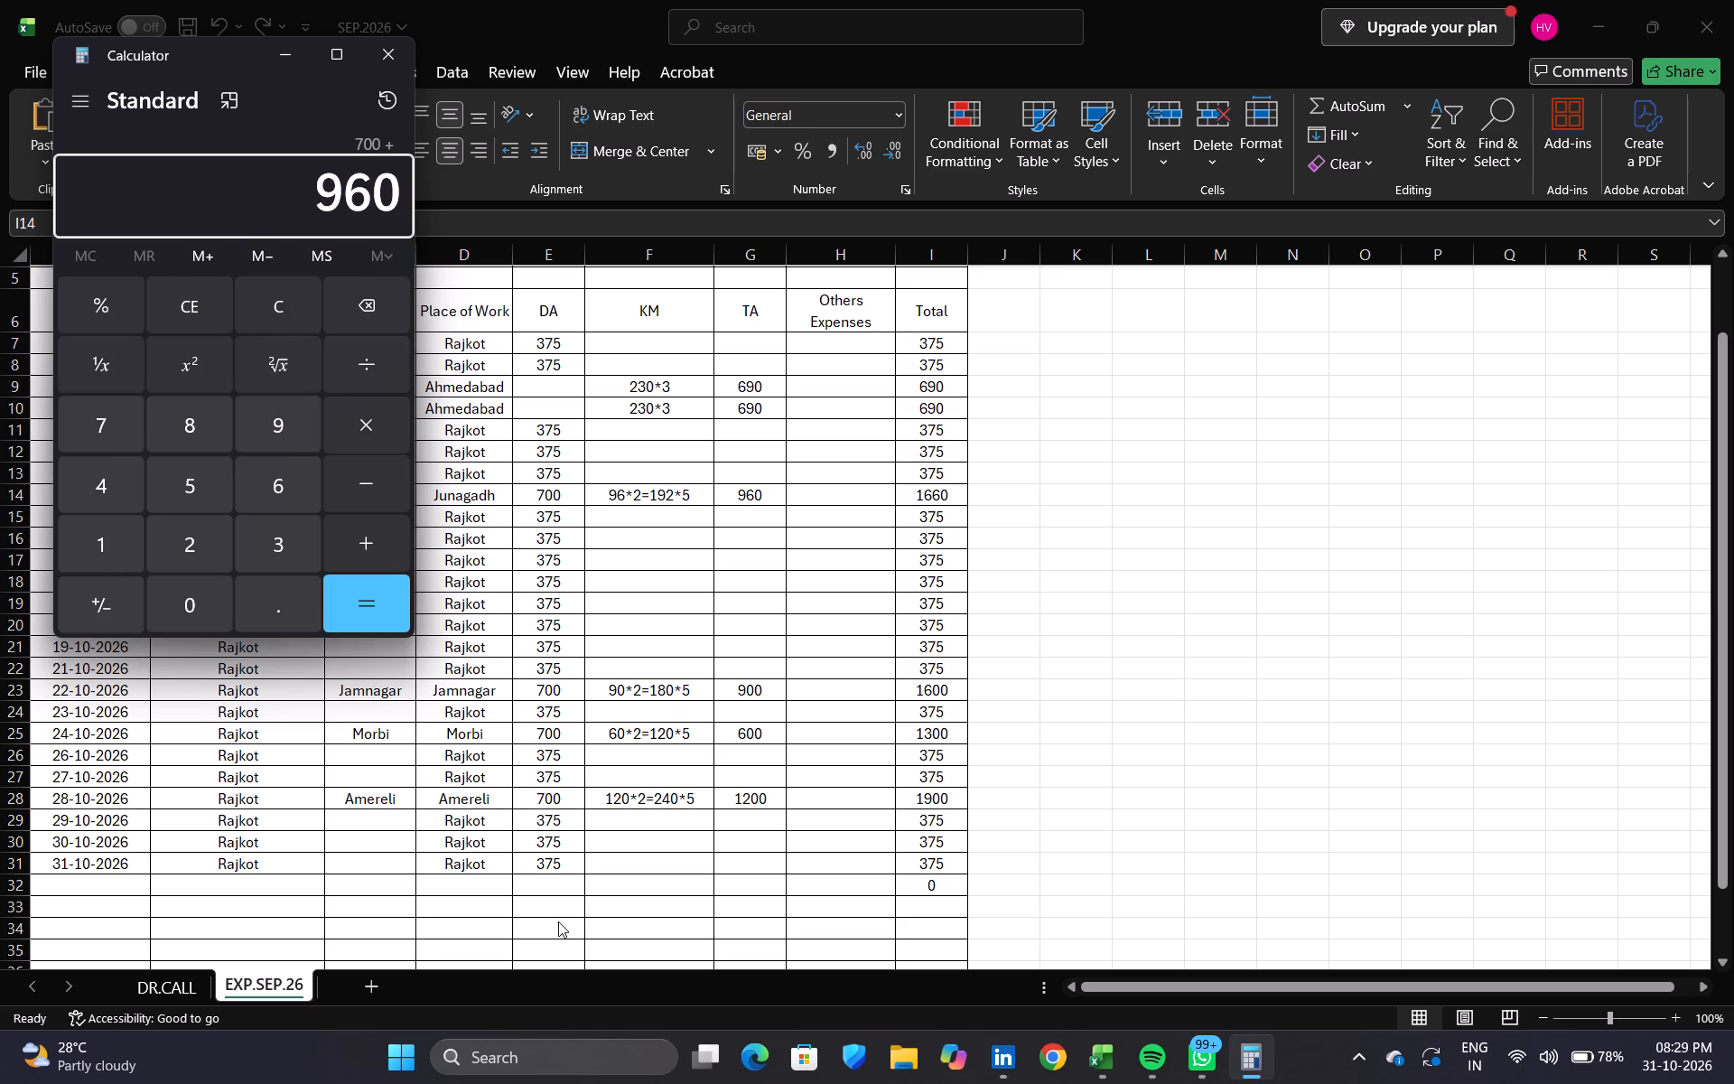
key(Return)
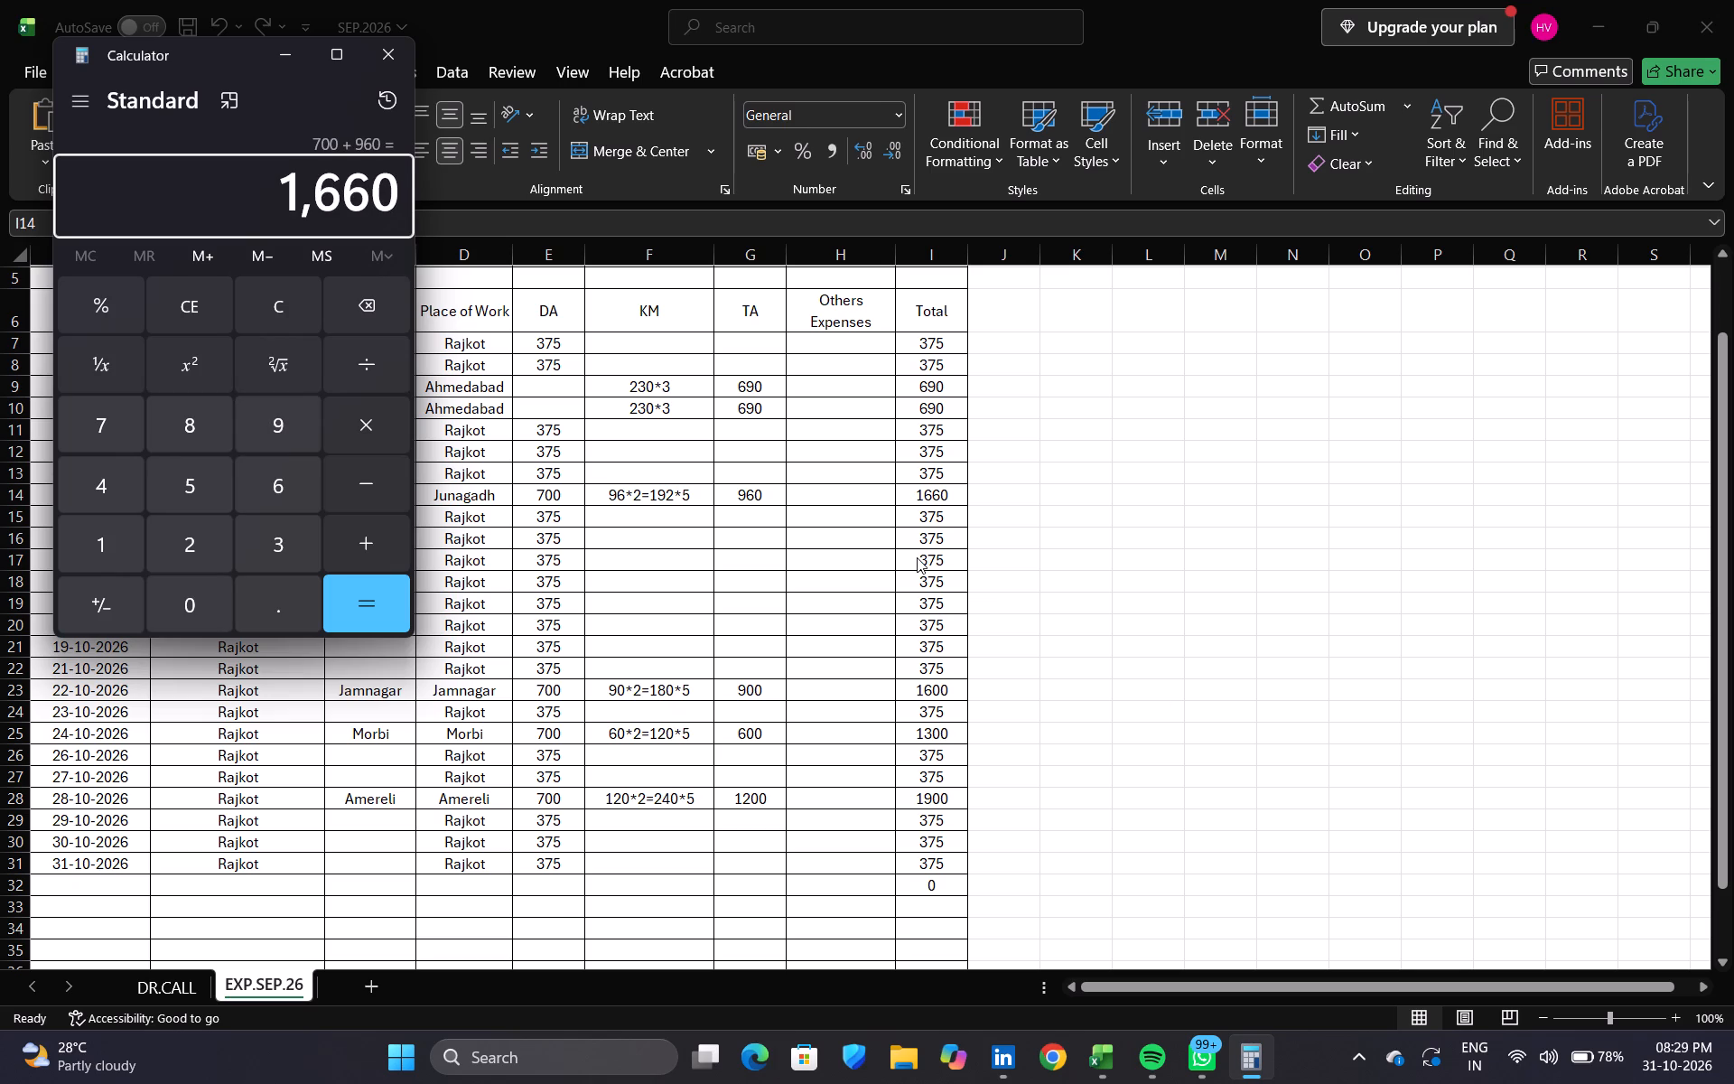
click(936, 509)
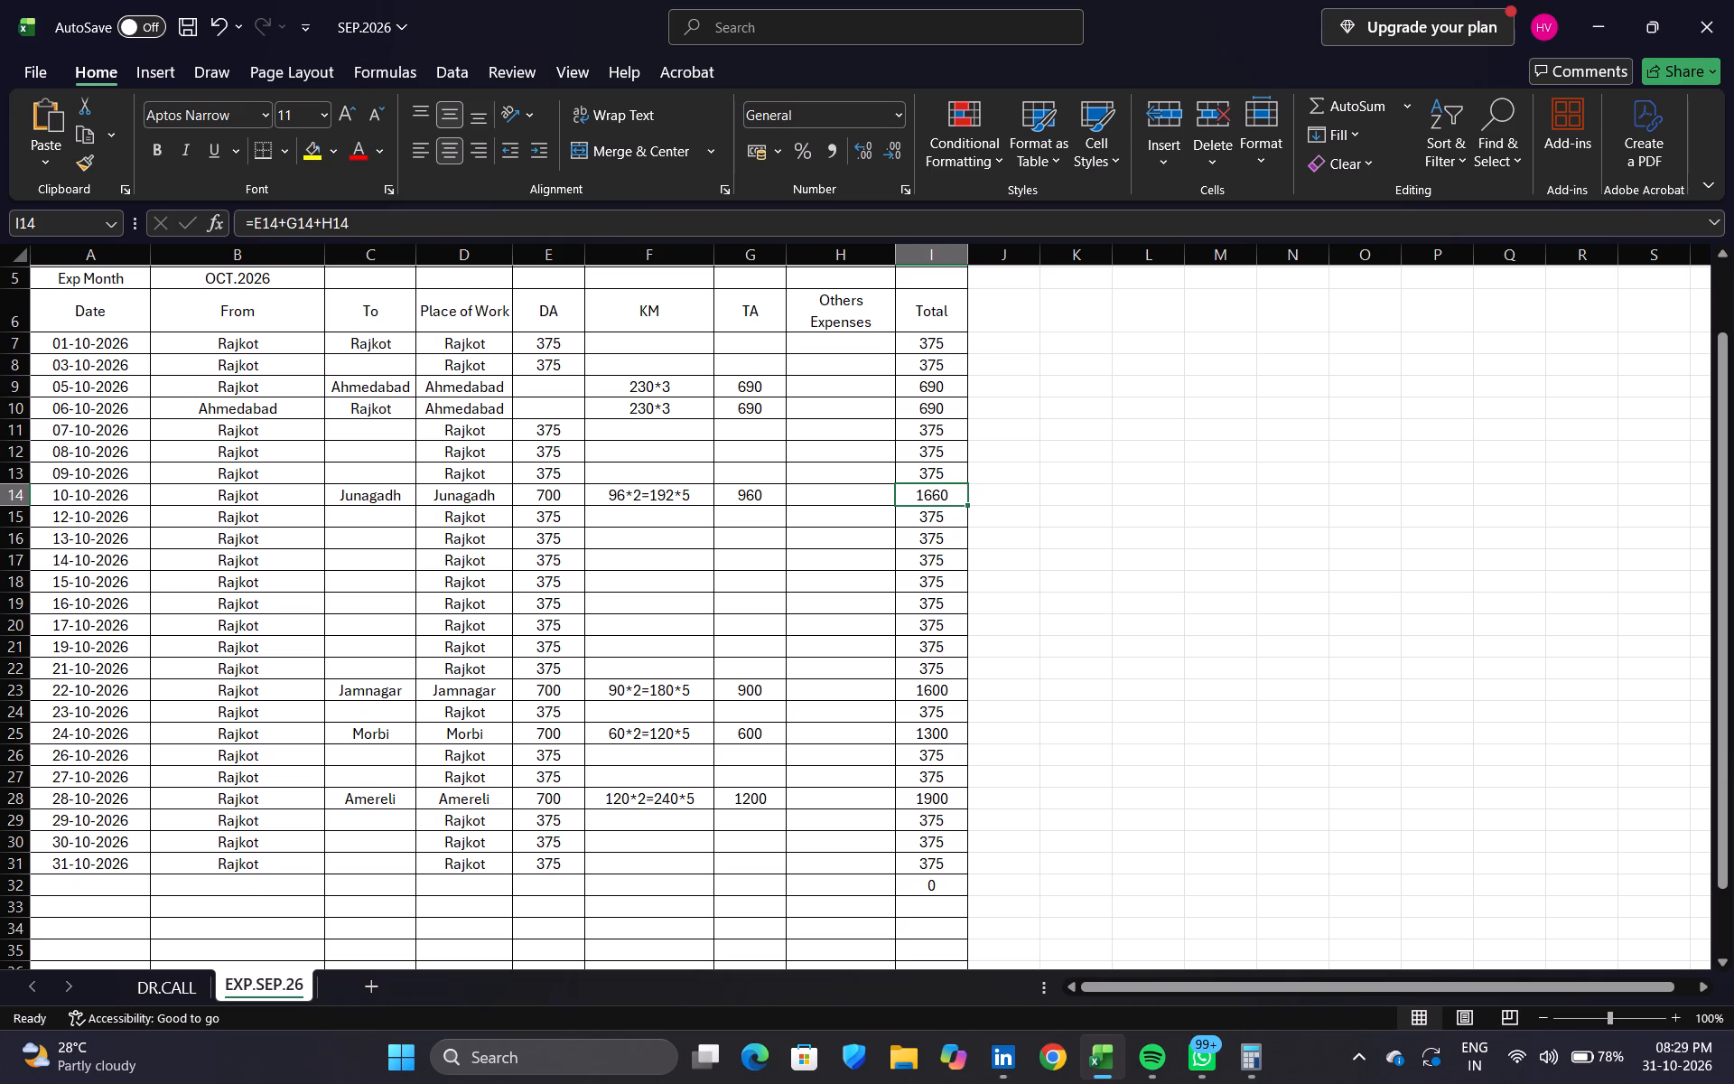
click(937, 695)
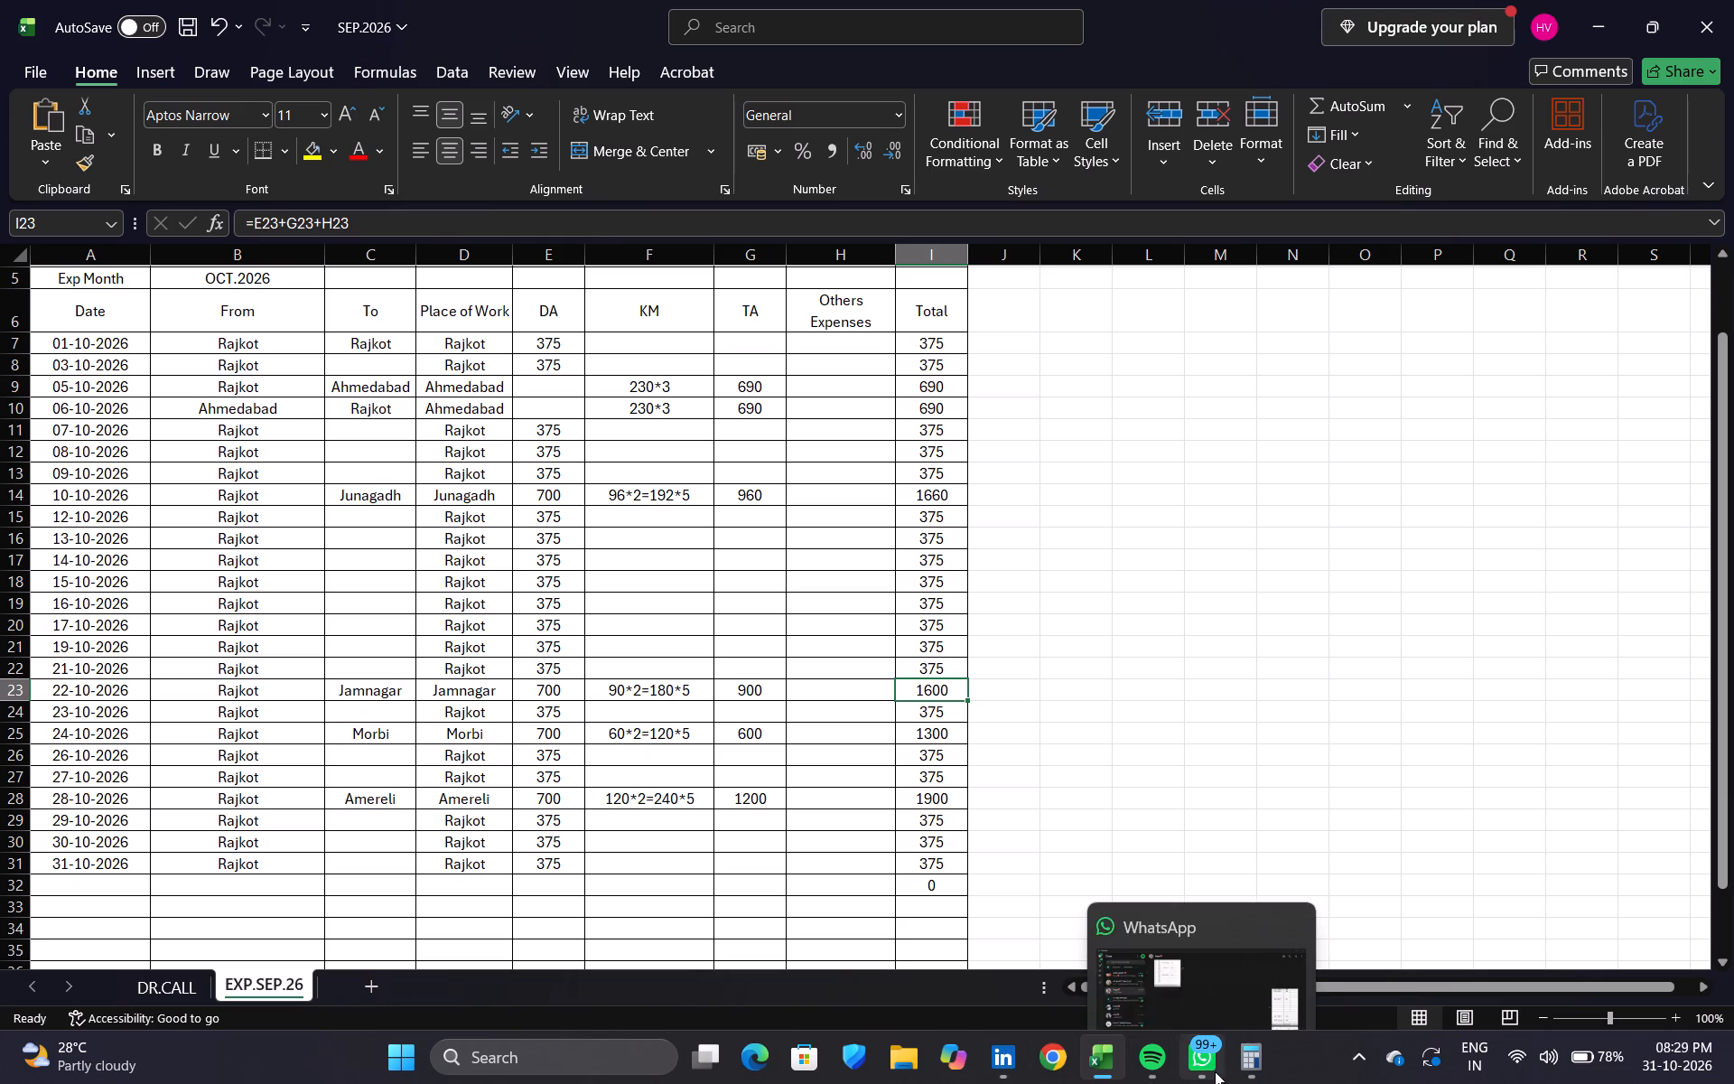
click(1246, 1063)
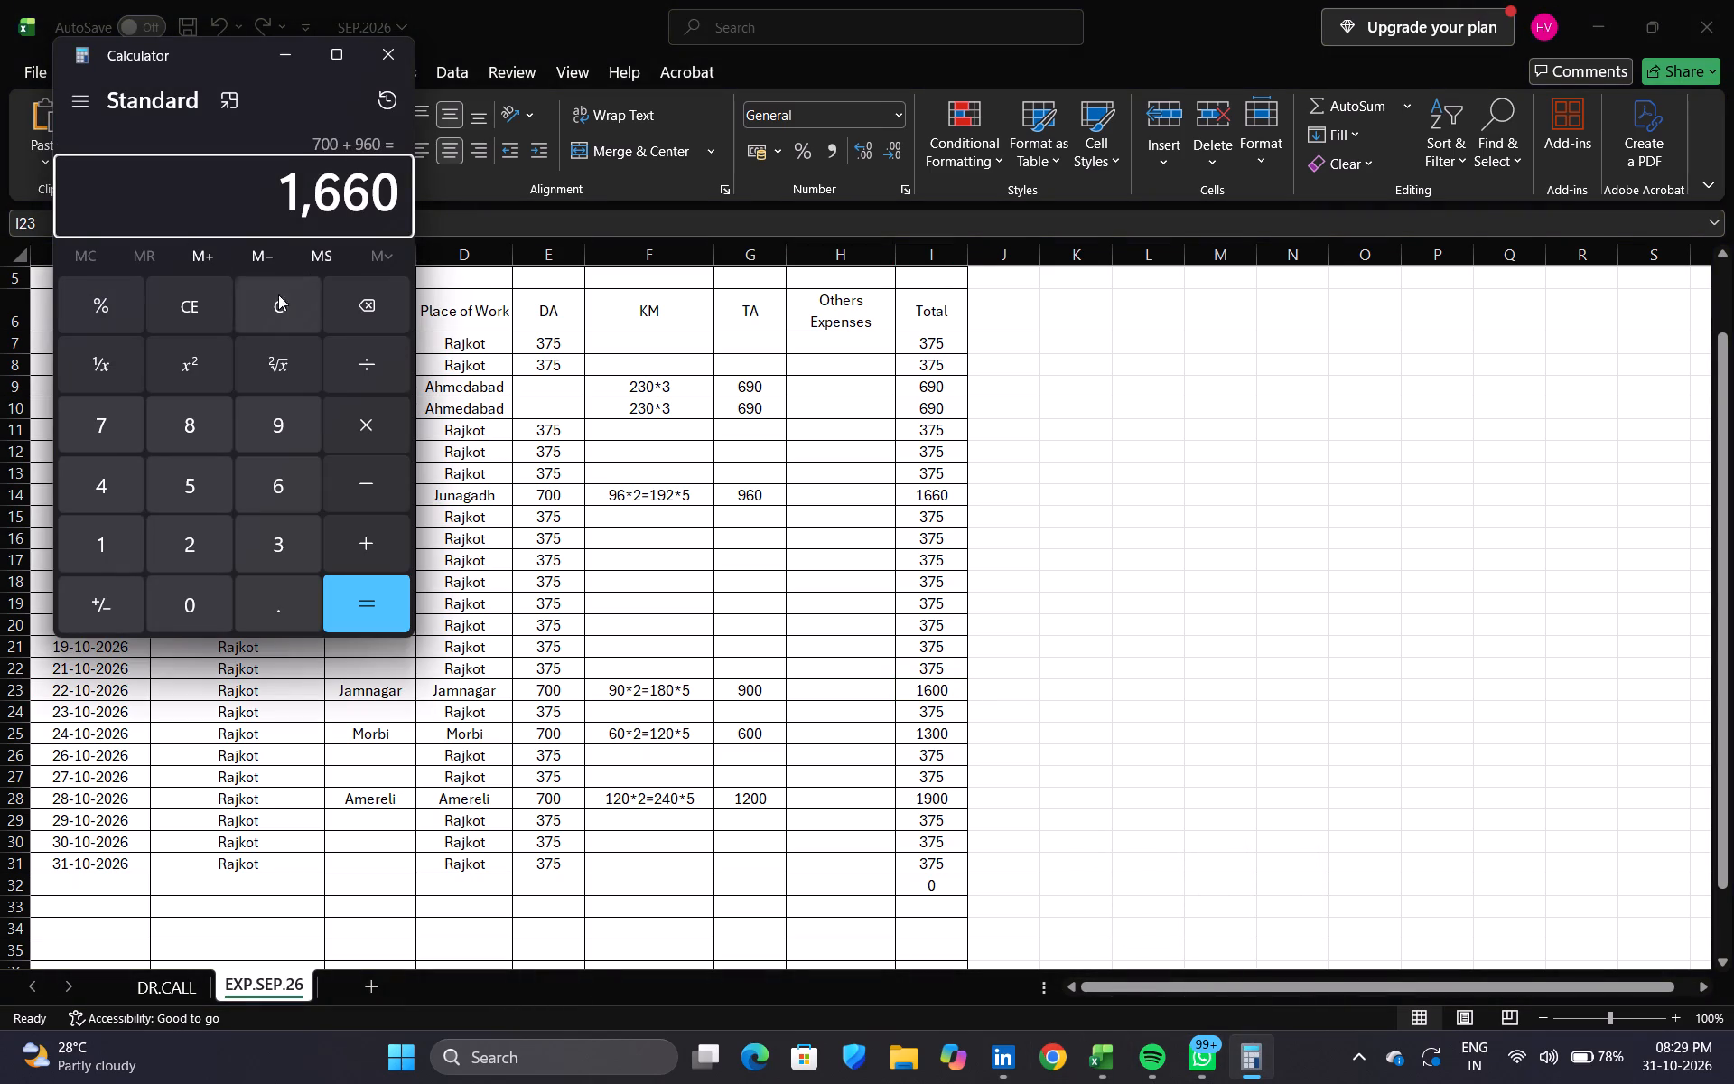
click(384, 65)
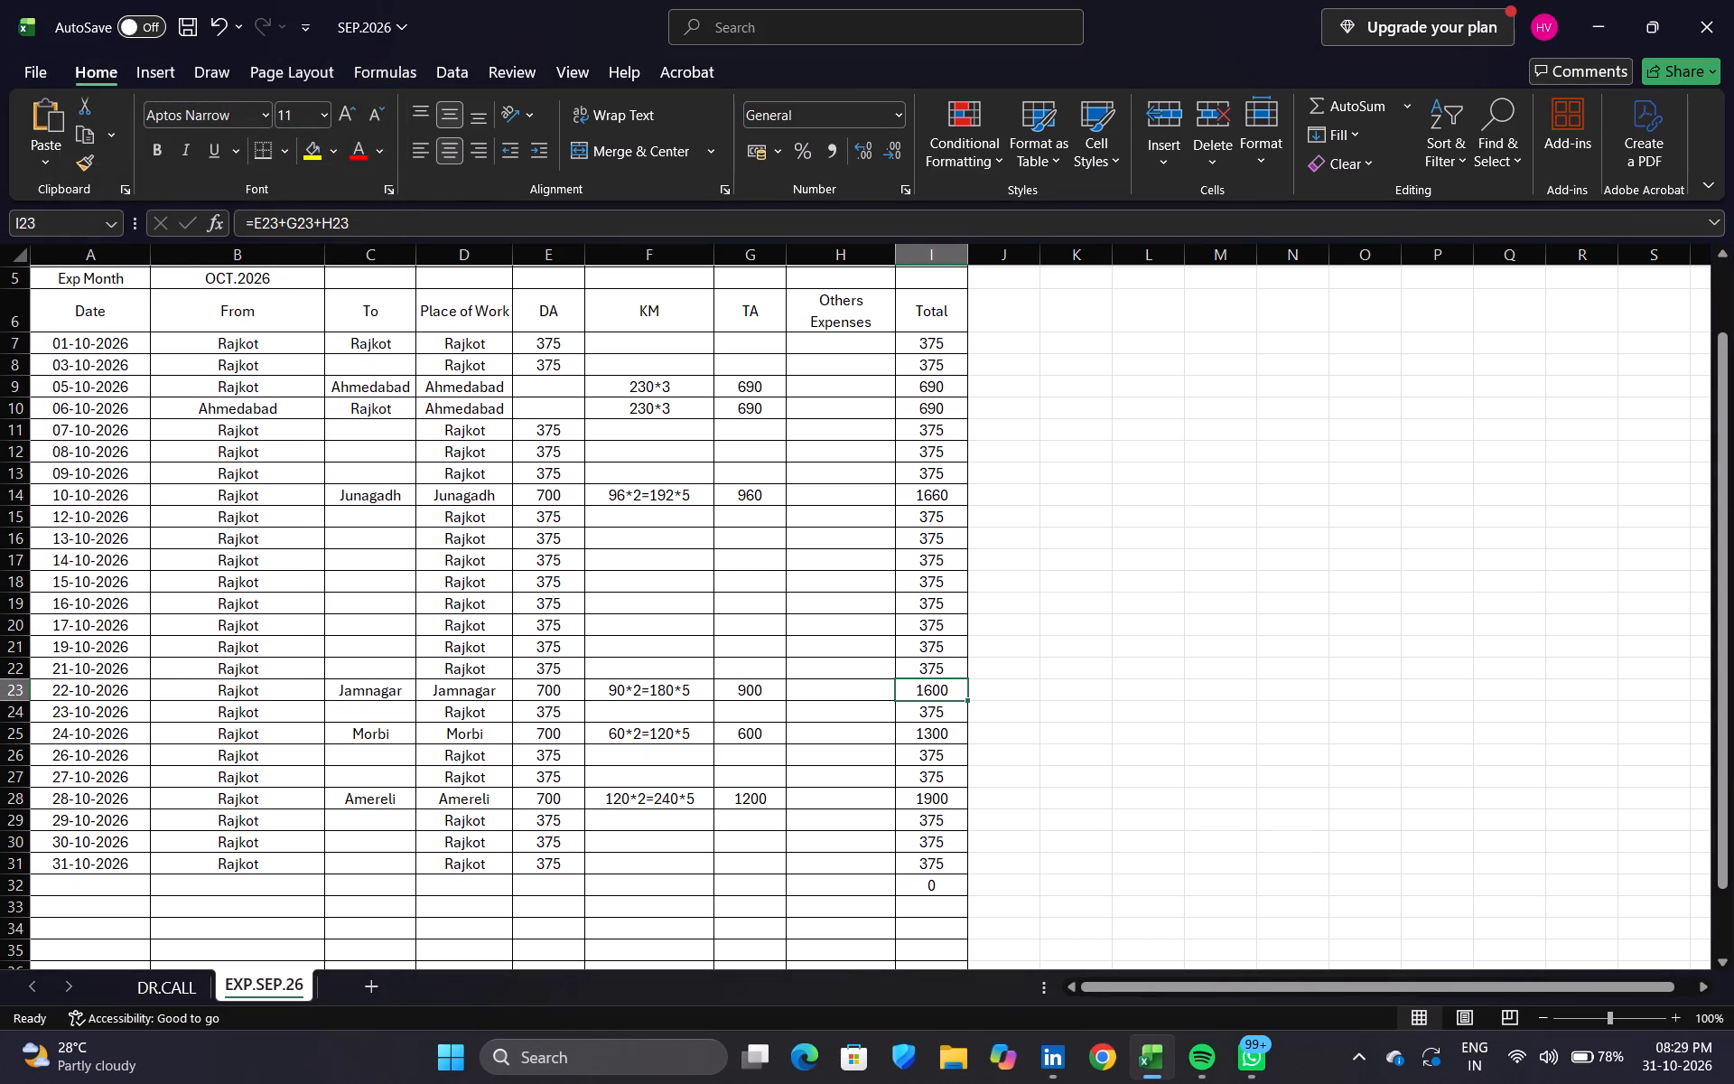
Clear the Total formula in the blank row below 31-10-2026.
click(937, 828)
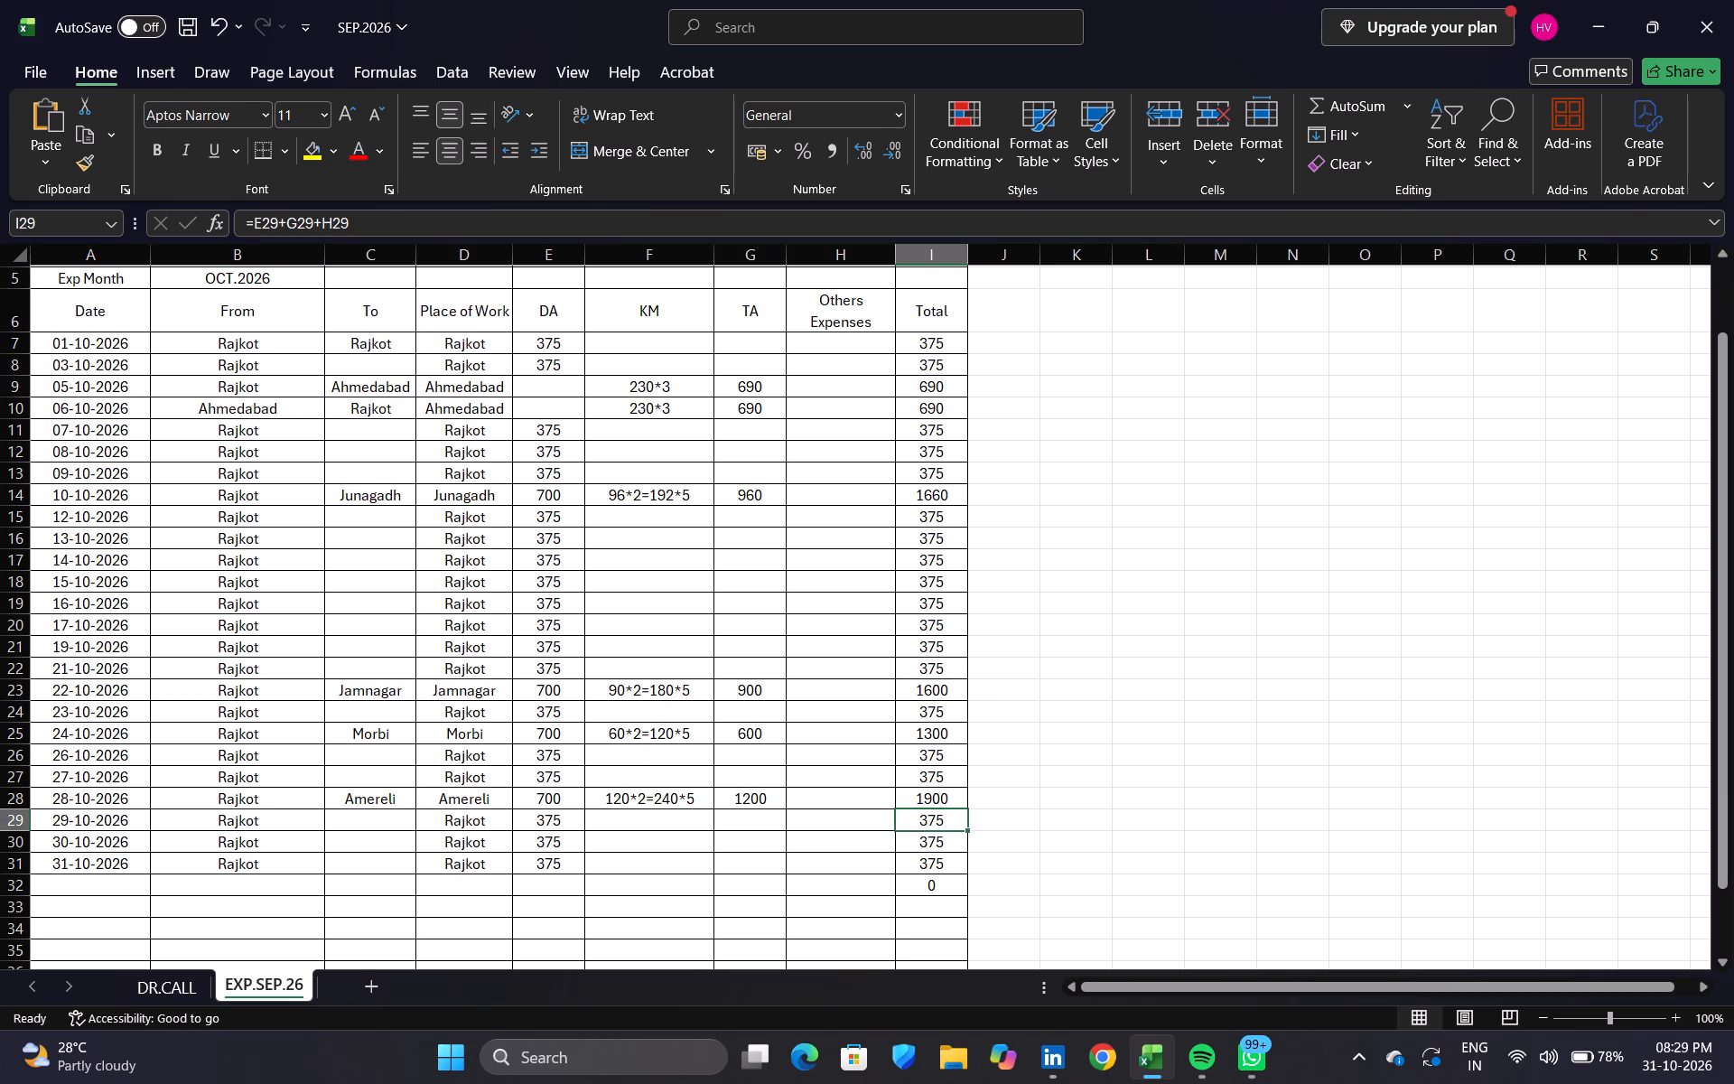
click(946, 889)
key(BackSpace)
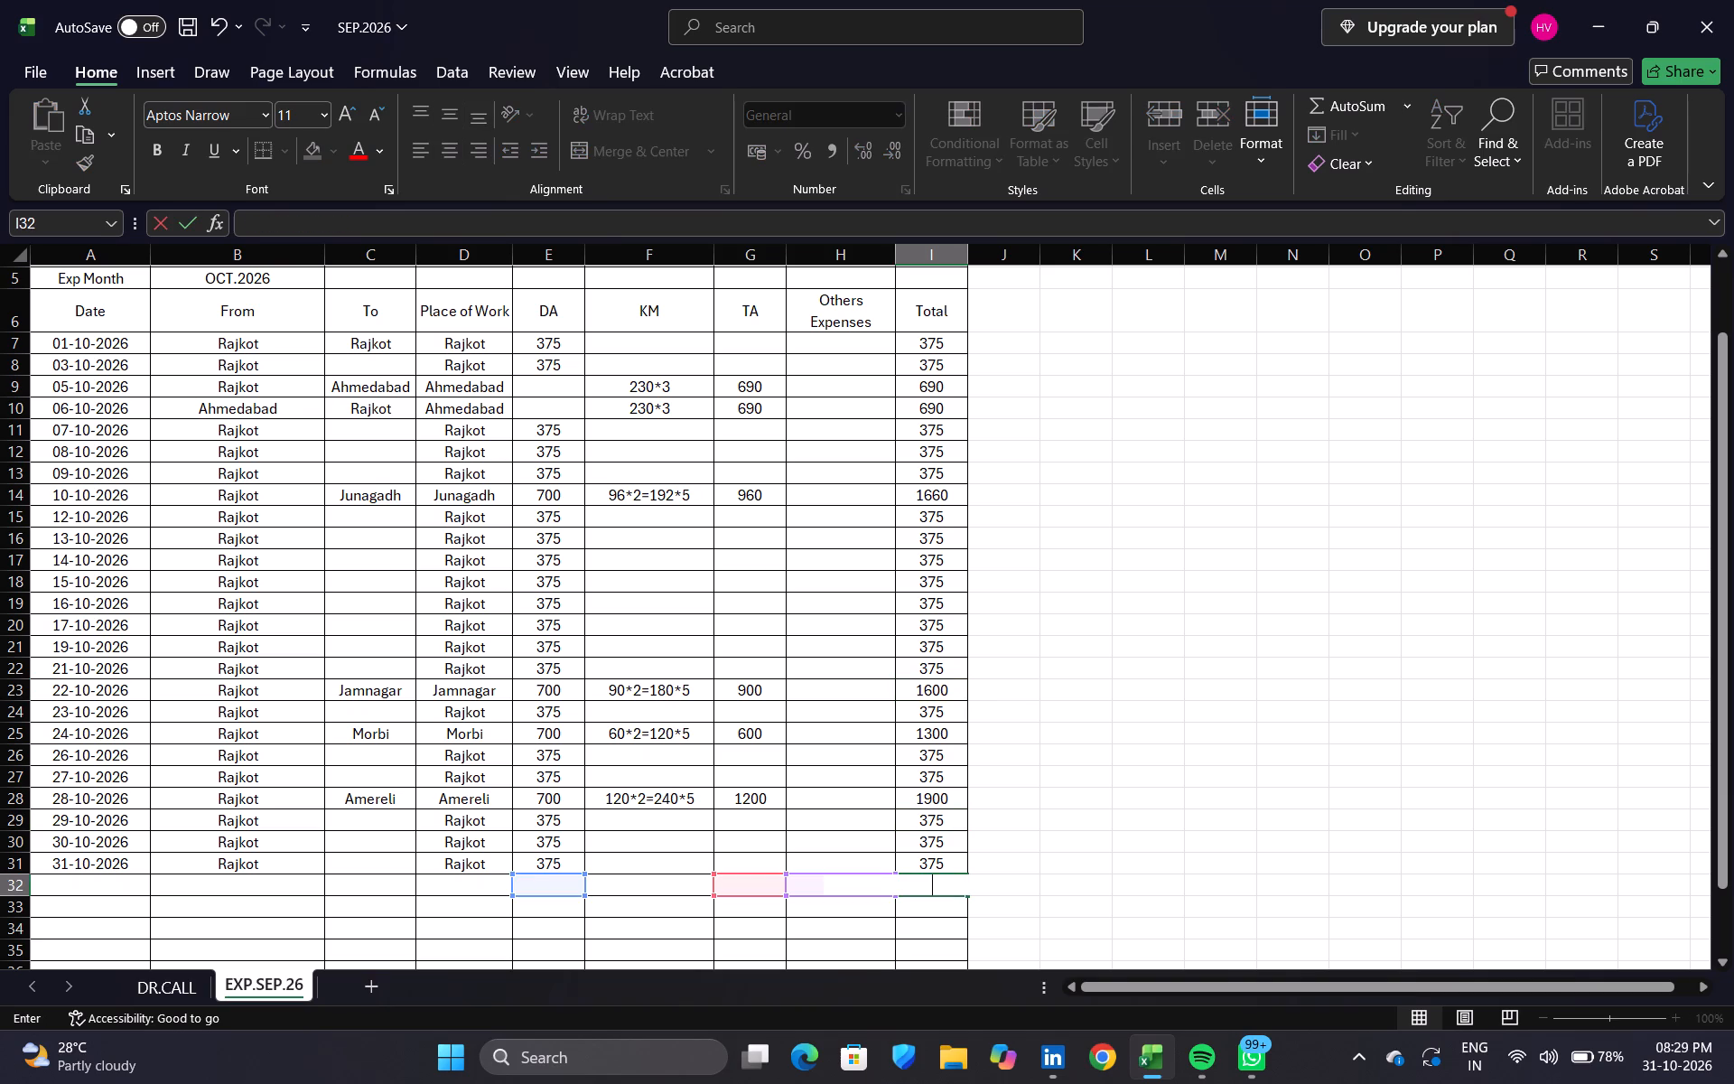
click(1053, 862)
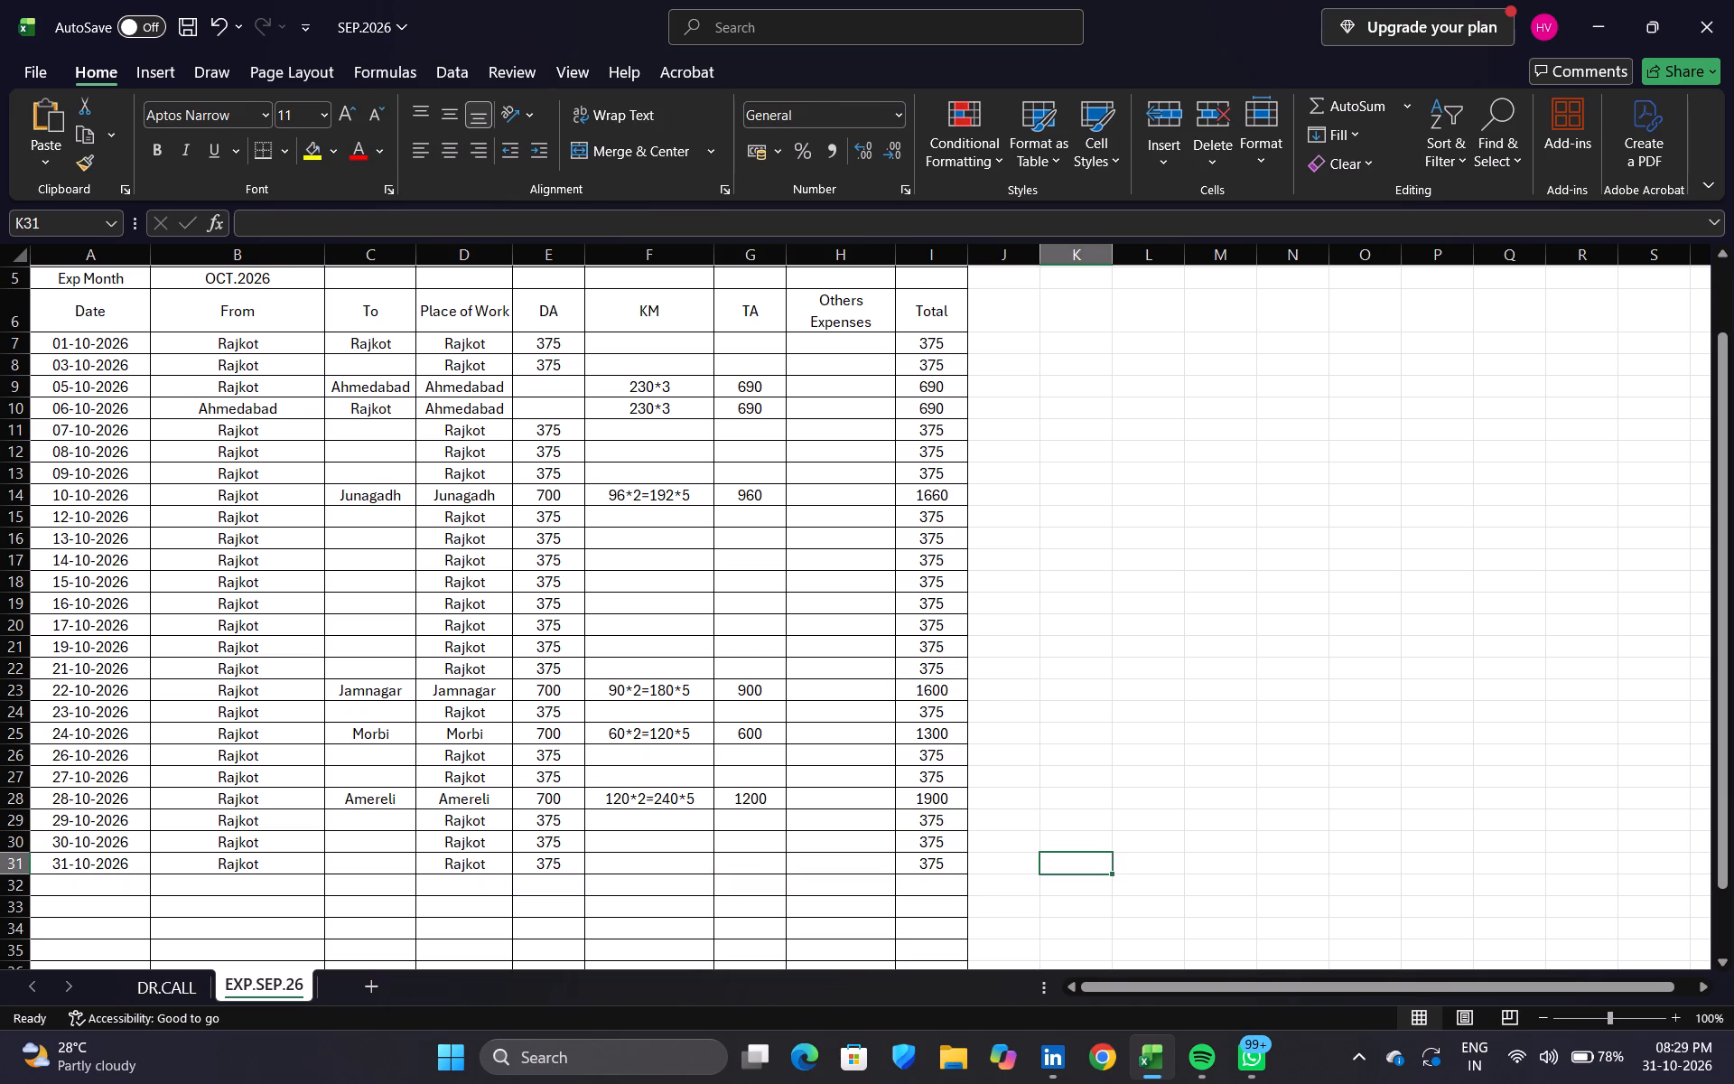
Capture a screenshot of the expense table from the Exp Month row down past the 31-10-2026 row, covering the Date through Total columns.
key(Print)
drag(0, 215, 1374, 920)
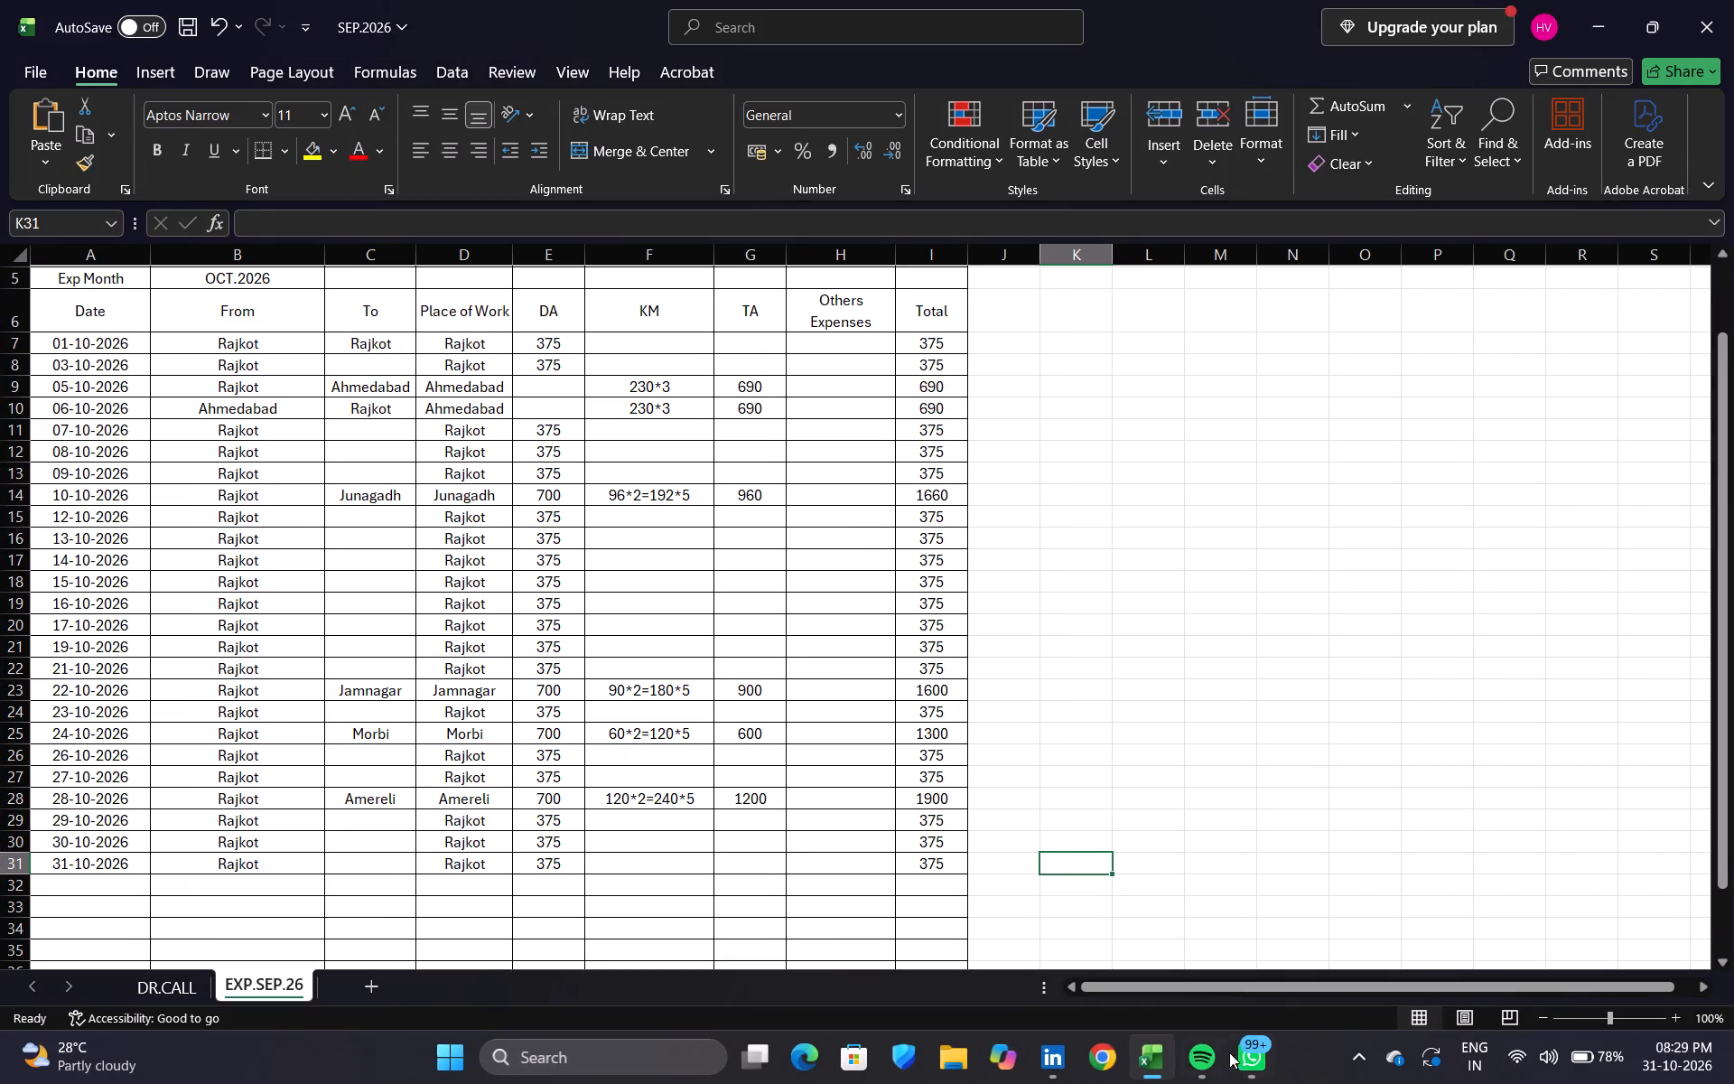
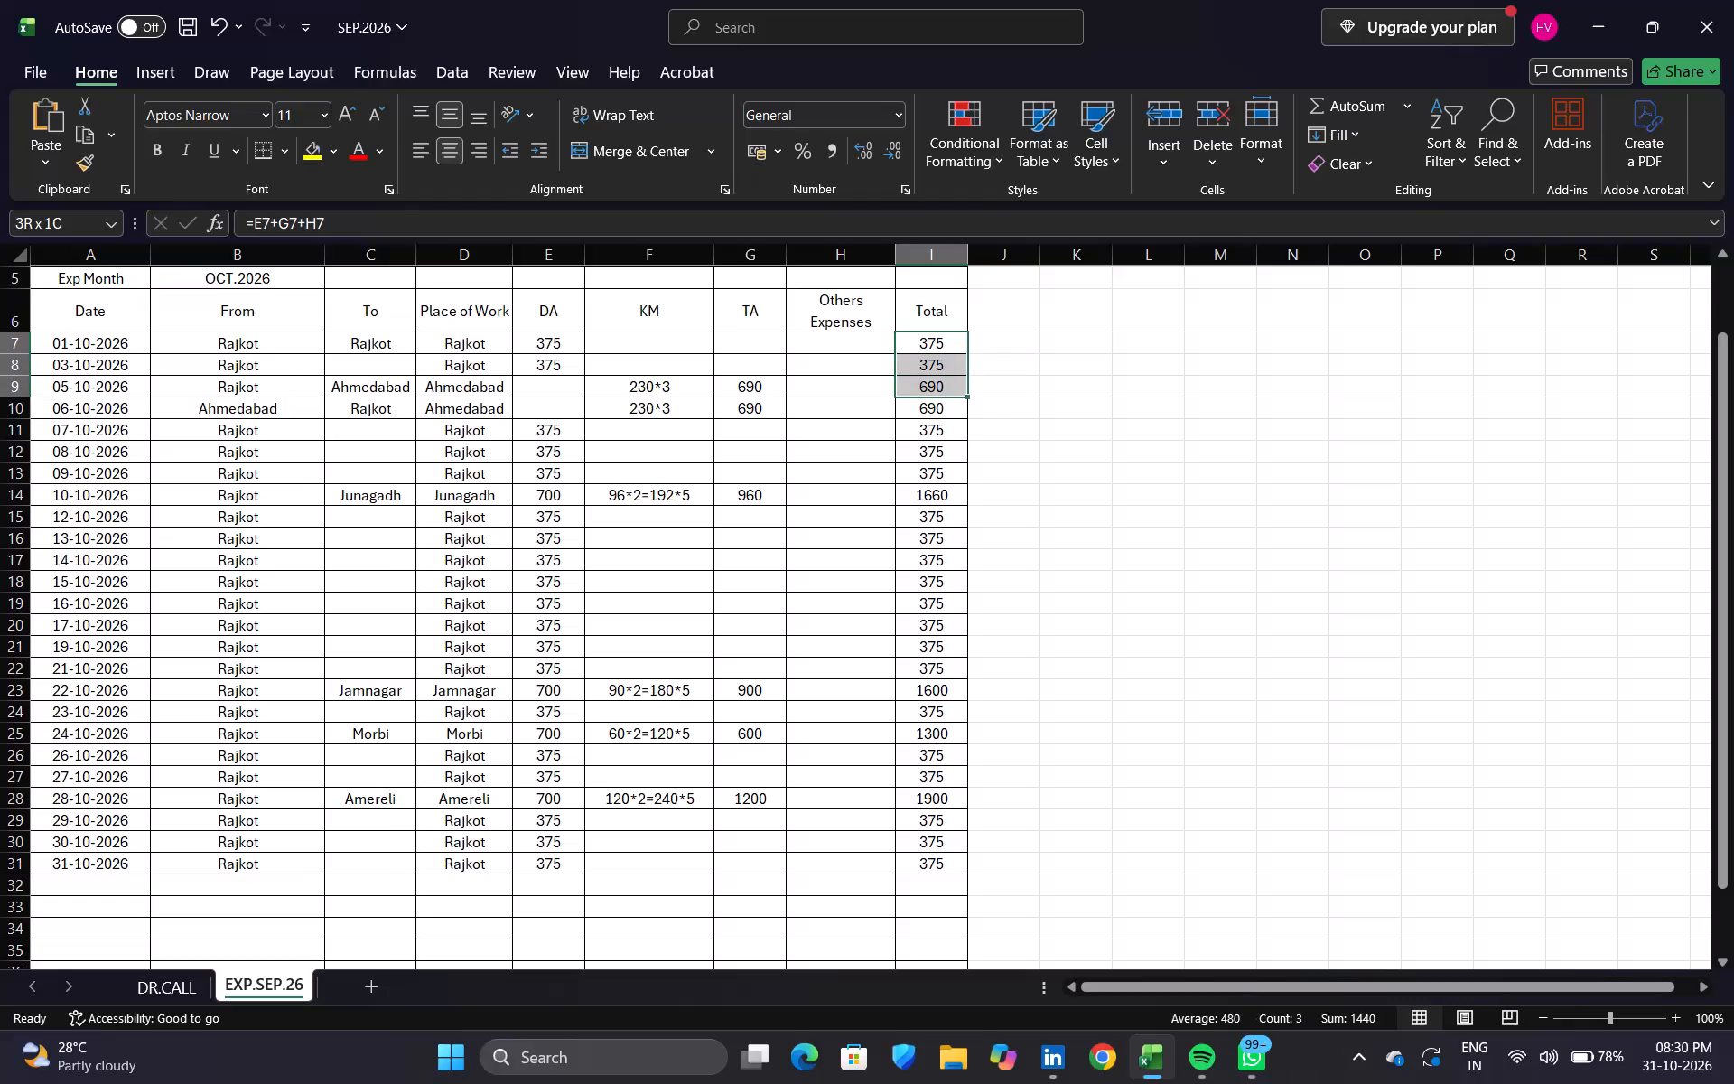
Select the Total column values from 01-10-2026 through 31-10-2026 to check their sum, and inspect the first row's formula.
key(shift+Down)
key(shift+Down)
key(shift+Down)
key(shift+Down)
key(shift+Down)
key(shift+Down)
key(shift+Down)
key(shift+Down)
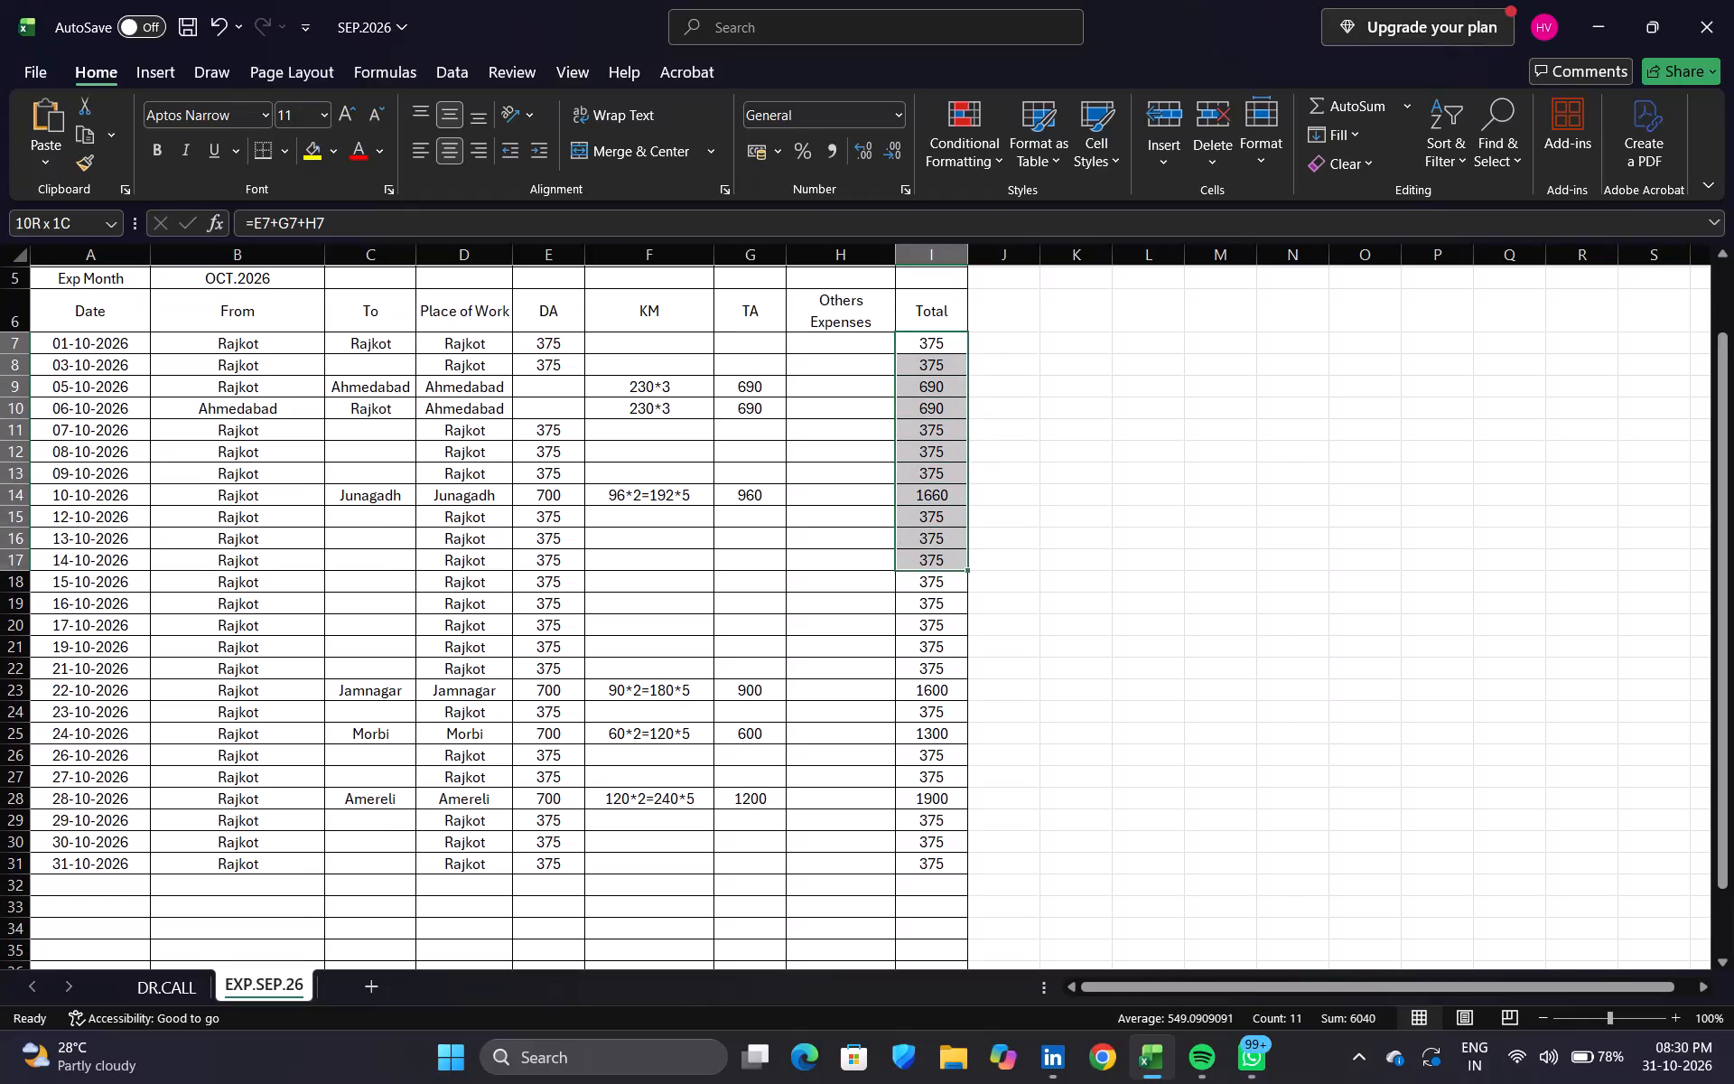
key(shift+Down)
key(shift+Down)
key(shift+Down)
key(shift+Down)
key(shift+Down)
key(shift+Down)
key(shift+Down)
key(shift+Down)
key(shift+Down)
key(shift+Down)
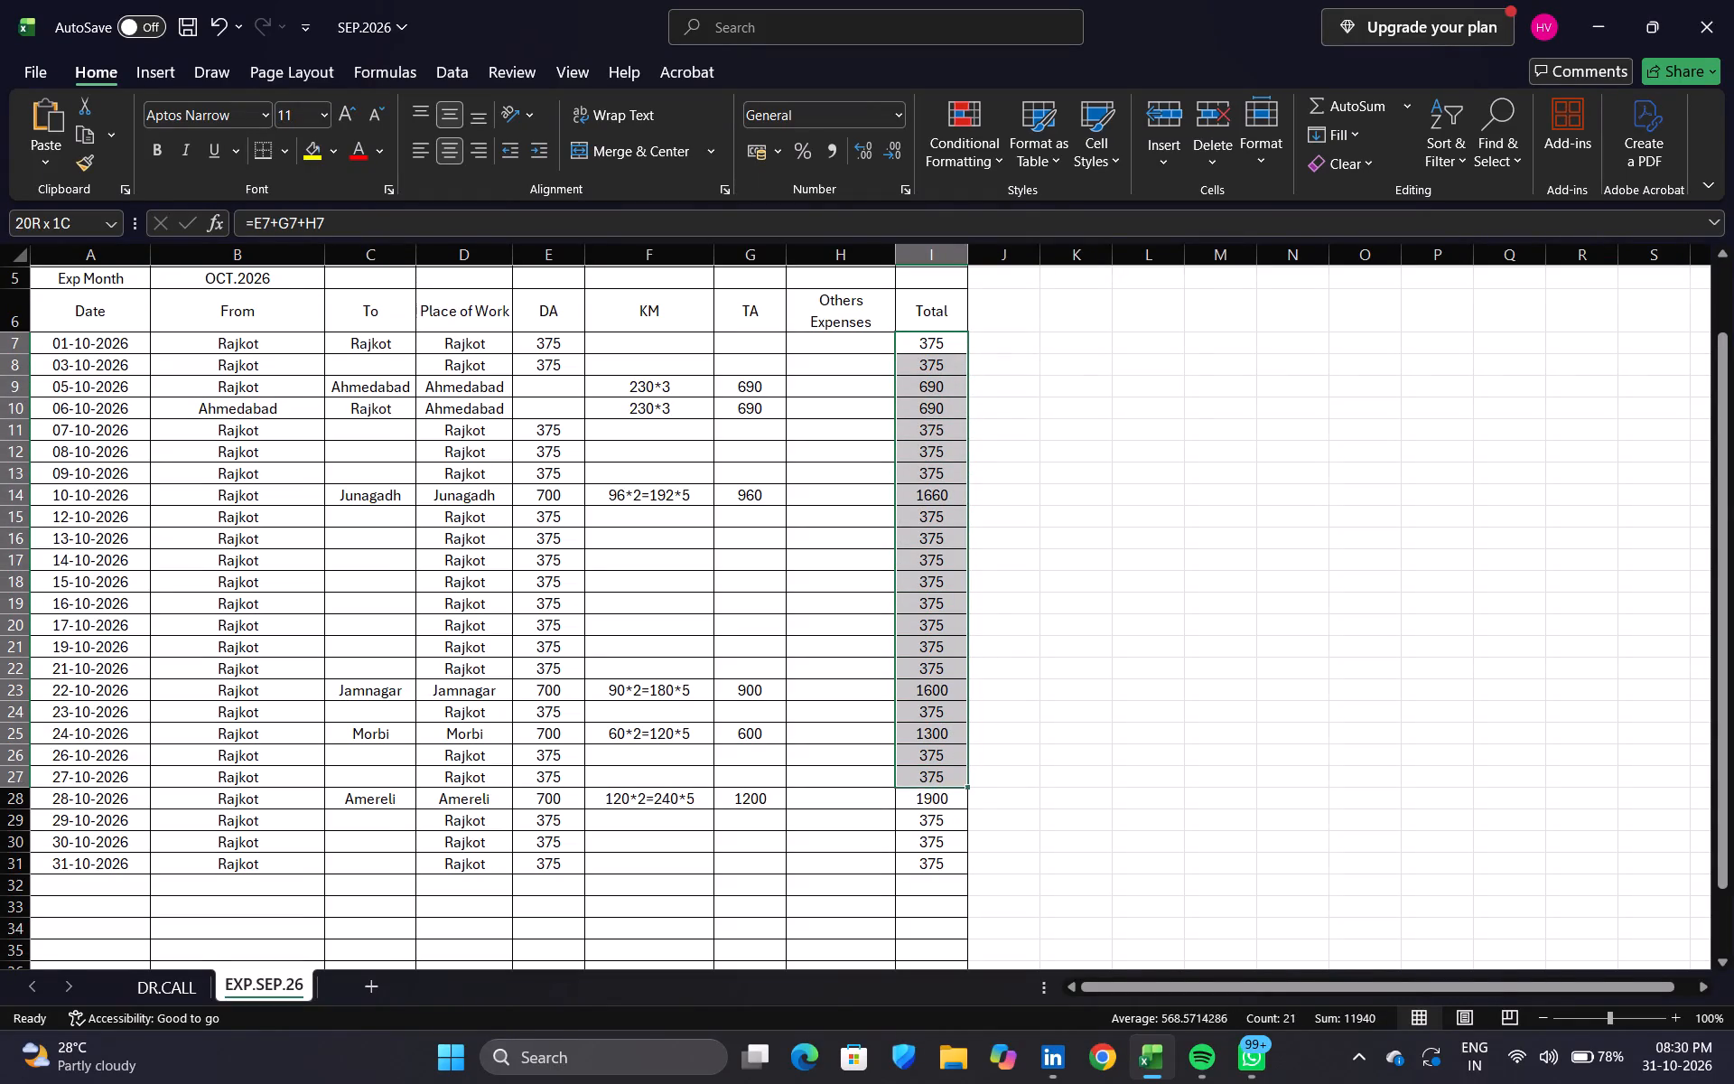
key(shift+Down)
key(shift+Down)
key(shift+Down)
key(shift+Down)
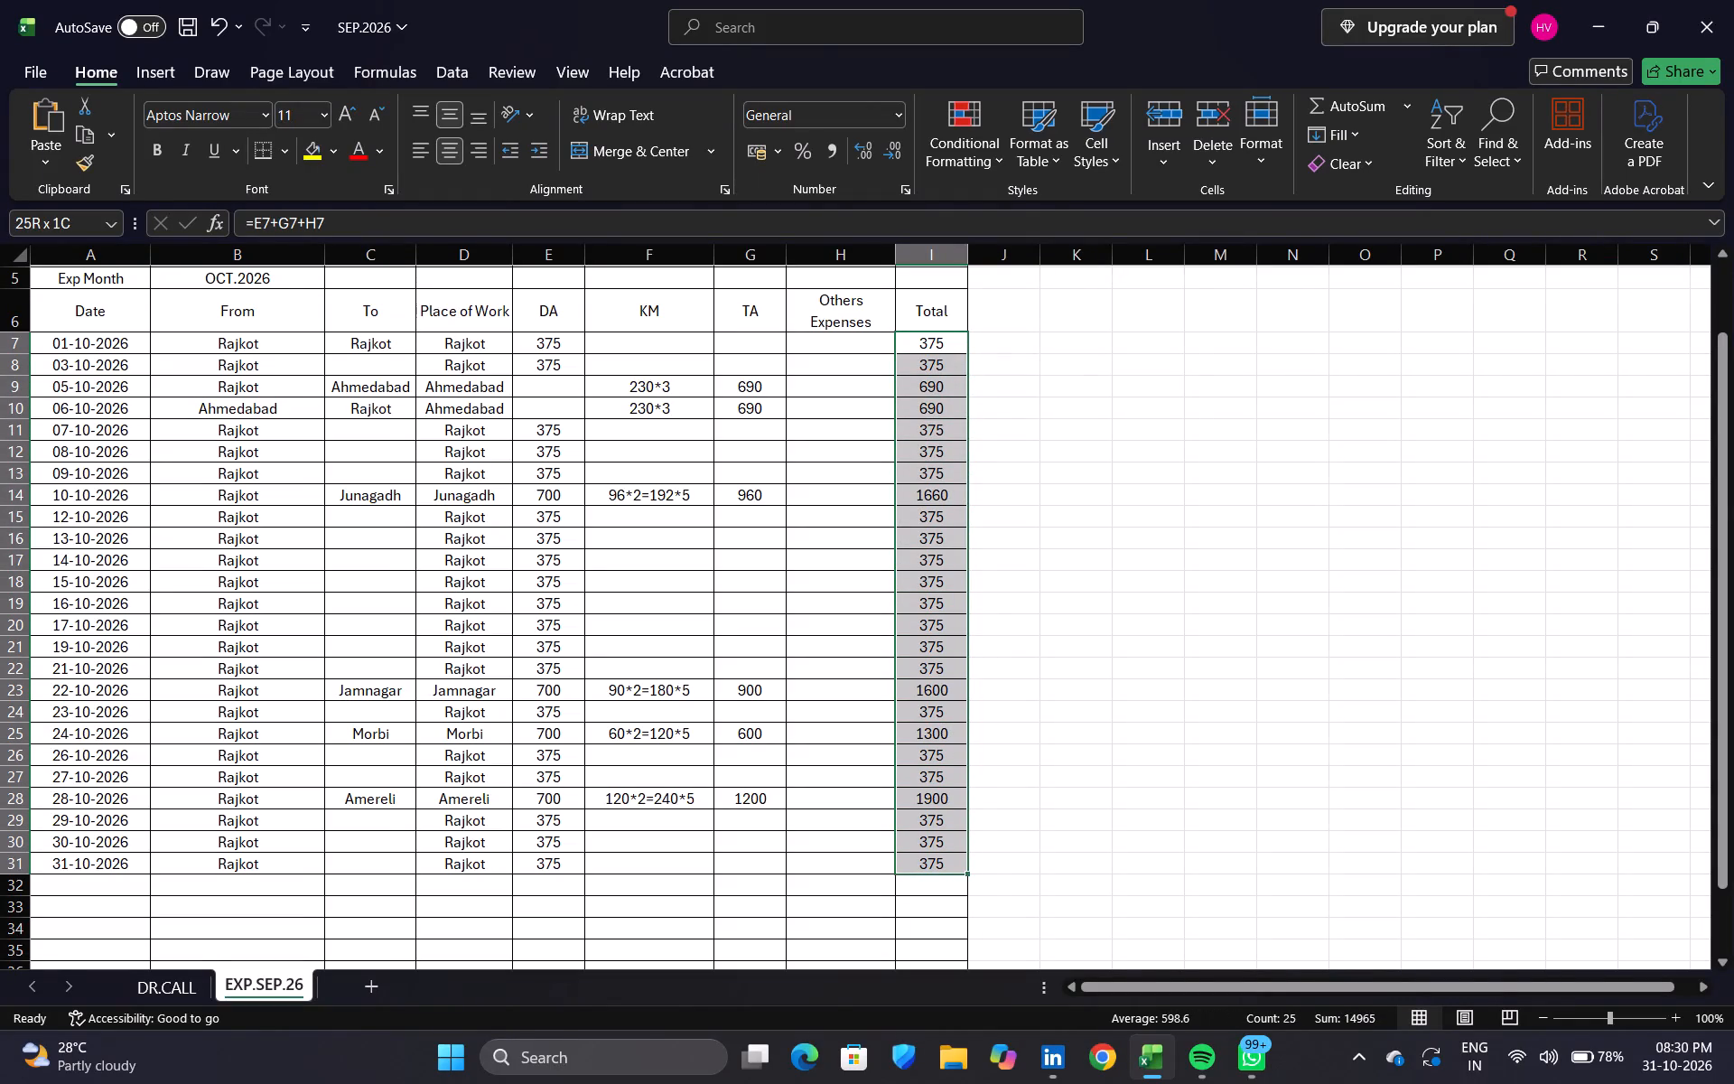
click(786, 221)
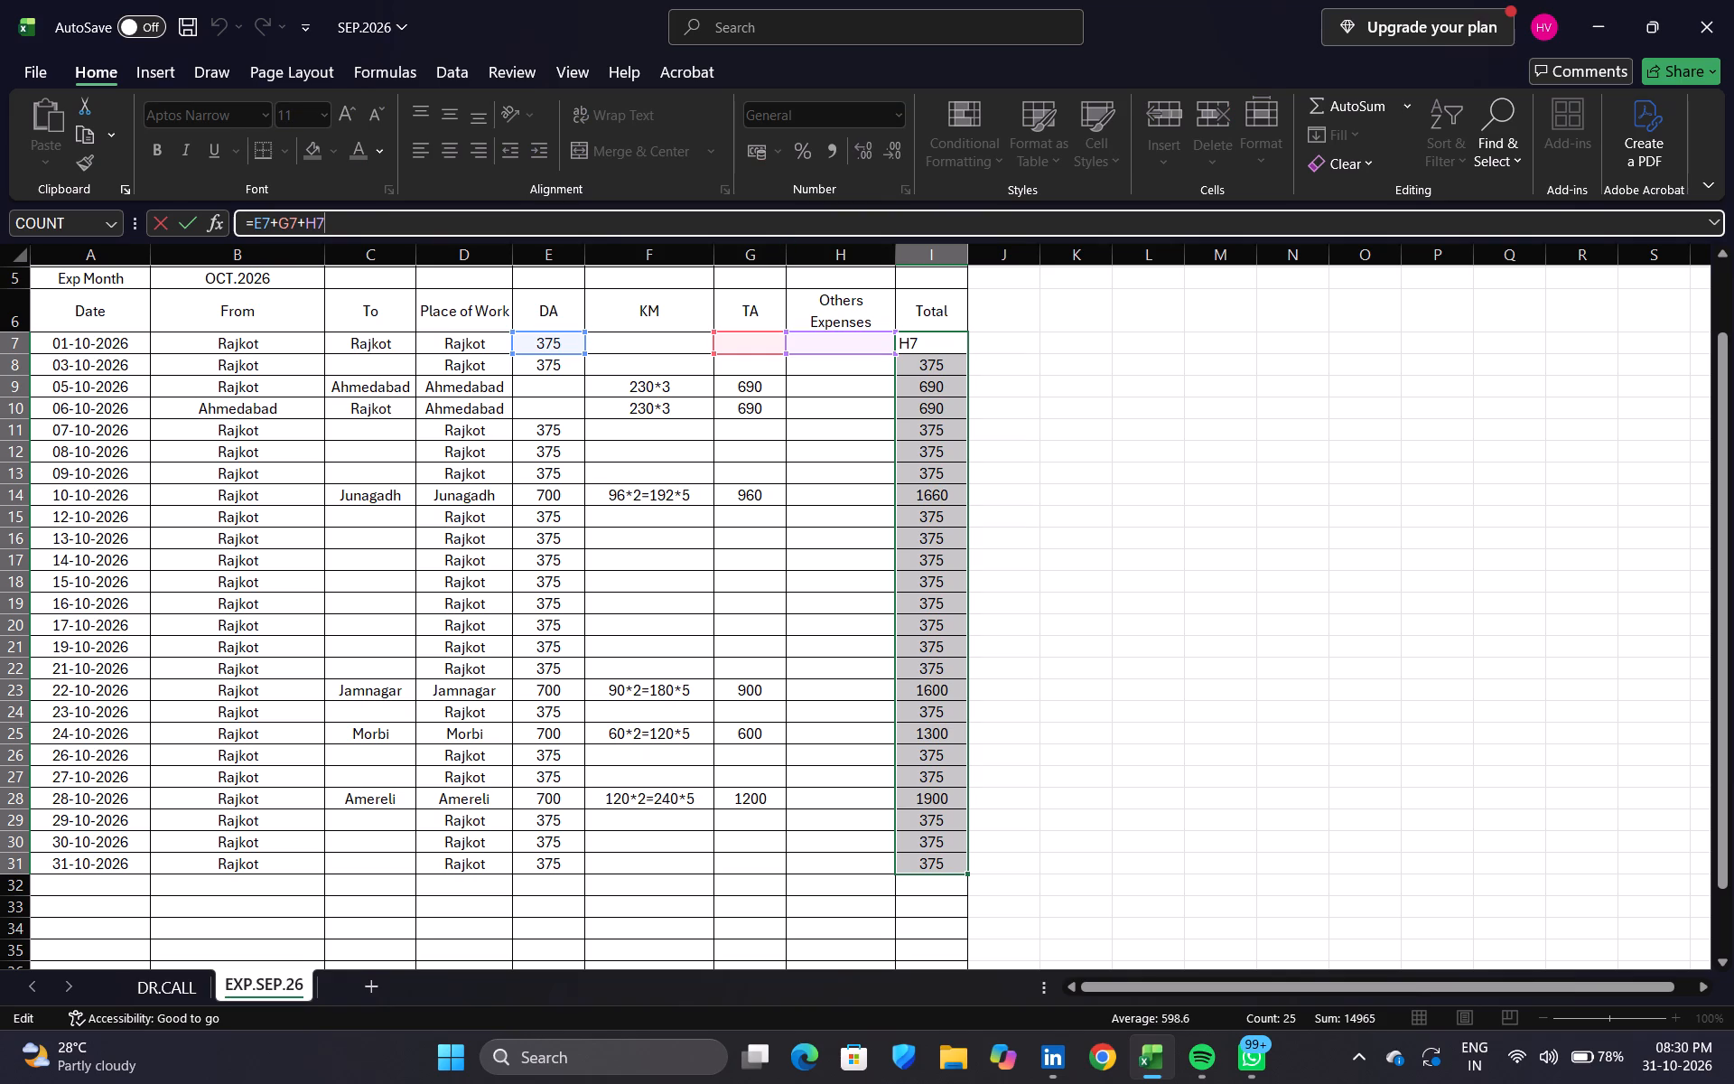
click(1133, 377)
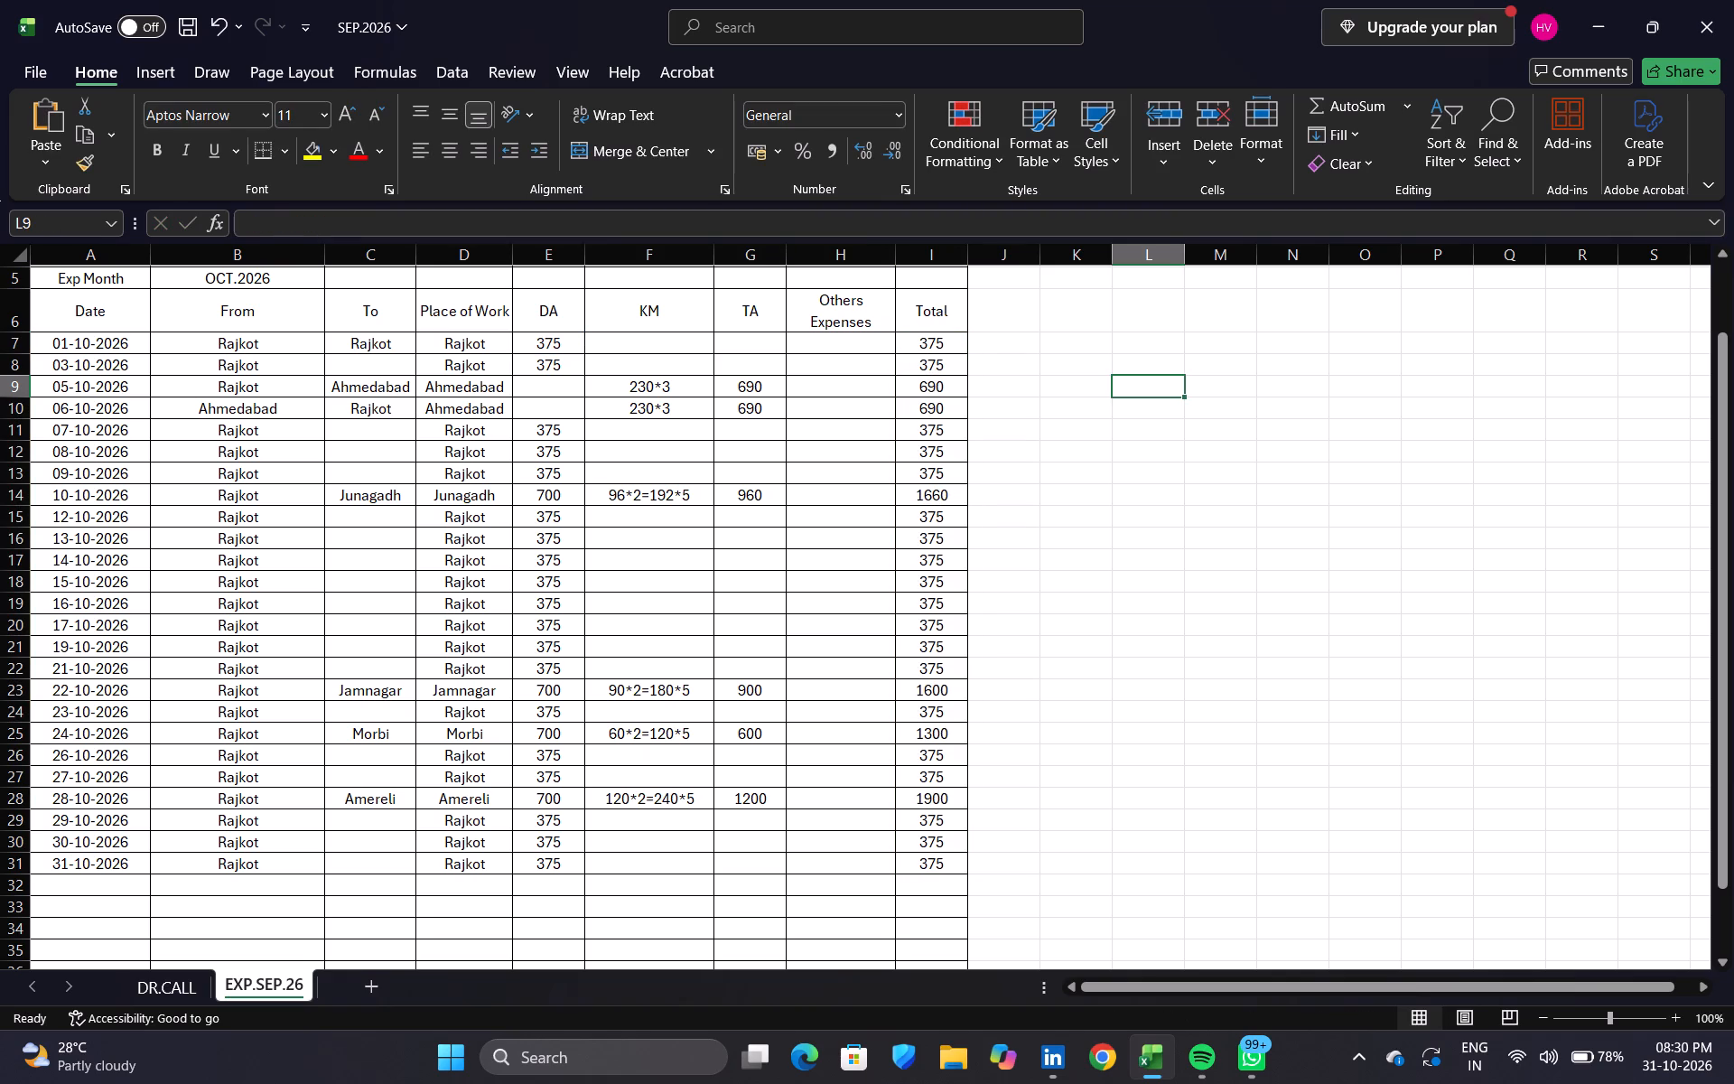
Inspect the Total formula in the 01-10-2026 row and look over the expense sheet from its header to the last dates.
click(904, 342)
click(912, 350)
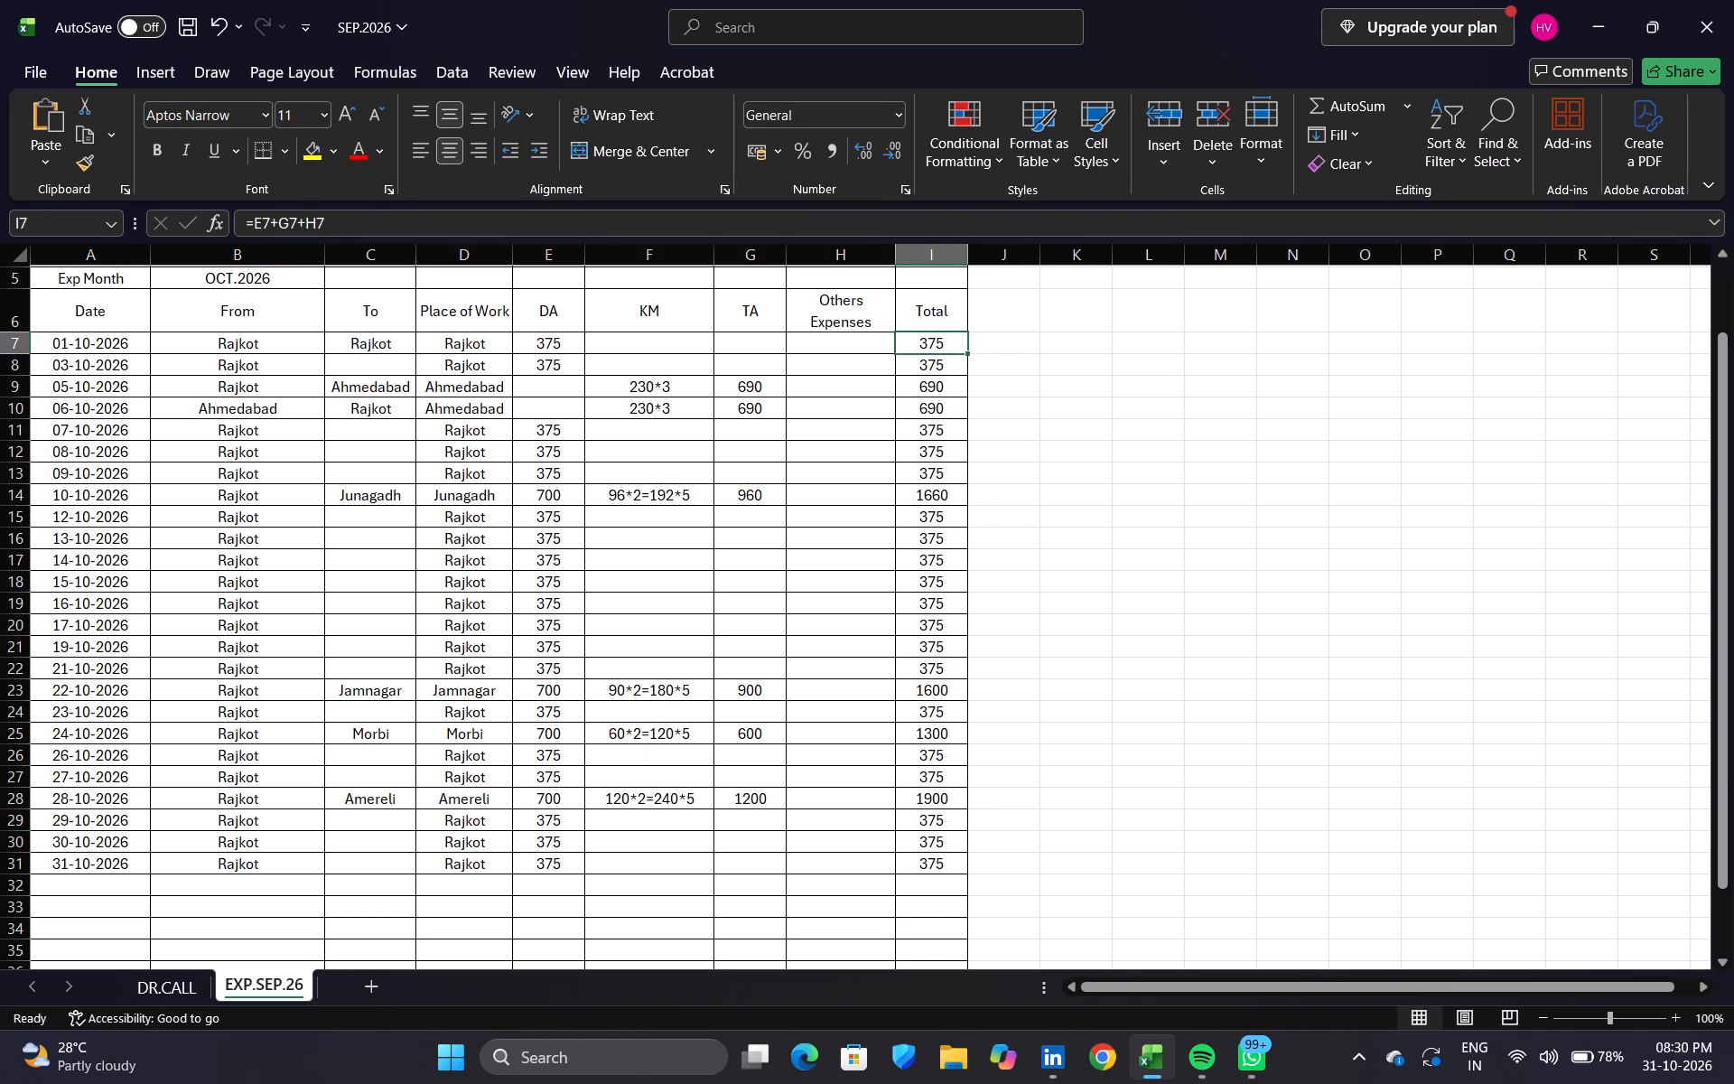
double_click(906, 339)
double_click(1072, 377)
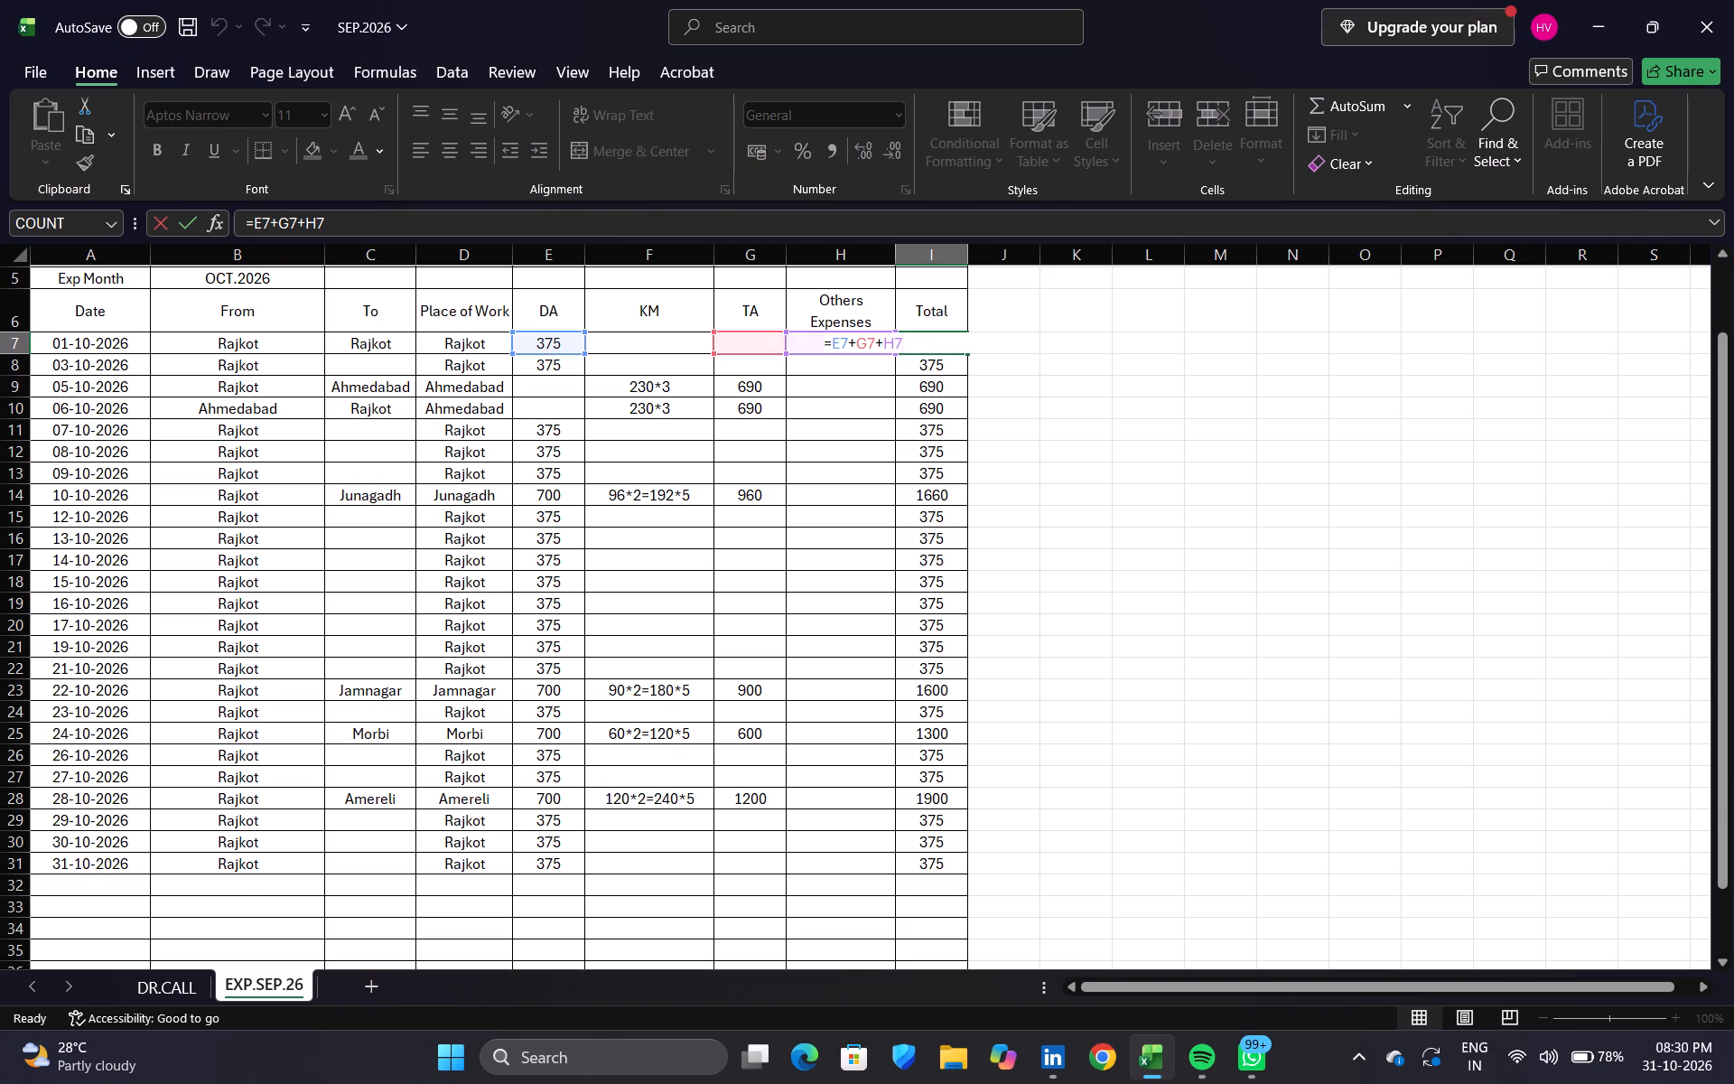
scroll(1007, 497, up, 2)
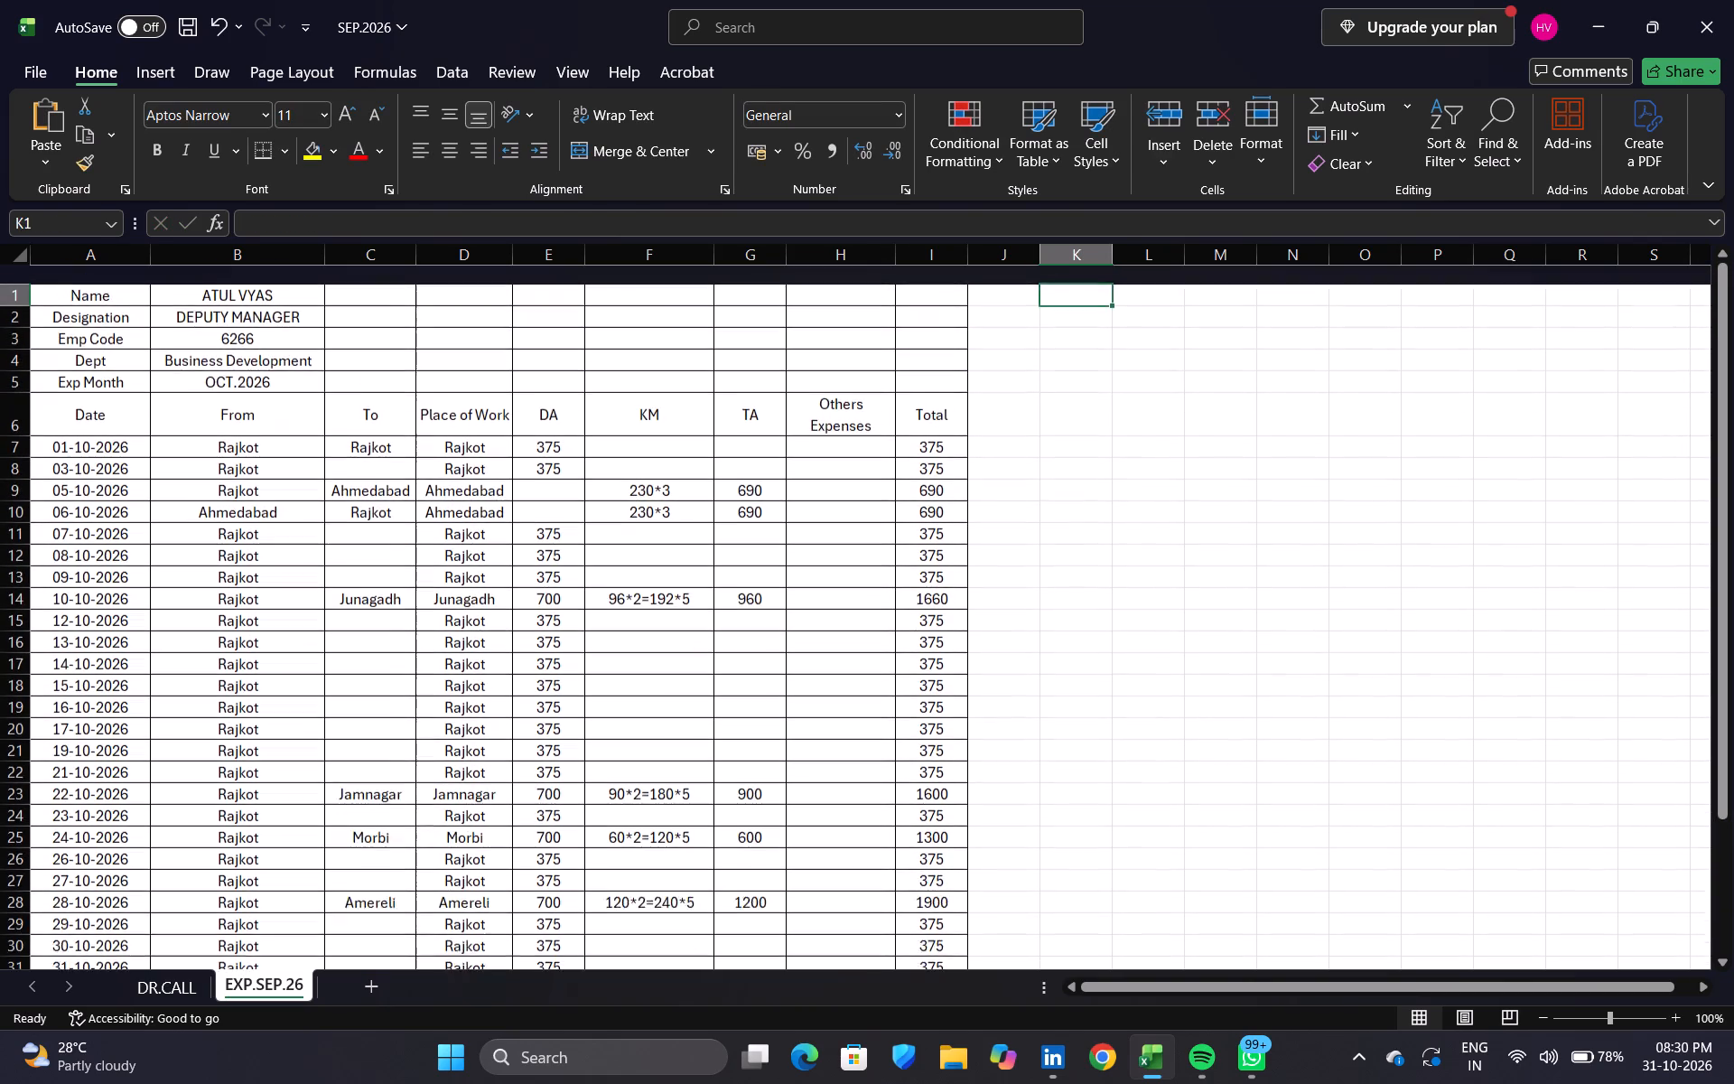
scroll(1007, 497, down, 1)
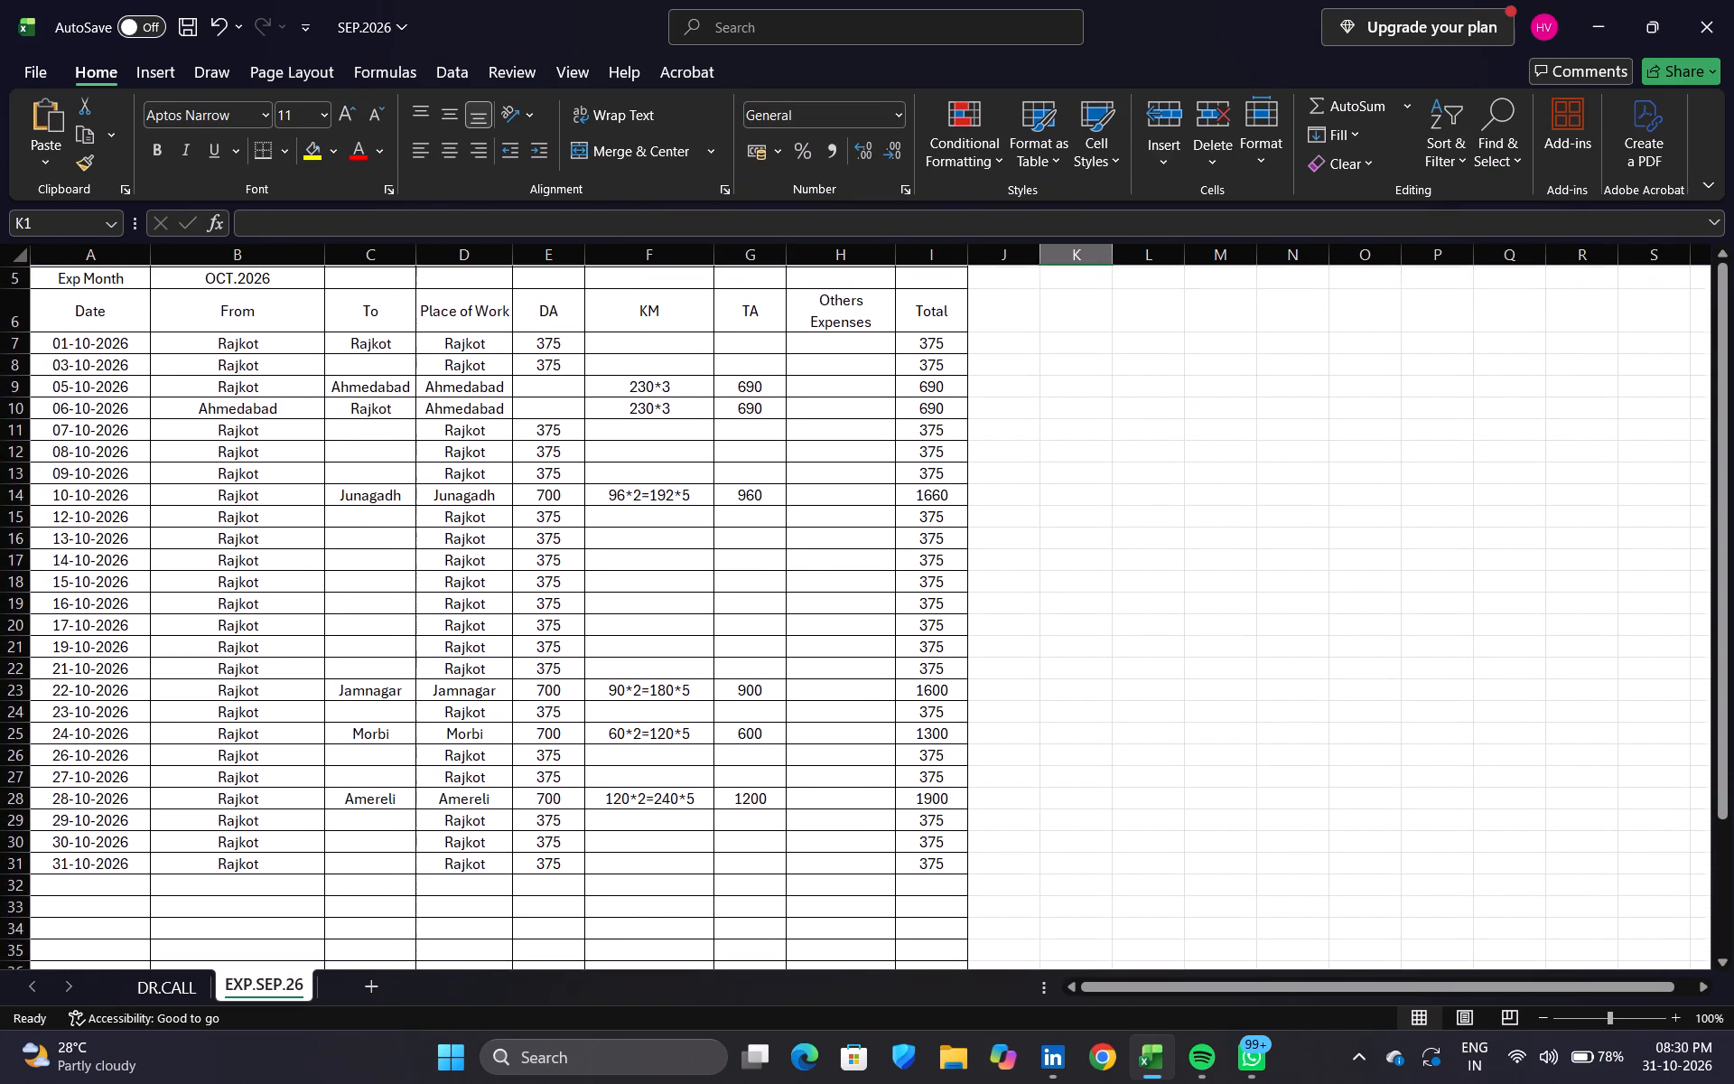
scroll(1007, 497, down, 1)
scroll(1007, 497, up, 1)
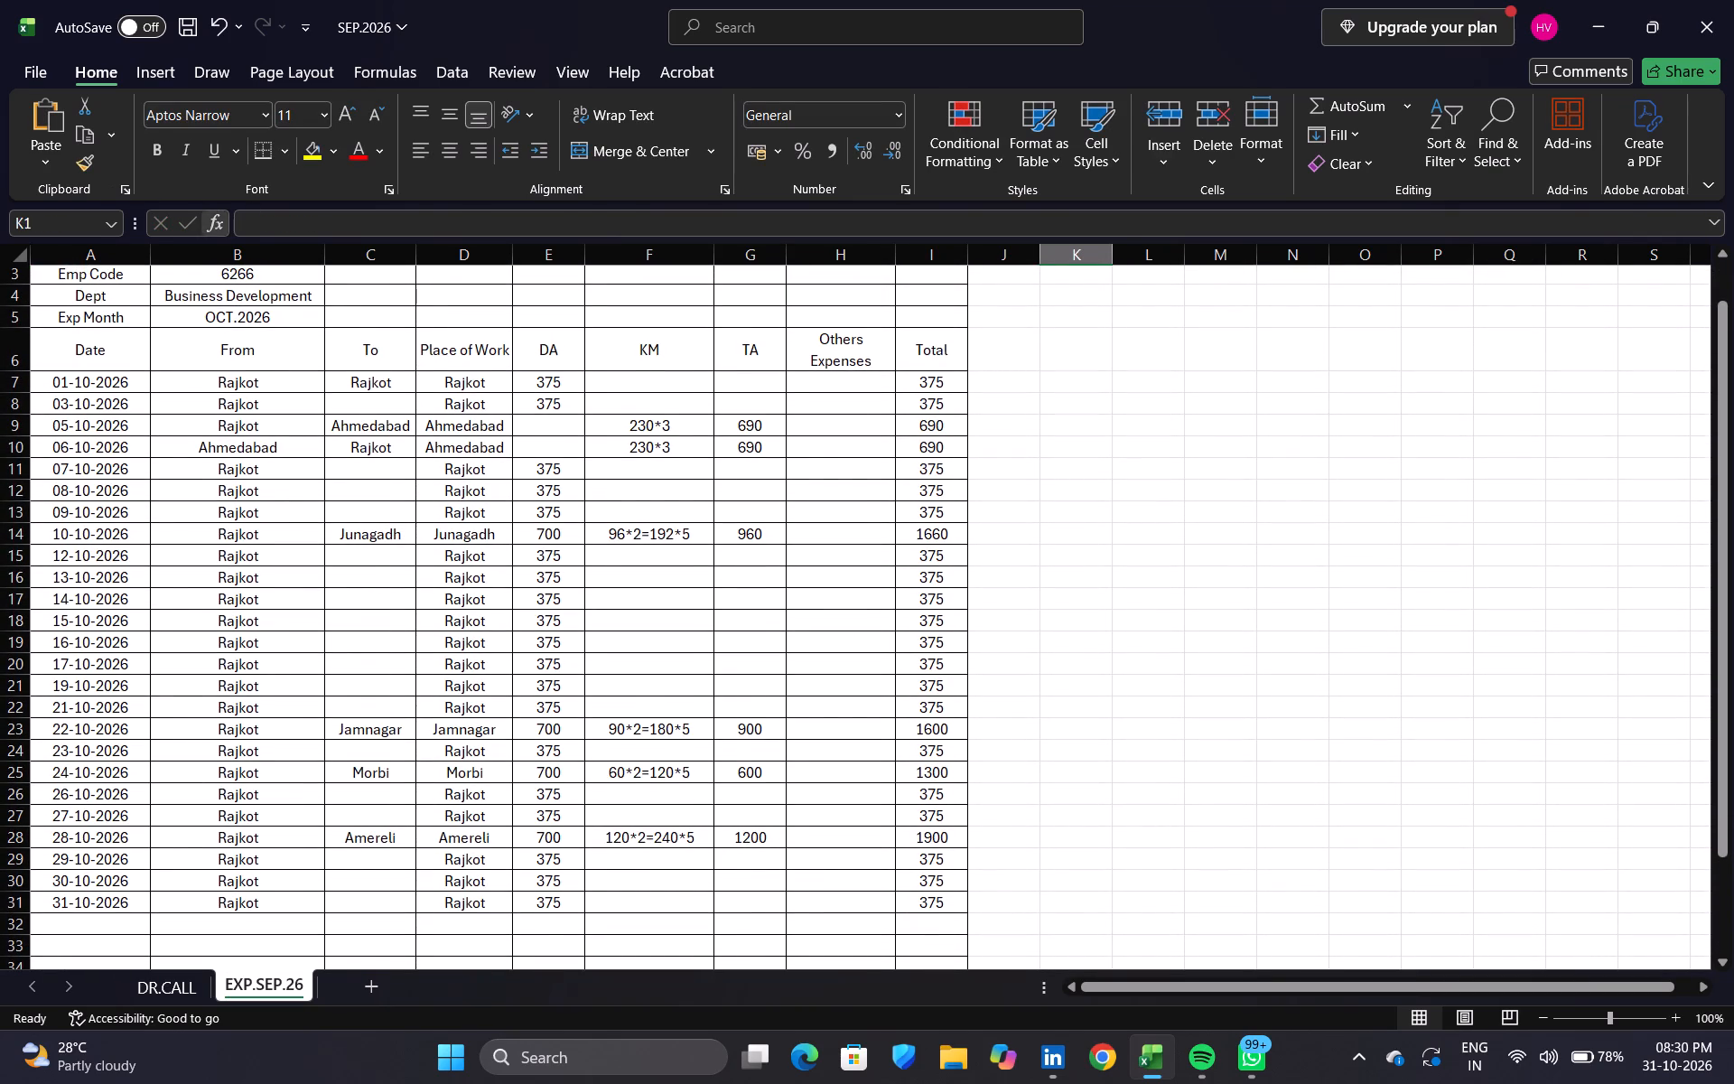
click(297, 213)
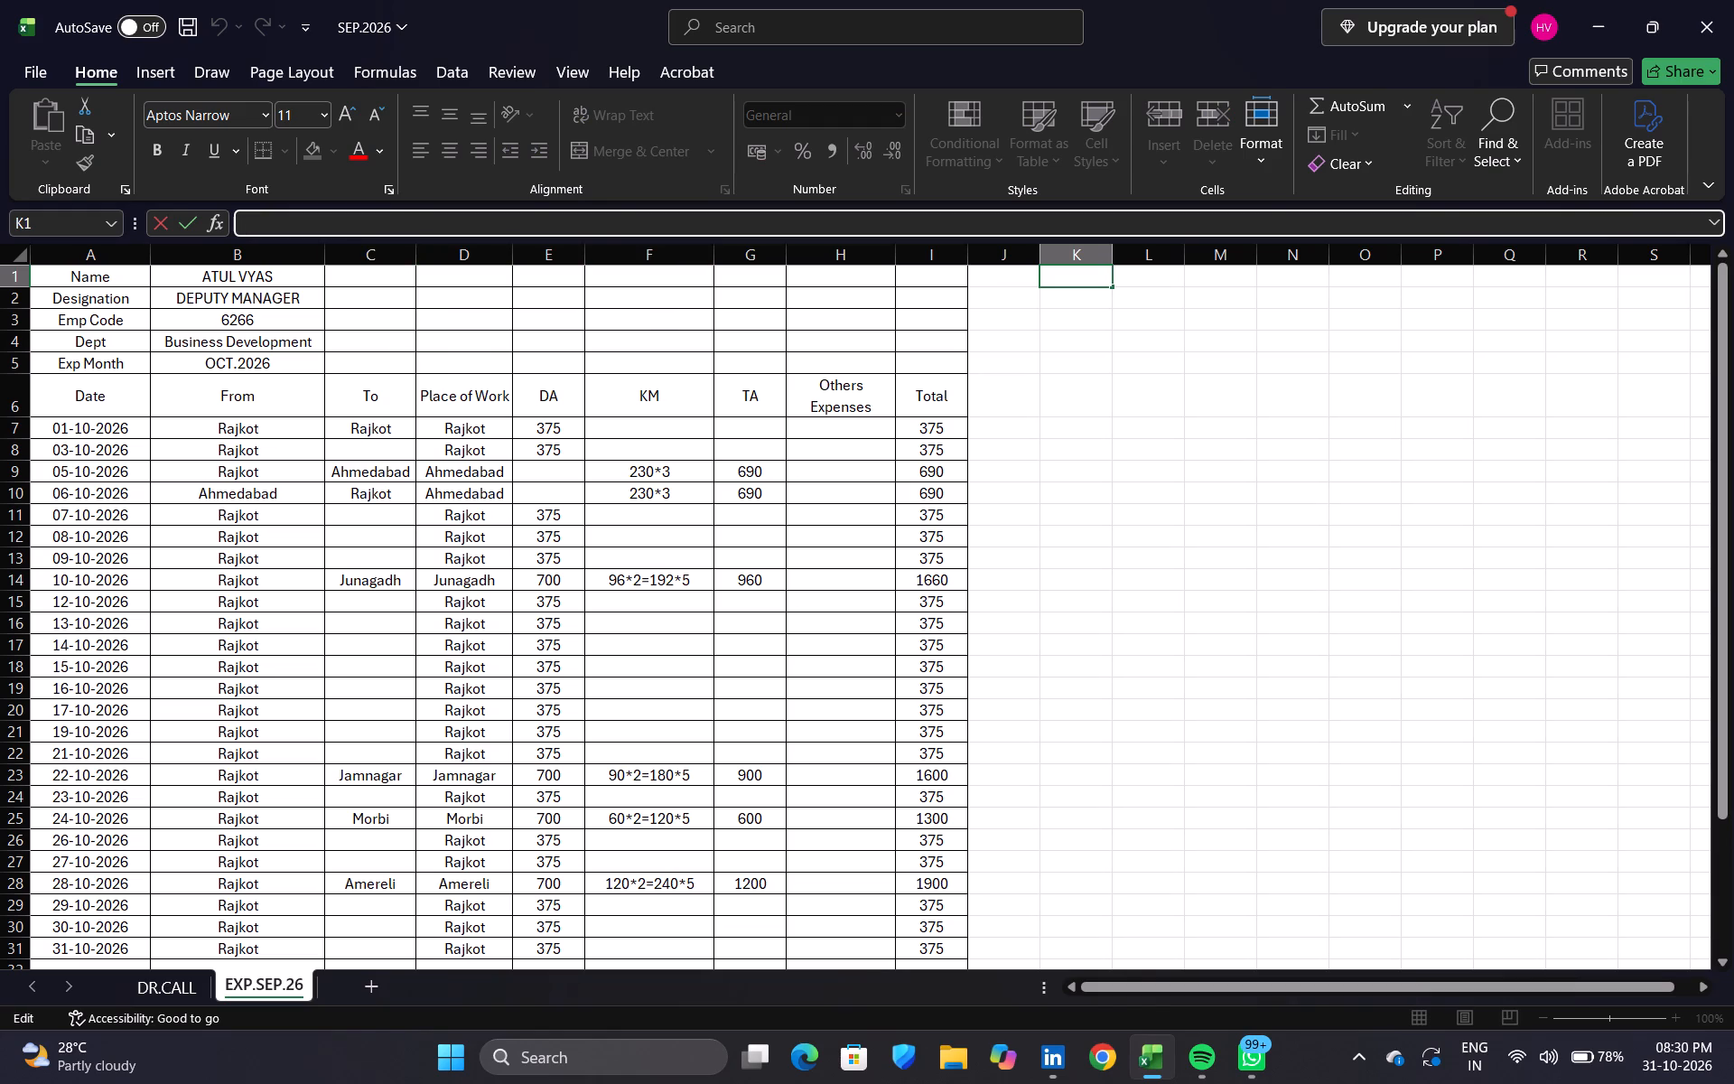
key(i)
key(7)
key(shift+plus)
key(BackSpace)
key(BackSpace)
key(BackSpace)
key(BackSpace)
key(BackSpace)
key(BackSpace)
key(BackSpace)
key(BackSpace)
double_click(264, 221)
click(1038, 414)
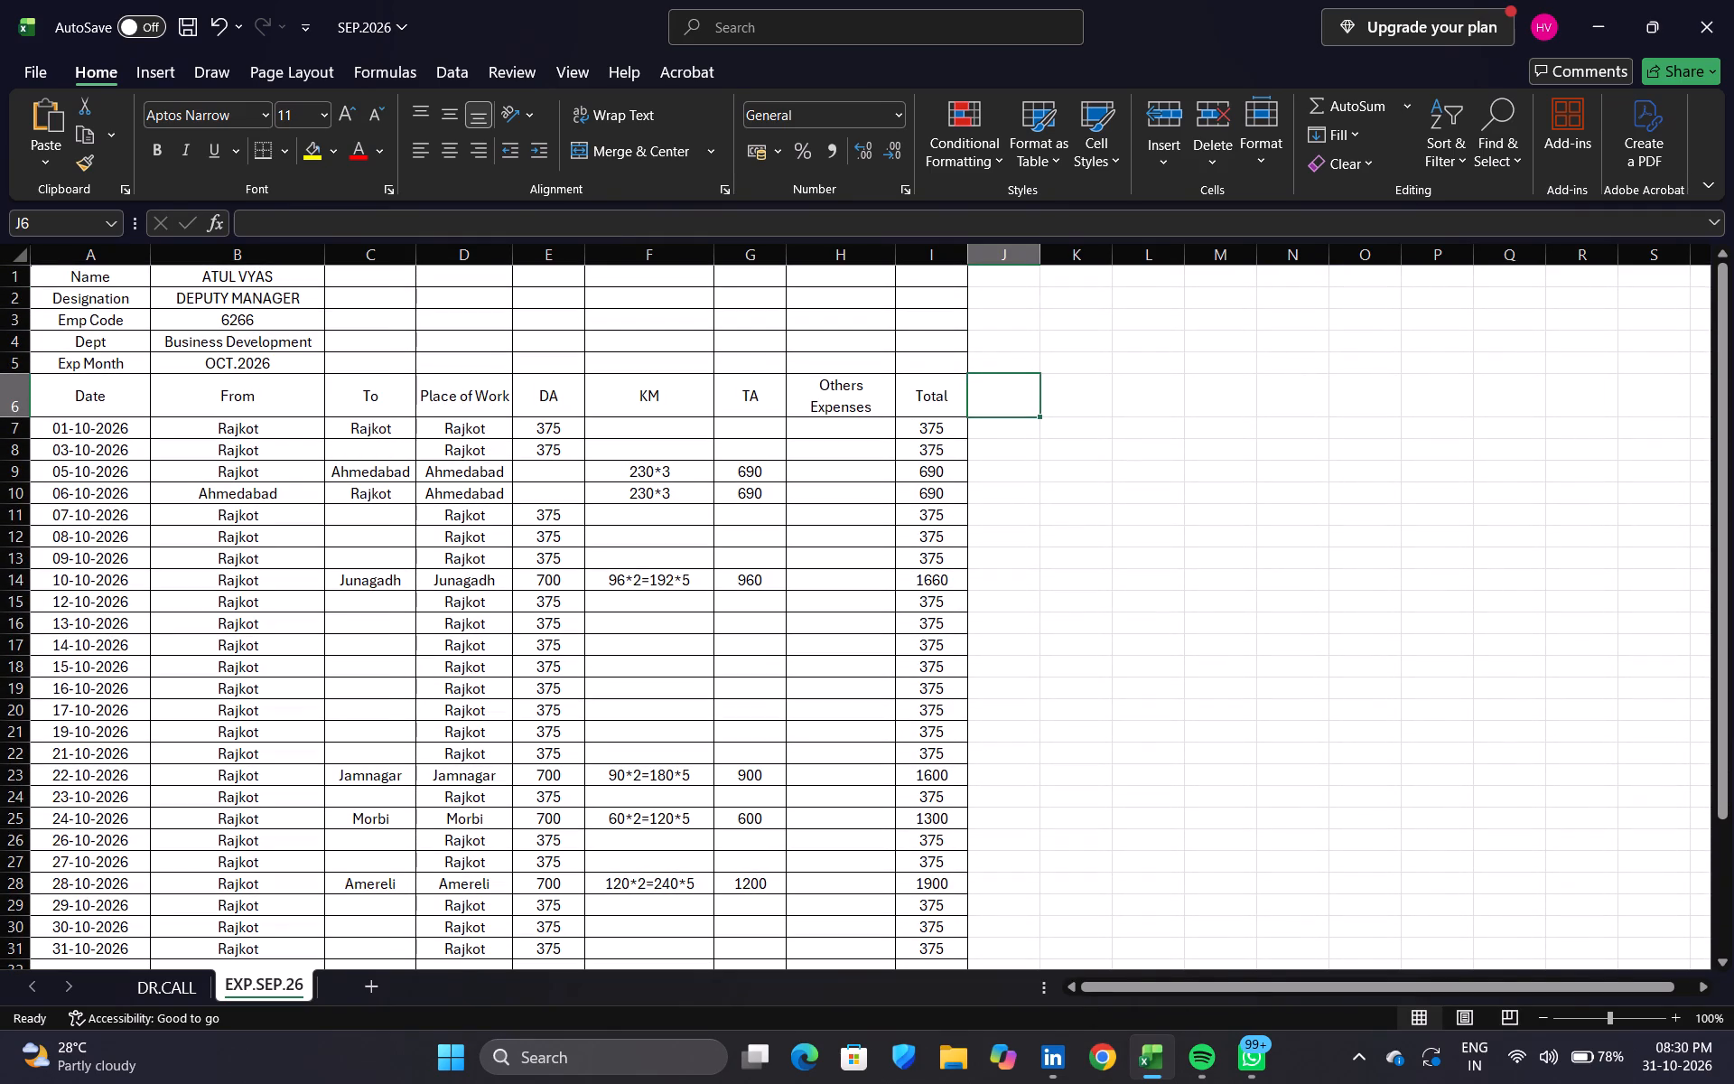
Select the Total cell in the 01-10-2026 row.
click(919, 431)
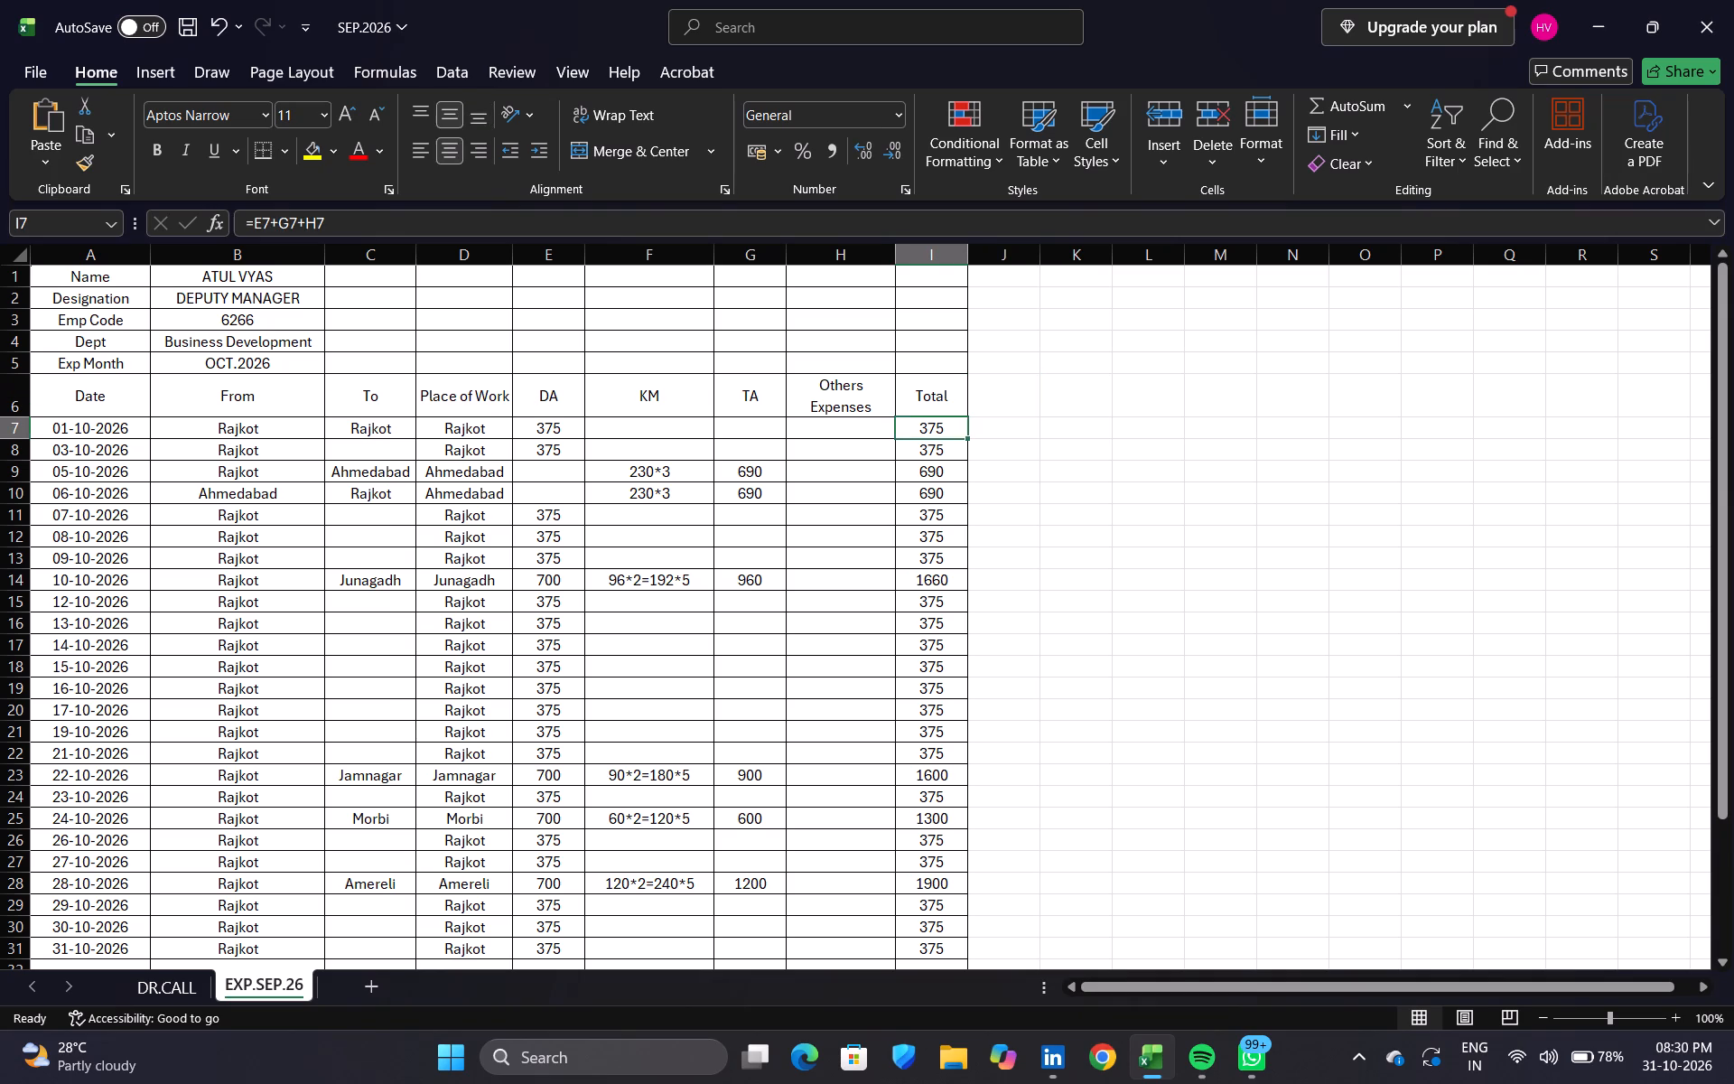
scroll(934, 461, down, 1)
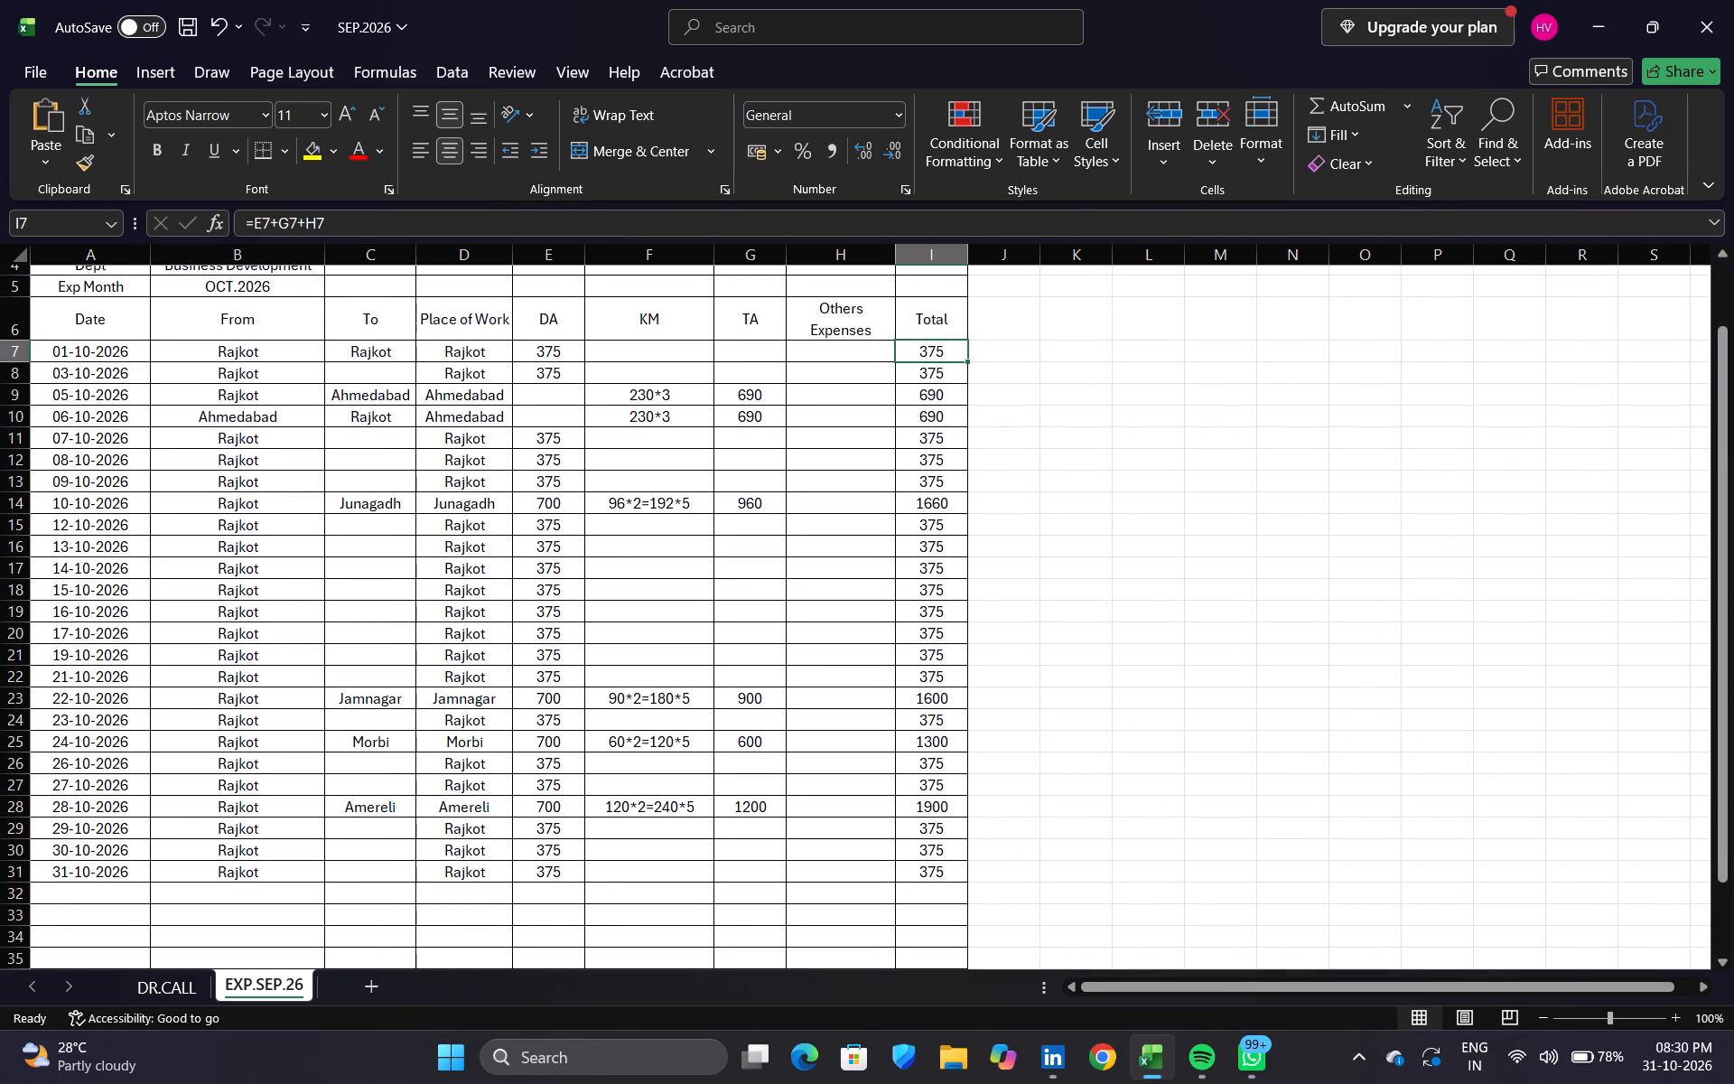
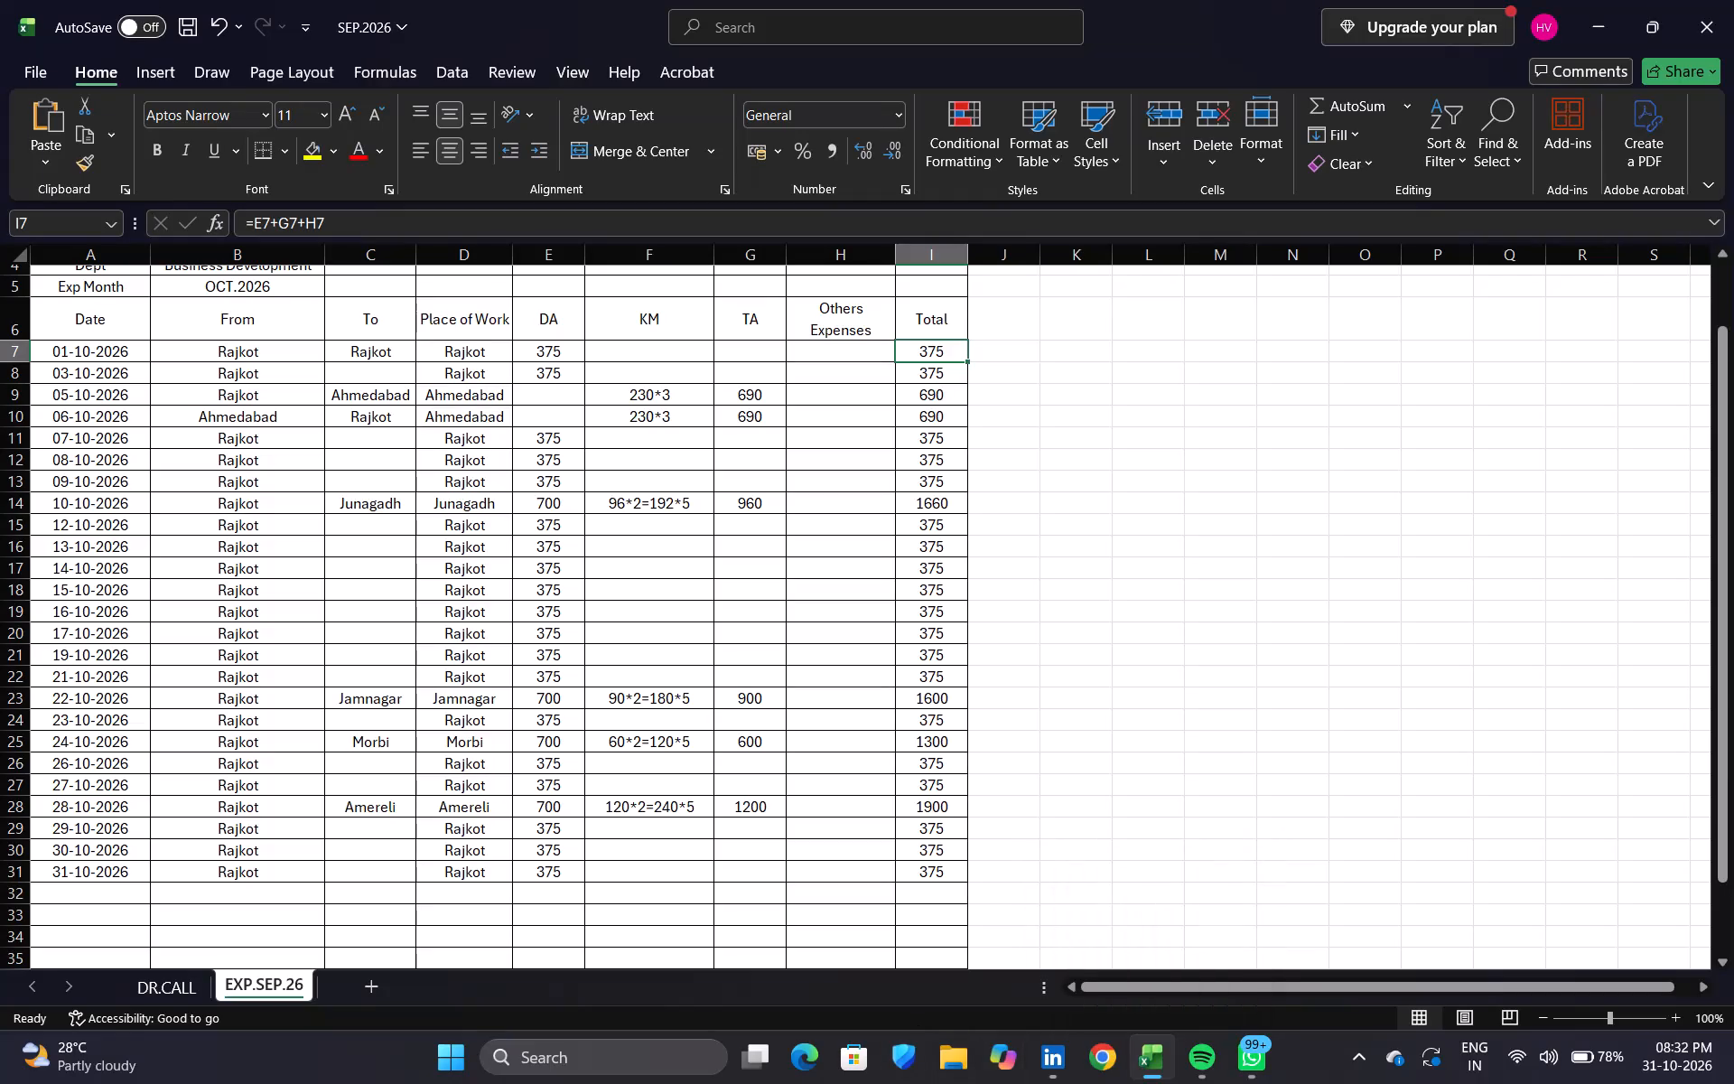
Enter 14,965 as the grand total in the Total column, directly below the 31-10-2026 row.
click(914, 896)
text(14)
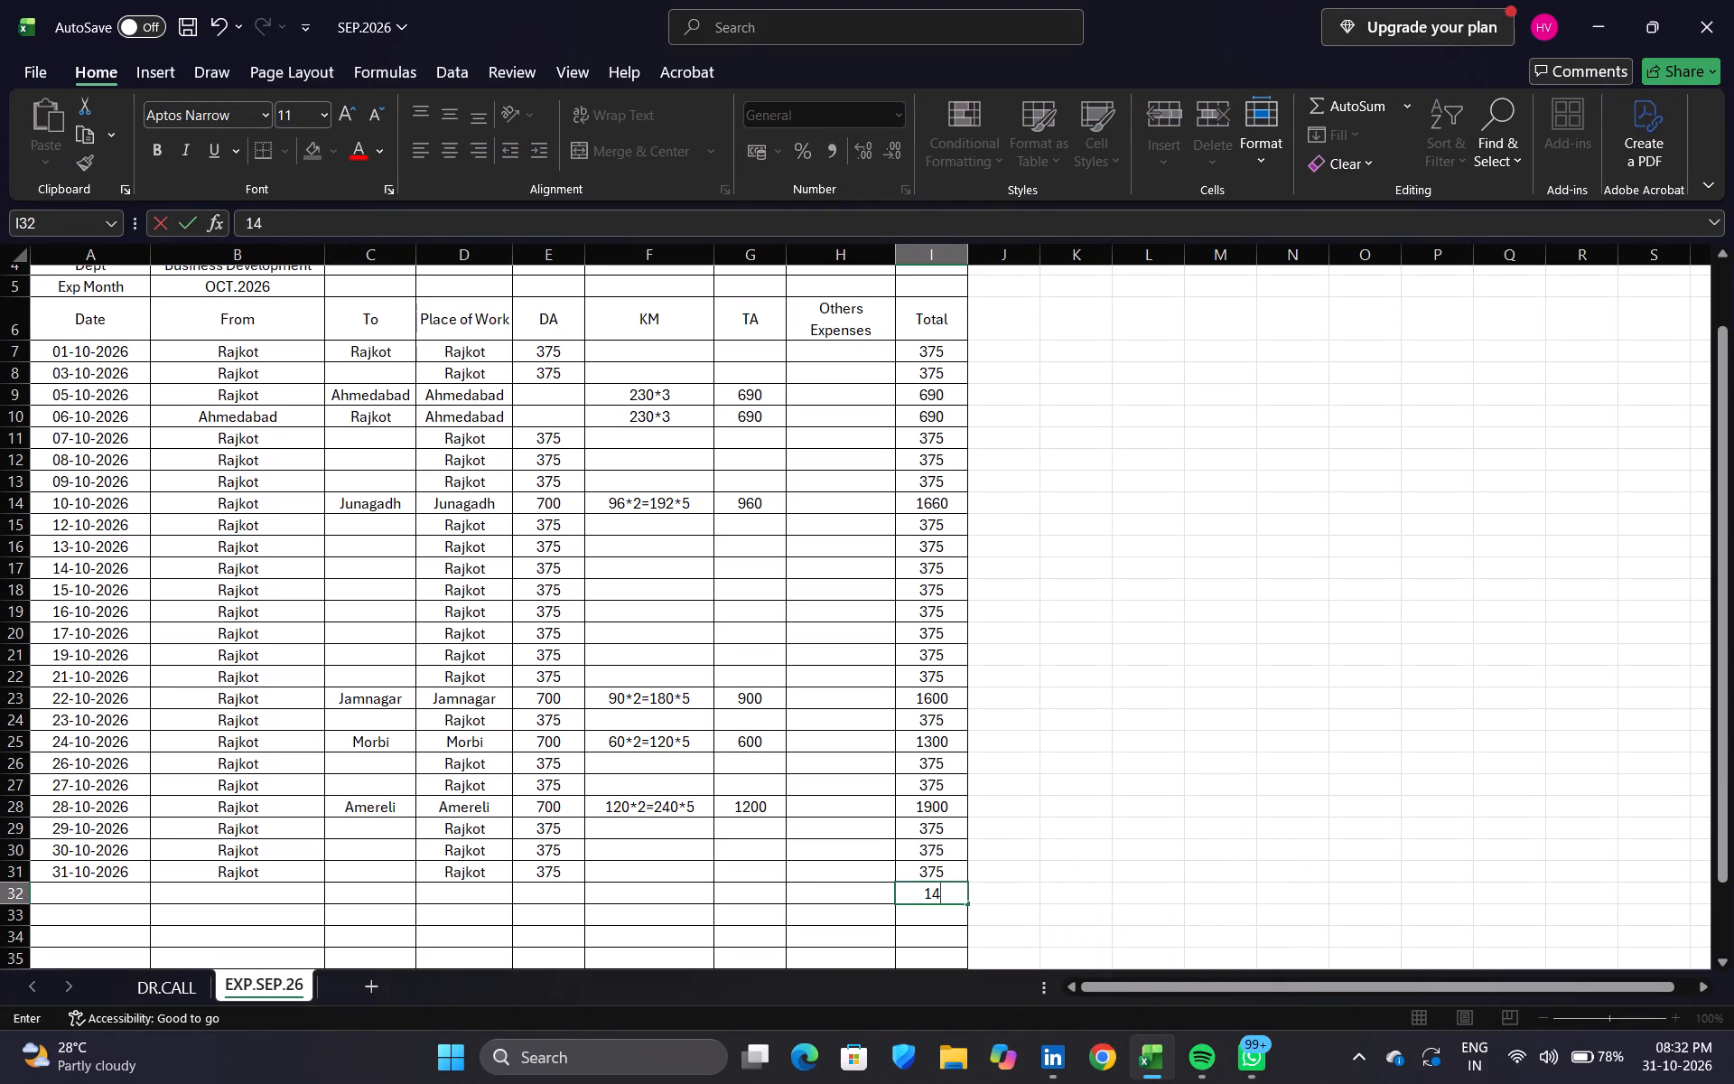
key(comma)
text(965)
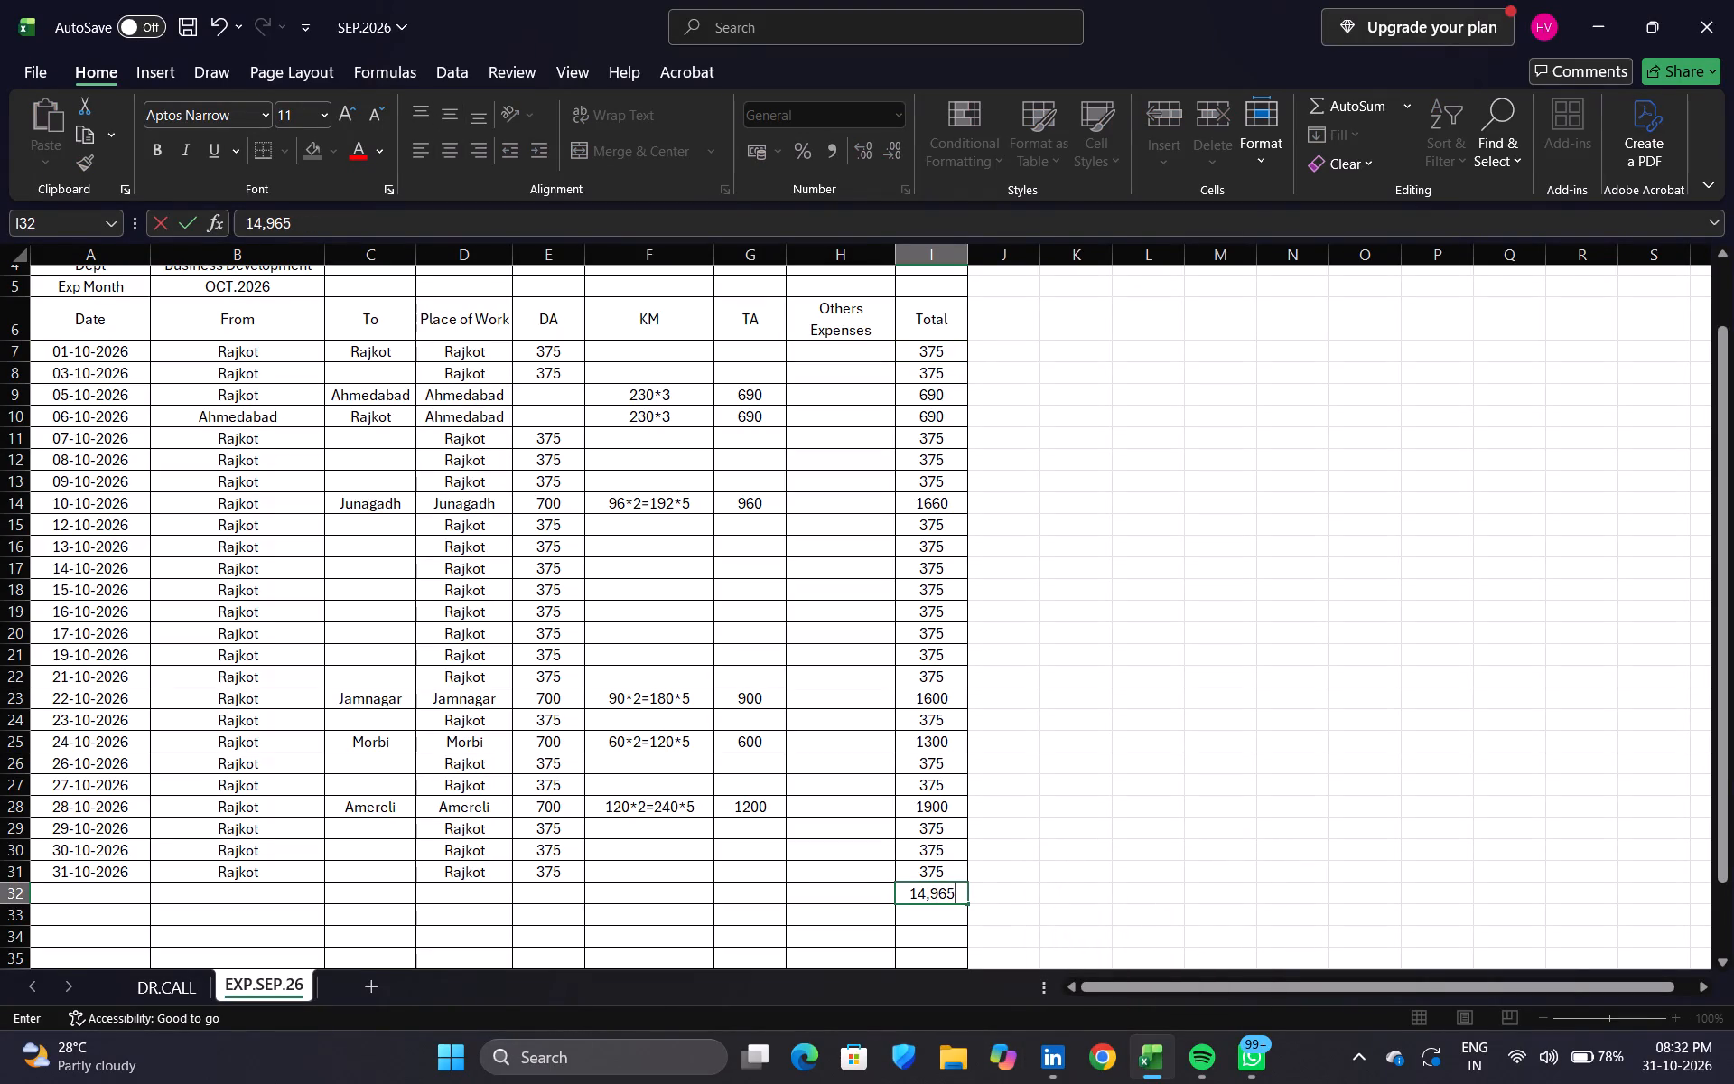
click(1152, 834)
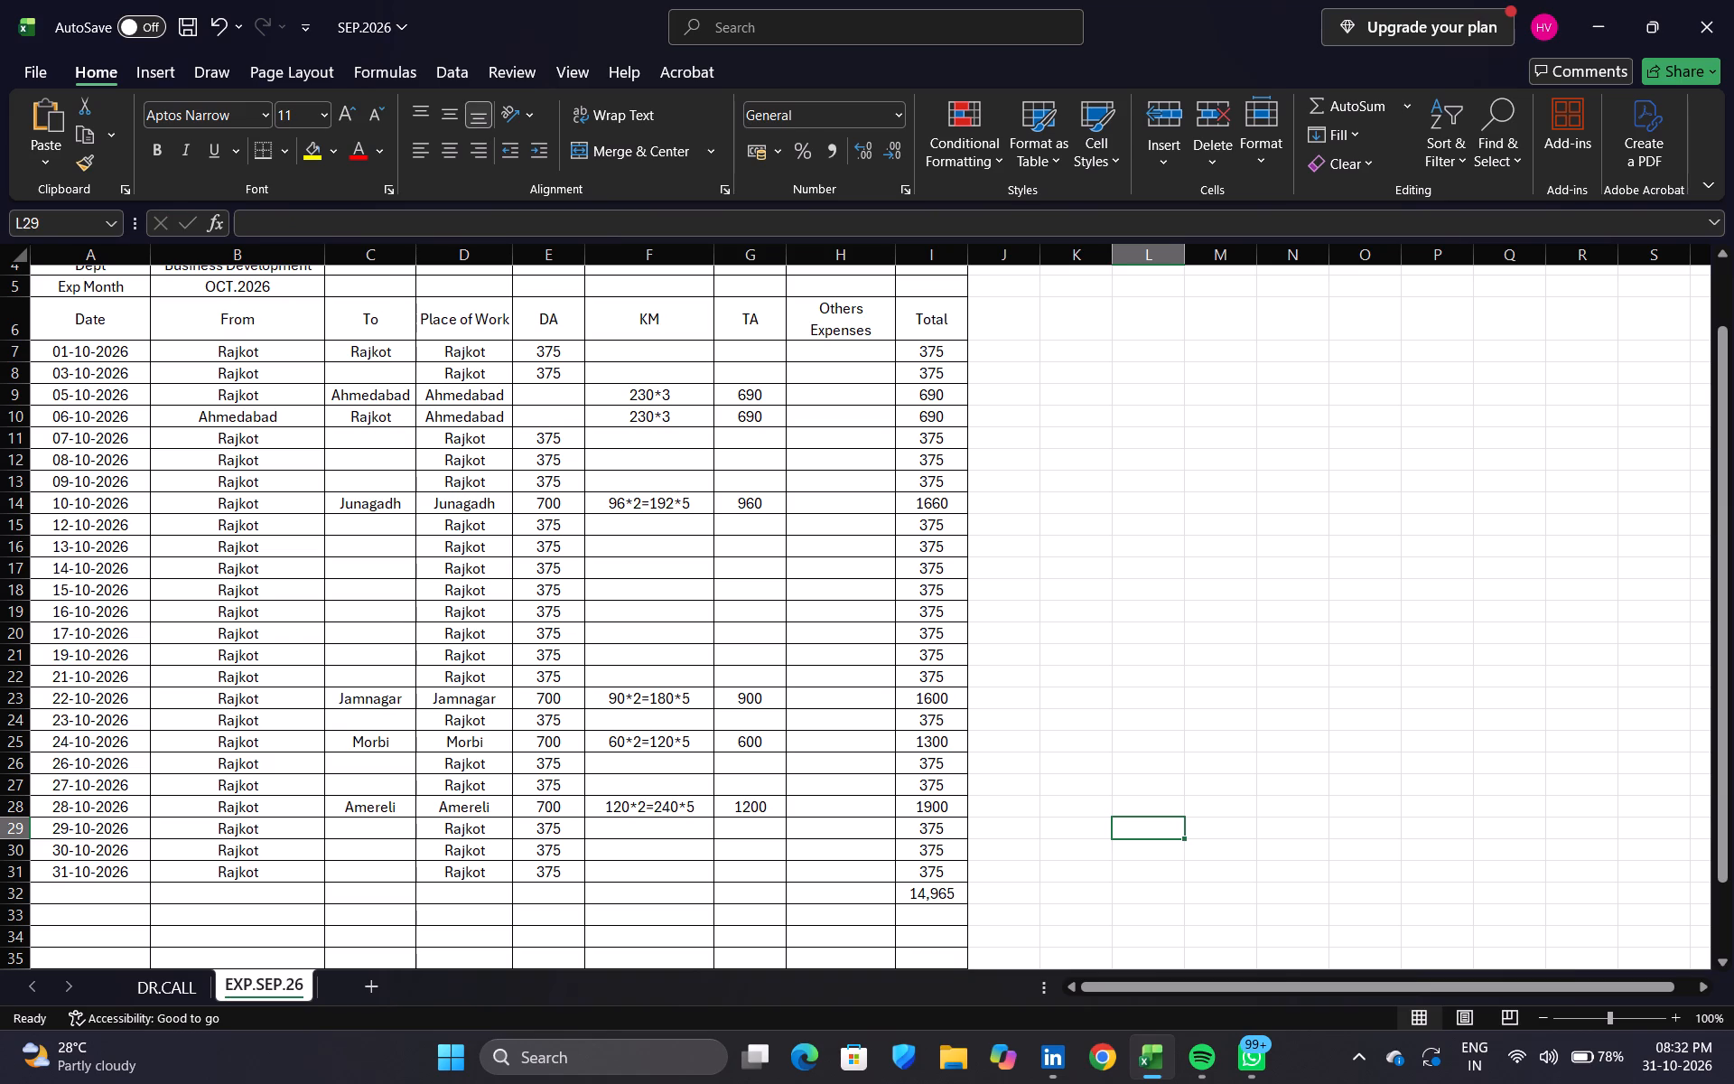
Start a screenshot capture of the expense sheet with the grand total in view.
scroll(763, 891, right, 1)
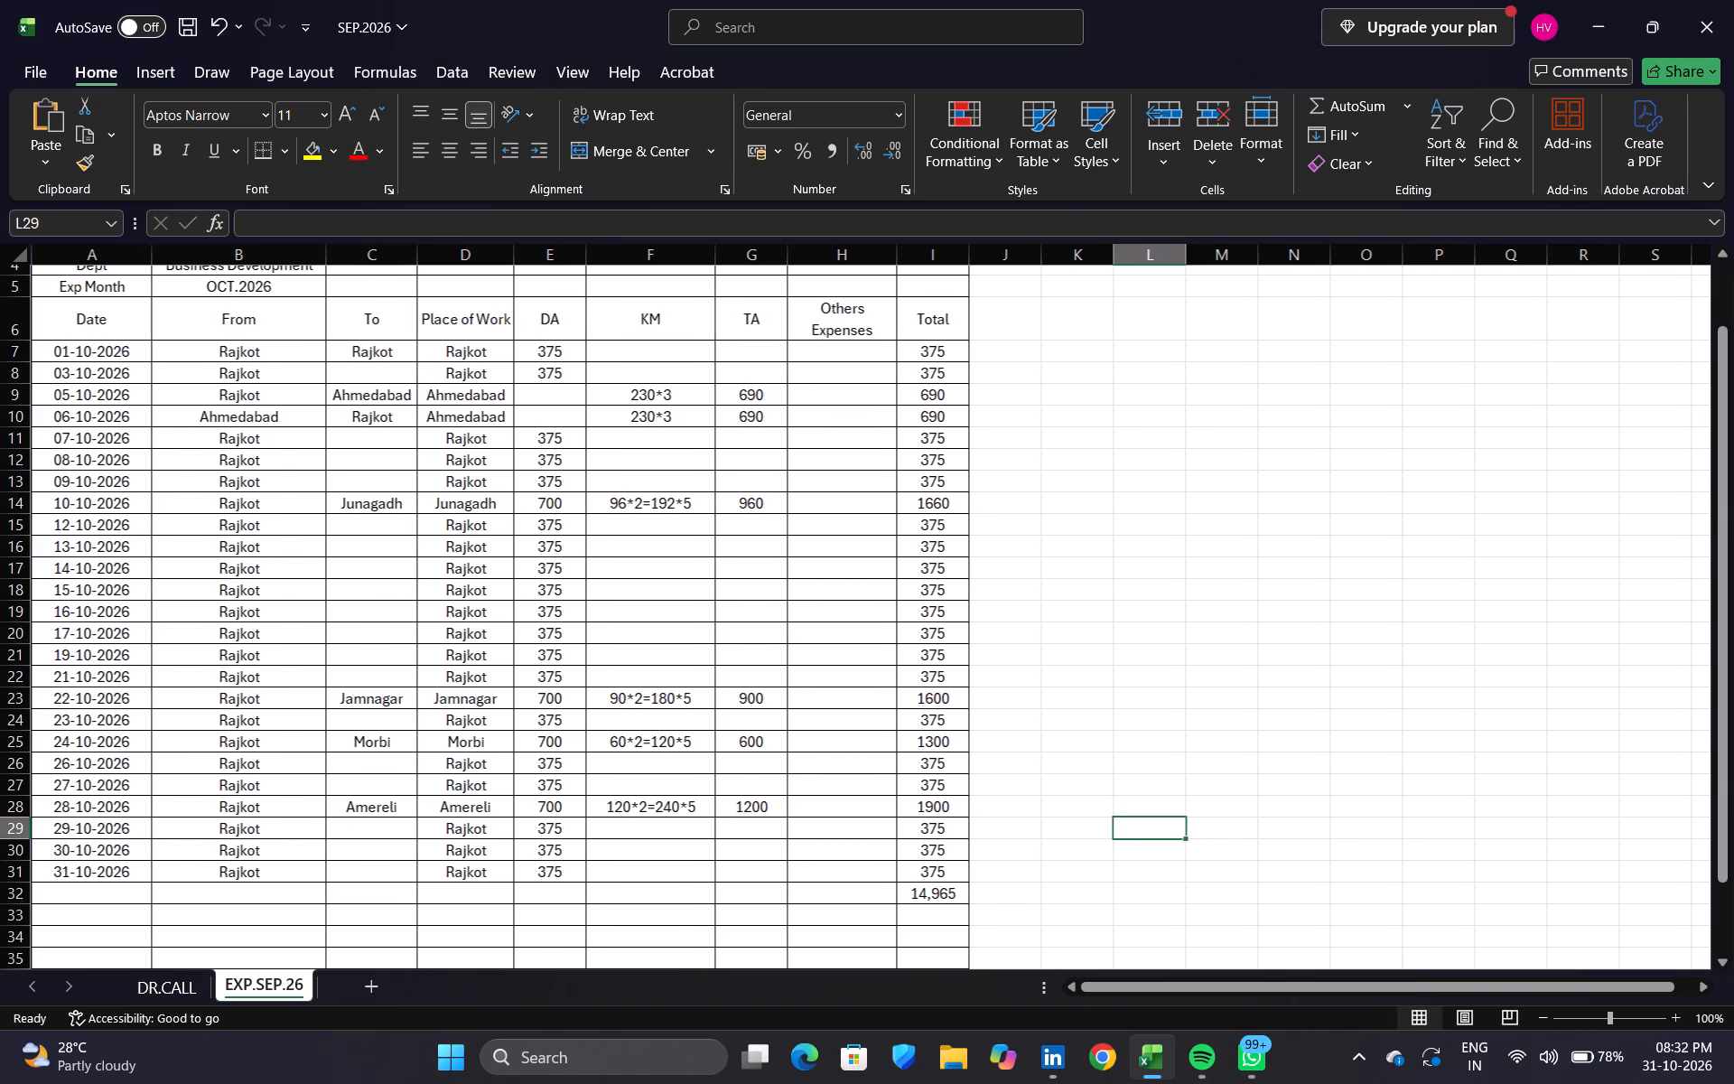
key(Print)
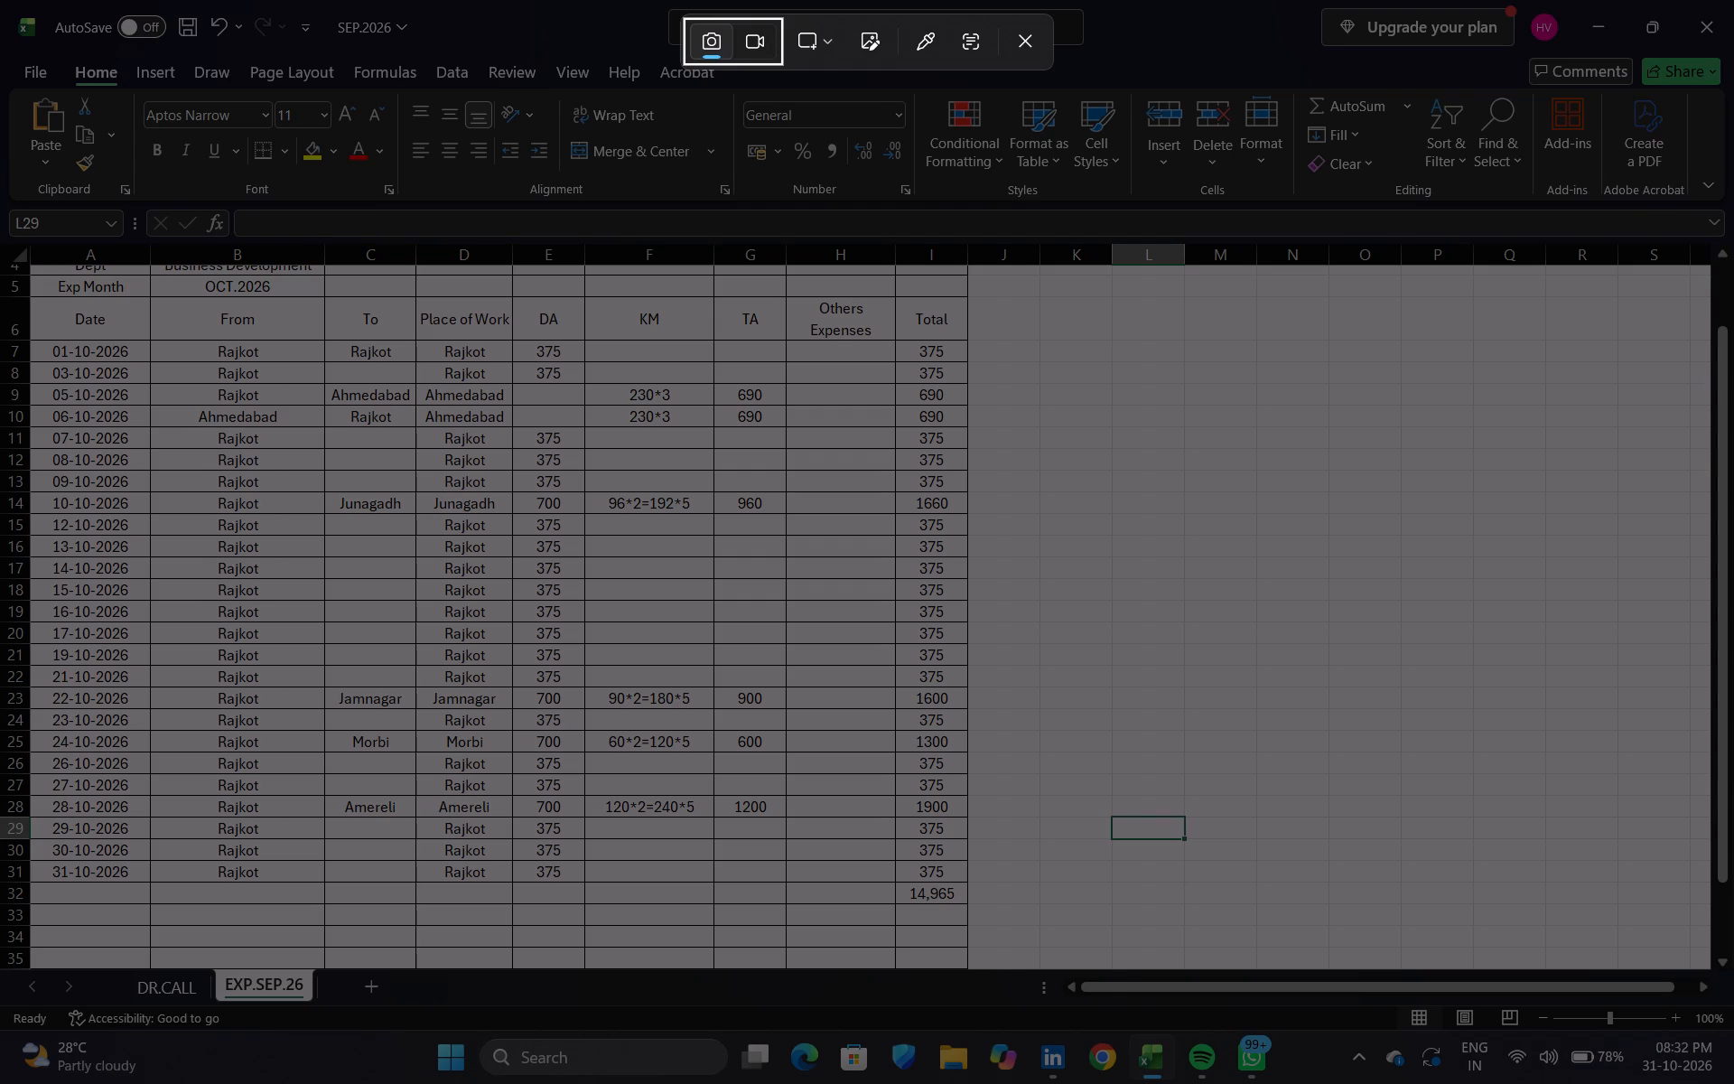
Dismiss the pending screen capture and fit the whole expense sheet in view, from the Name row to the HOD Sign row.
key(Escape)
scroll(739, 509, up, 1)
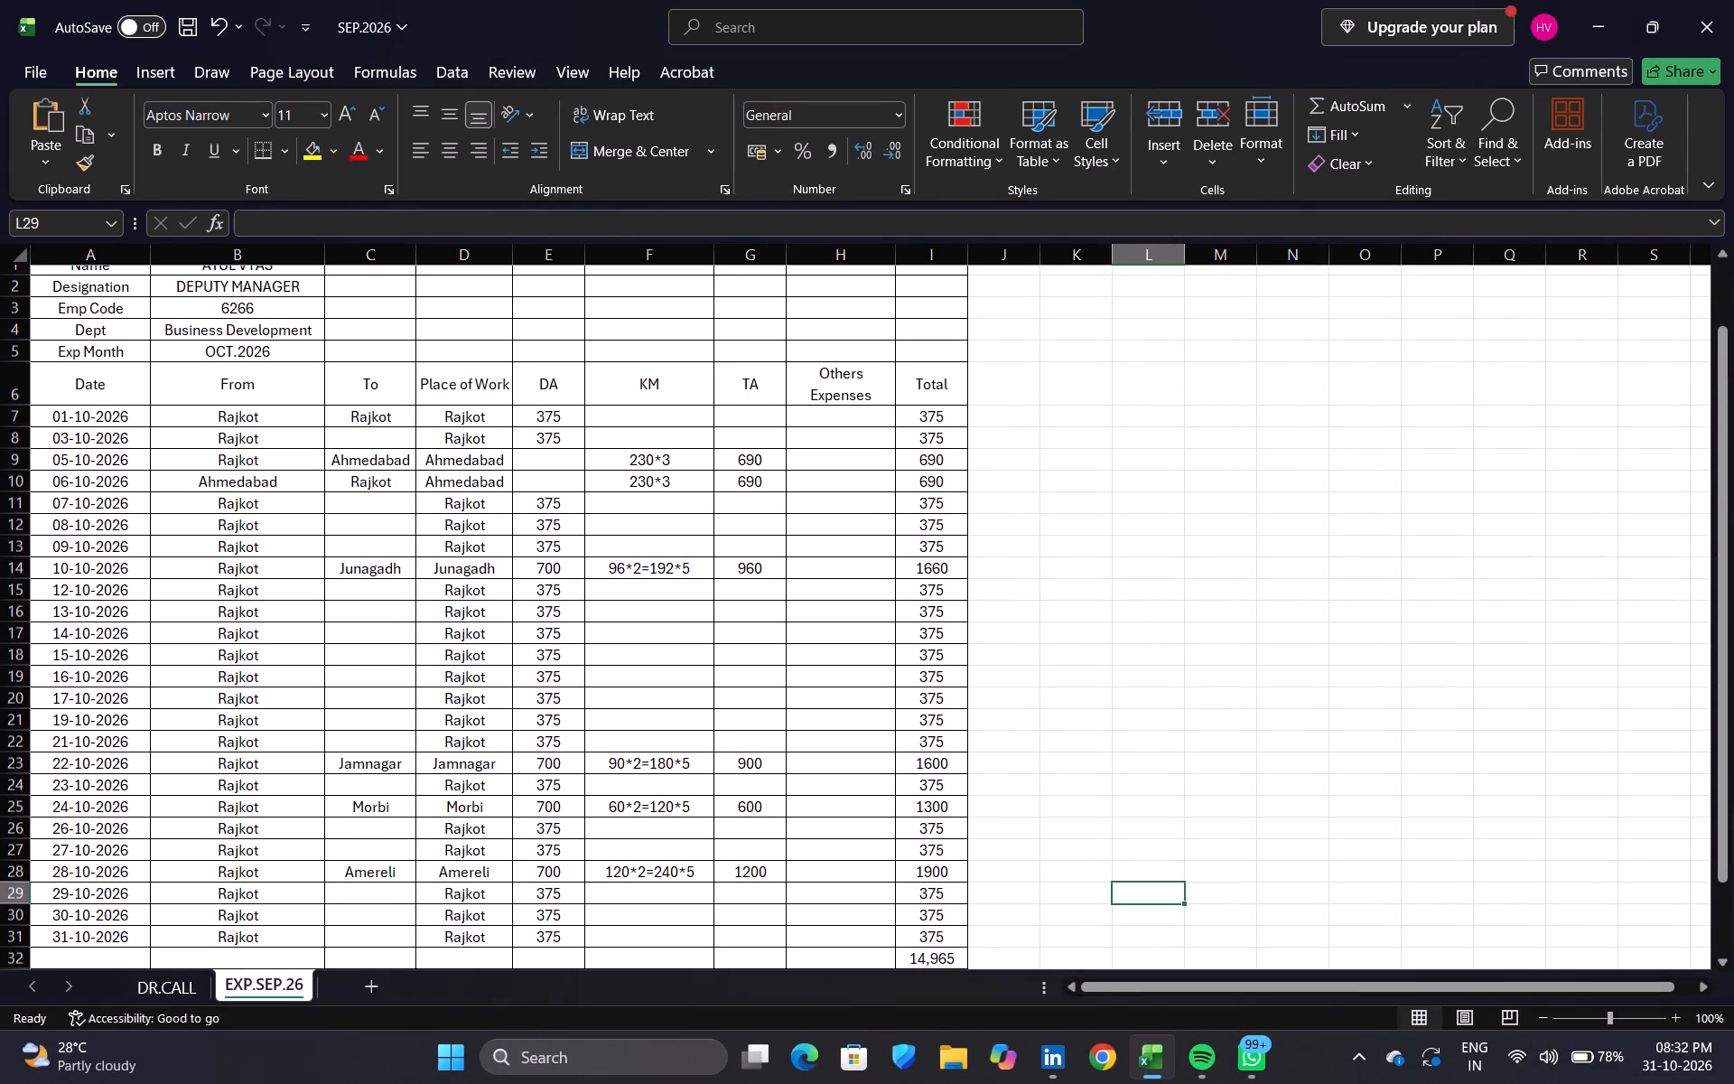
scroll(739, 509, up, 2)
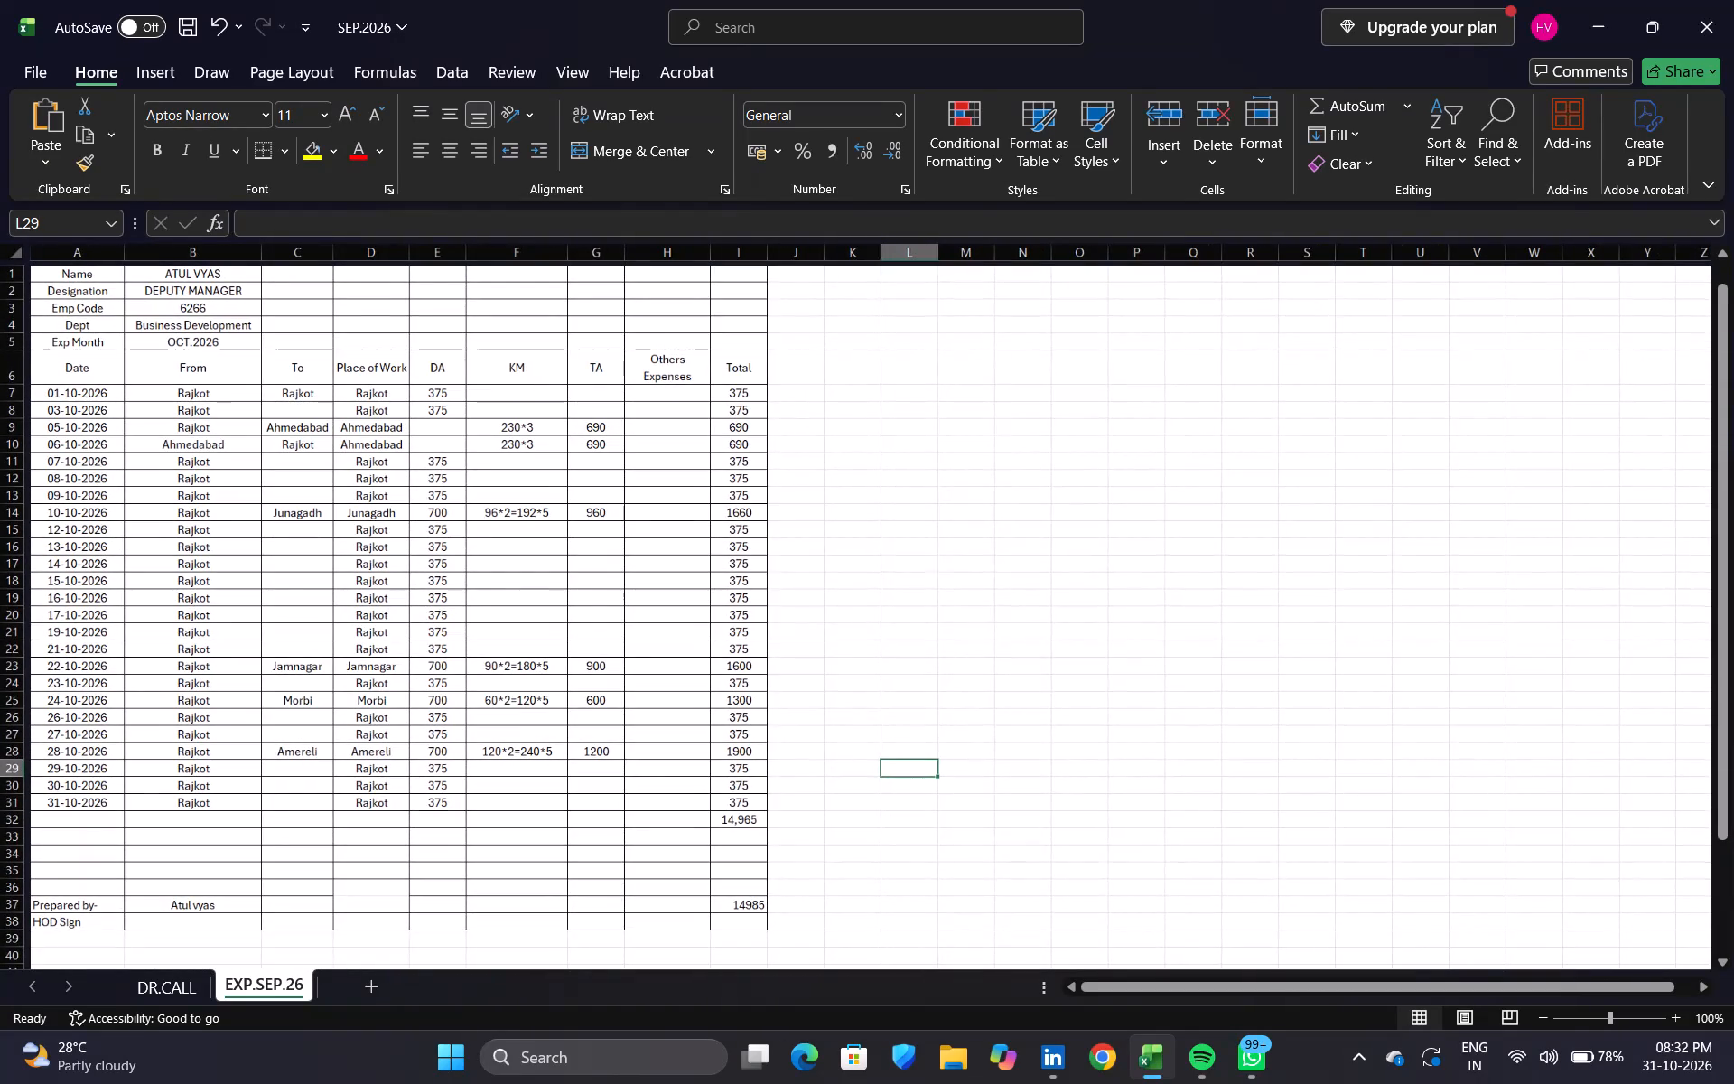
Clear the duplicate sum in the Total column directly below the 31-10-2026 row.
click(739, 825)
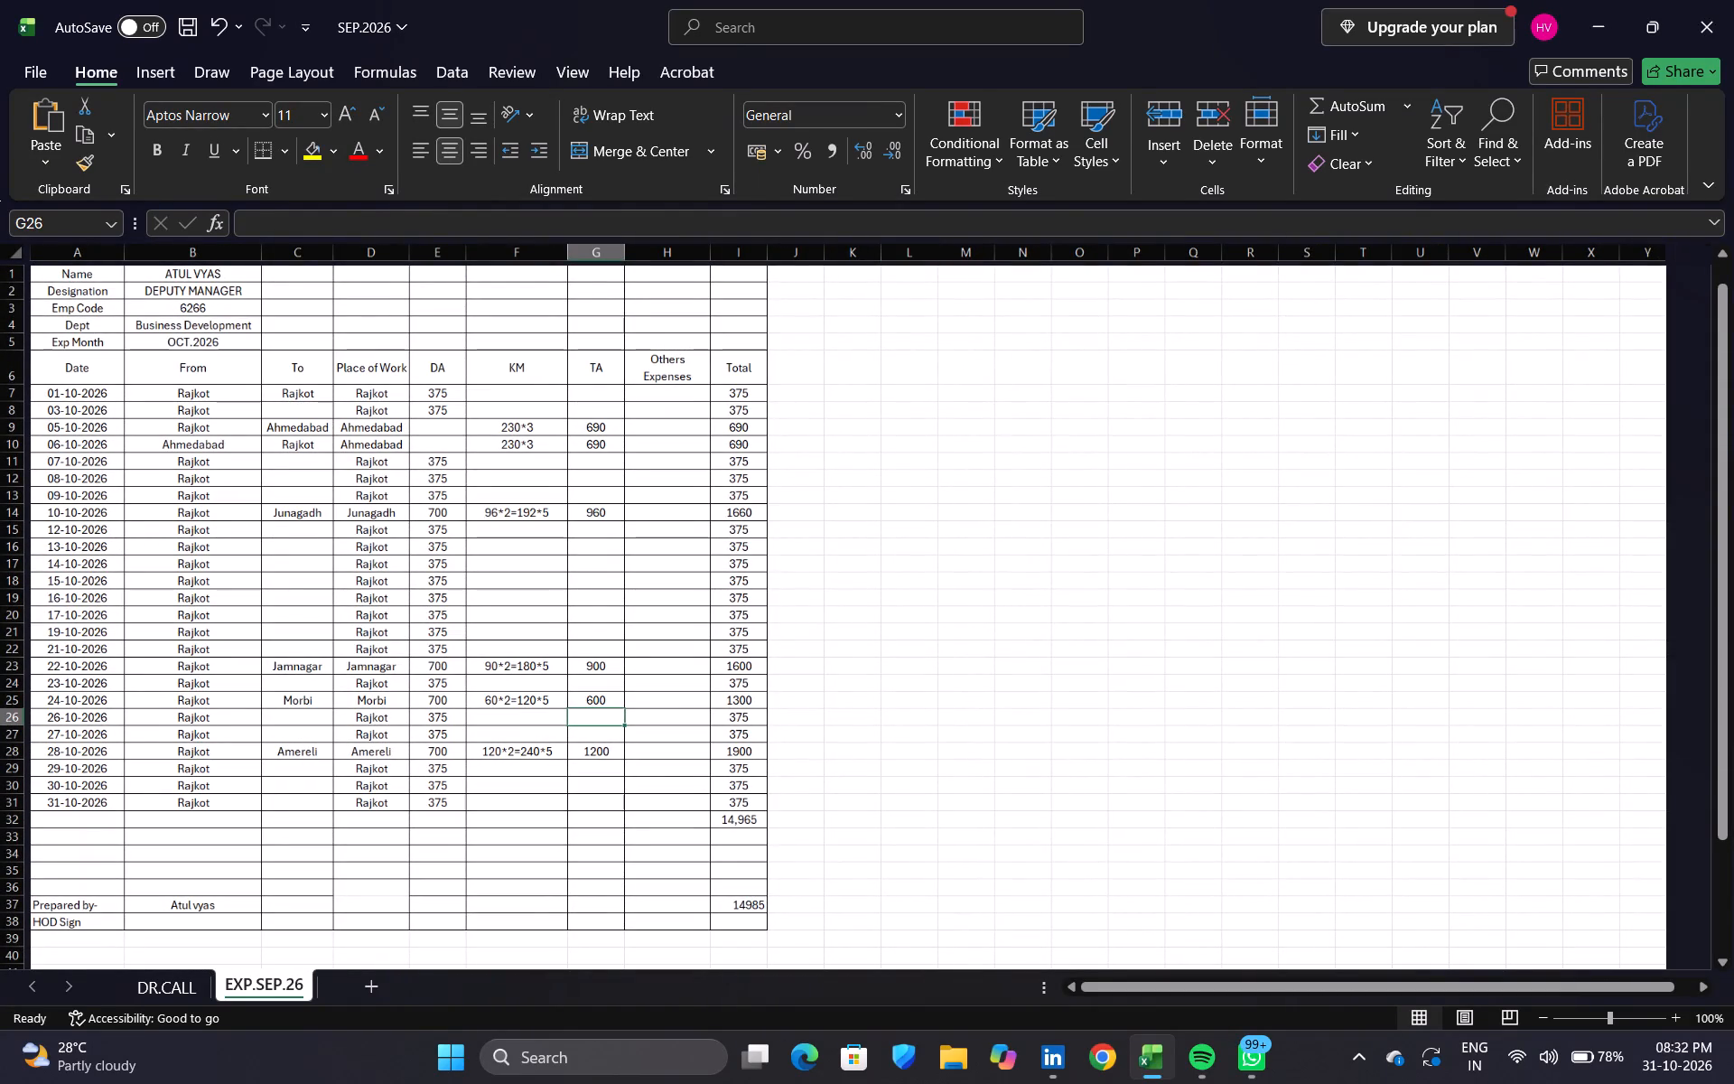
double_click(740, 827)
double_click(743, 823)
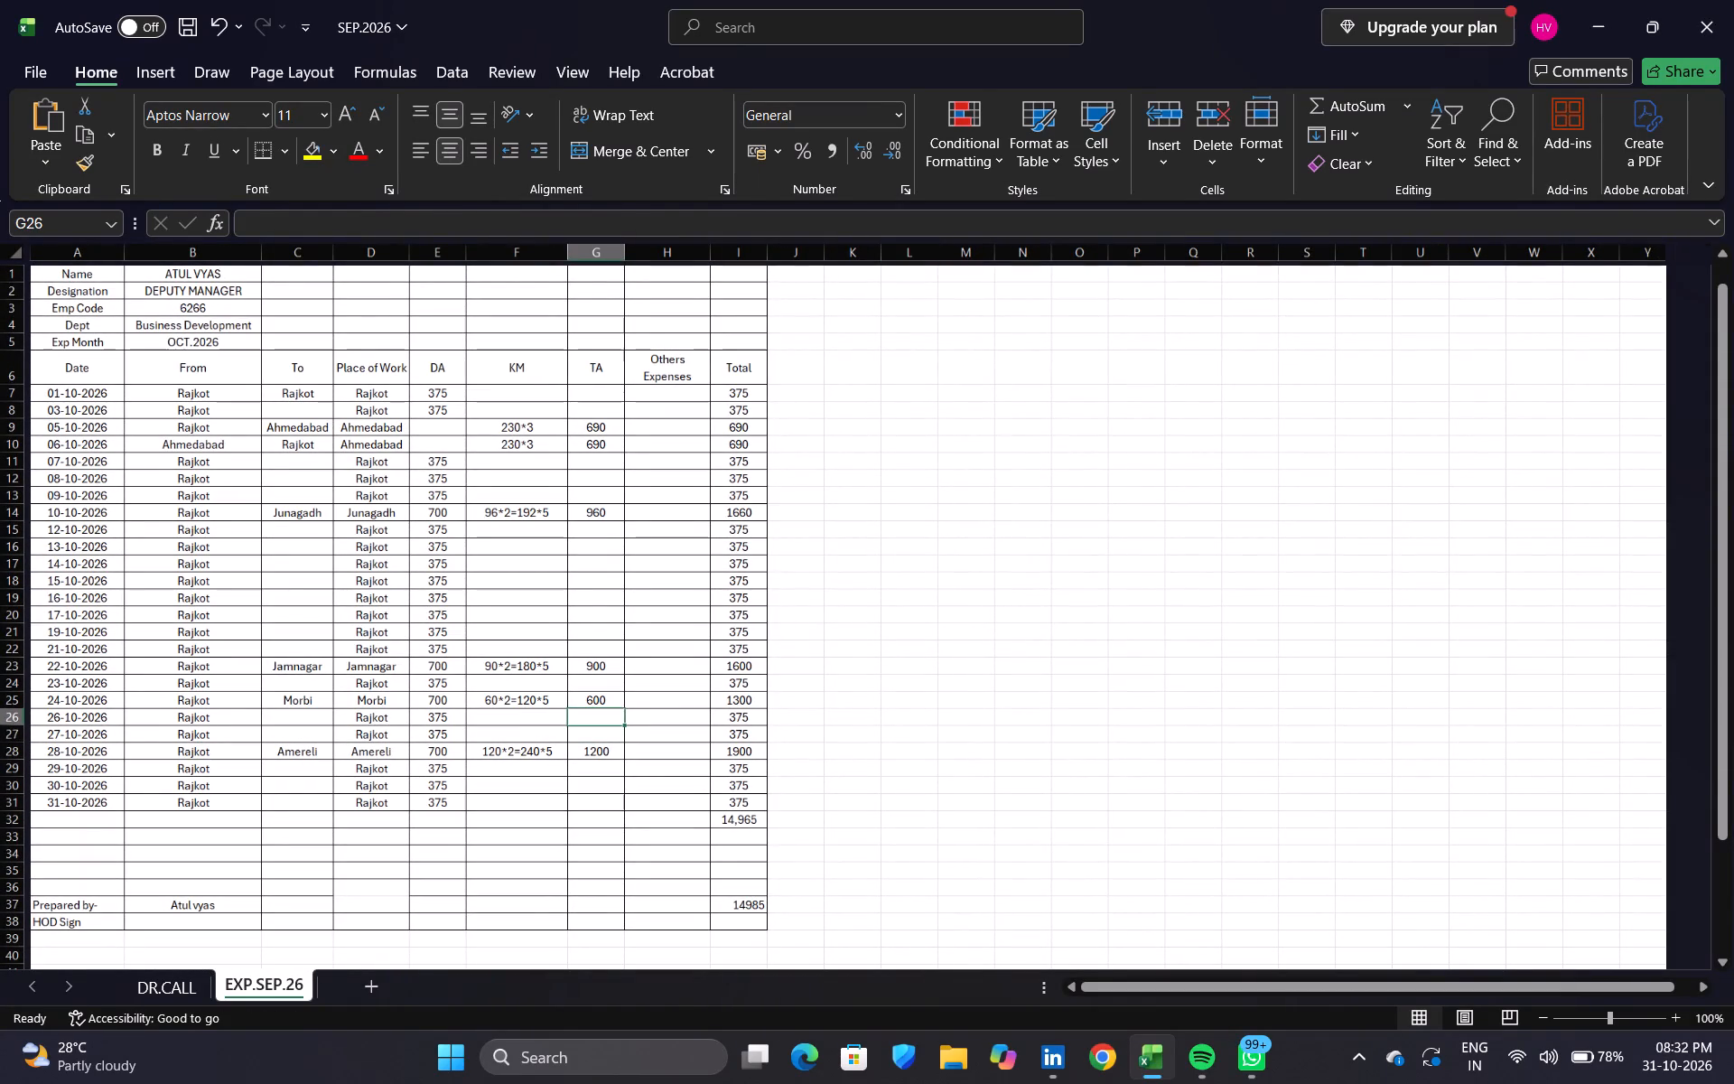
click(743, 822)
scroll(780, 818, down, 1)
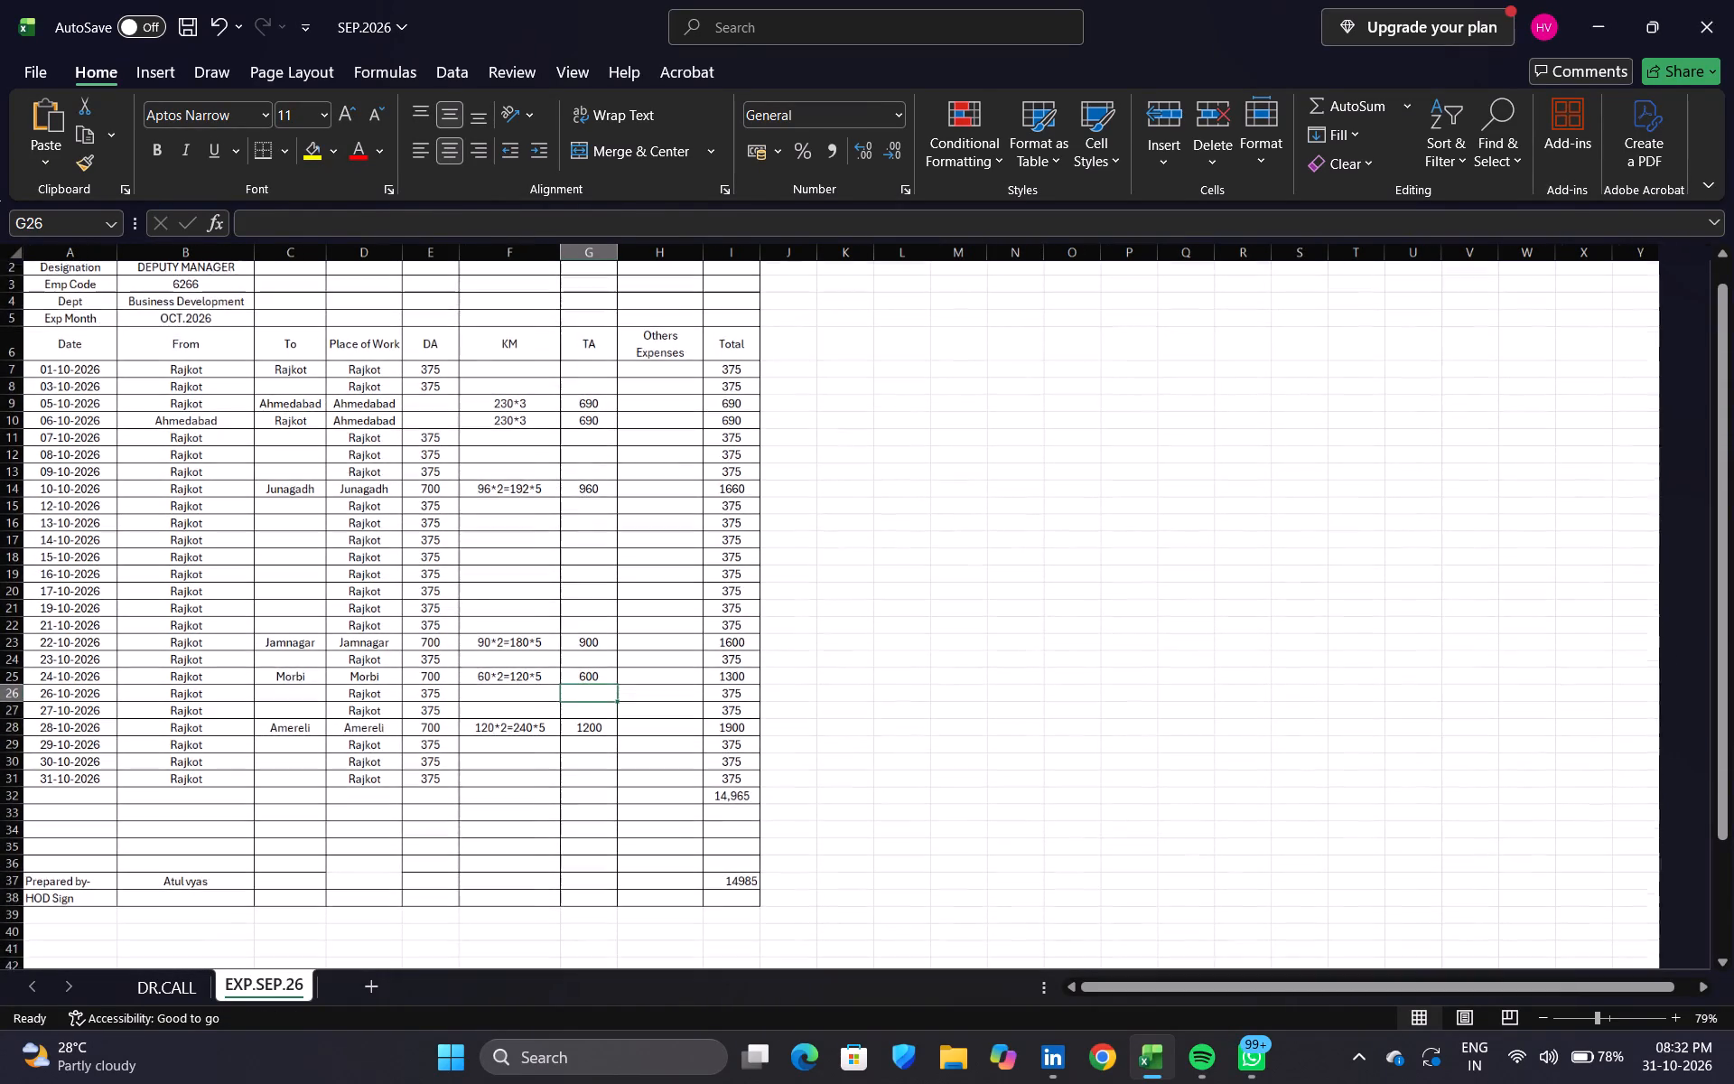
scroll(780, 818, down, 1)
click(784, 794)
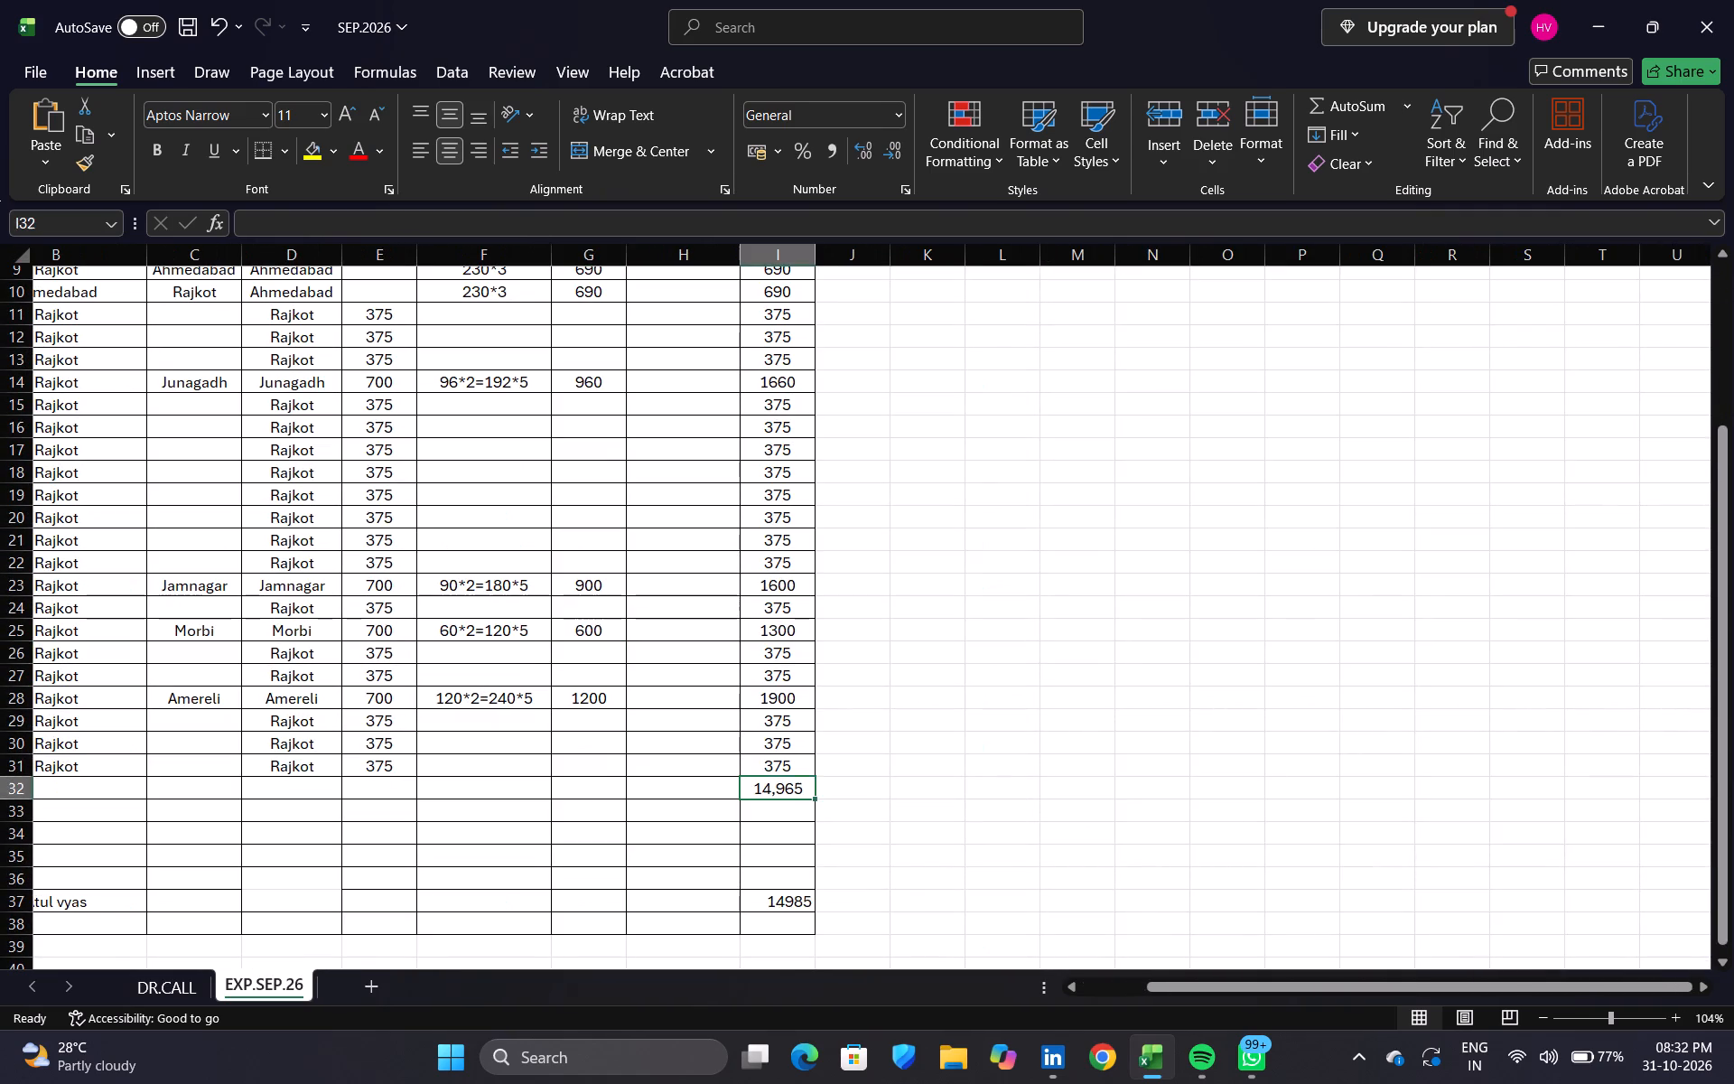